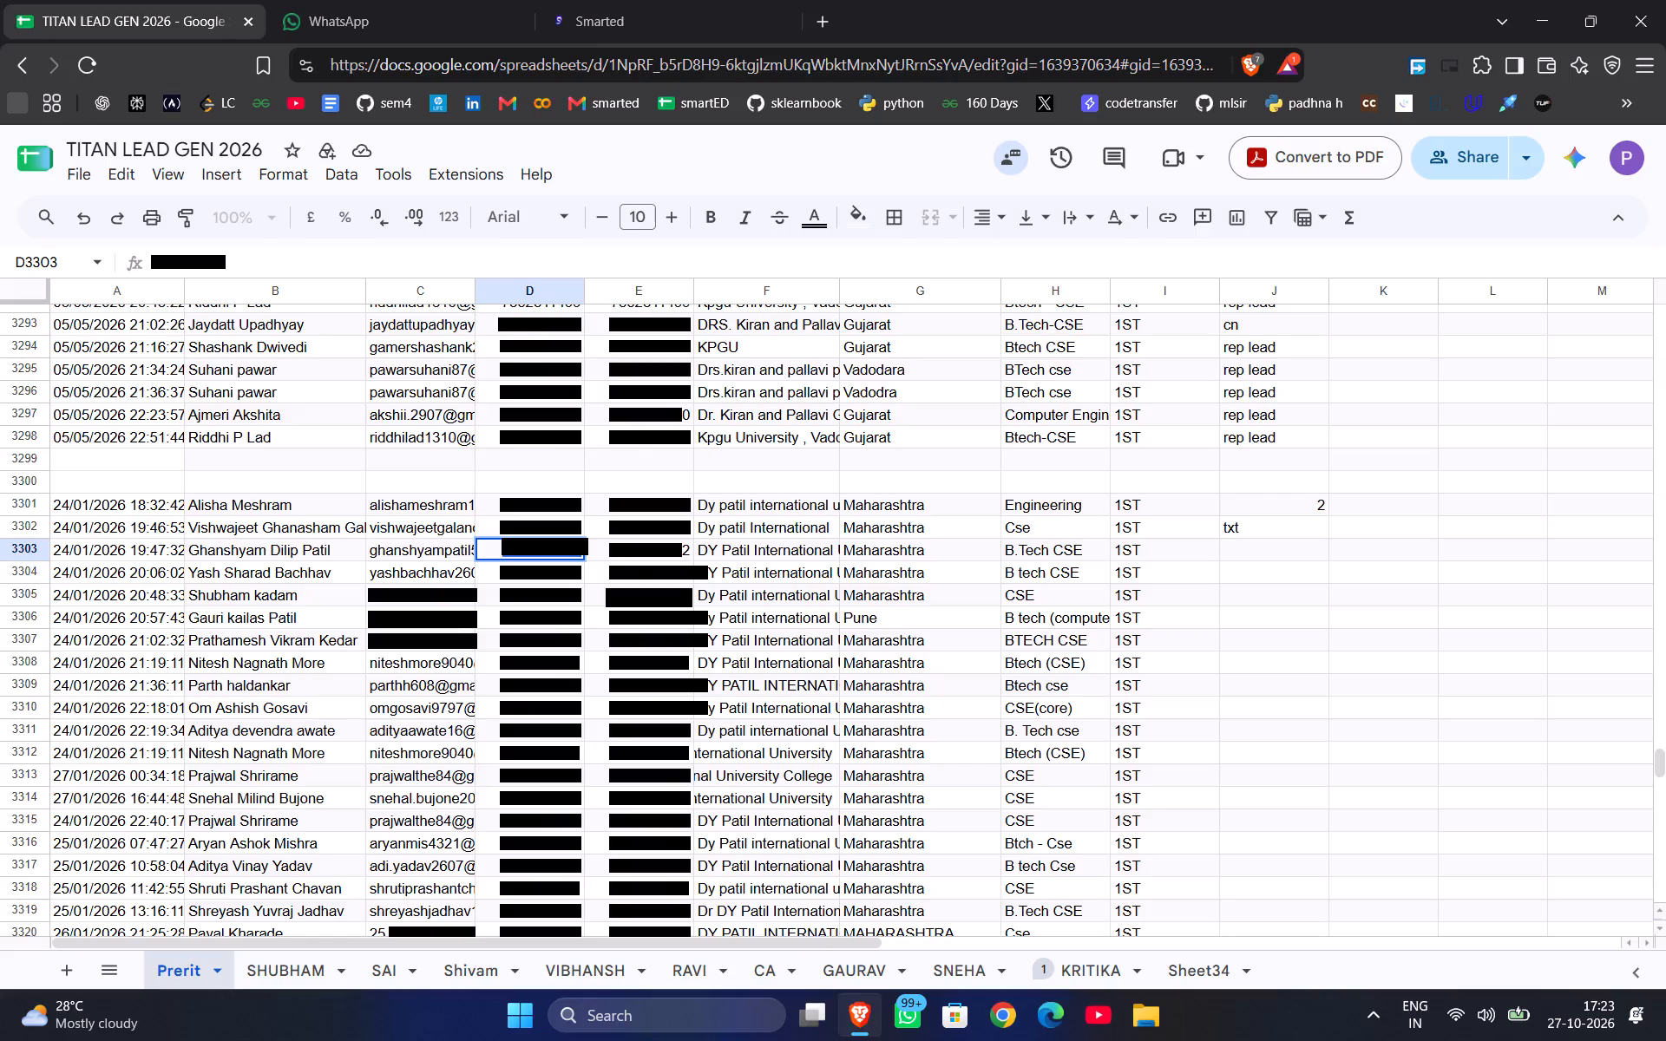
Enter the status note b in column K of row 3303 on the lead sheet.
click(1370, 555)
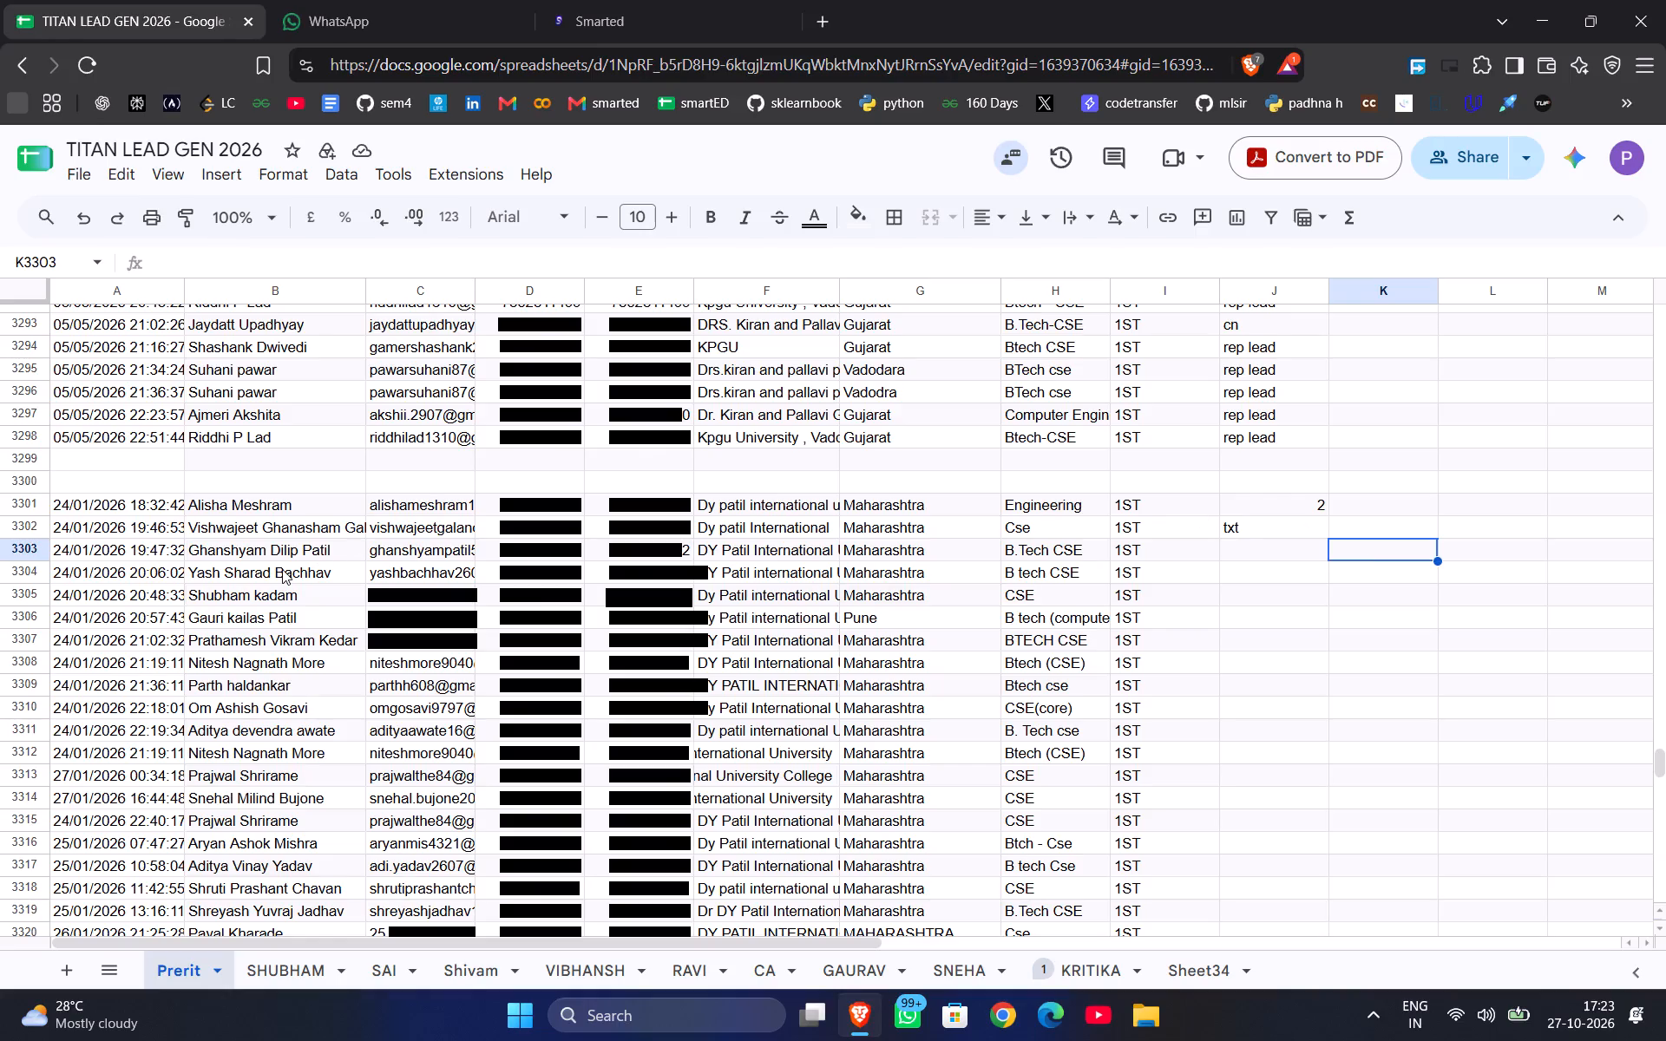
click(23, 552)
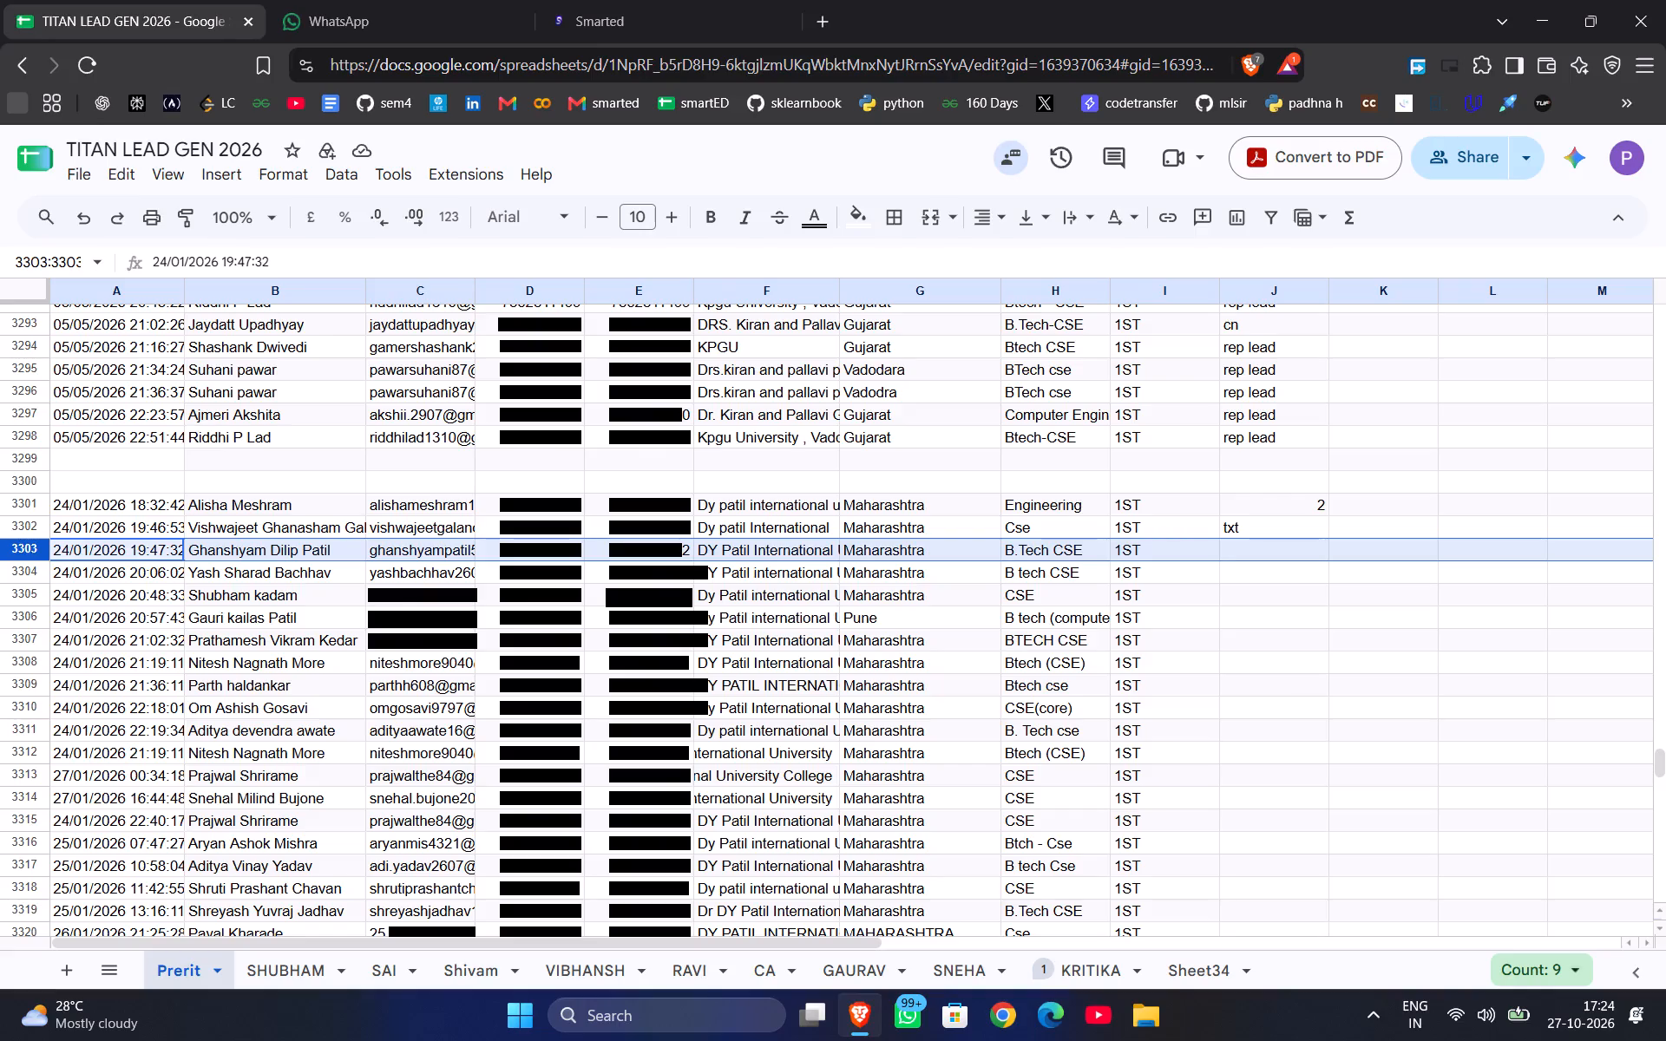
click(1364, 558)
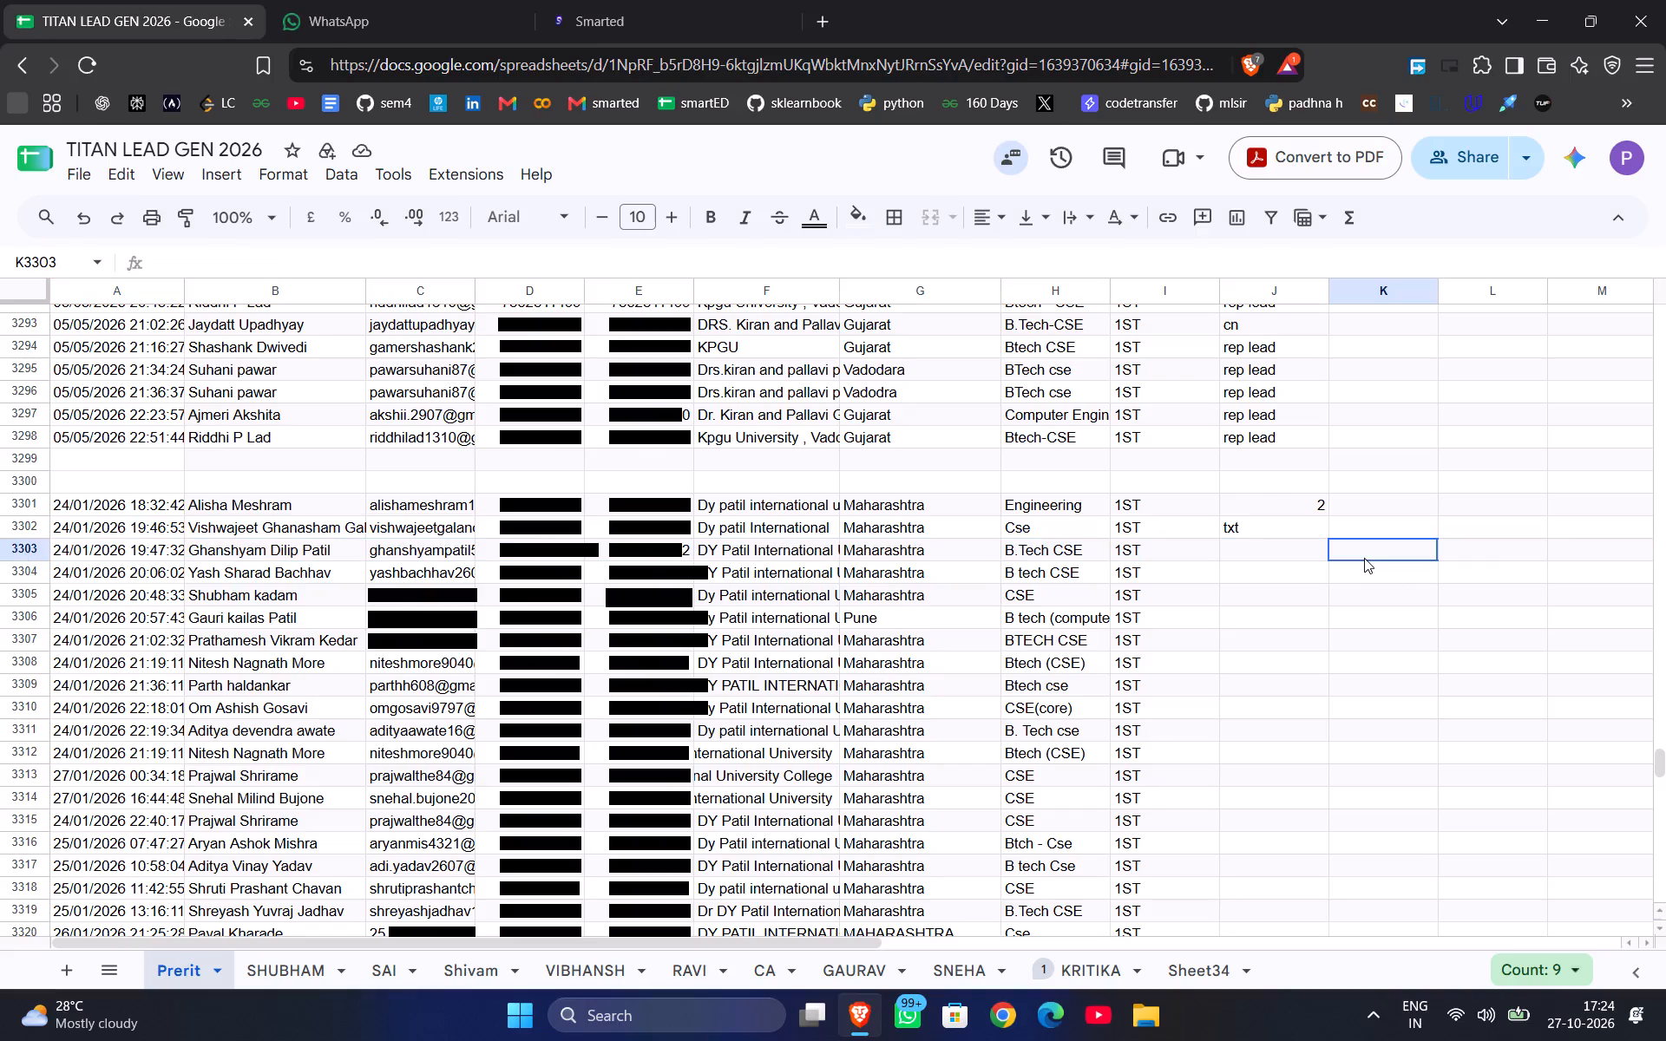
key(b)
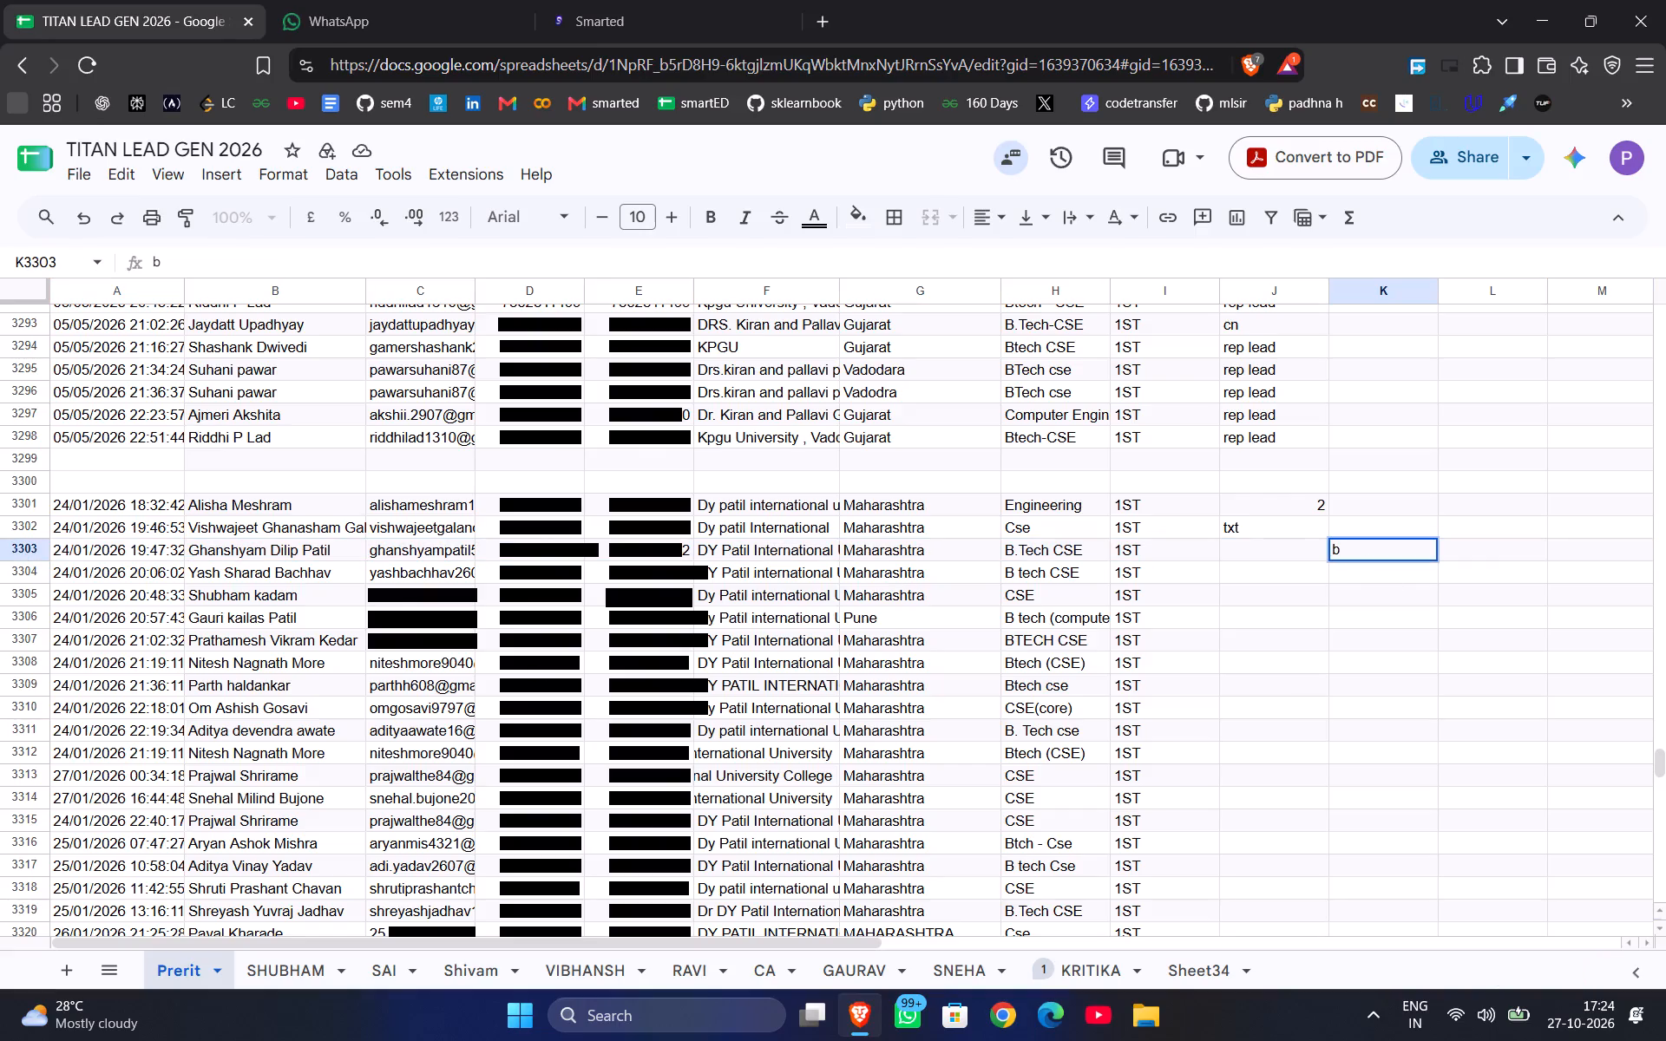
key(Return)
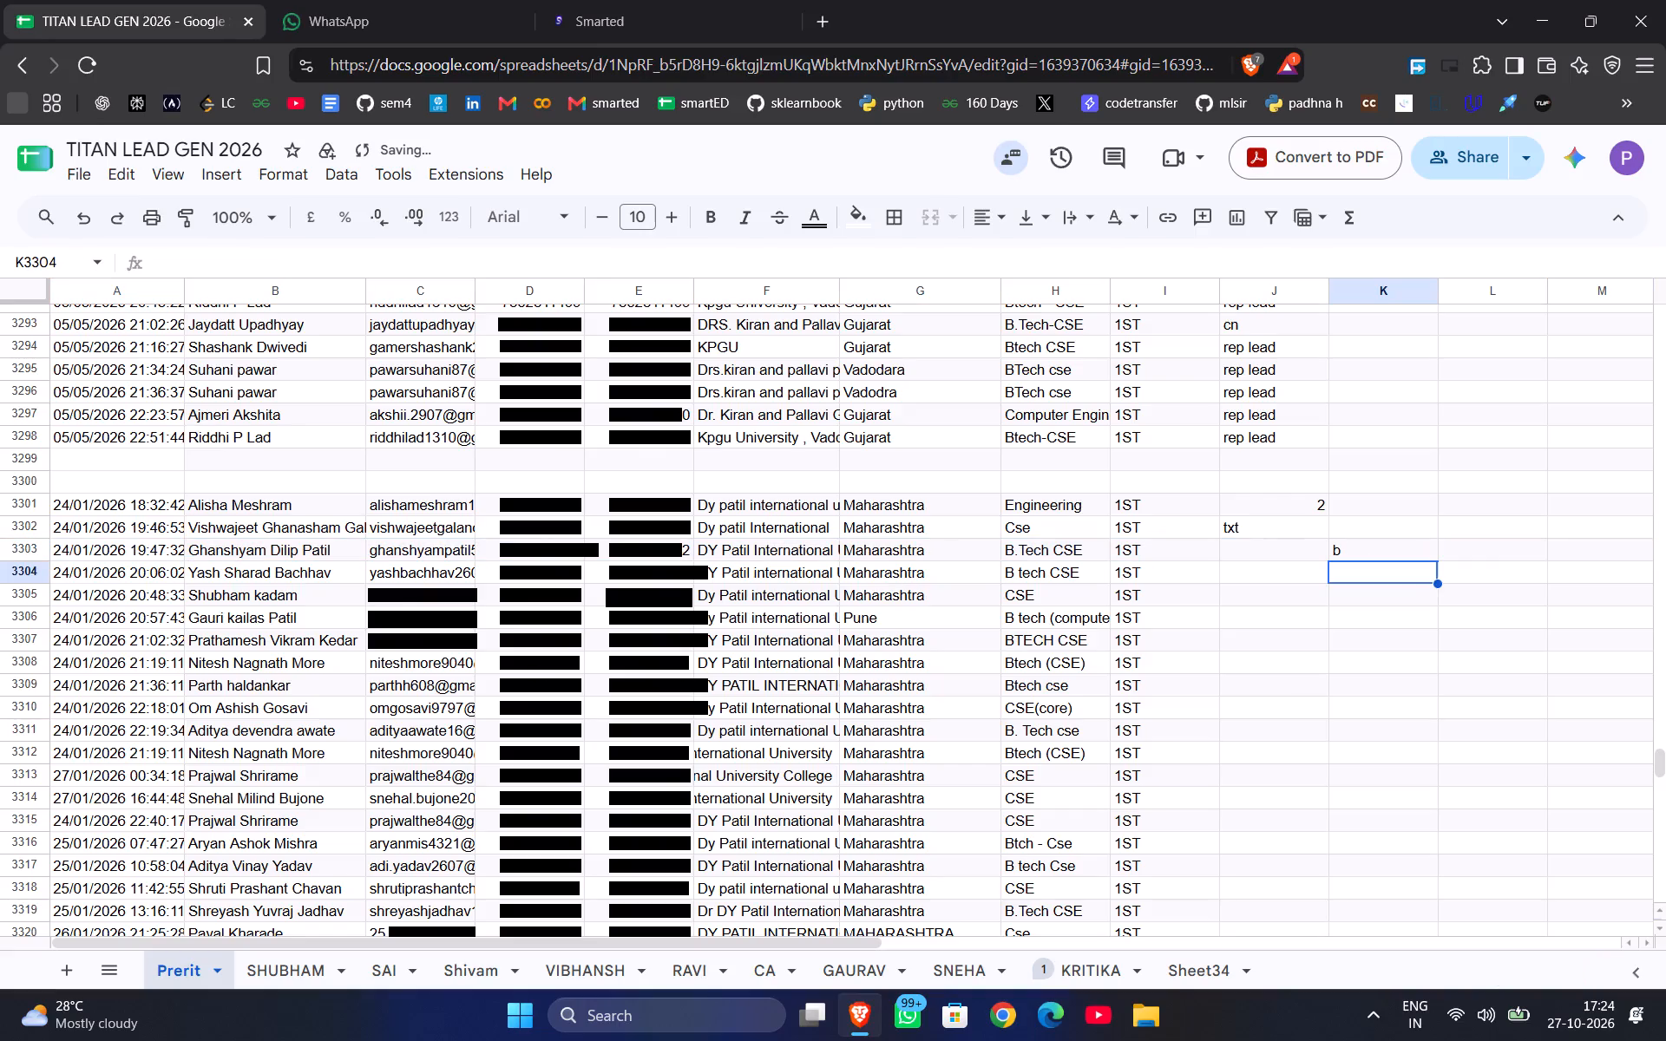
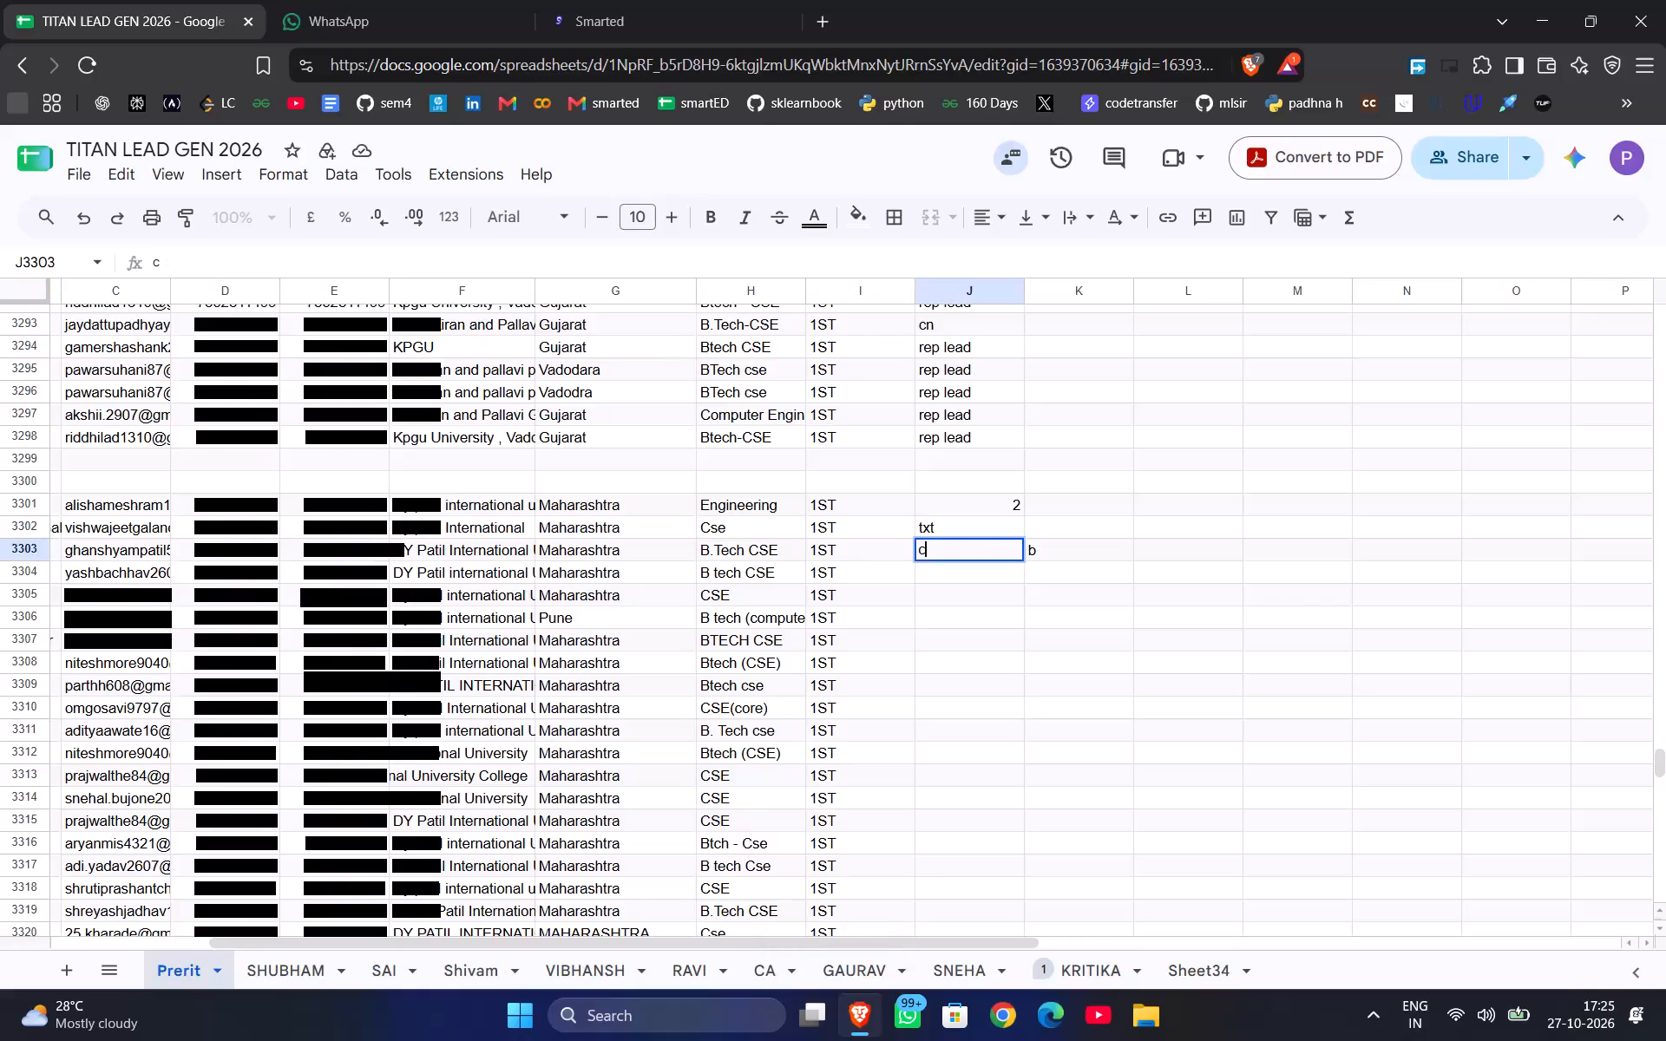
Enter the status note cn in column J of row 3303.
text(n)
key(Down)
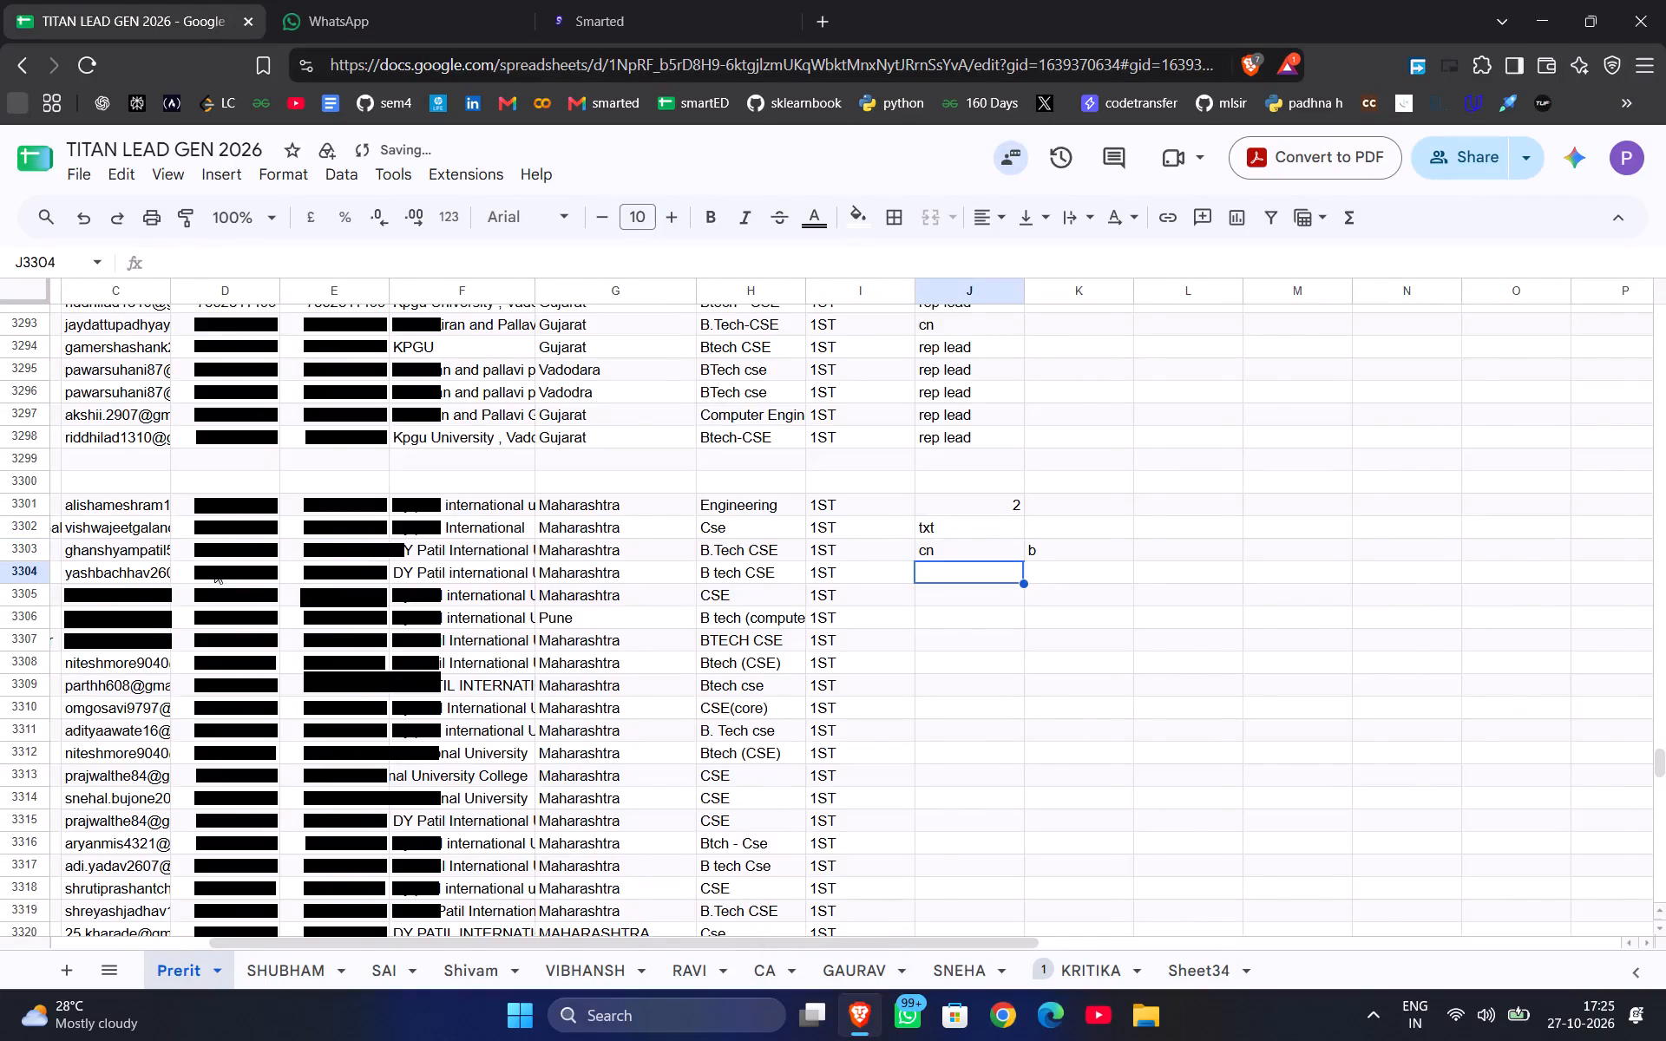
Search the sheet for the contact number in column D of row 3301 and go through its matching entries.
scroll(214, 568, right, 5)
click(504, 580)
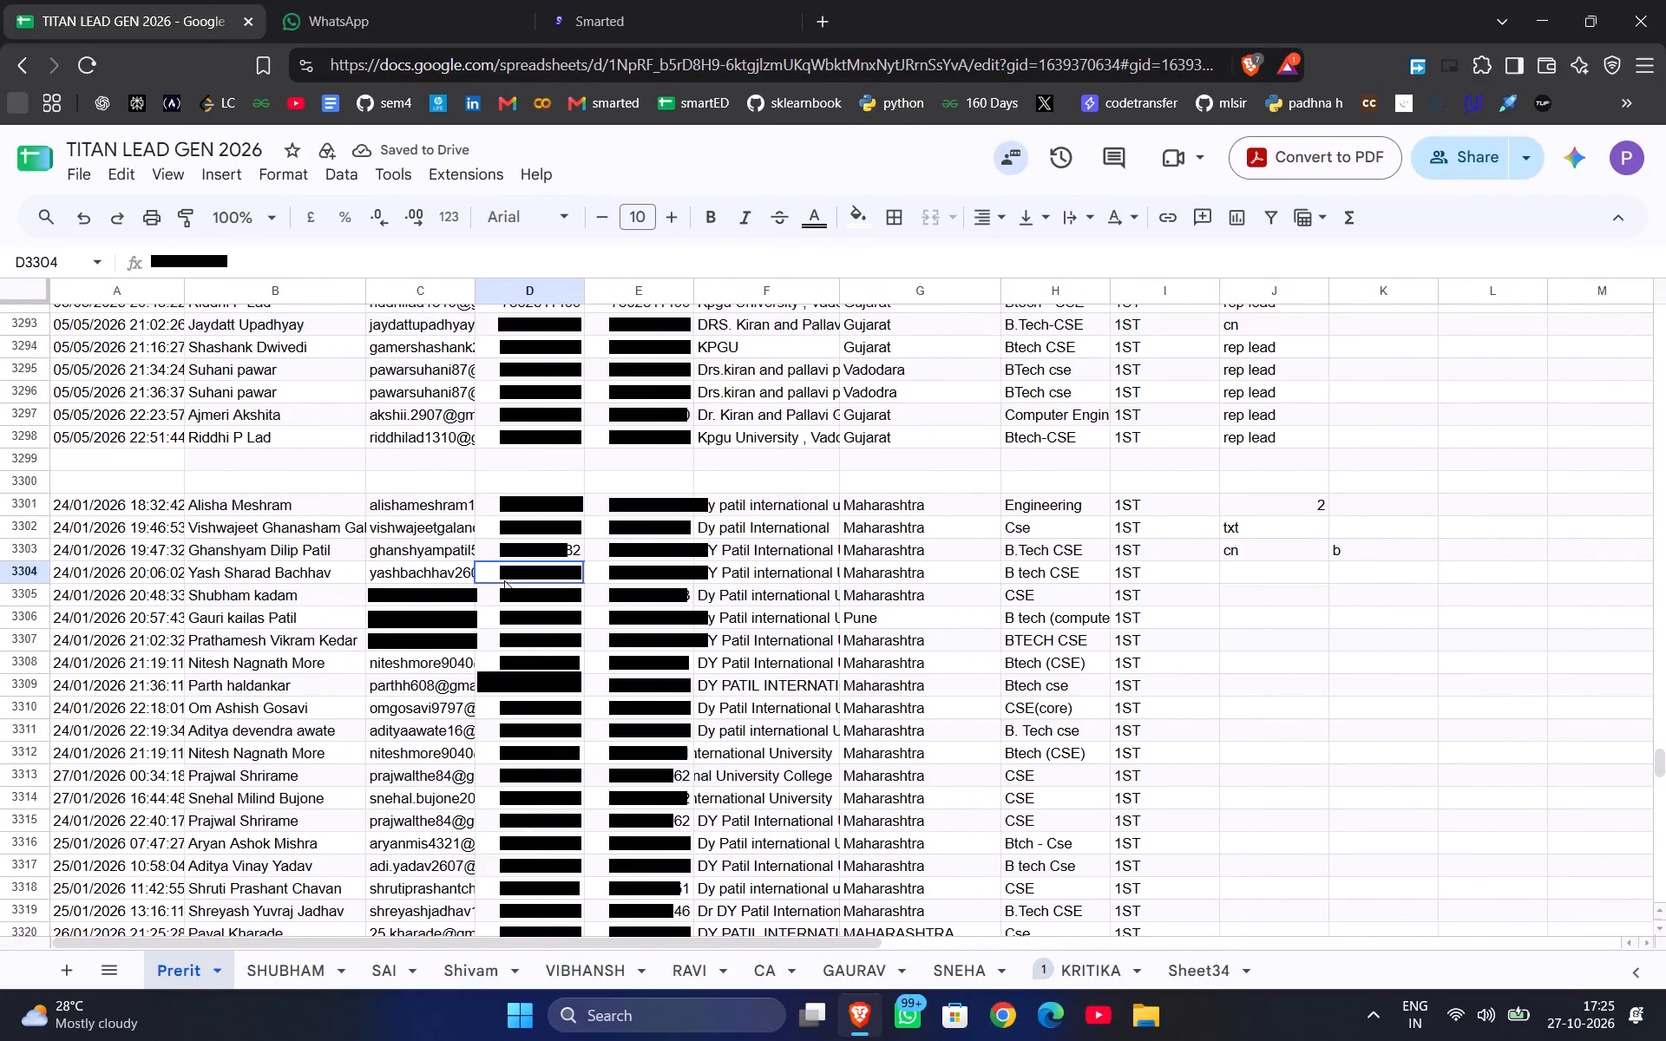
click(540, 508)
key(ctrl+c)
key(ctrl+f)
key(ctrl+v)
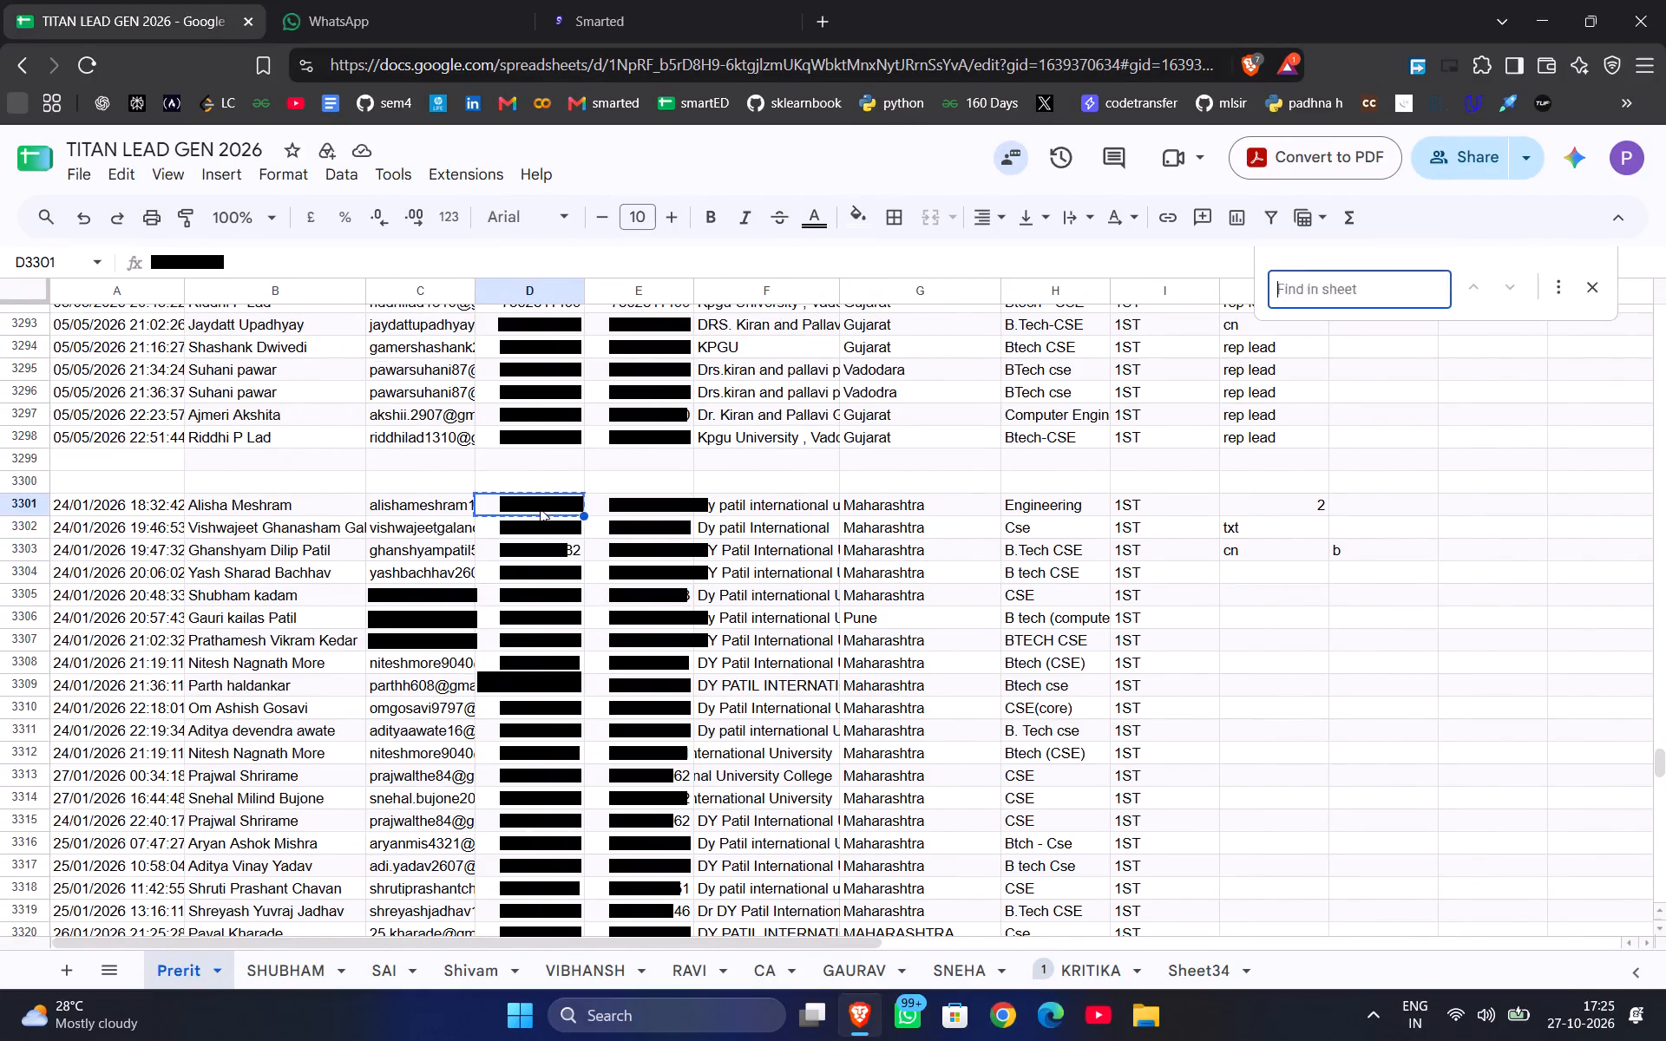
triple_click(540, 508)
key(ctrl+c)
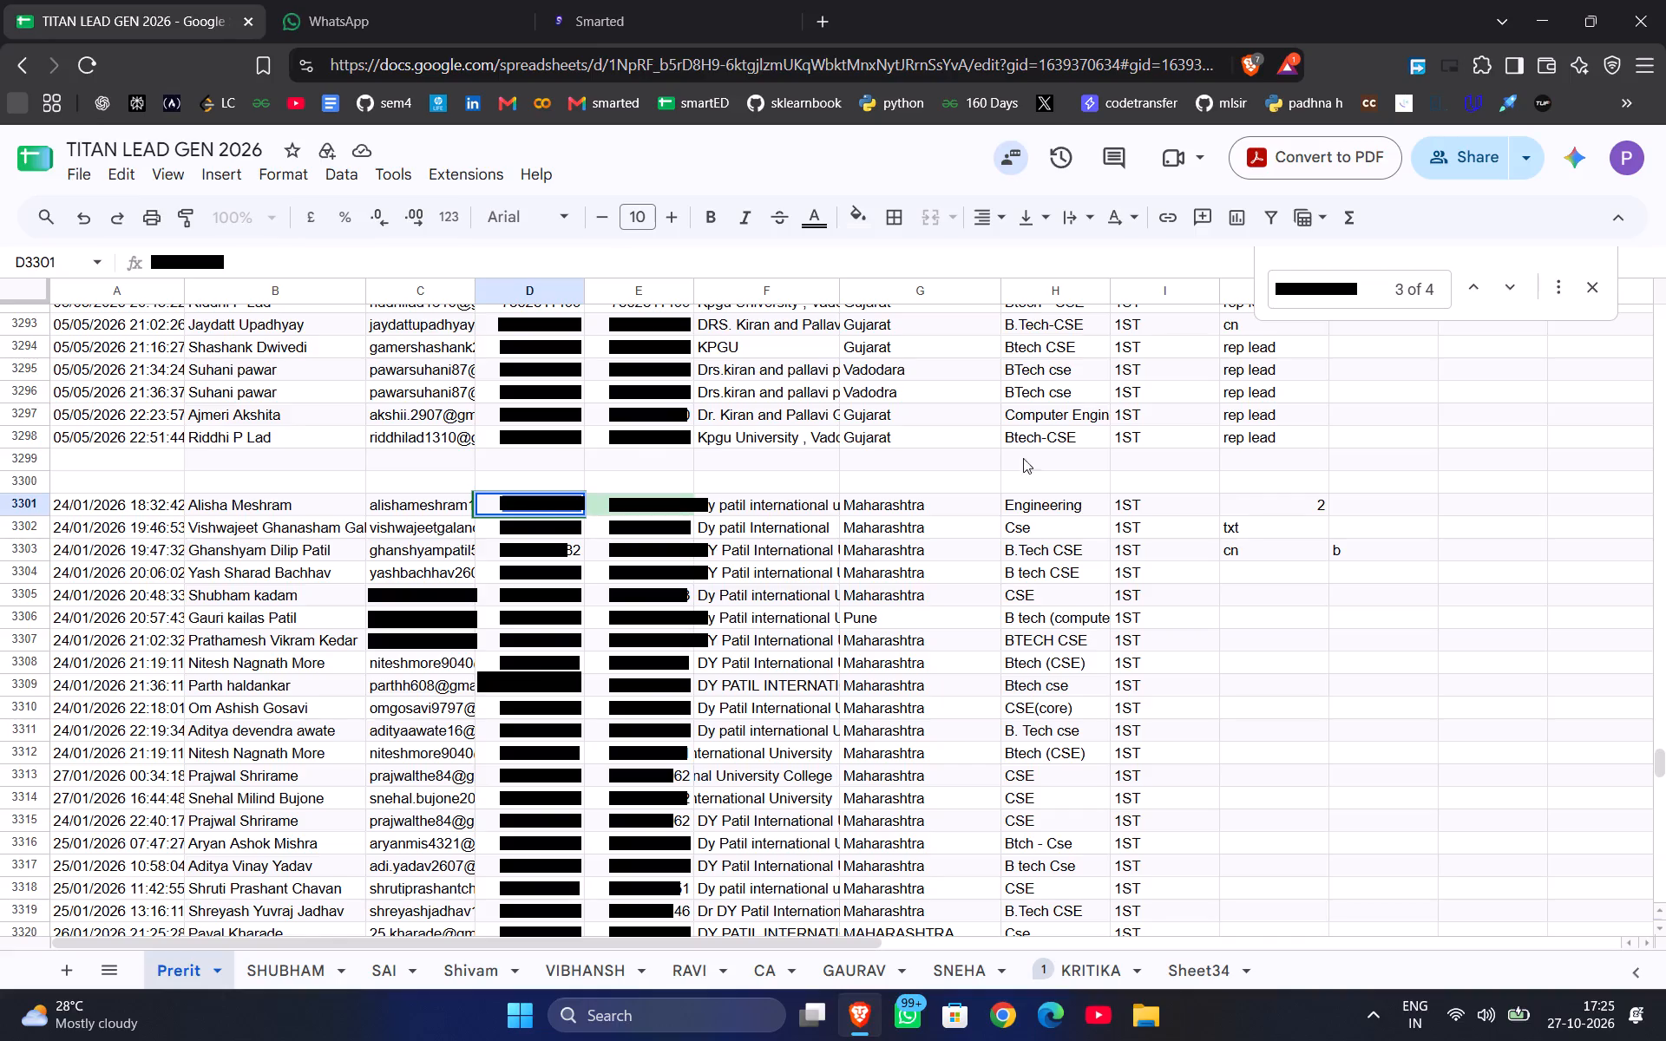
click(1356, 291)
key(Return)
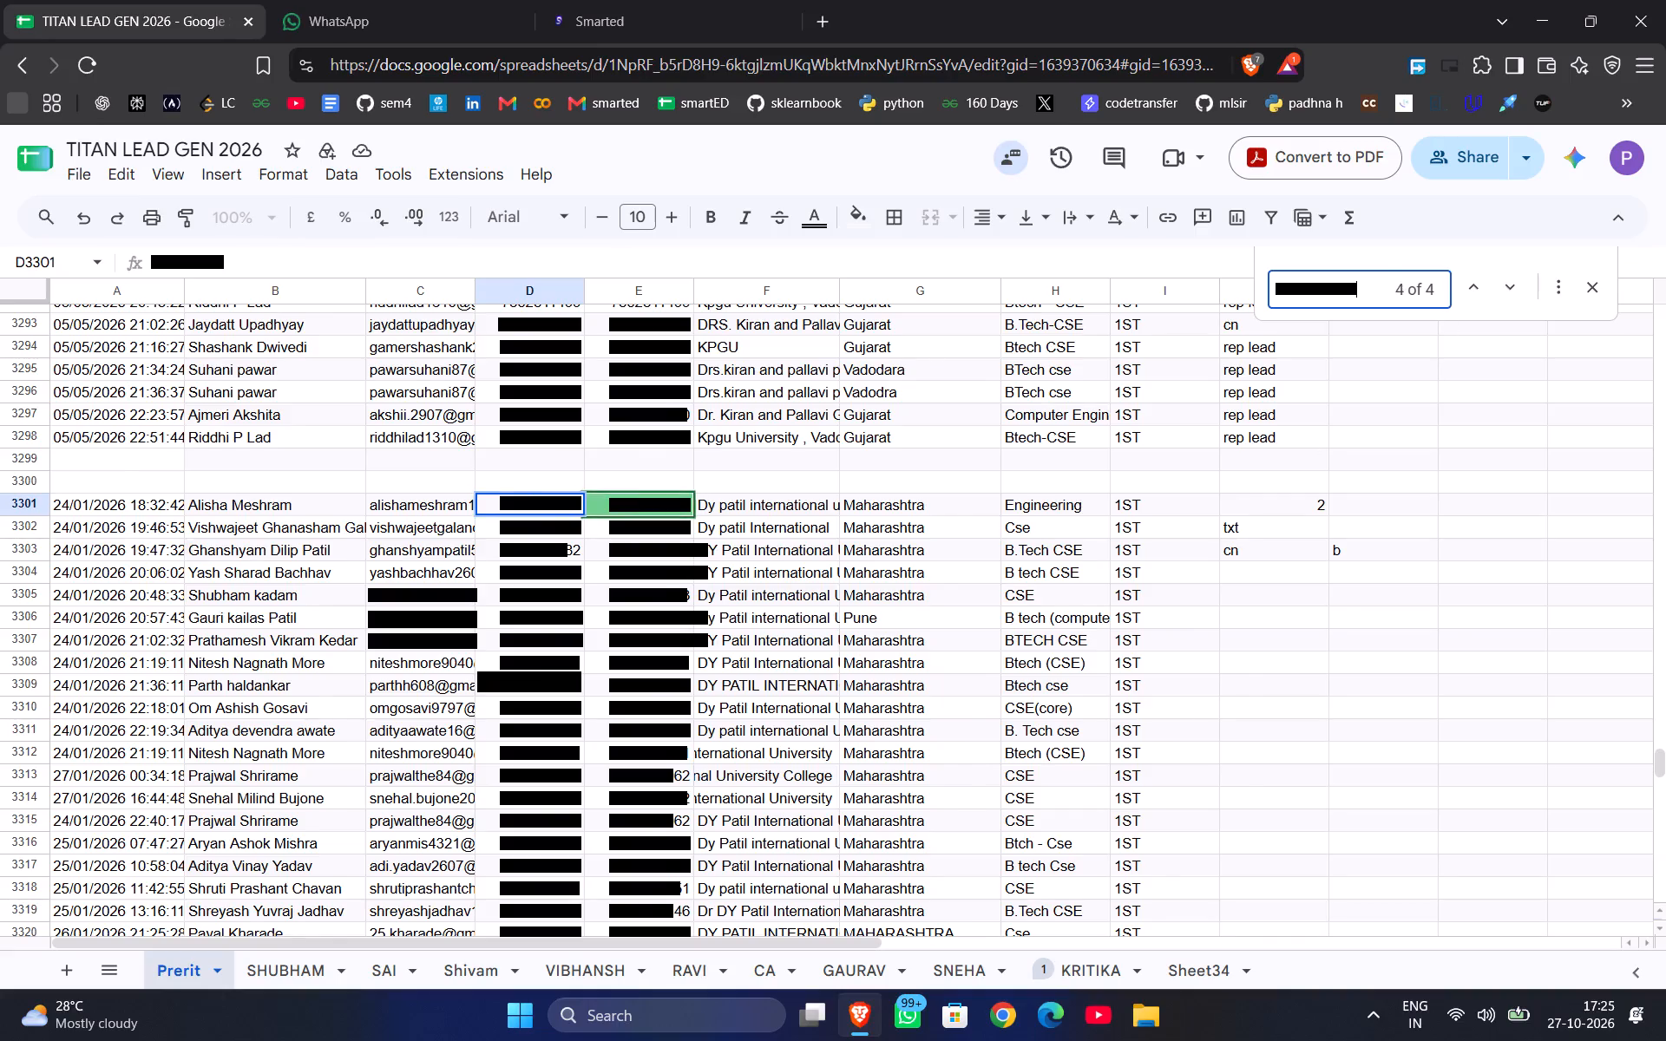
key(Return)
scroll(1356, 291, left, 5)
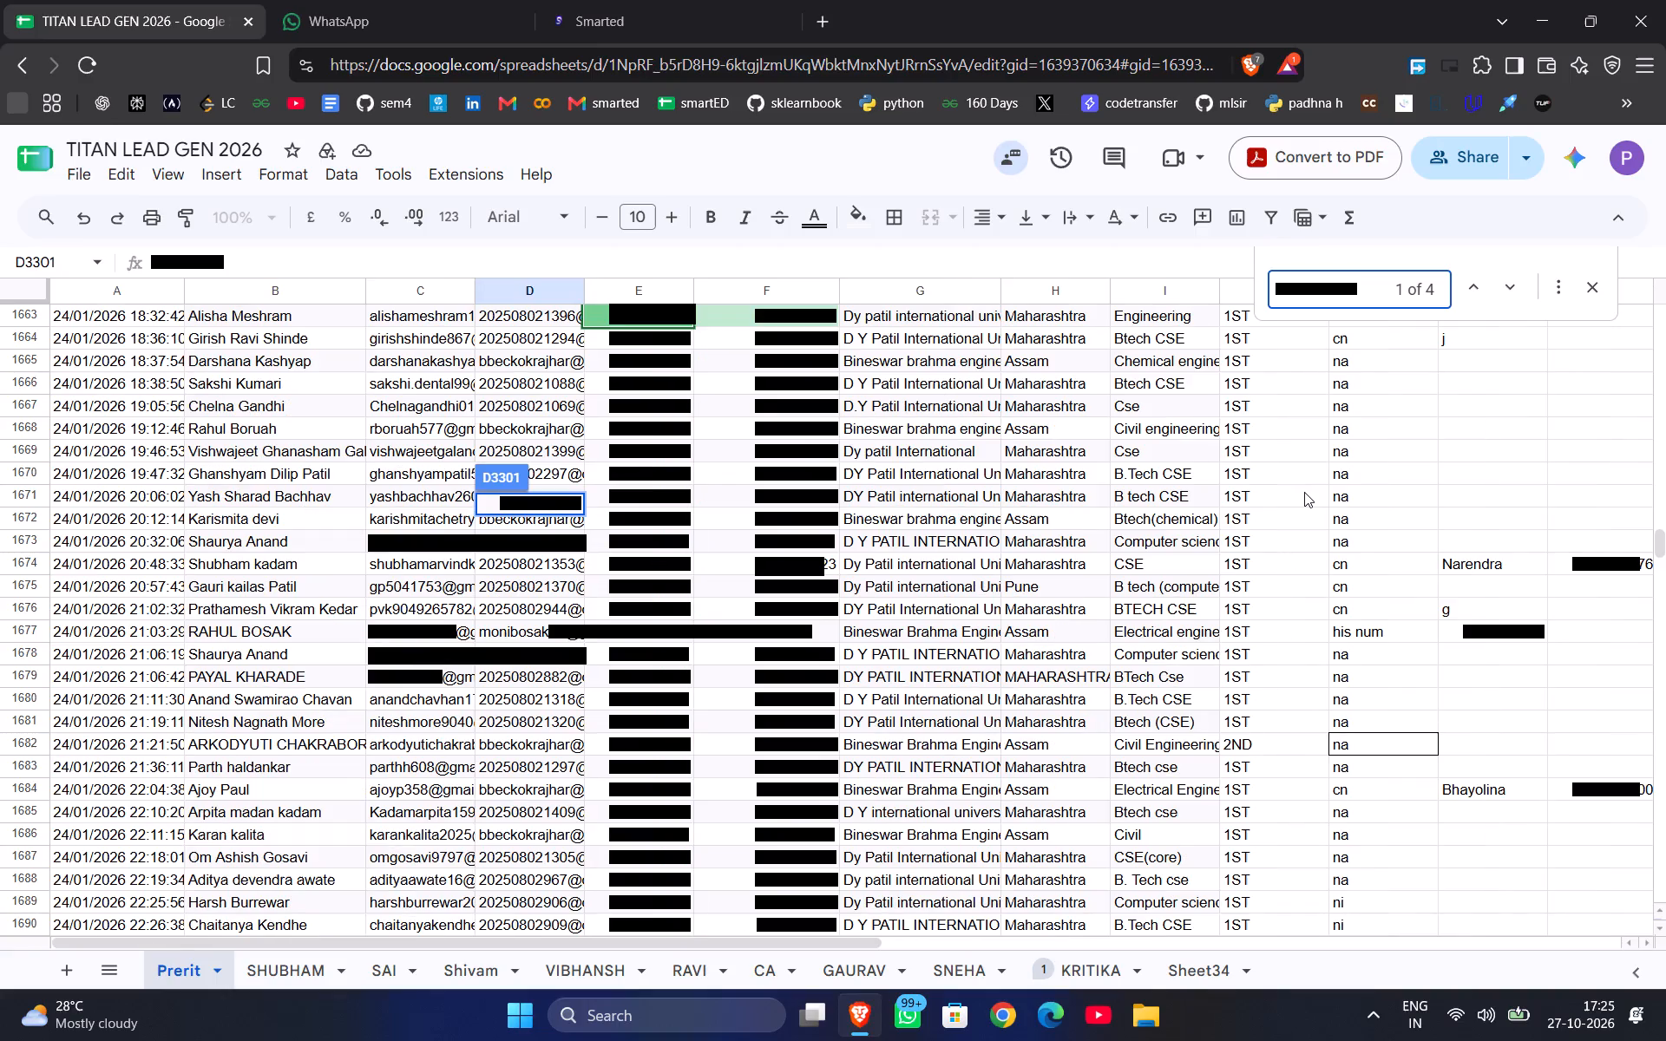
key(Return)
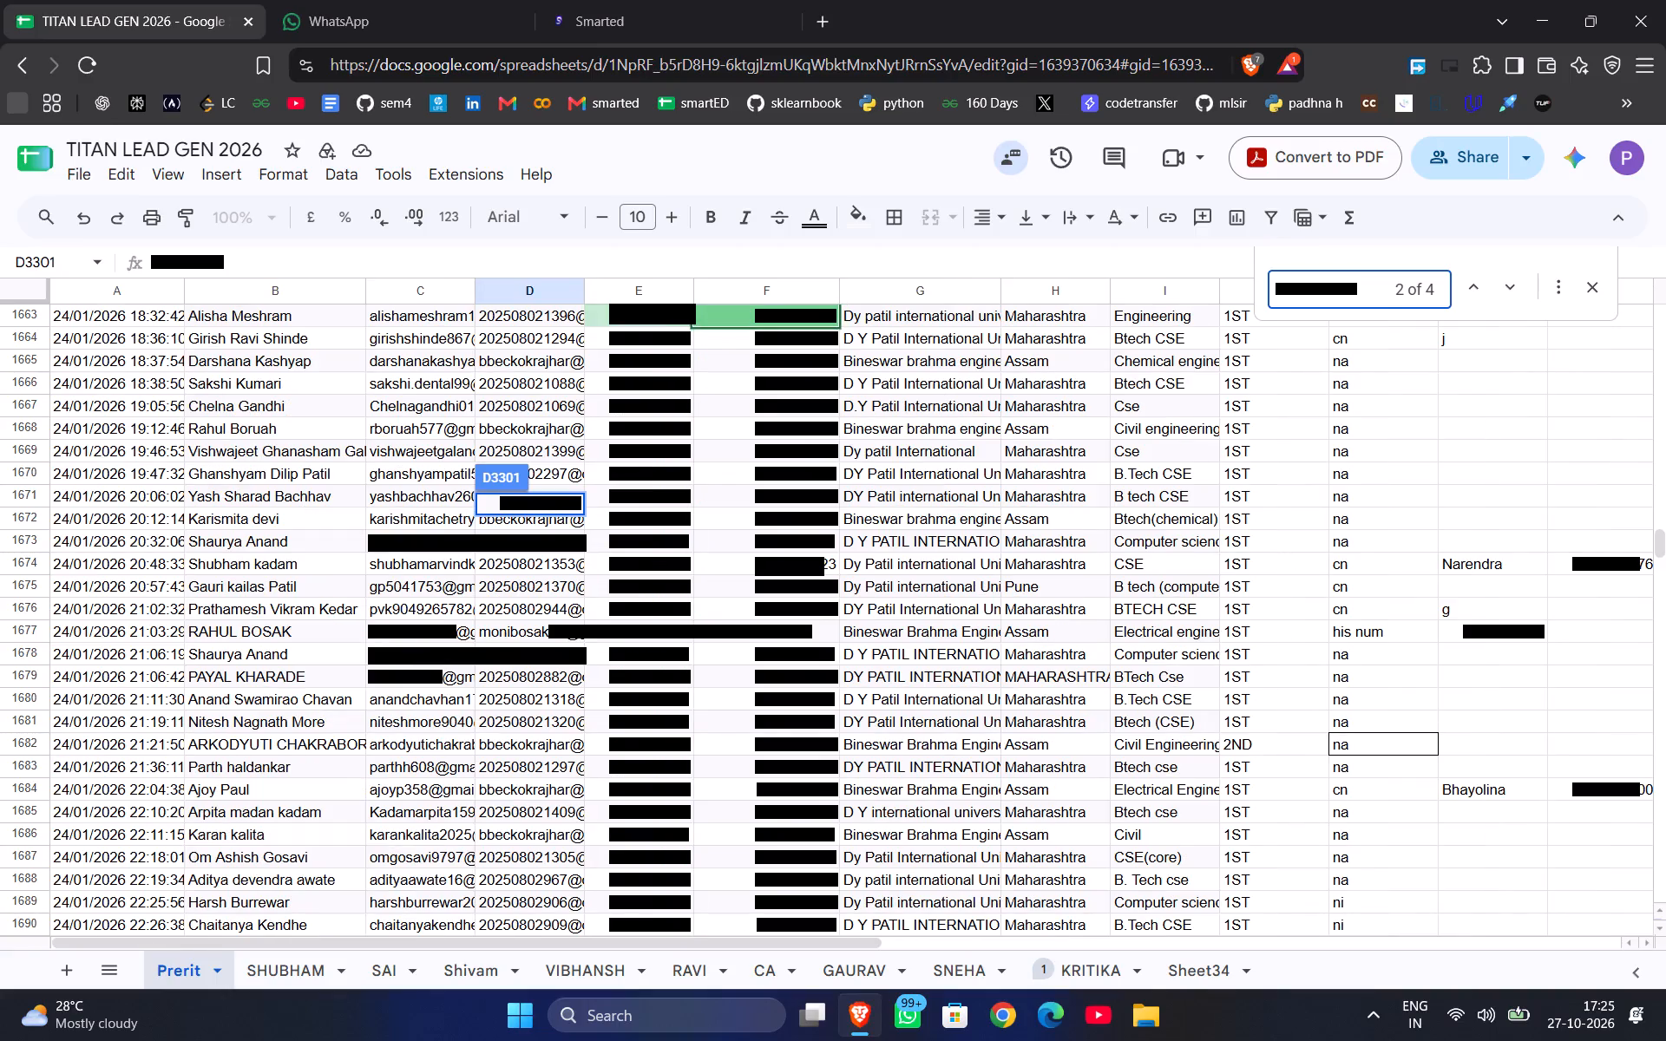
key(Return)
Search the sheet for the contact number in column D of row 3302 and check the notes beside its earlier entries.
scroll(1304, 492, down, 2)
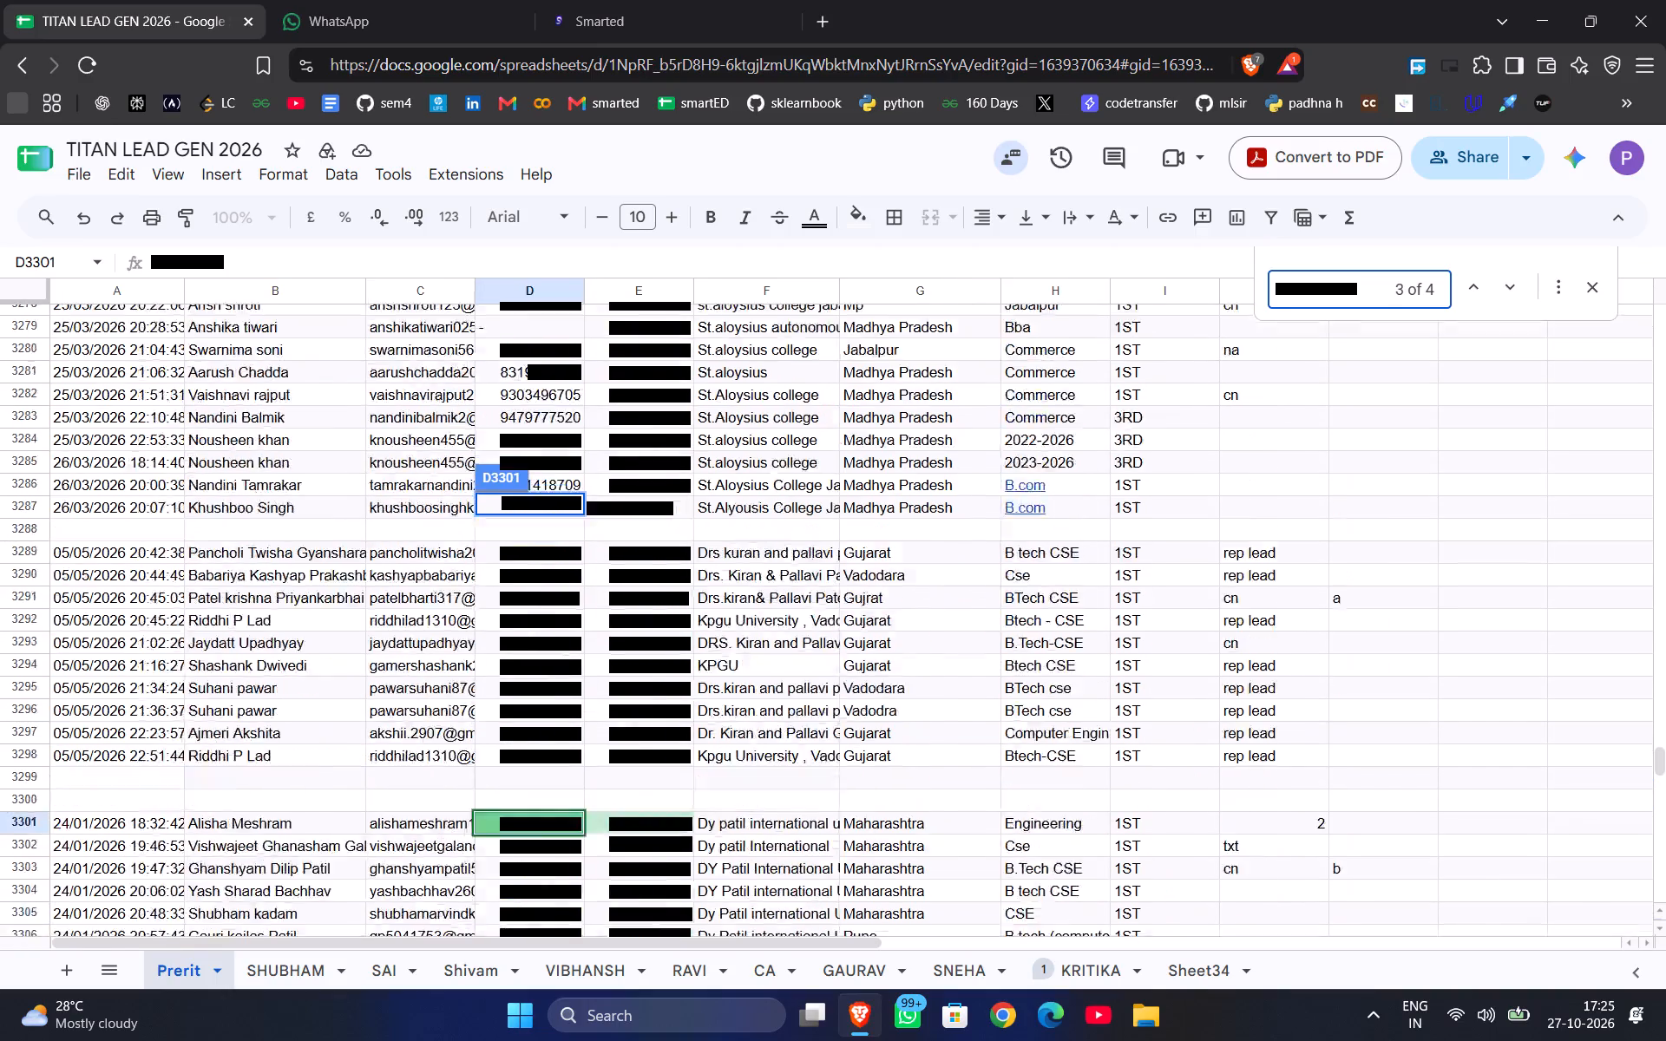
scroll(1304, 492, down, 1)
click(634, 503)
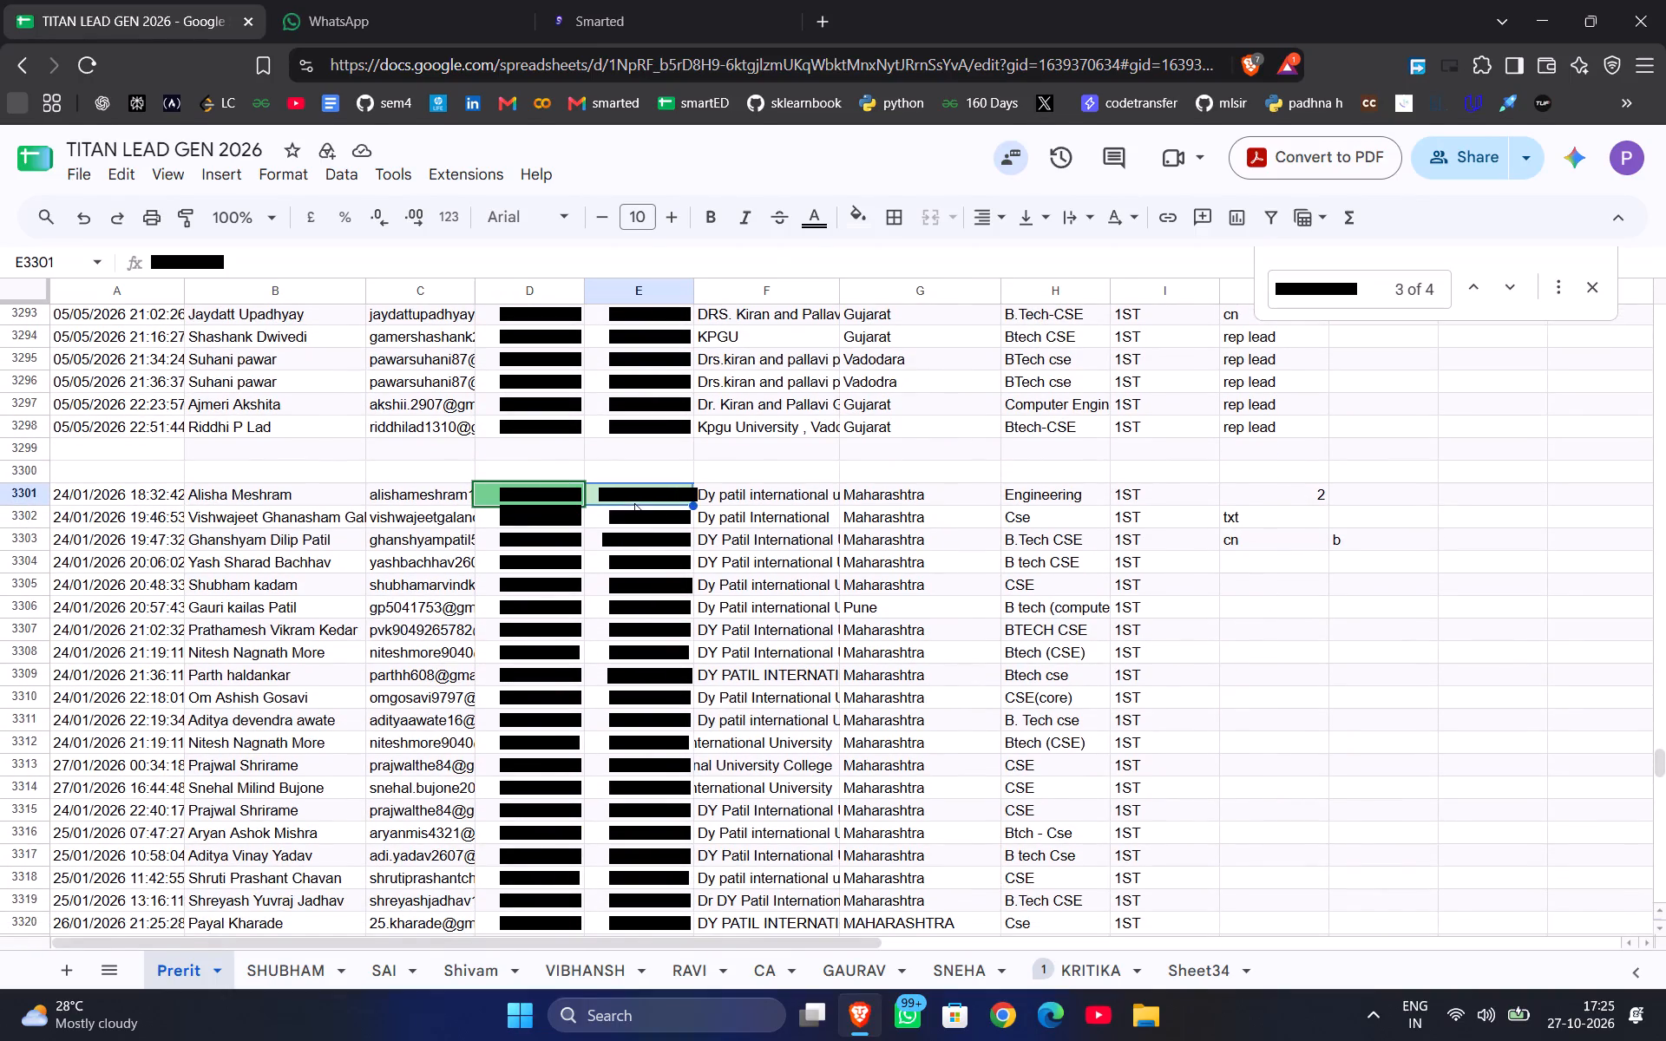
click(531, 514)
key(ctrl+c)
key(ctrl+f)
key(ctrl+v)
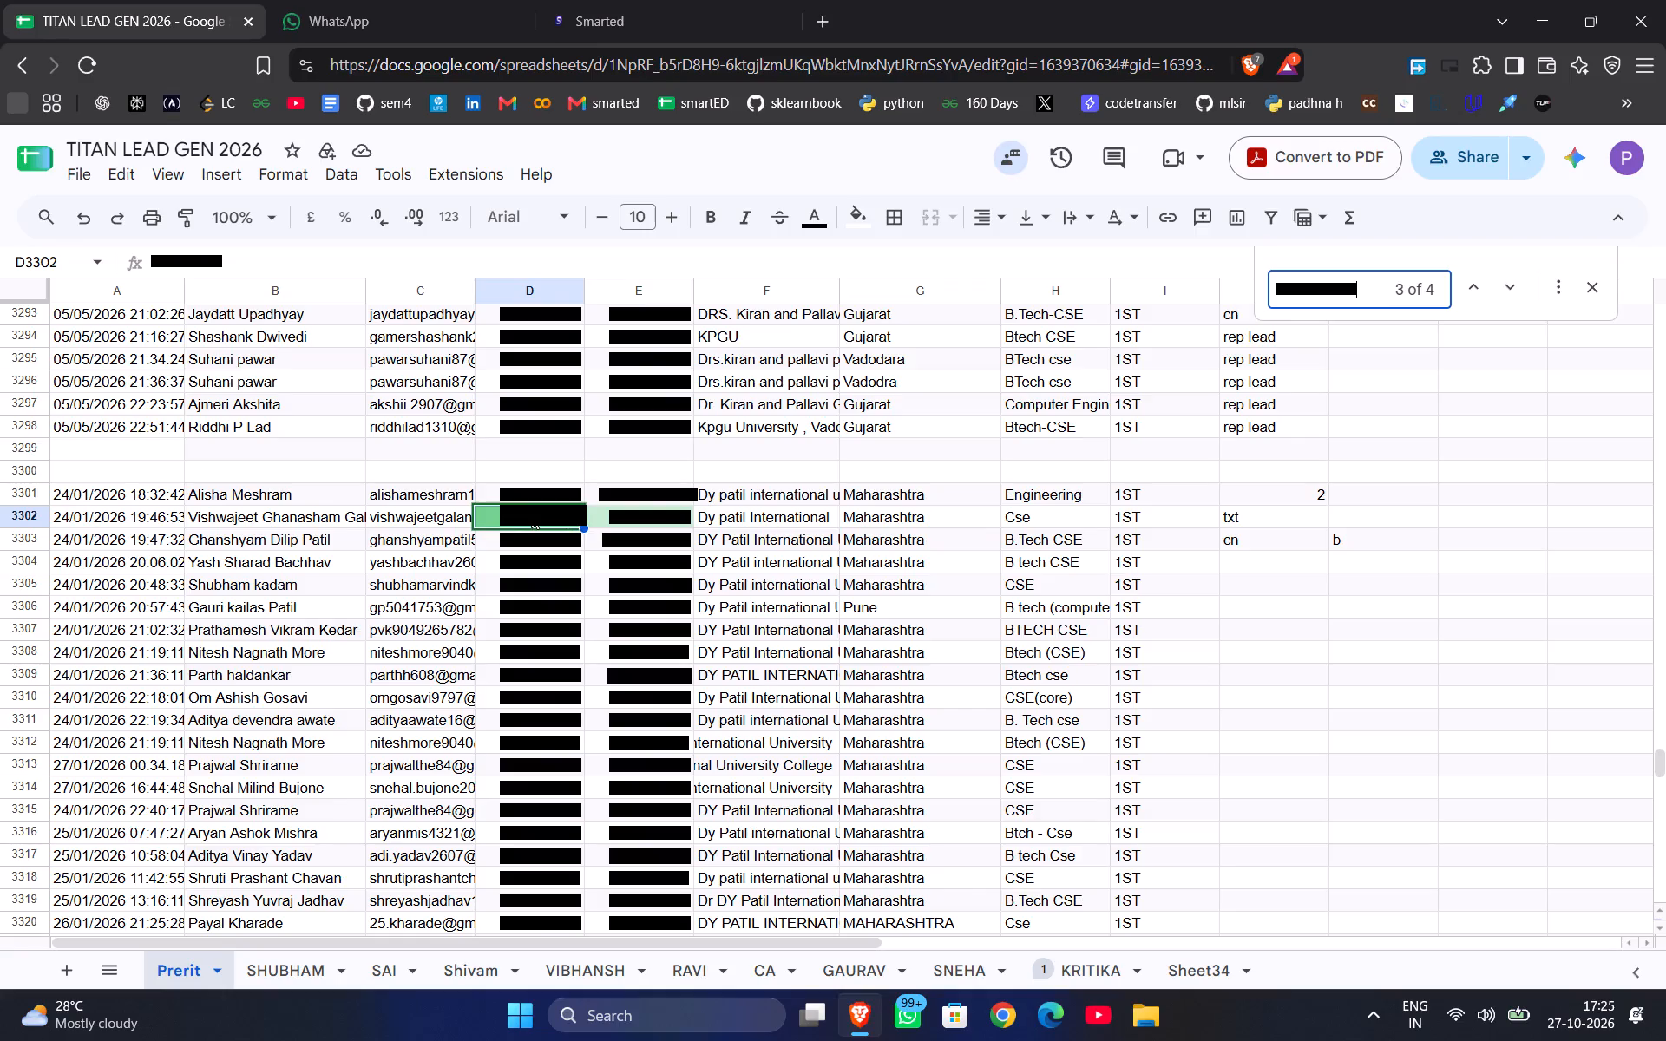
key(Return)
key(Return)
scroll(531, 514, left, 3)
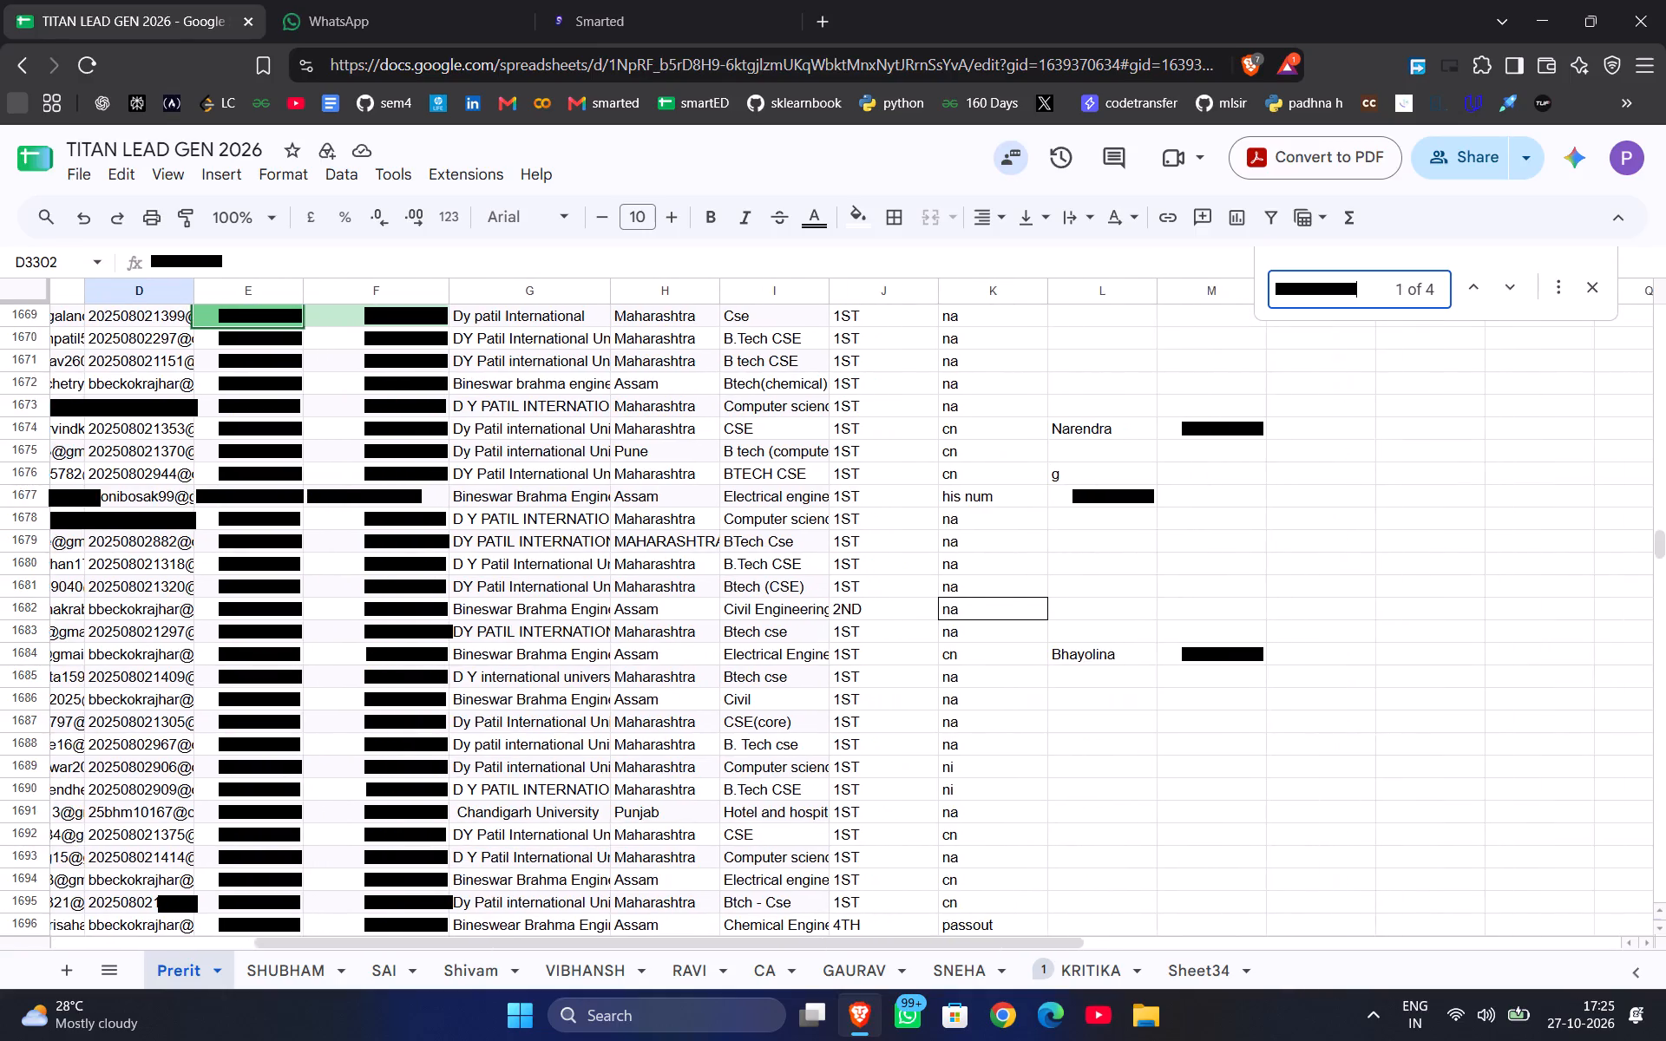
scroll(531, 514, right, 6)
key(Return)
key(Return)
Search the sheet for the contact number in column D of row 3303 and check the notes beside its earlier entries.
scroll(531, 514, down, 2)
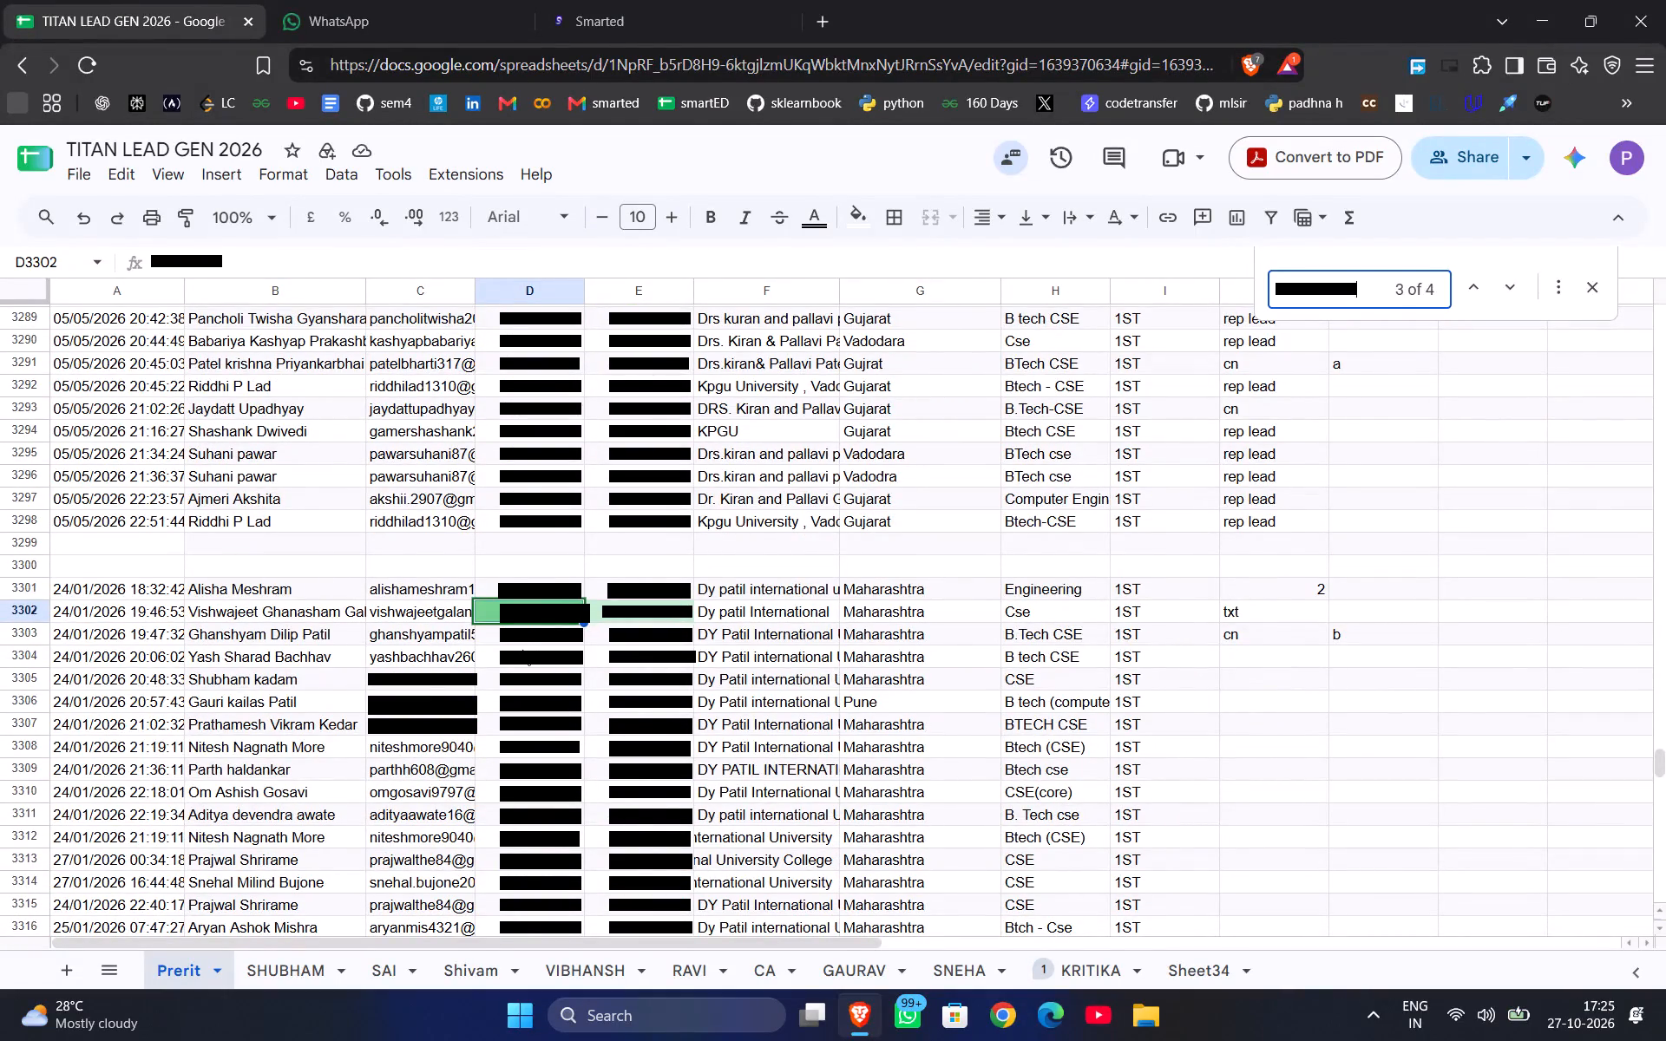
ctrl+click(519, 638)
key(ctrl+c)
key(ctrl+f)
key(ctrl+v)
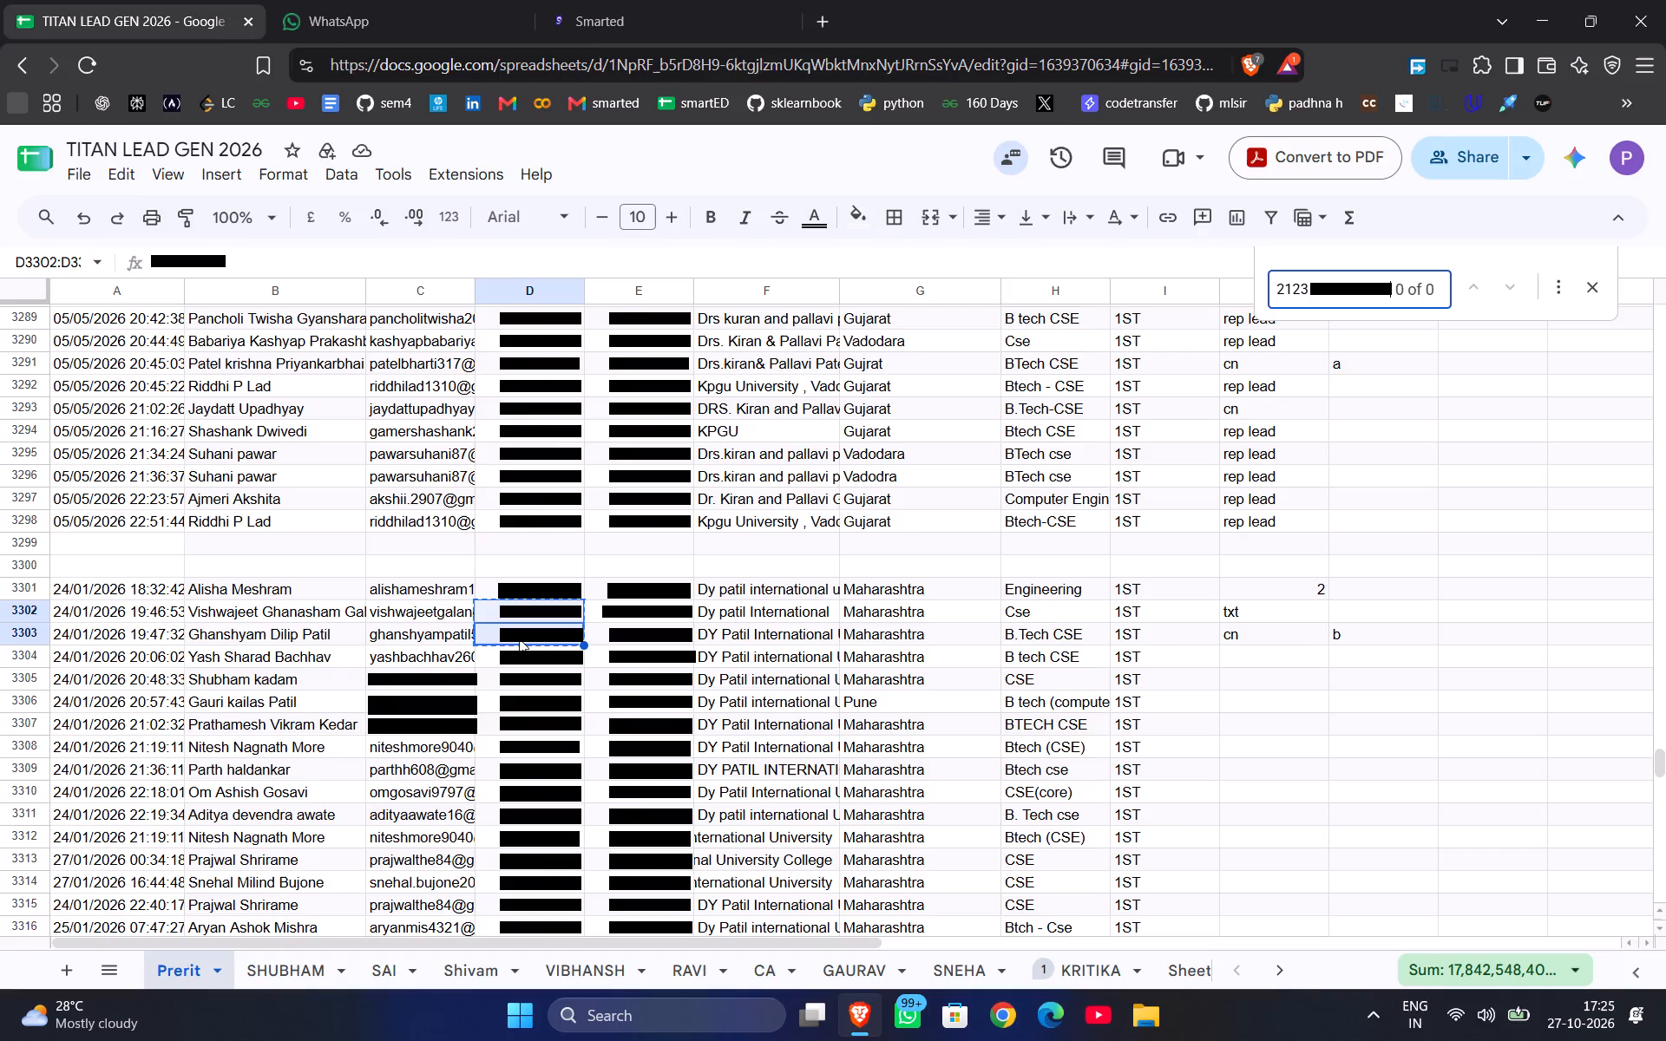
click(519, 638)
key(ctrl+c)
key(ctrl+f)
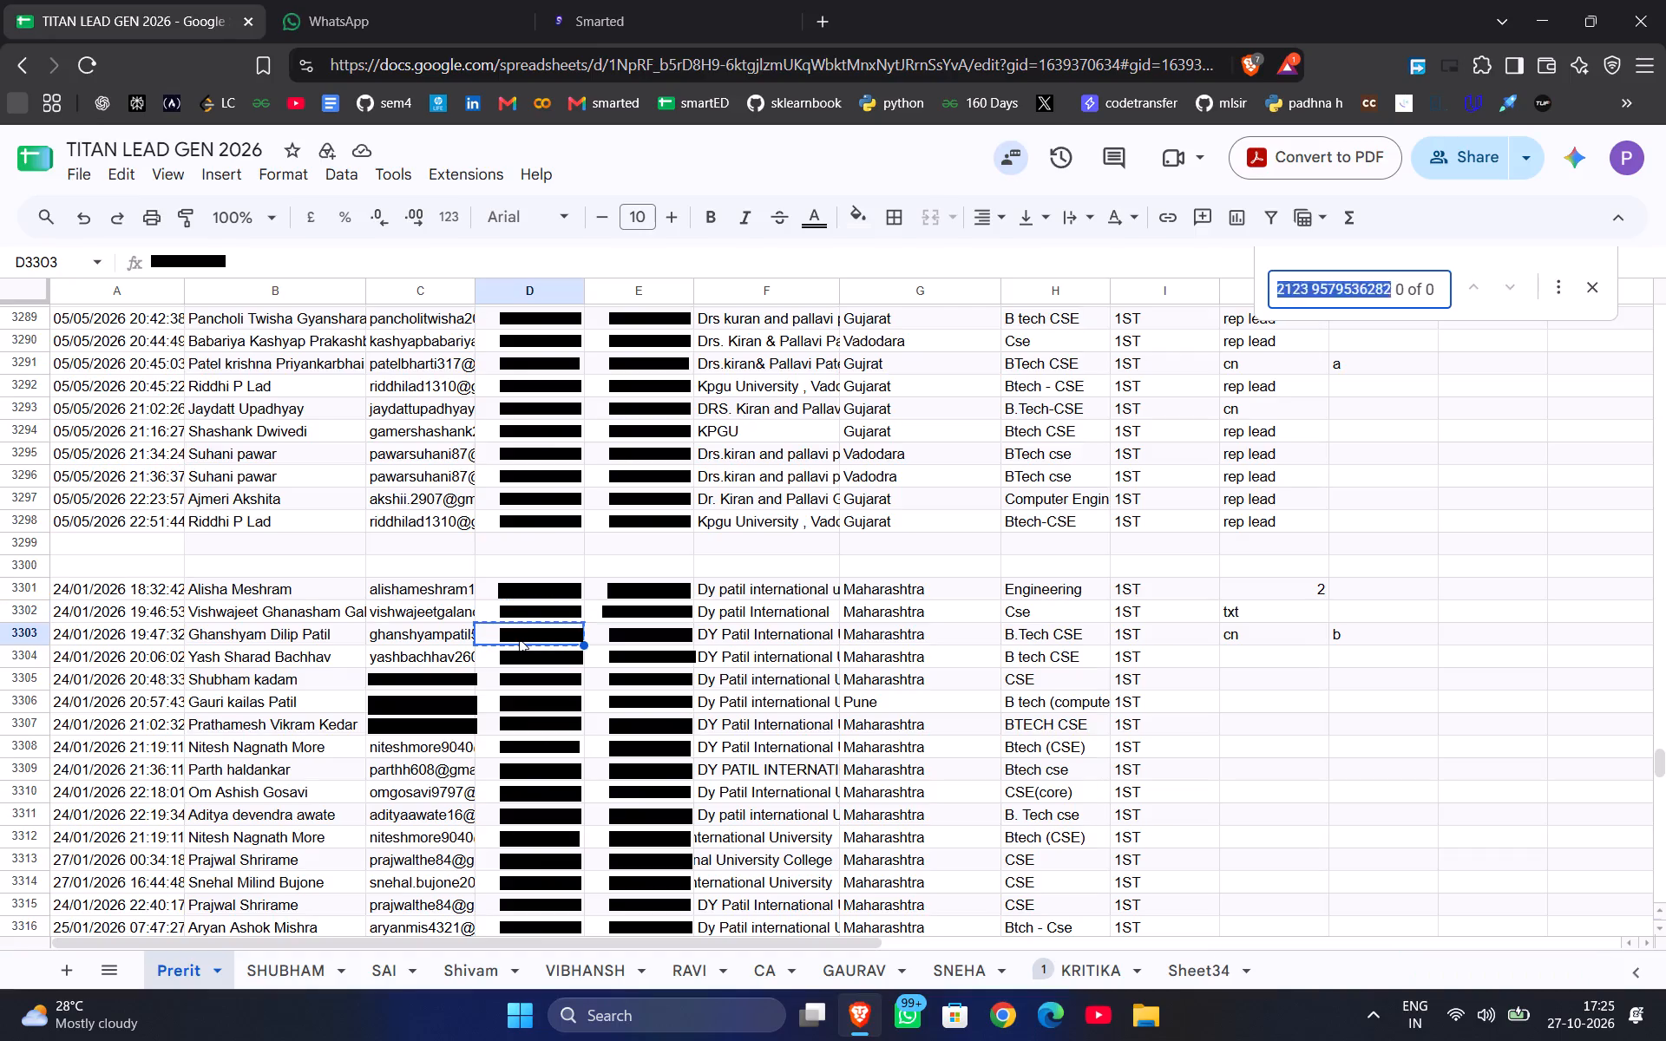
key(ctrl+v)
key(Return)
key(Return)
scroll(519, 638, left, 1)
scroll(519, 638, up, 3)
scroll(519, 638, right, 4)
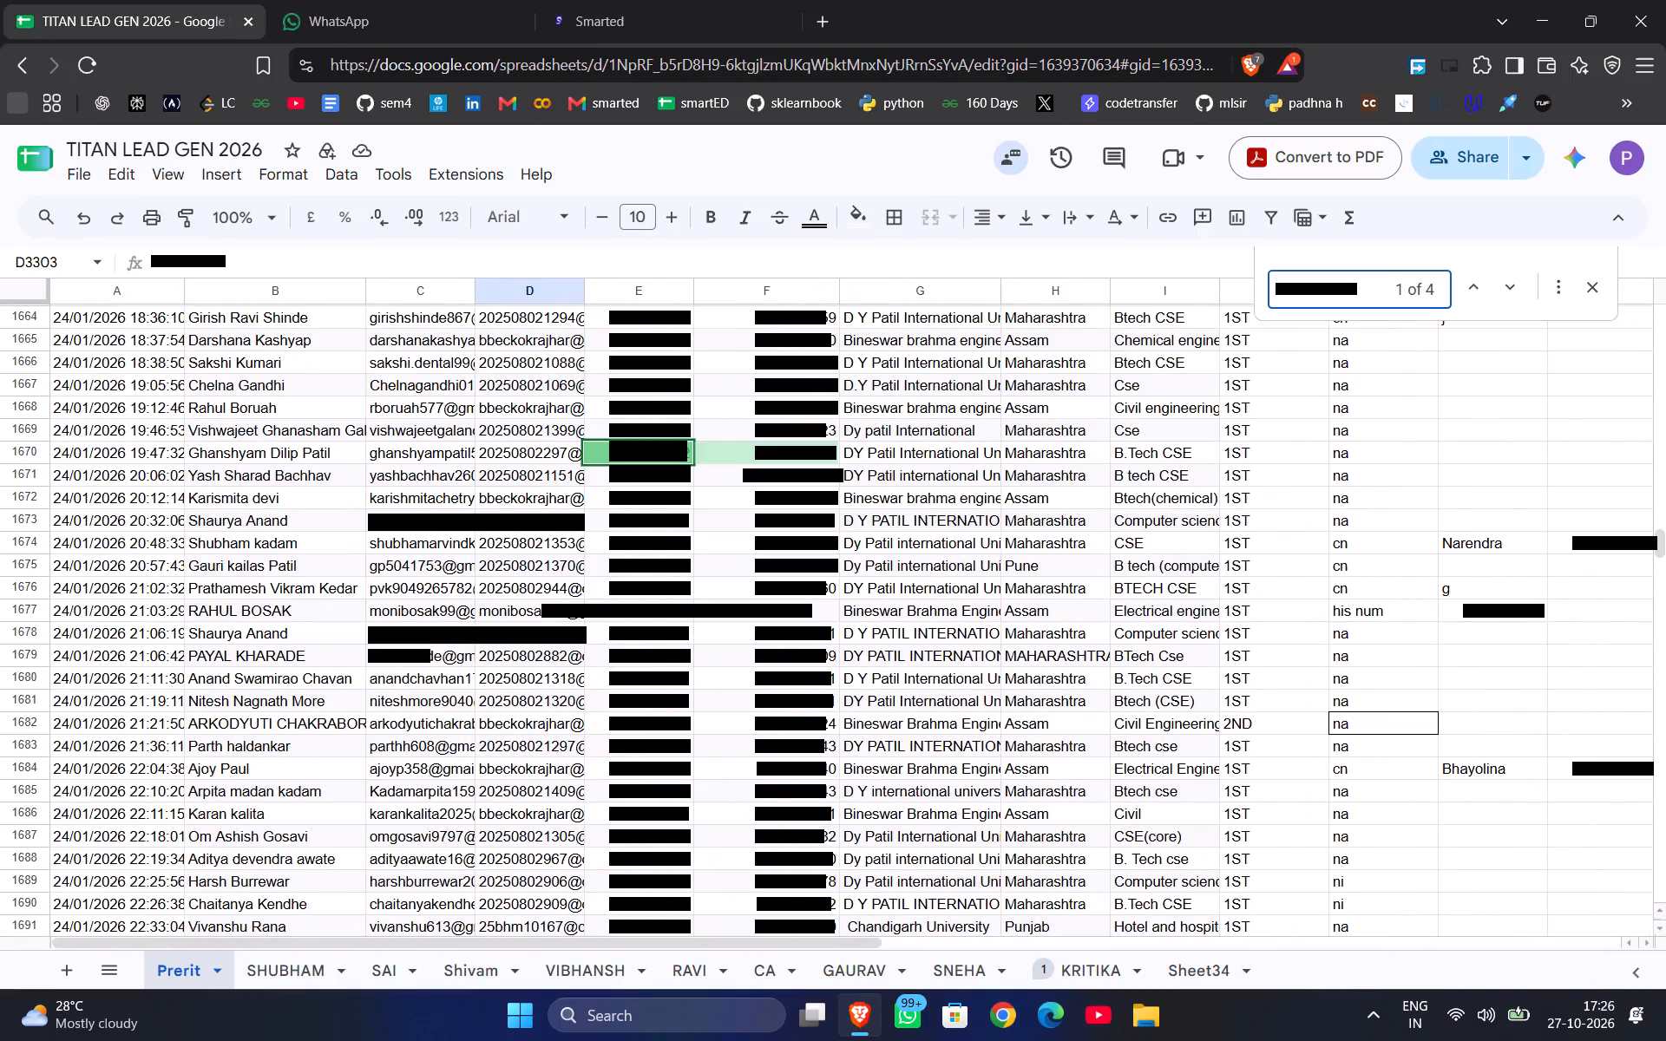
key(Return)
key(Return)
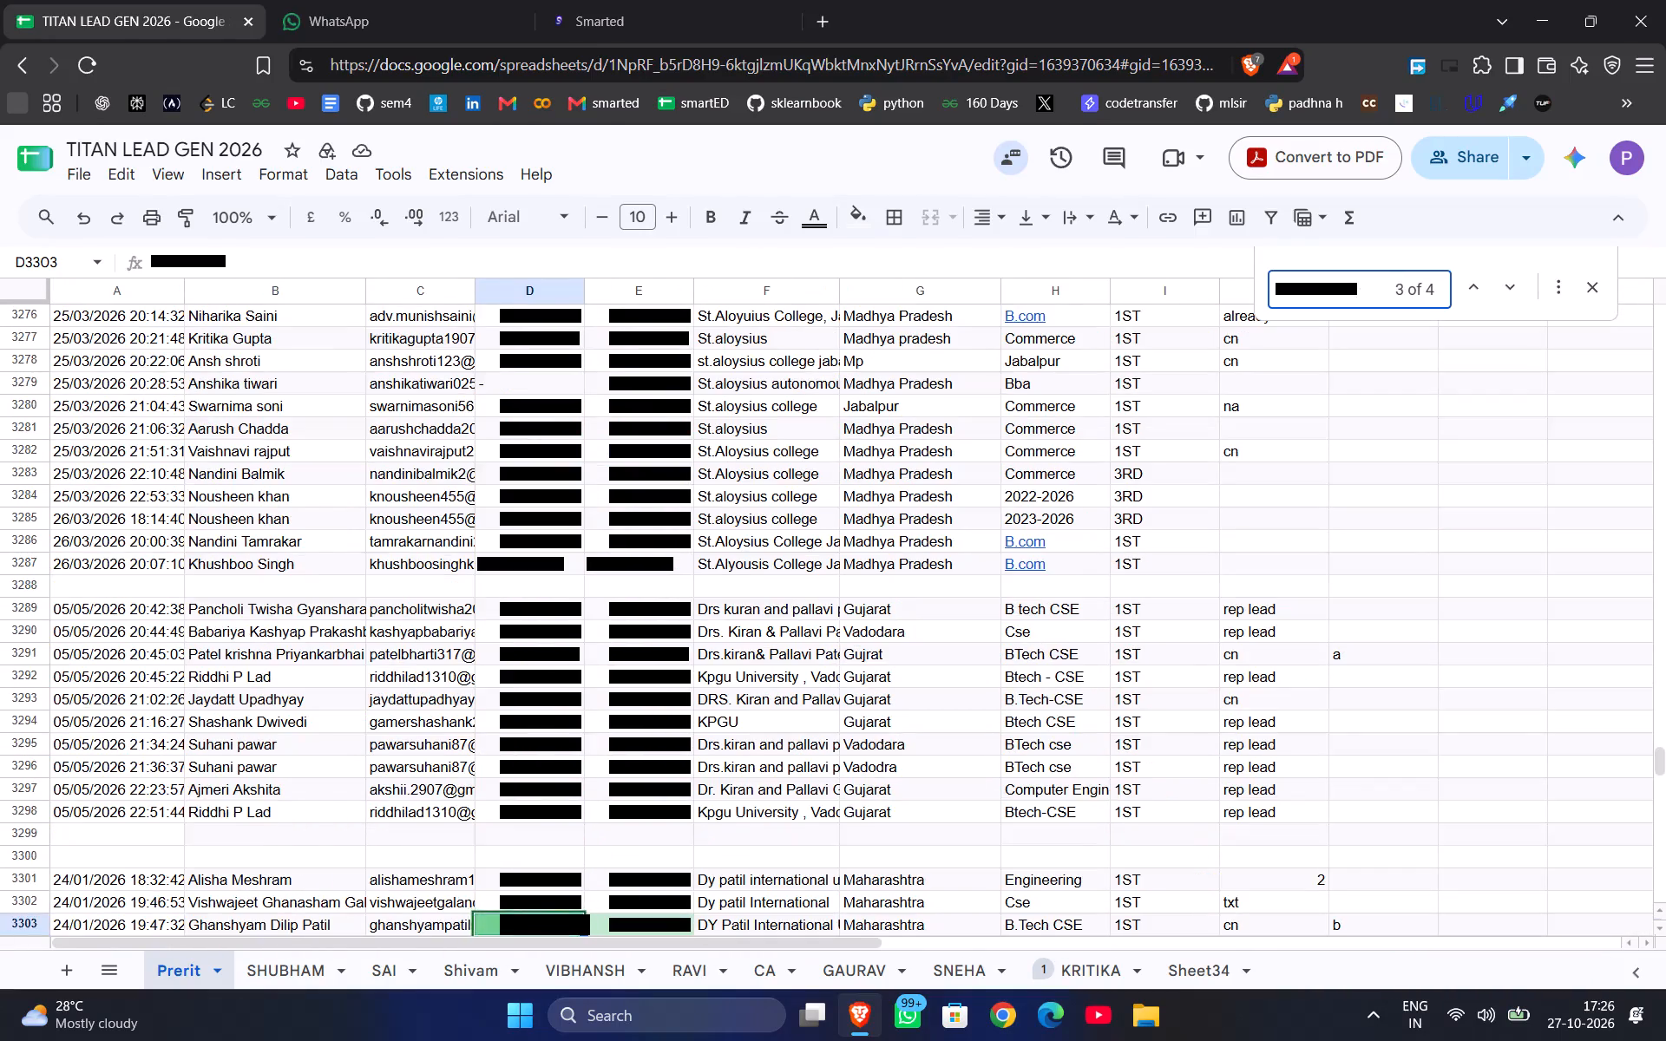
Search the sheet for the contact number in column D of row 3315 to find duplicate entries of that lead.
scroll(519, 638, down, 1)
scroll(569, 935, down, 4)
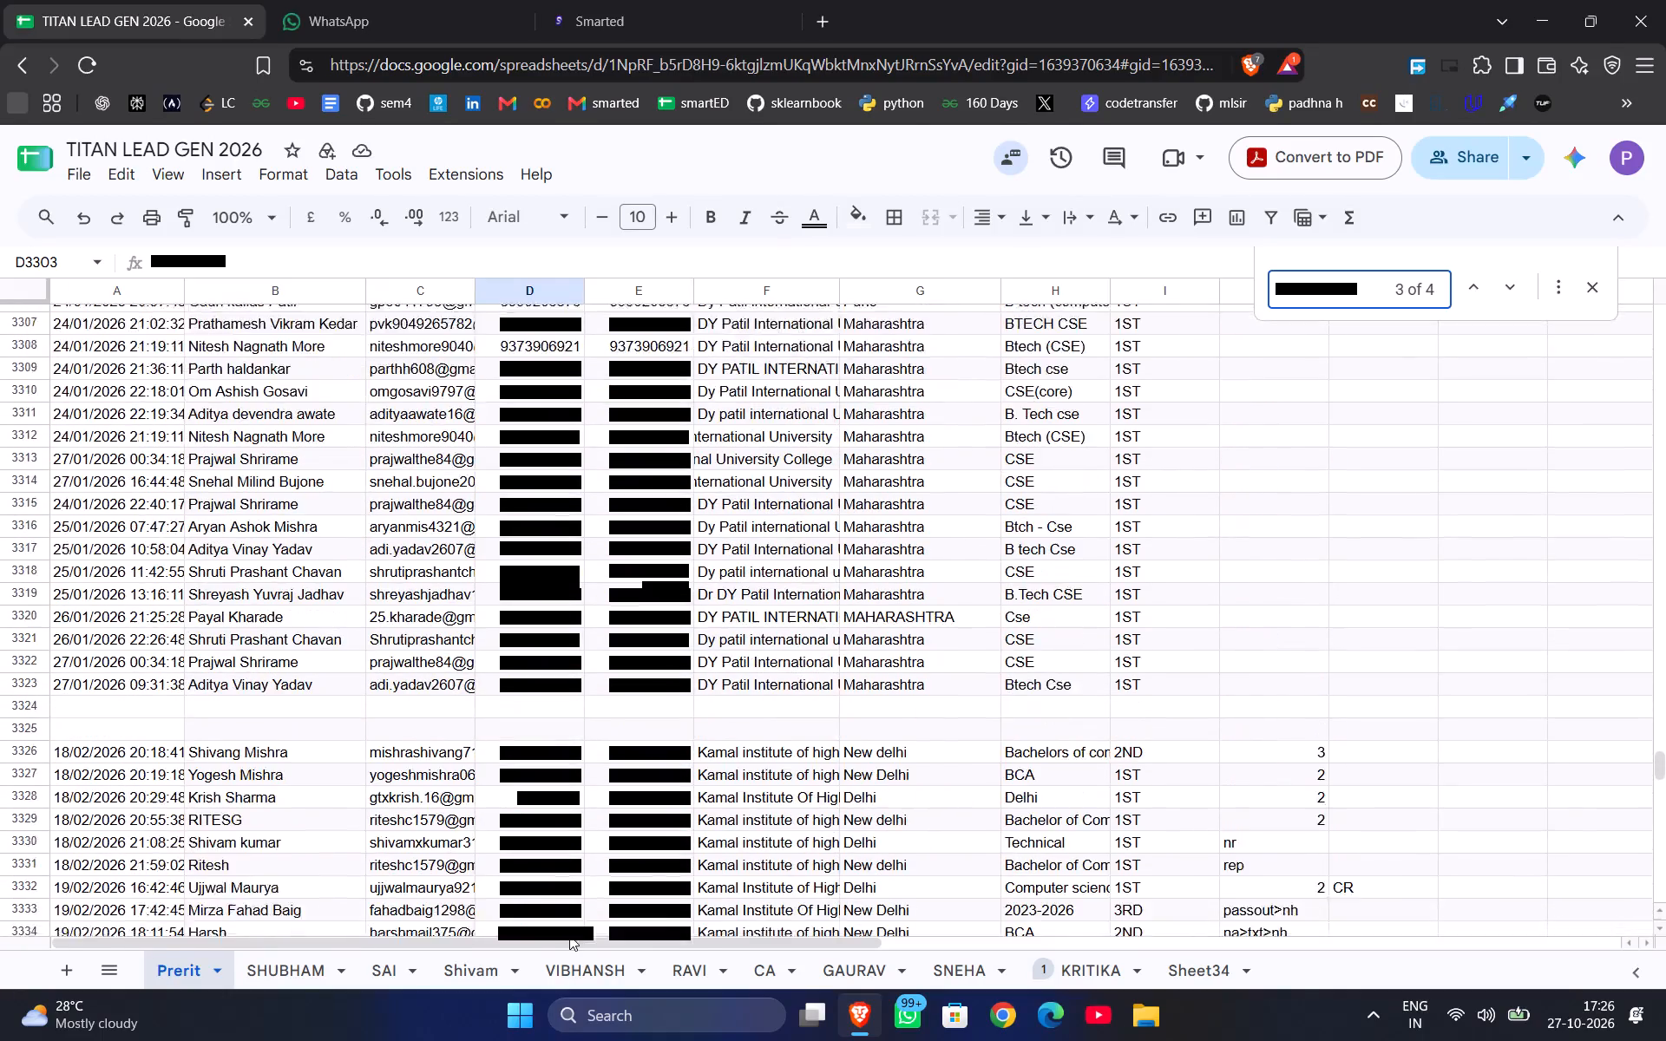
scroll(569, 935, up, 2)
click(924, 776)
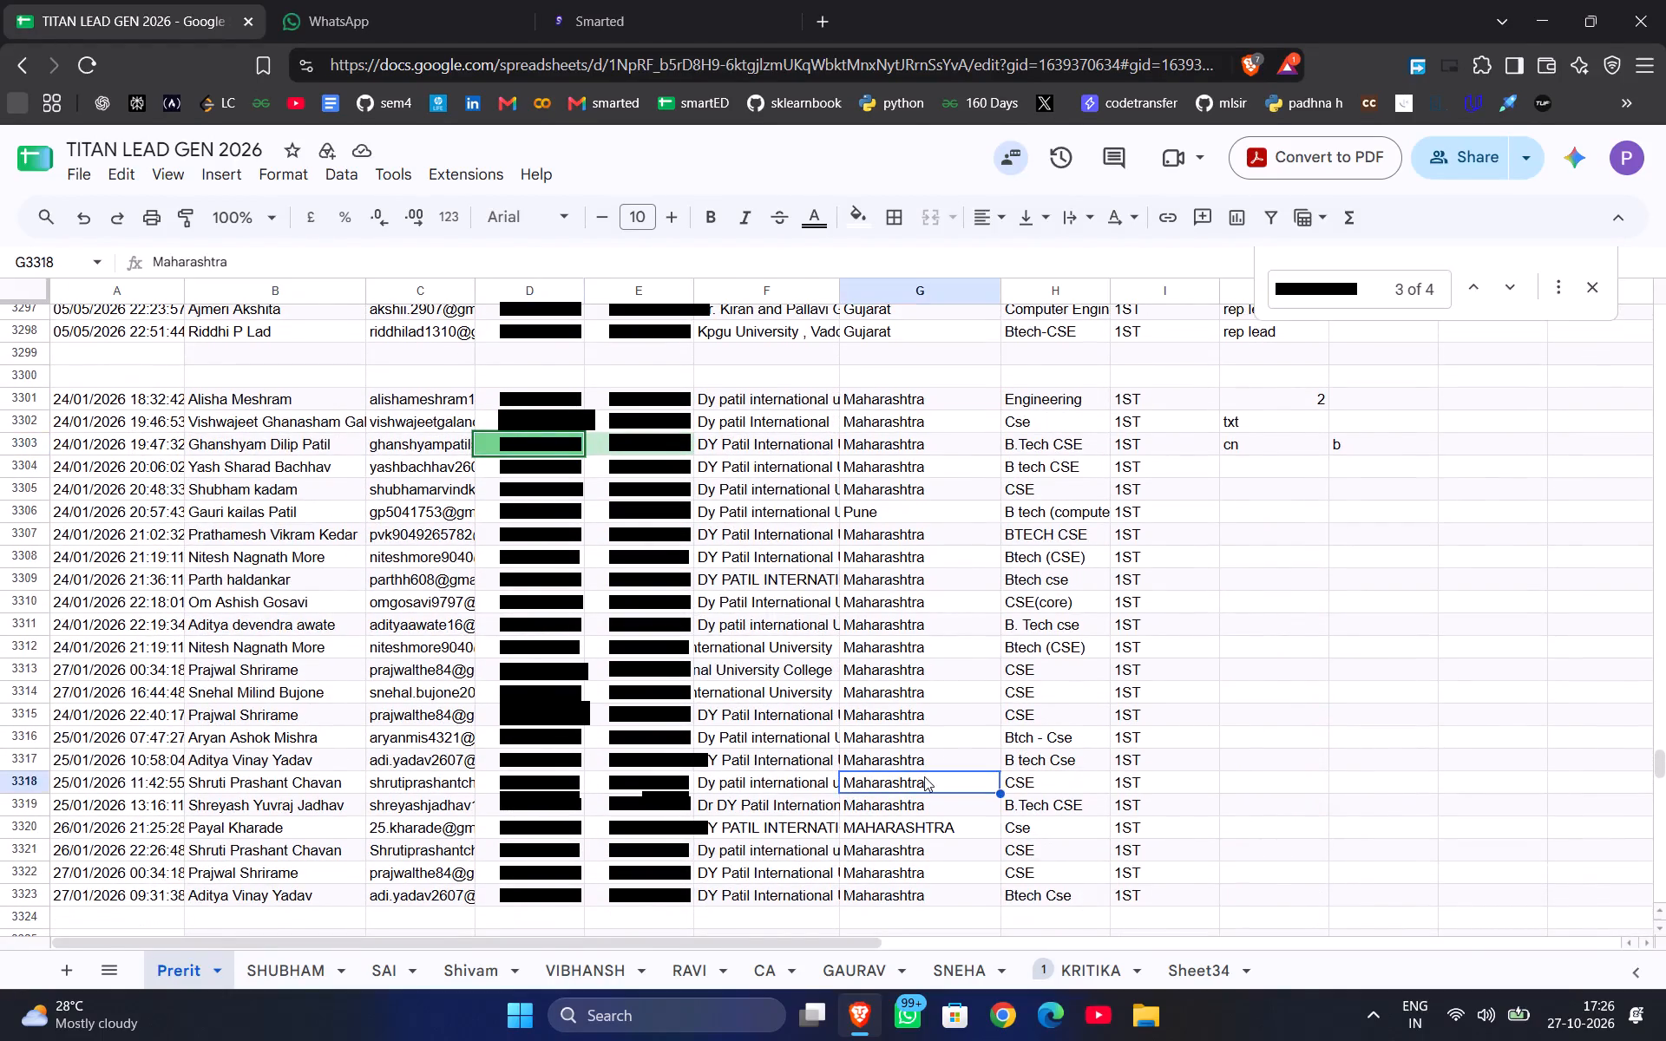
click(590, 717)
click(541, 711)
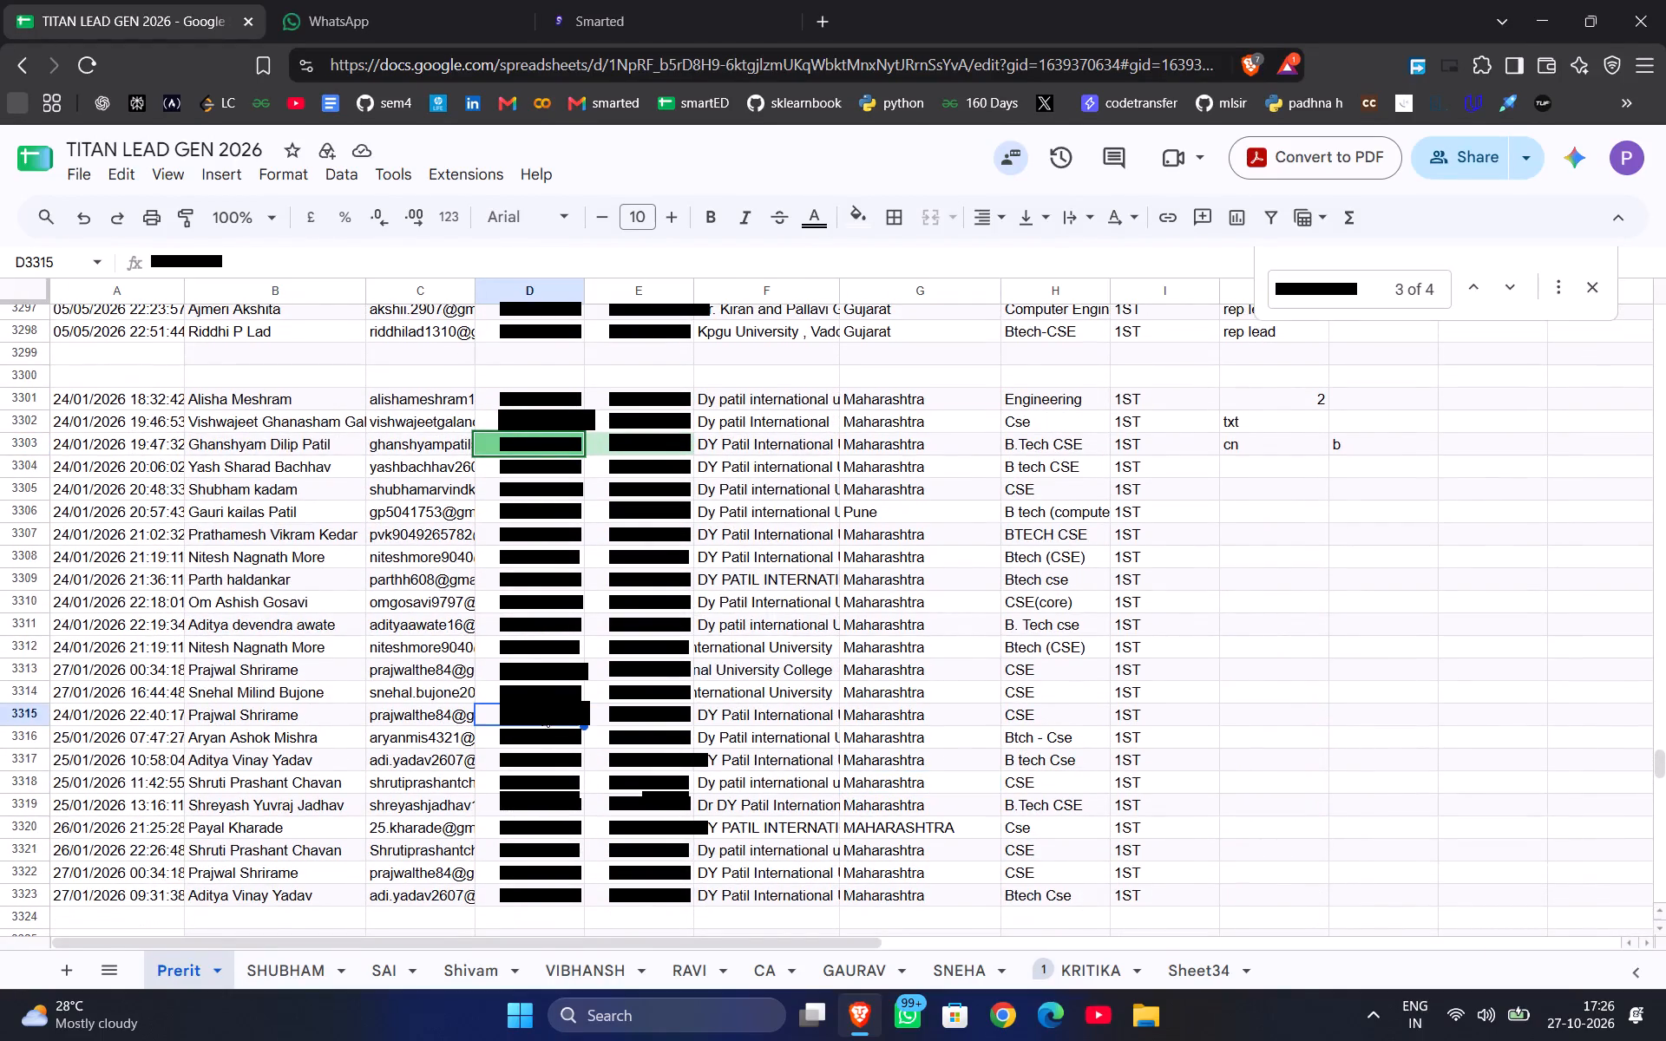
key(ctrl+c)
key(ctrl+f)
key(ctrl+v)
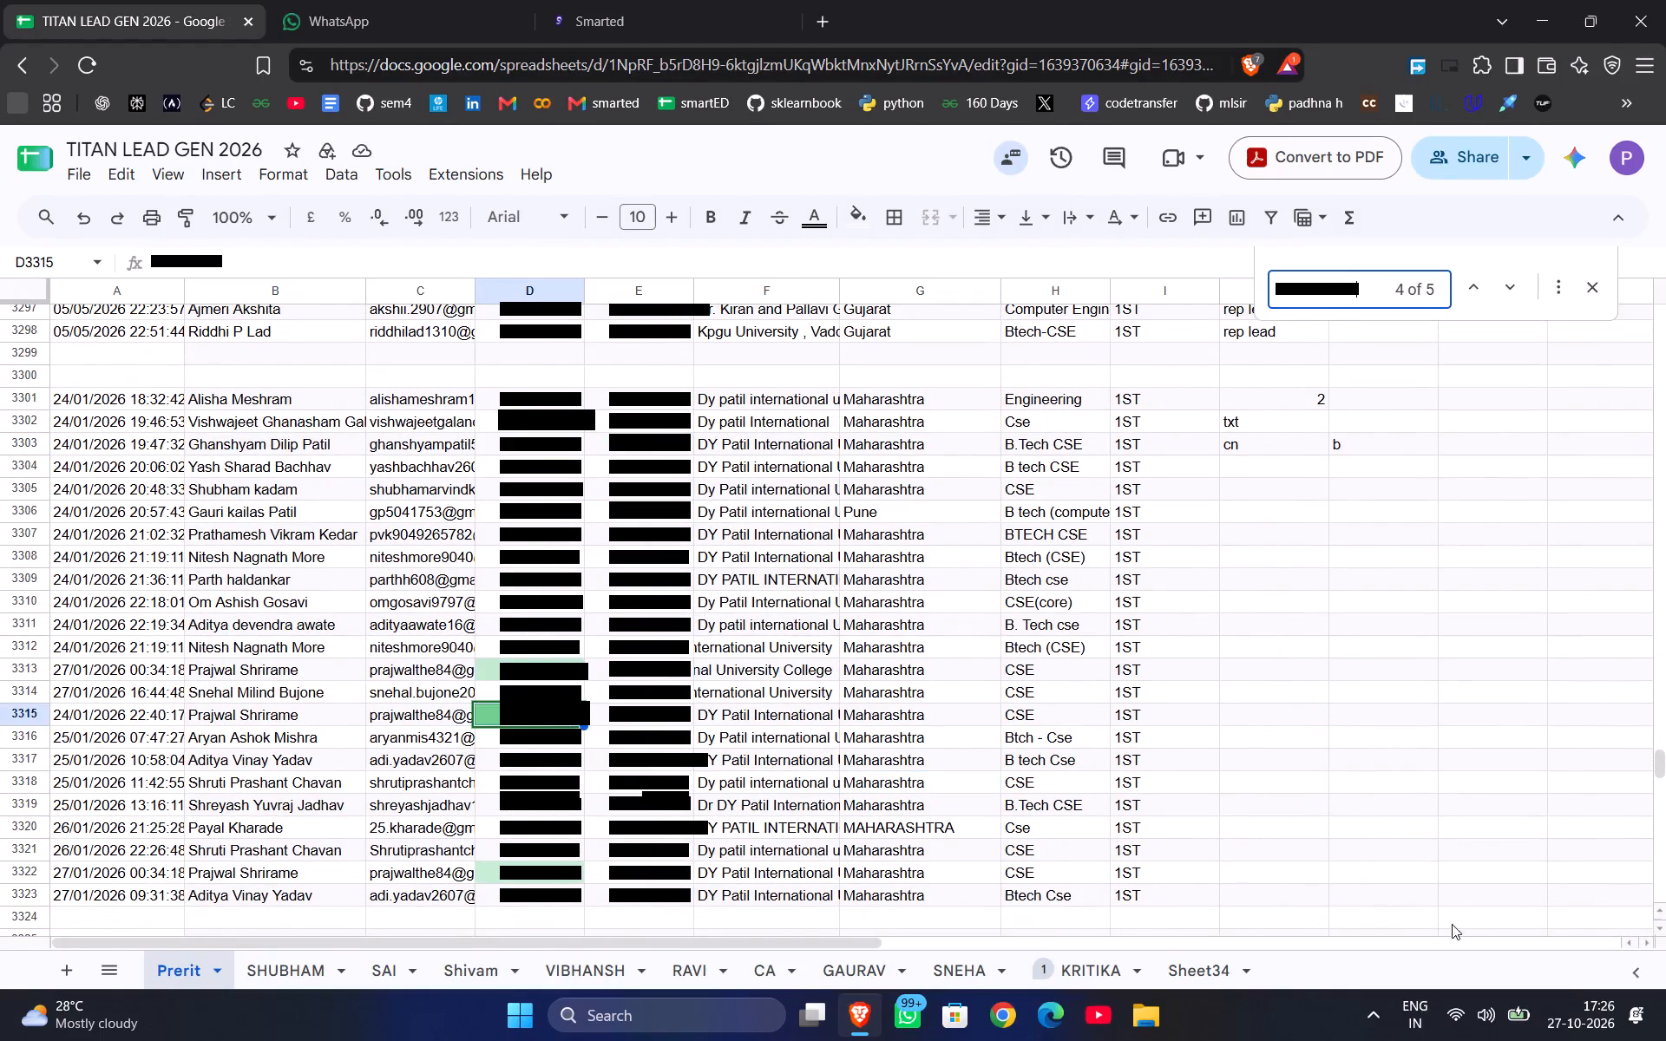
Enter the status note rep in column J of row 3315.
click(1233, 718)
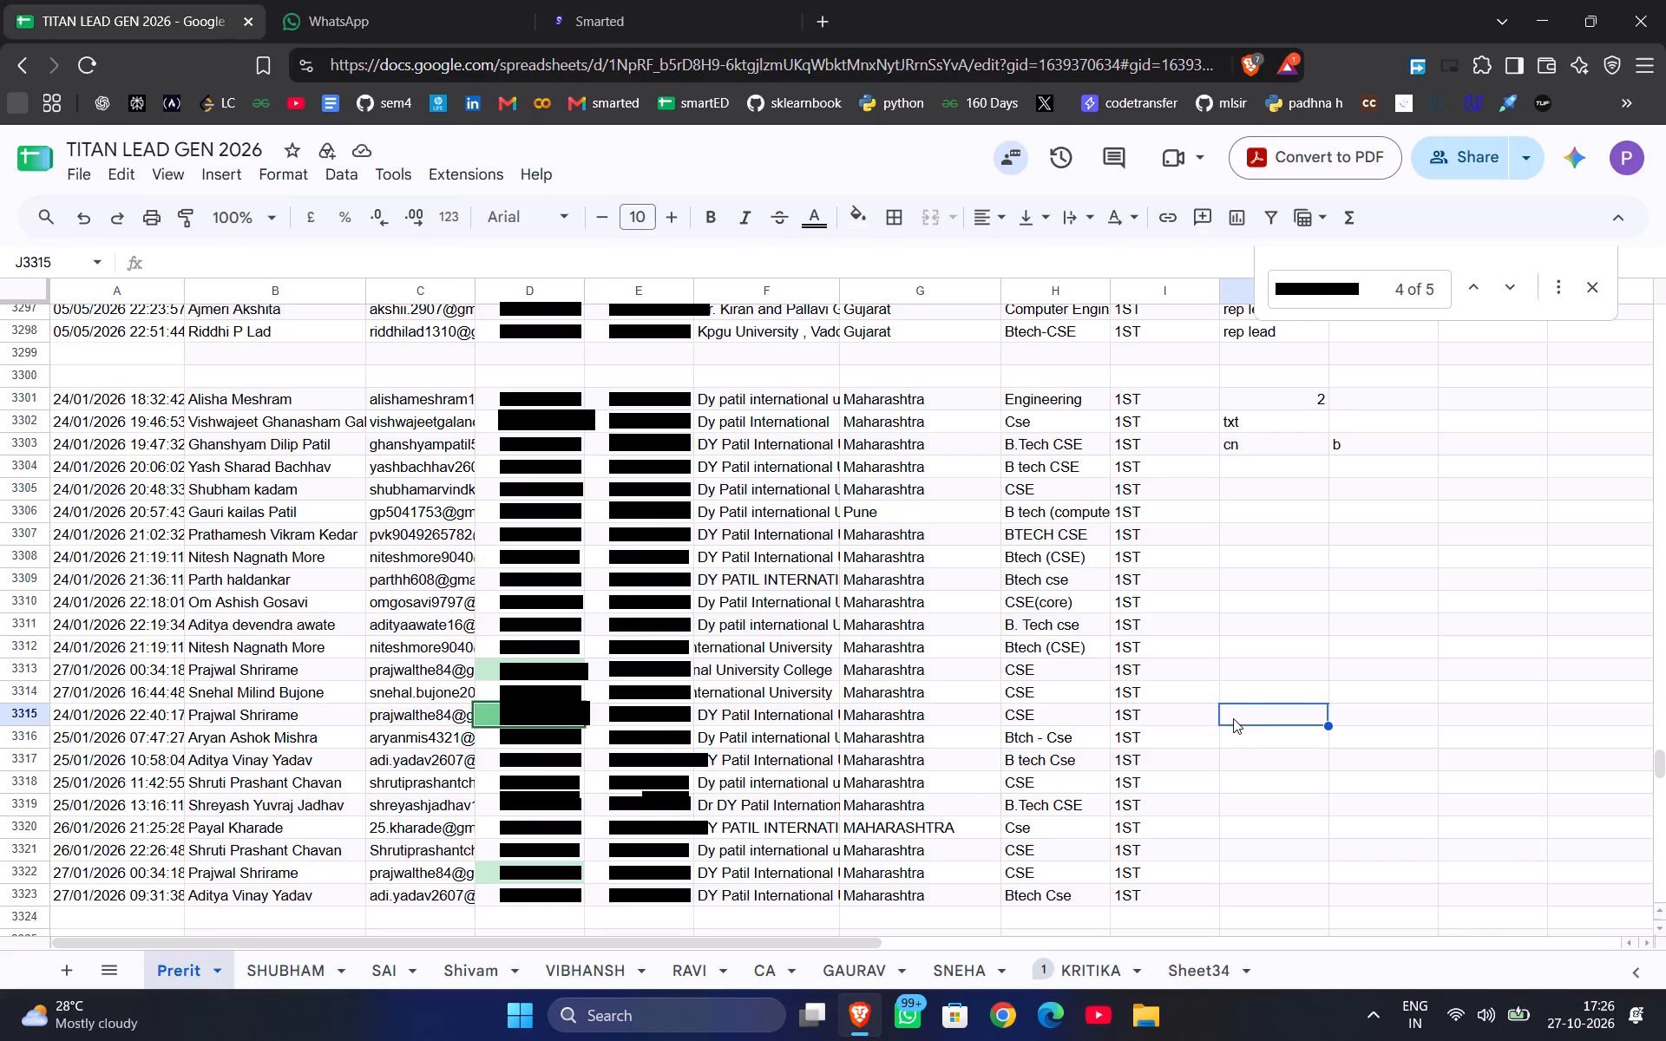
text(rep)
key(Return)
Enter the status note rep in column J of row 3322.
key(Down)
key(Down)
key(Down)
key(Down)
key(Down)
key(Down)
key(Down)
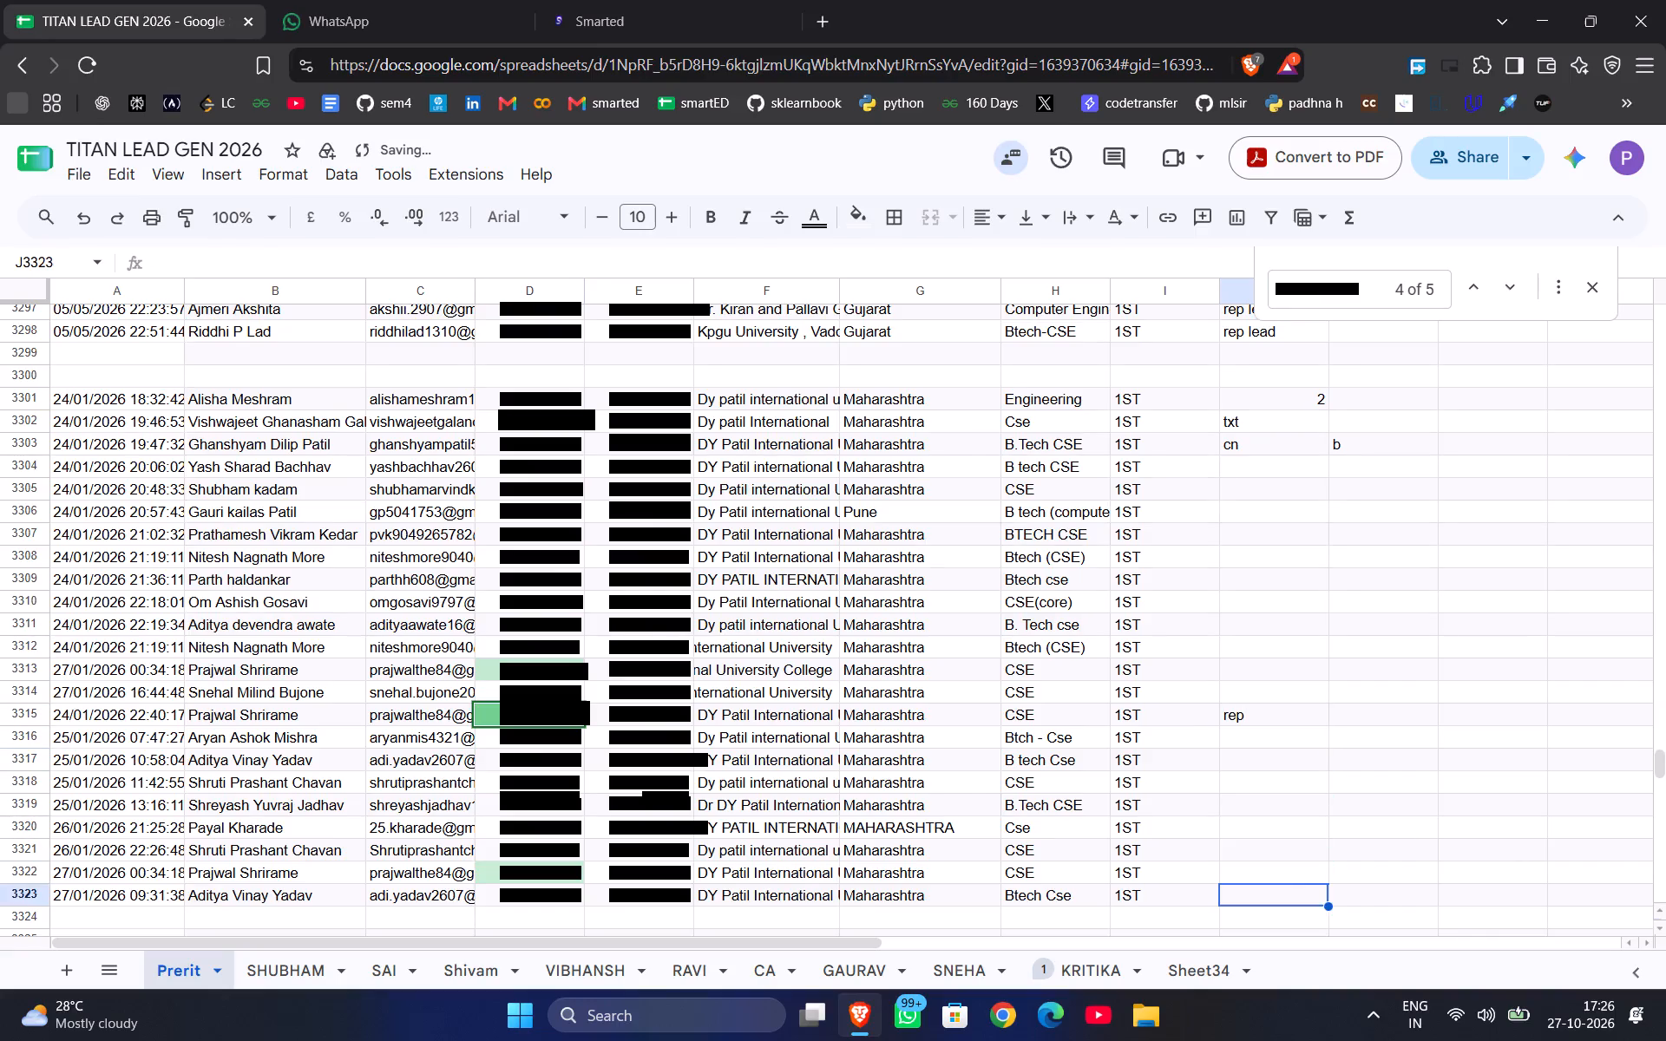
key(Up)
text(rep)
key(Up)
Search the sheet for the contact number in column D of row 3313 and step back through its earlier entries, examining their notes.
key(Up)
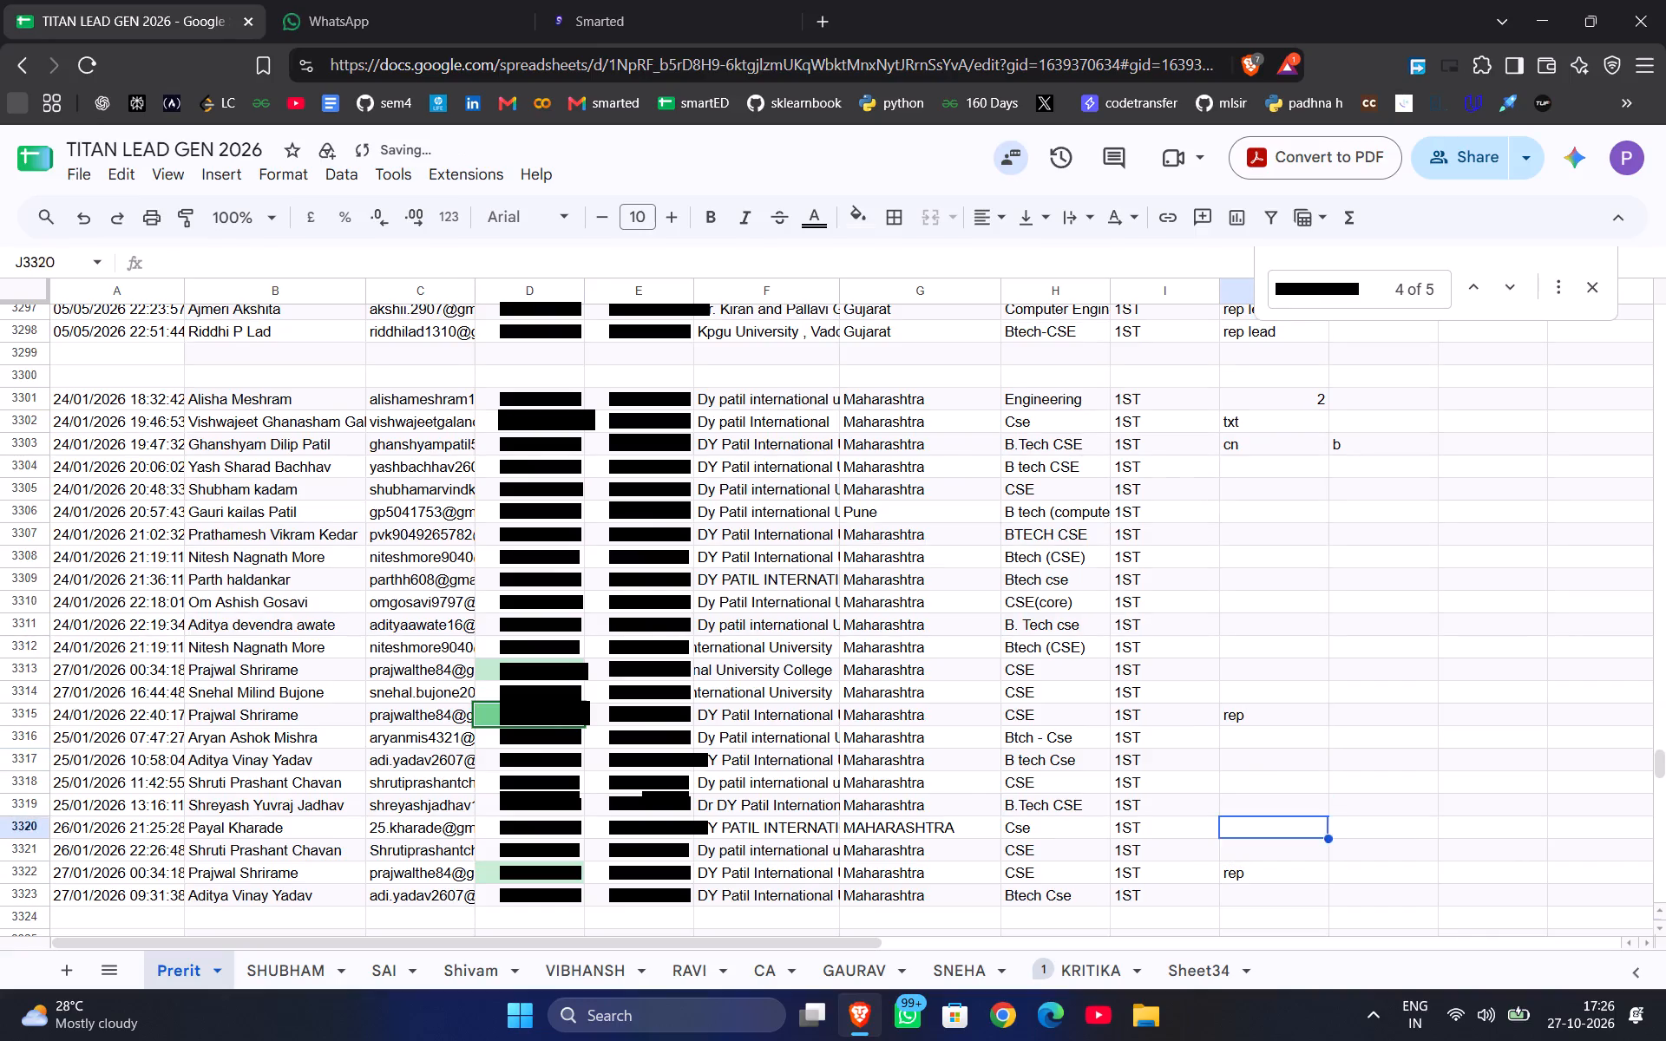
key(Up)
key(Up)
key(Up)
key(Up)
key(Up)
key(Up)
key(Up)
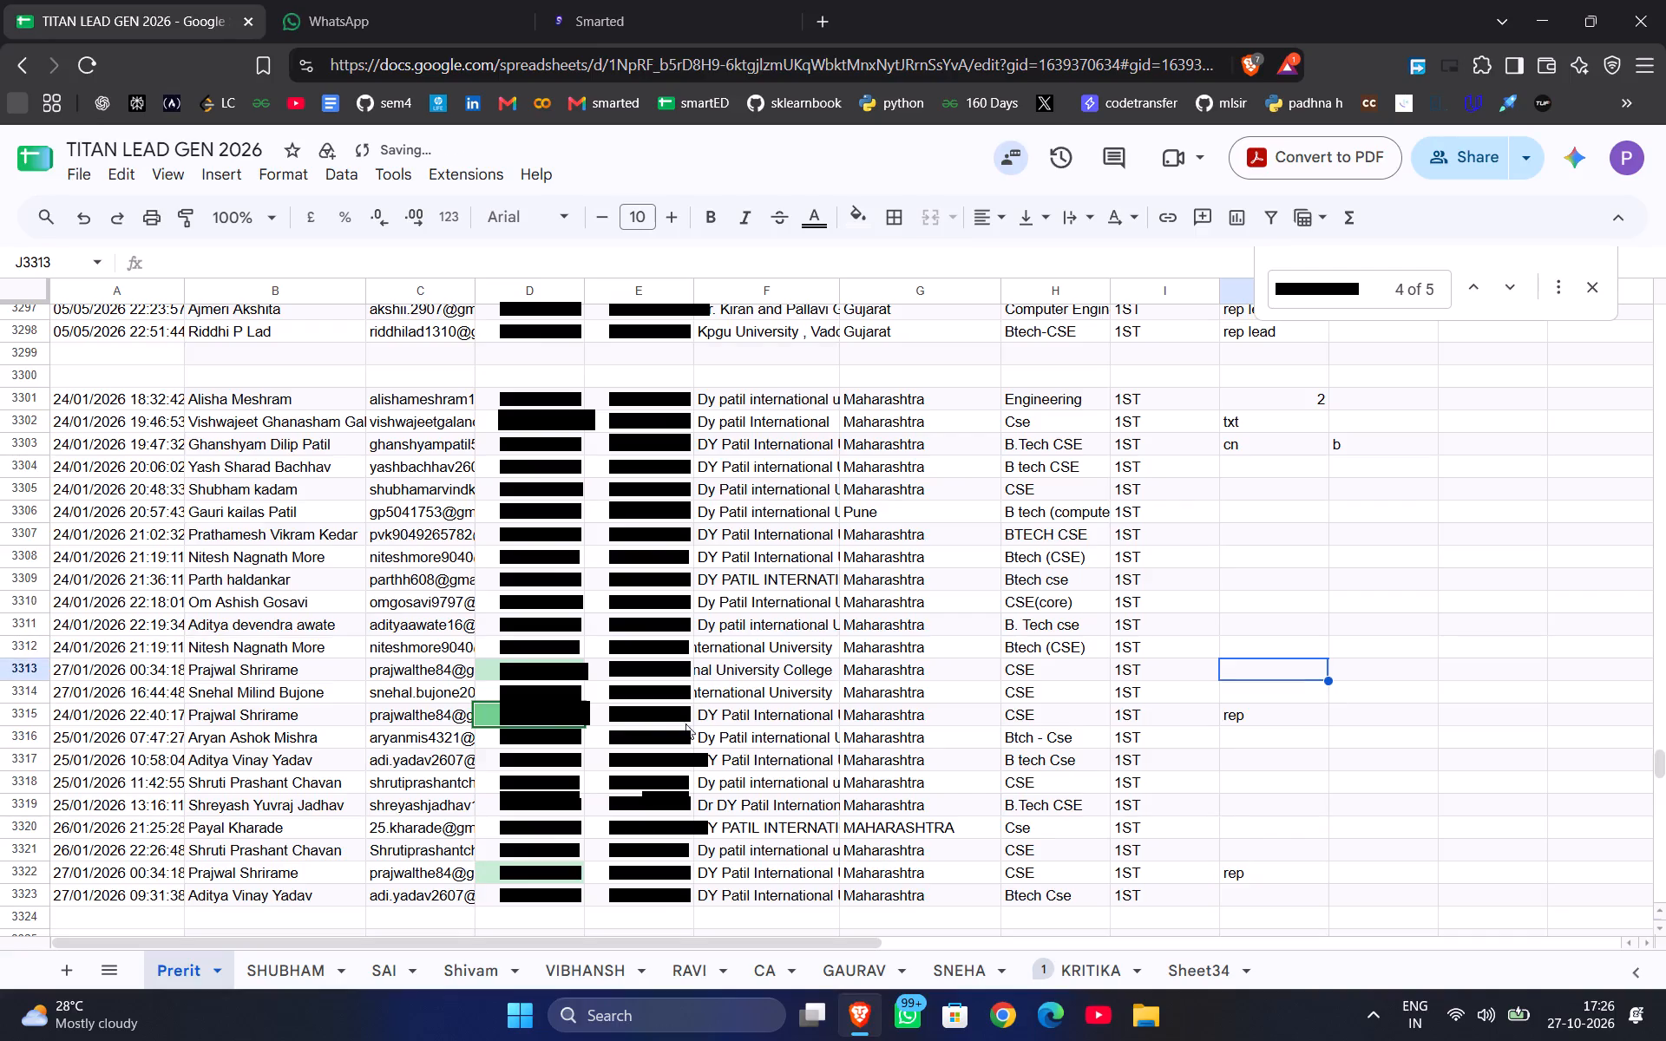
click(534, 671)
key(ctrl+c)
key(ctrl+f)
key(ctrl+v)
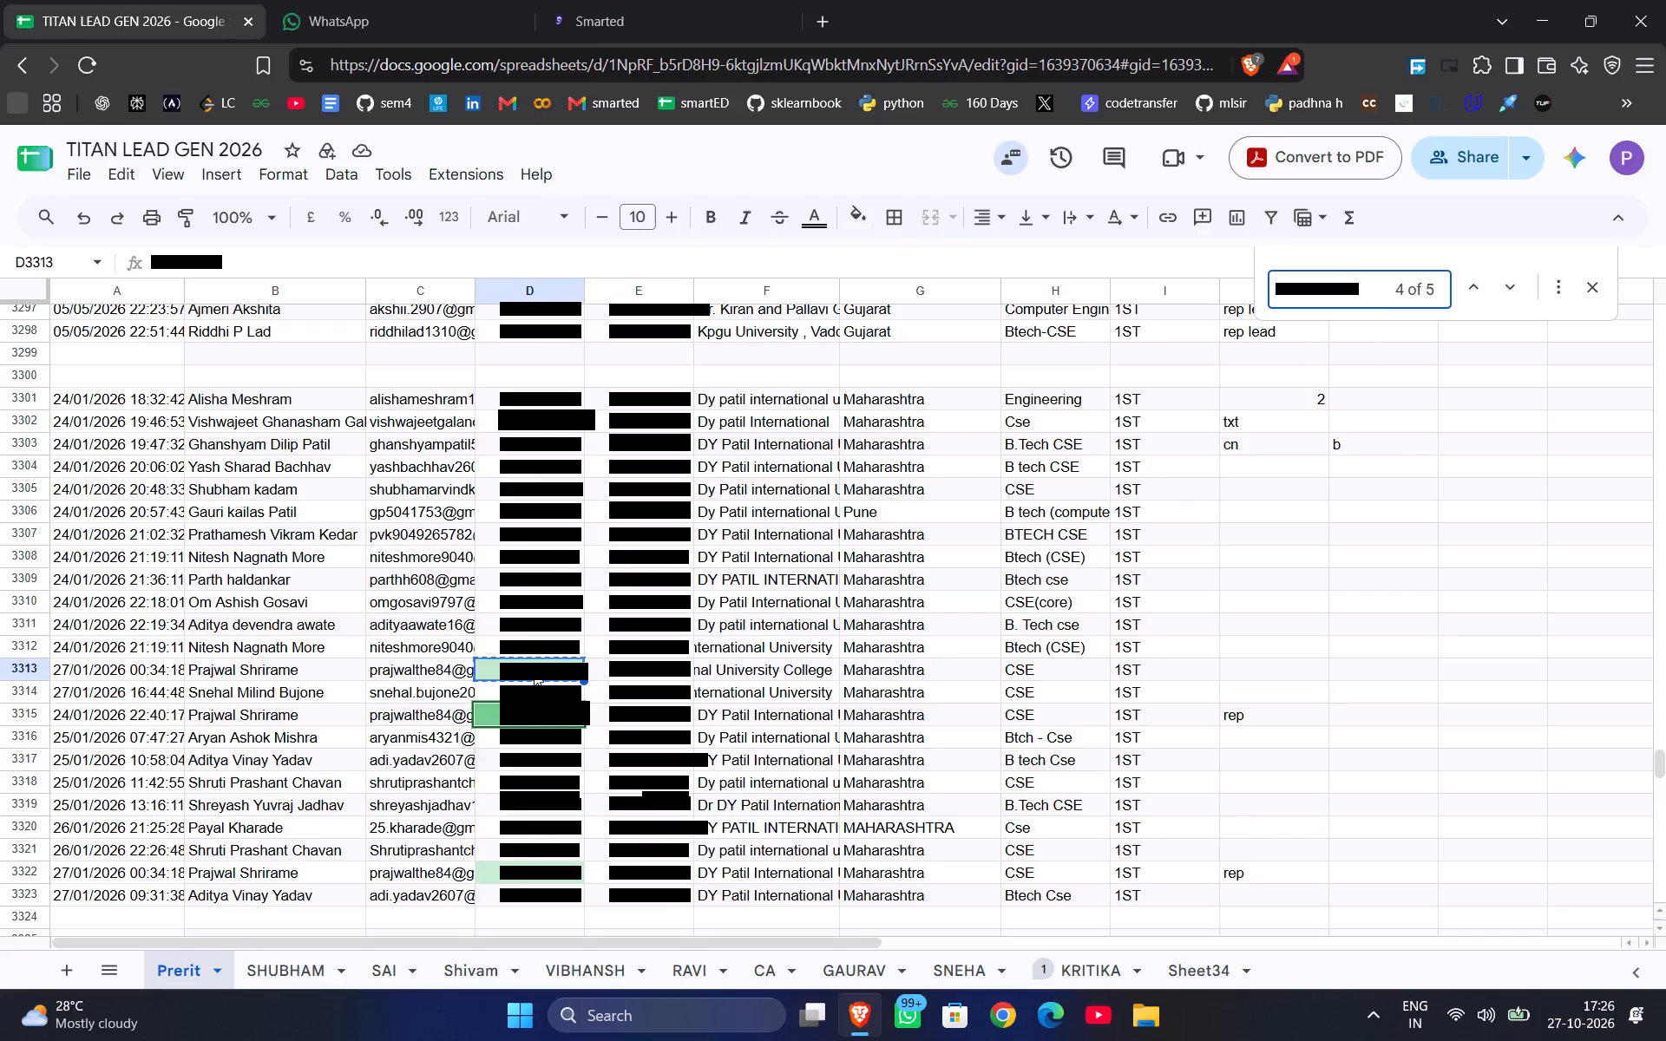
key(shift+Return)
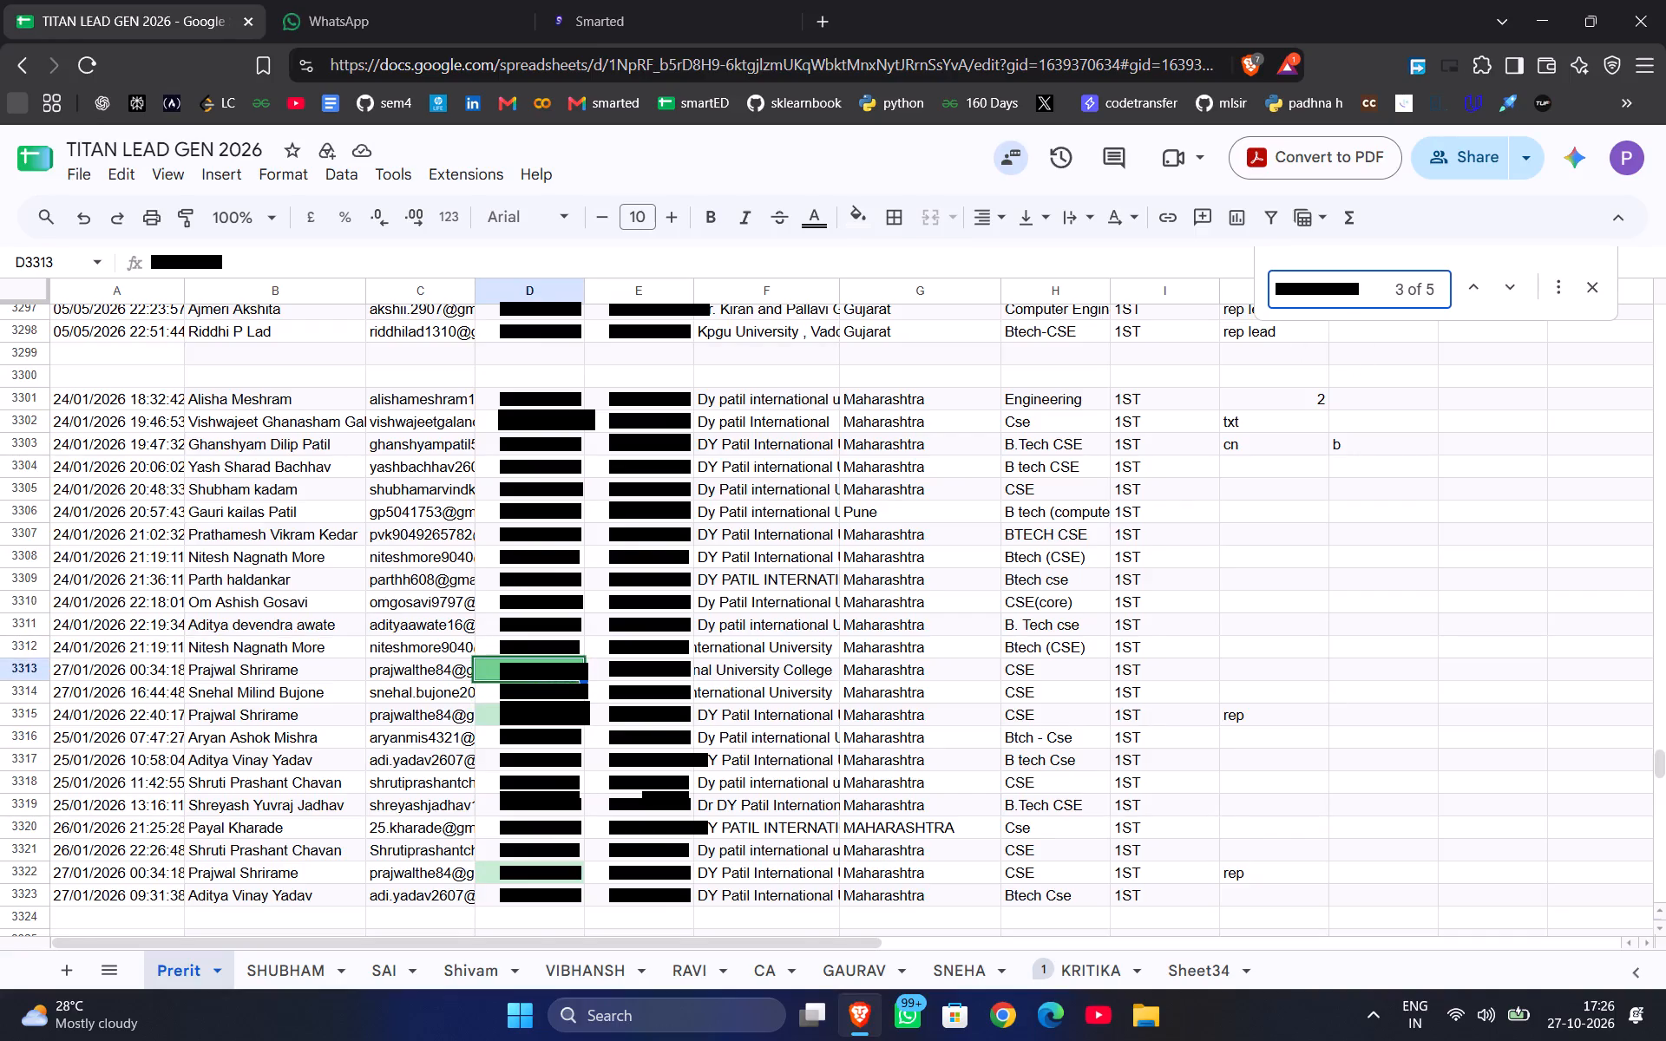
key(shift+Return)
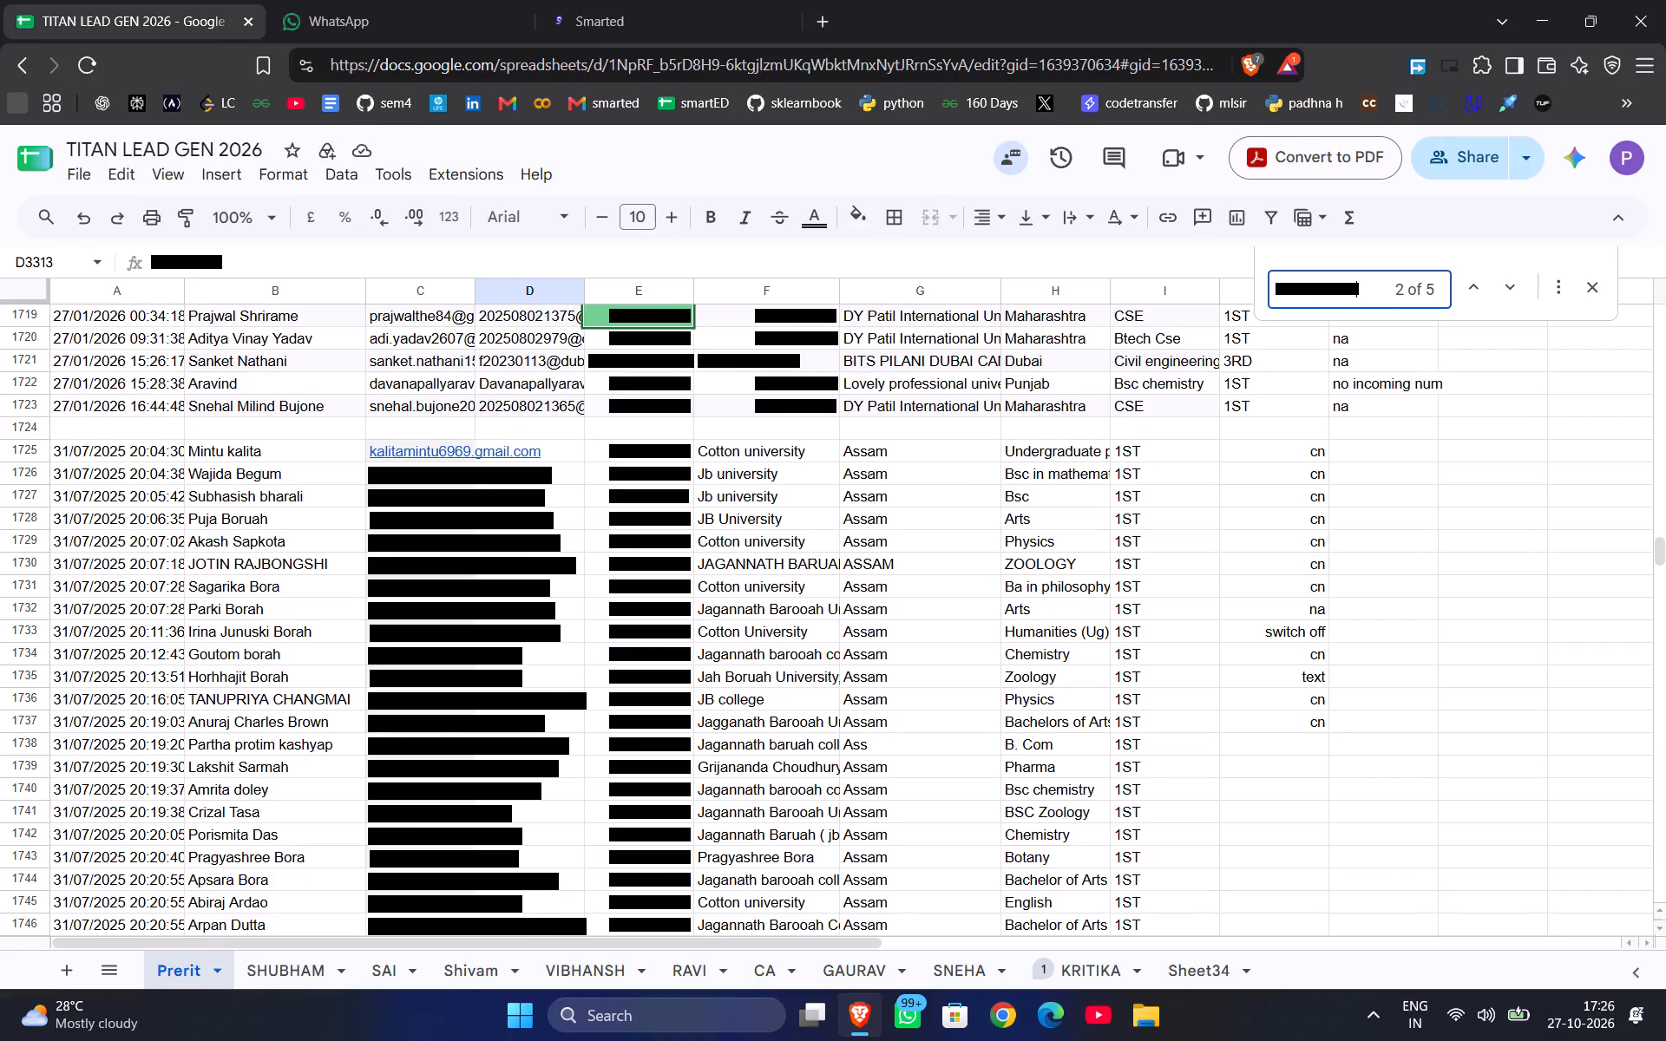
scroll(534, 671, up, 7)
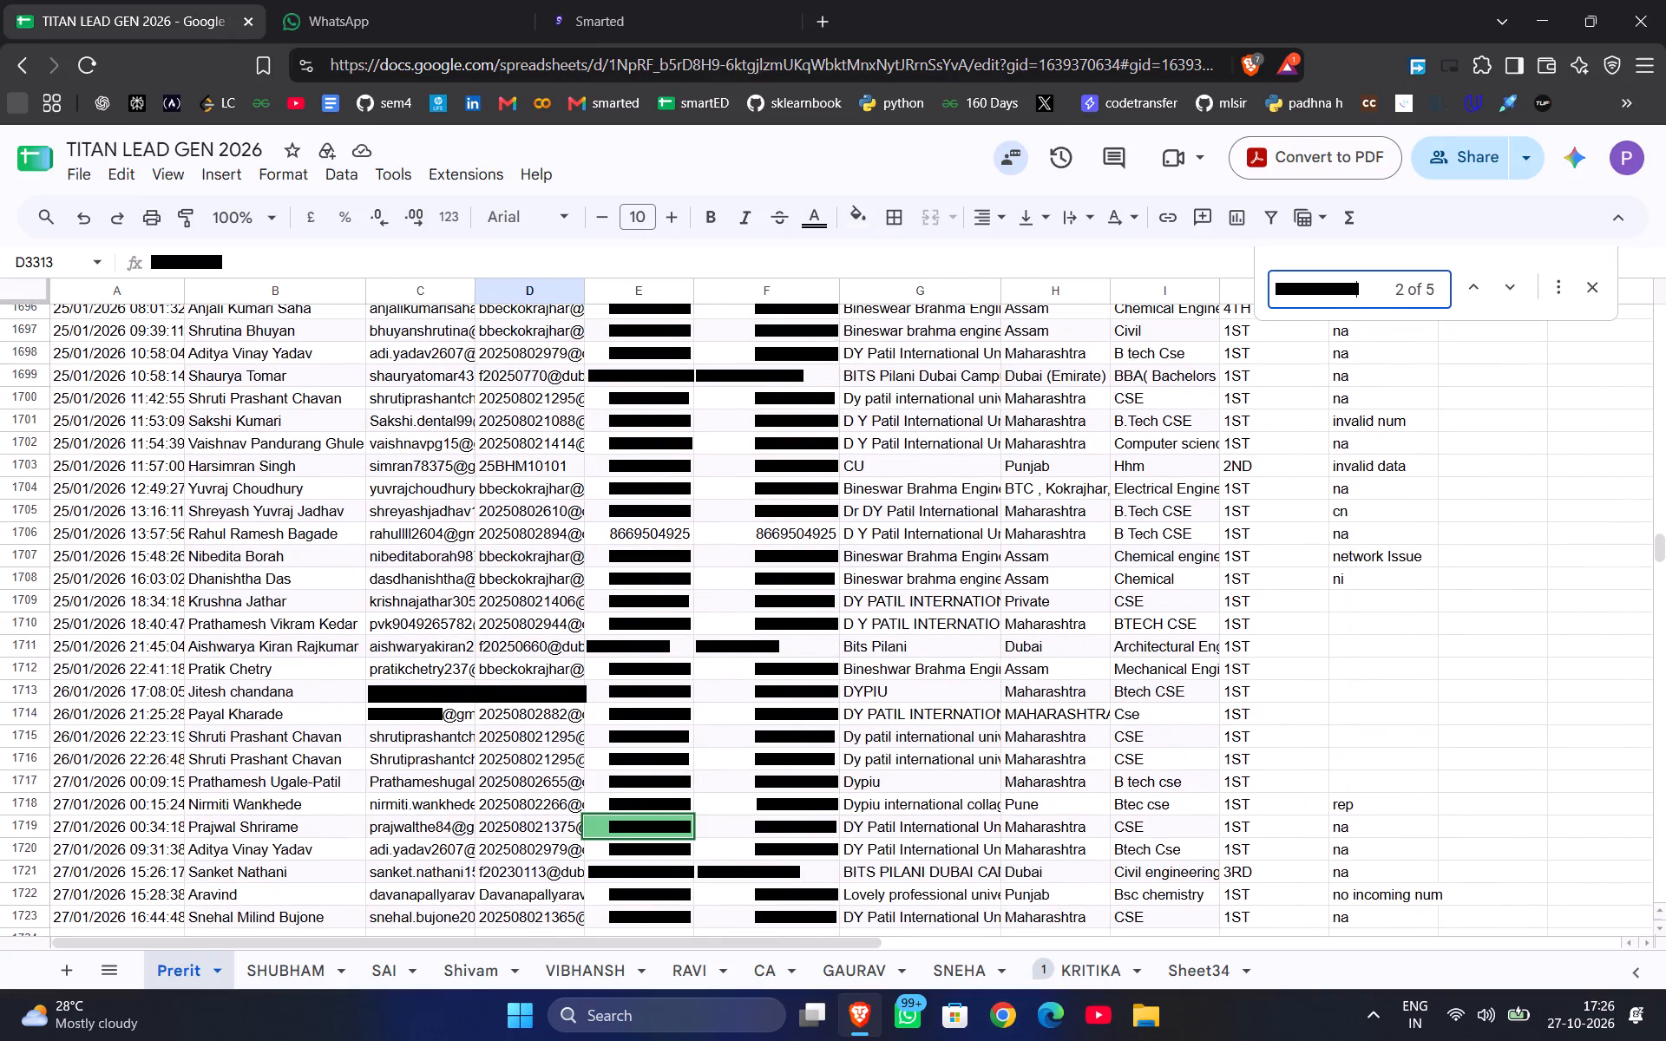
key(shift+Return)
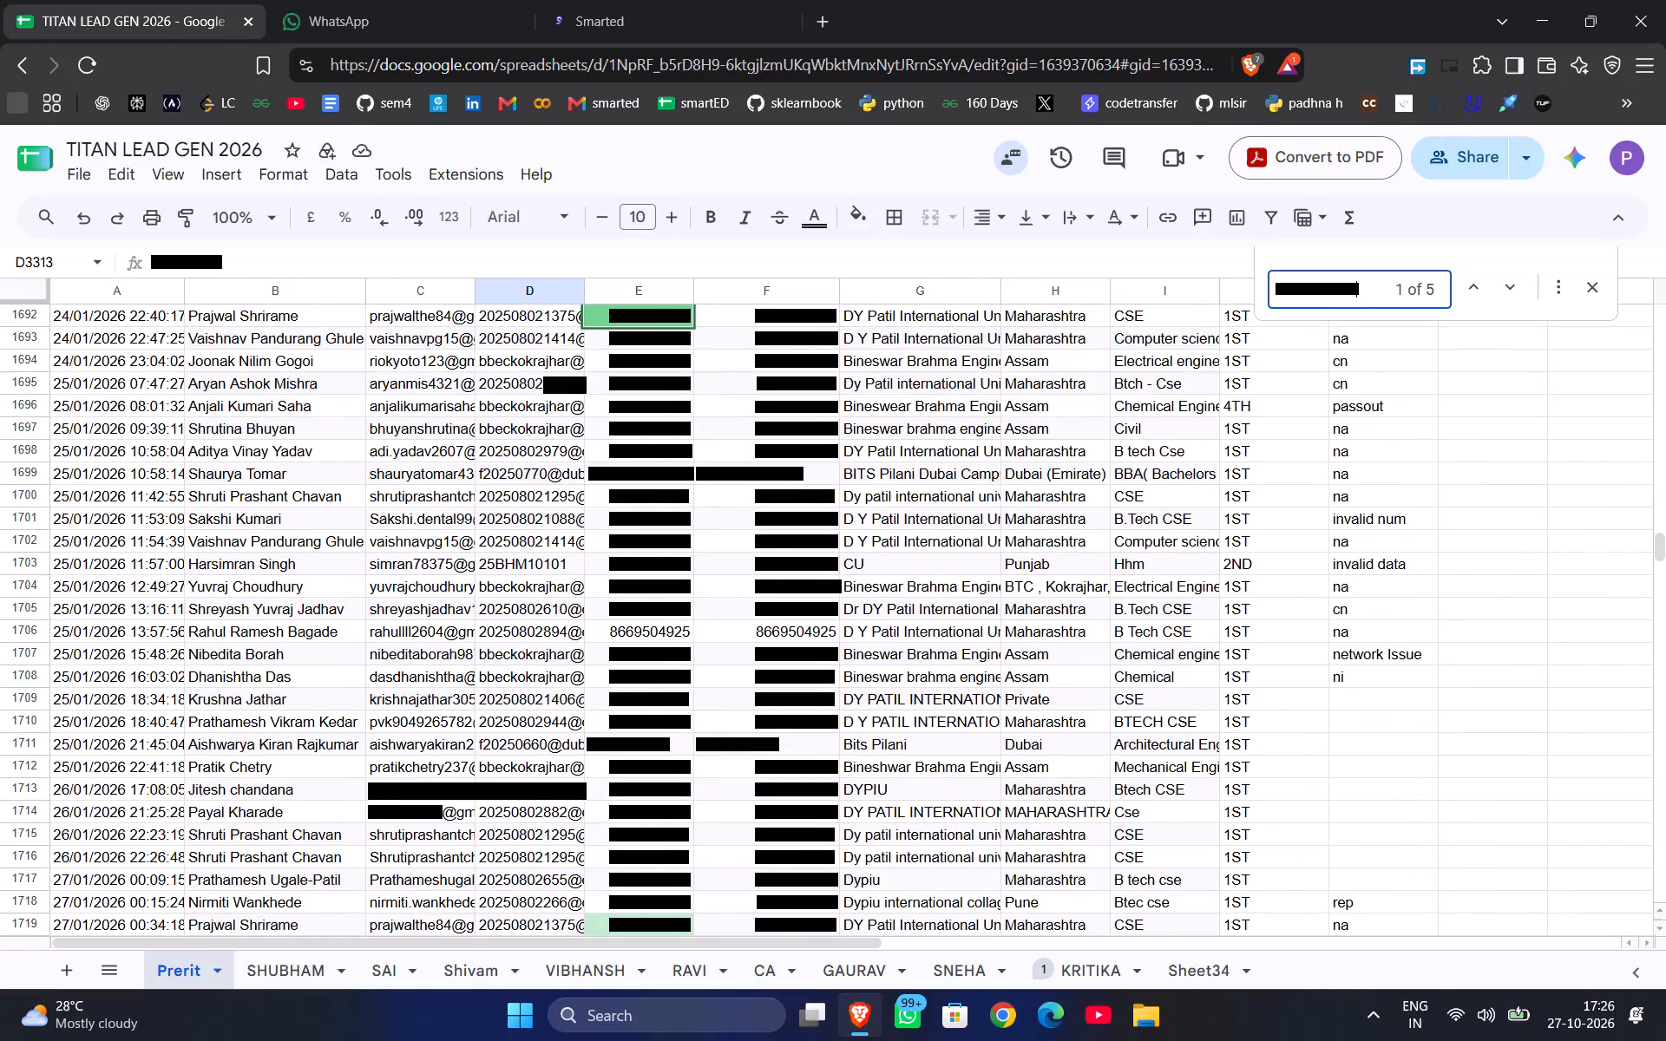
scroll(571, 749, up, 1)
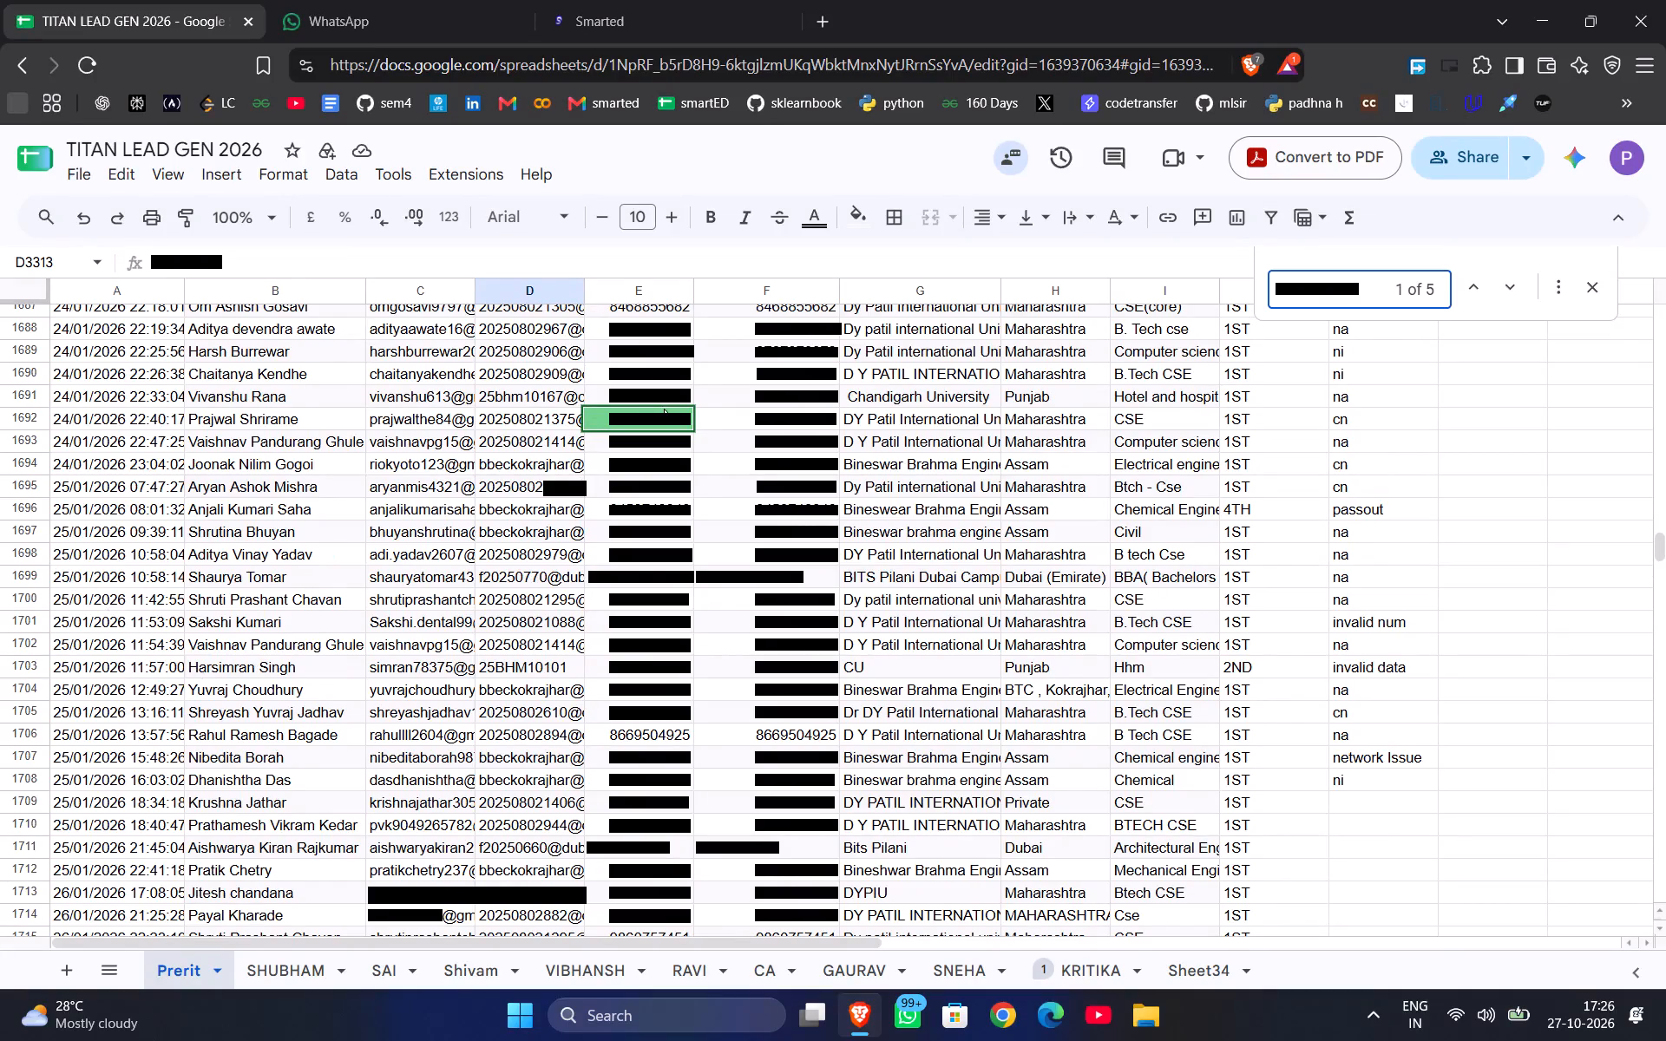
Open the contact number in column E of row 1692.
drag(654, 418, 643, 419)
double_click(643, 419)
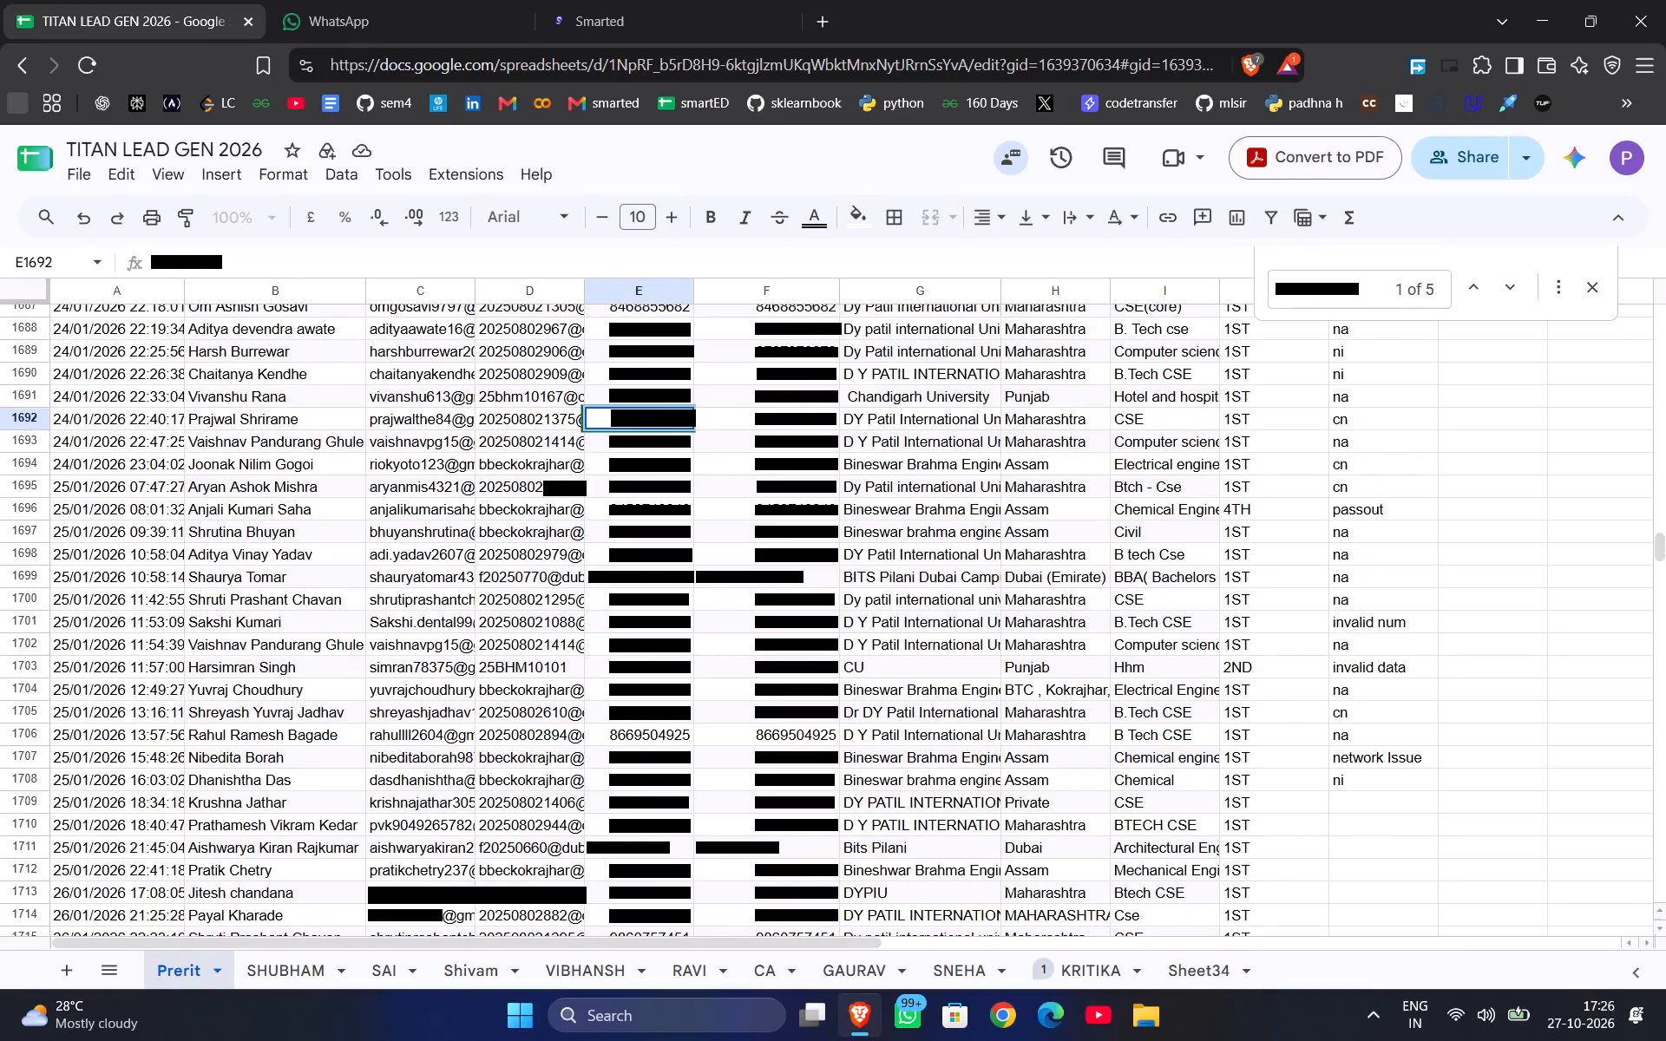
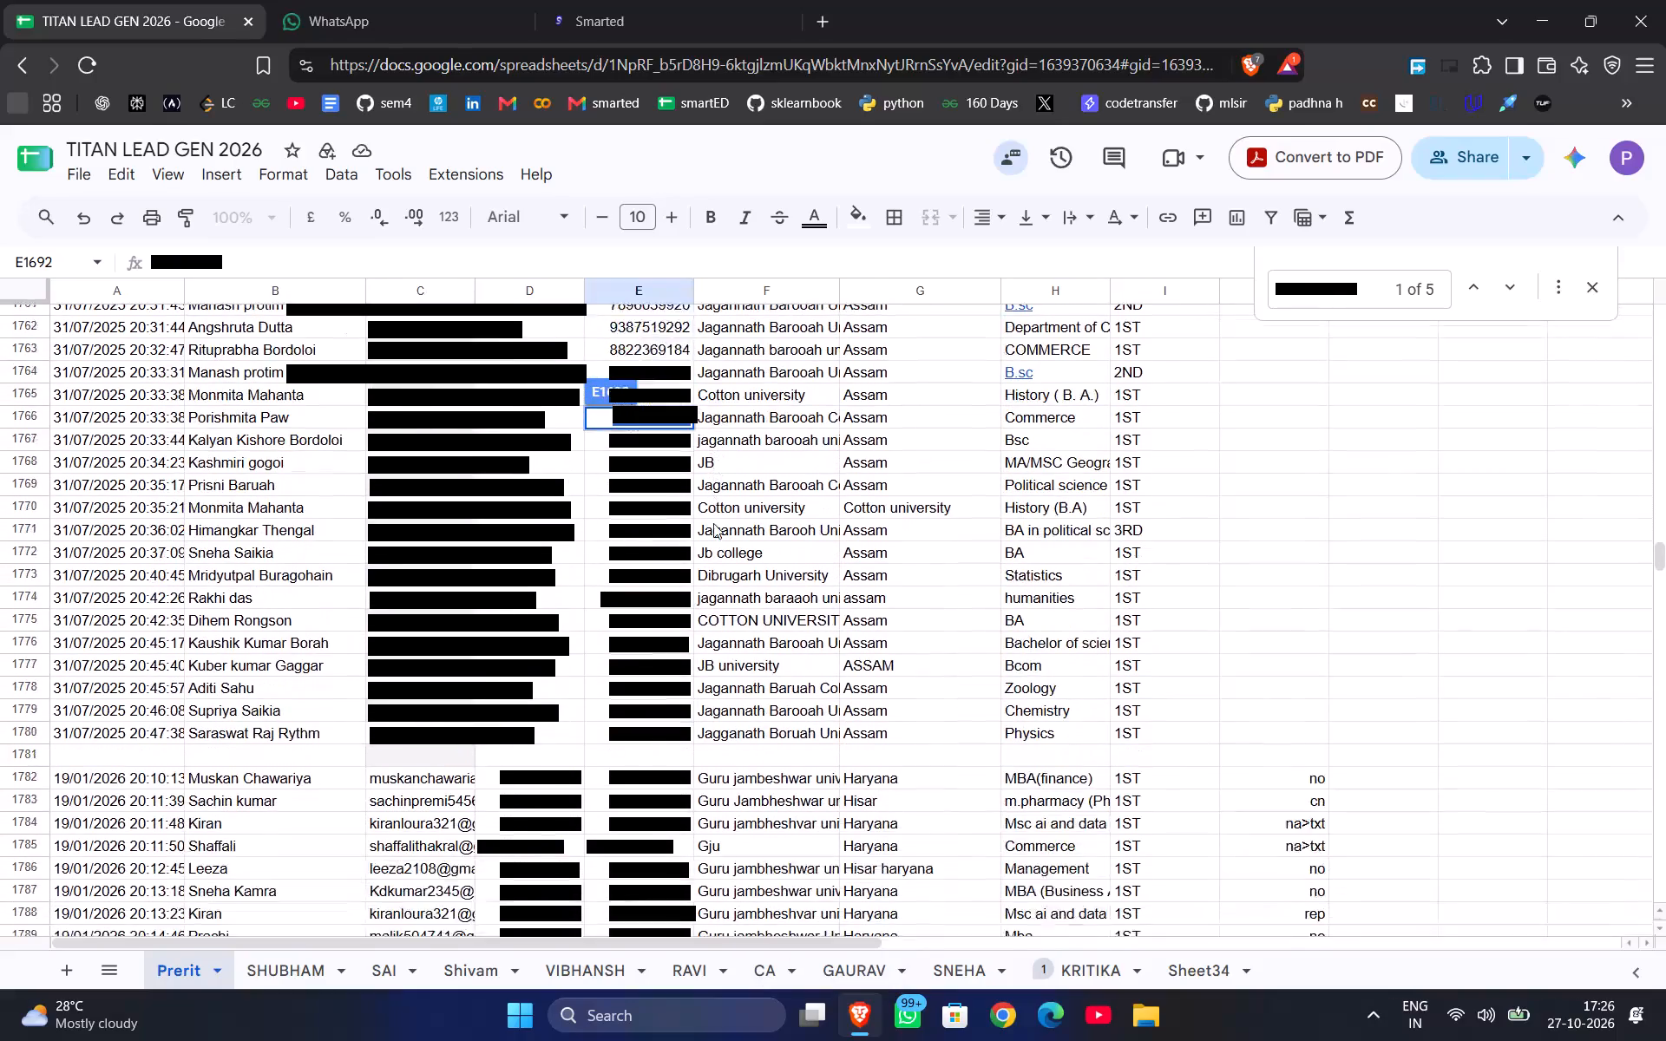
Examine the Assam leads down to row 1780 and the Haryana leads below, checking their status notes and the contact number in E1779.
scroll(713, 523, down, 1)
scroll(713, 523, up, 7)
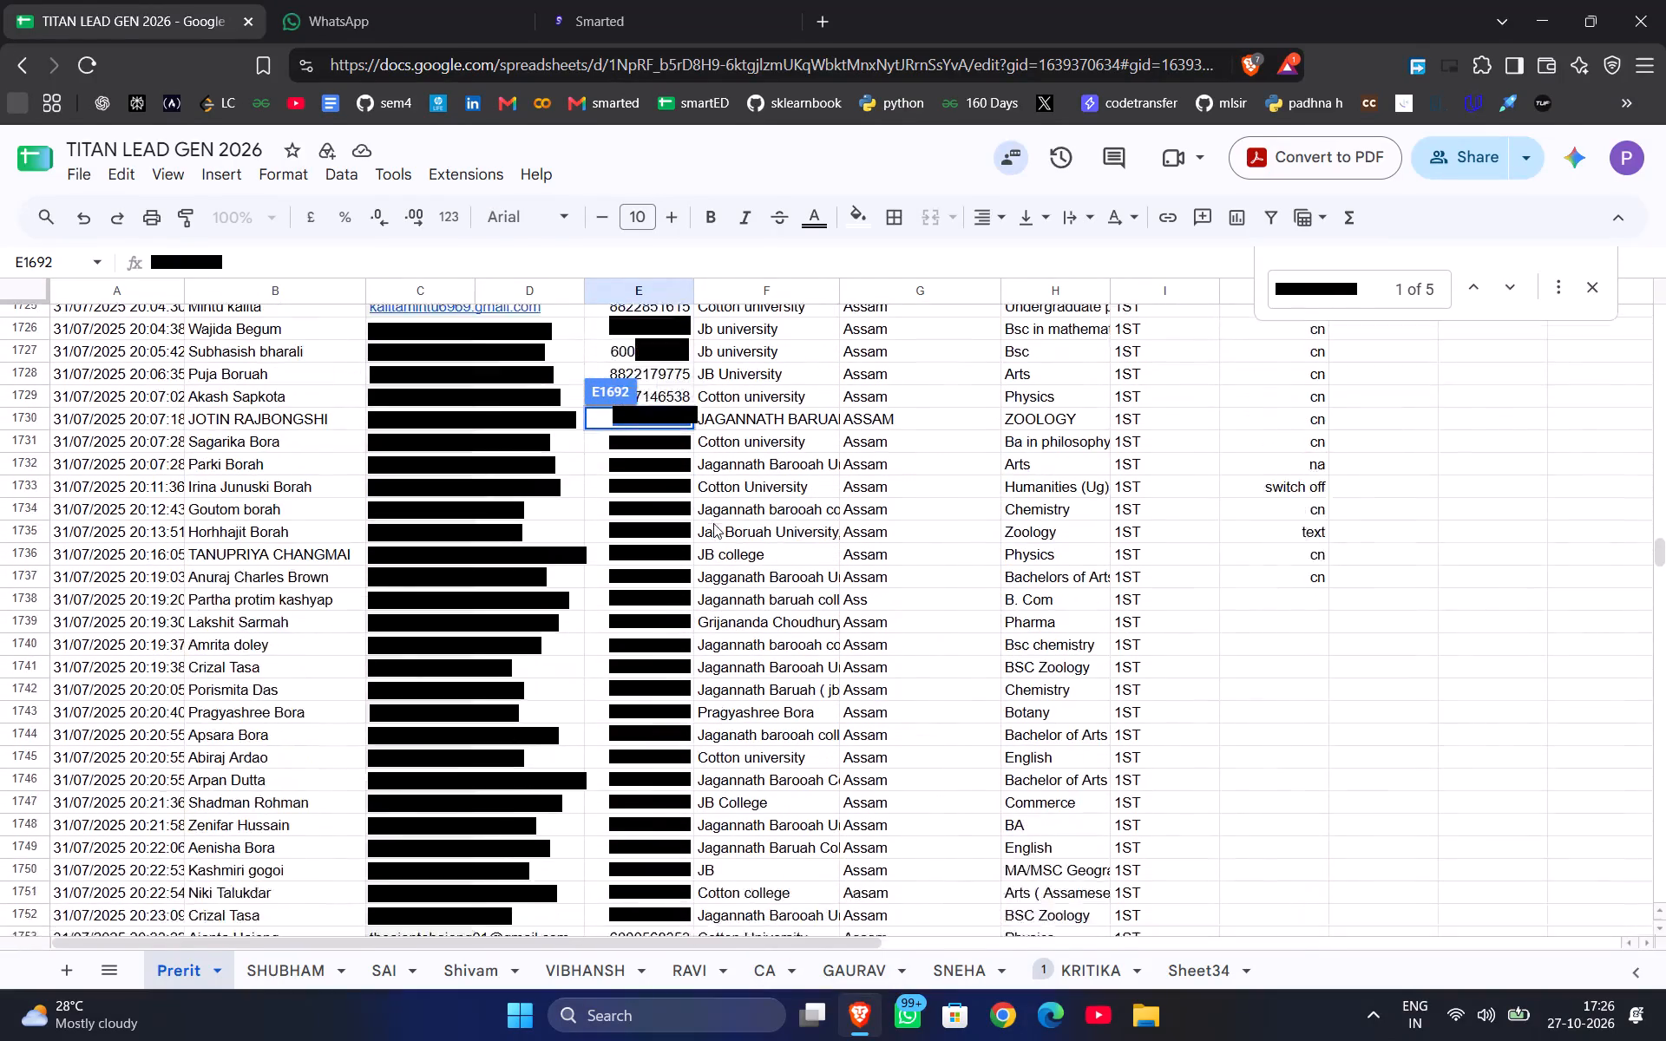
scroll(713, 523, down, 4)
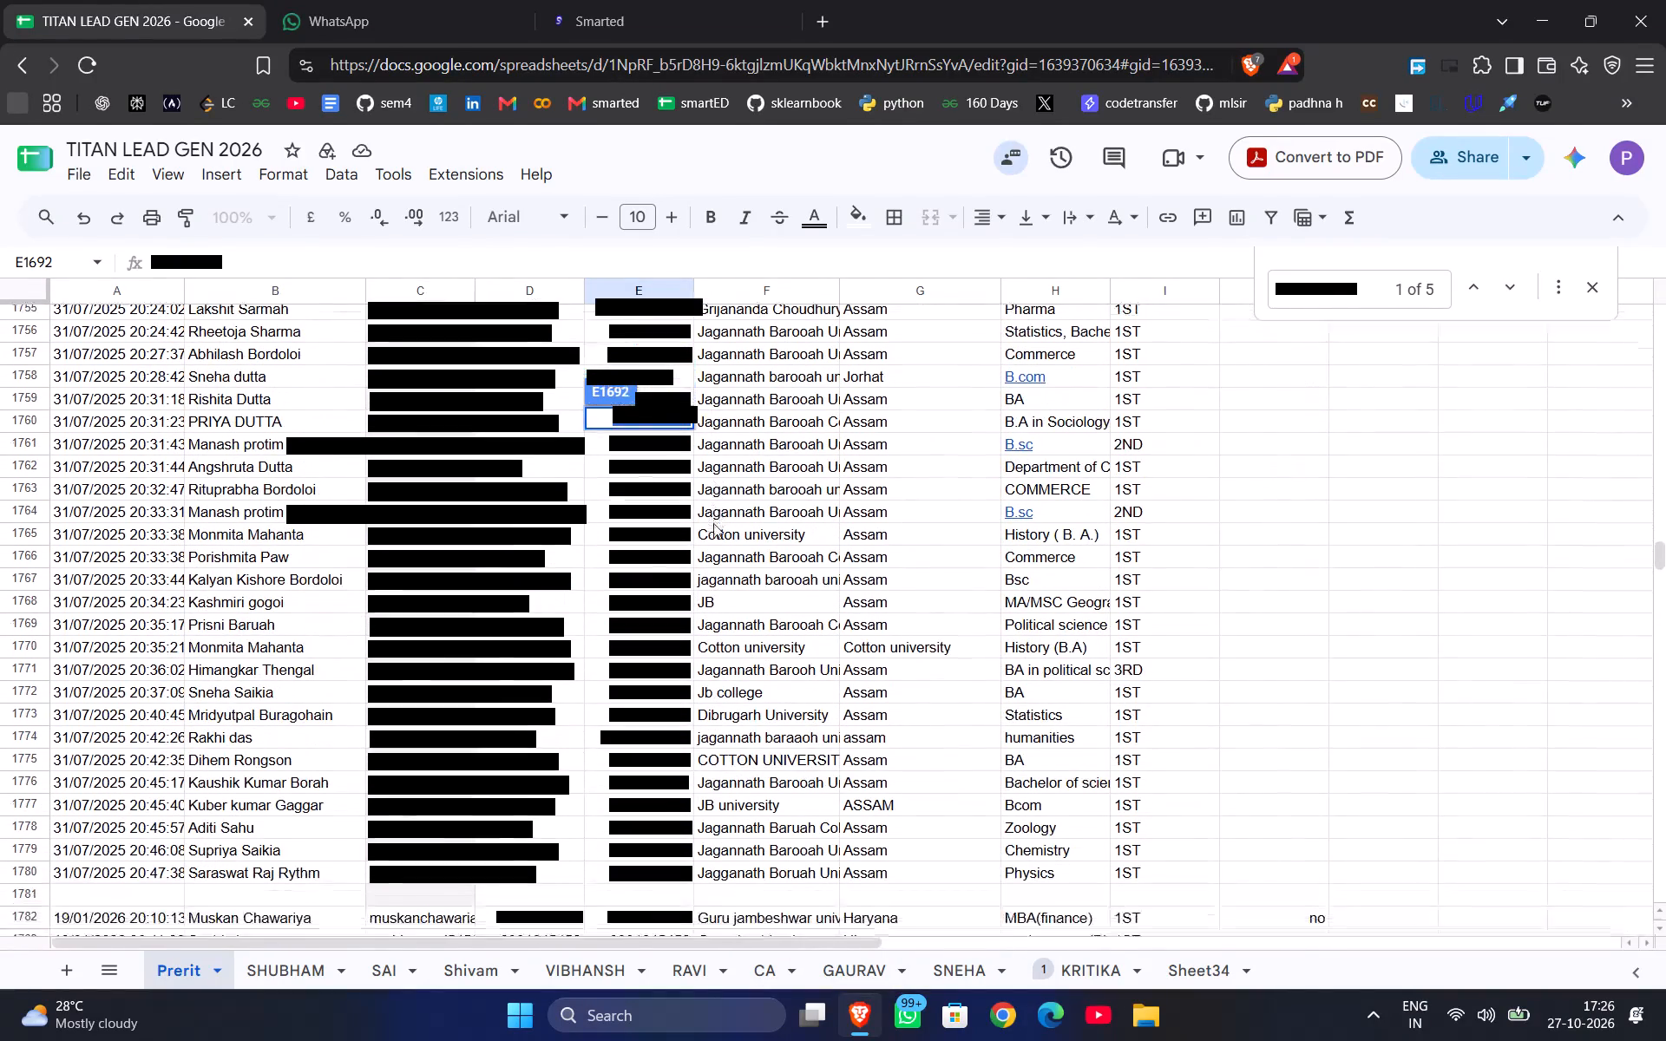
click(713, 523)
scroll(713, 523, down, 3)
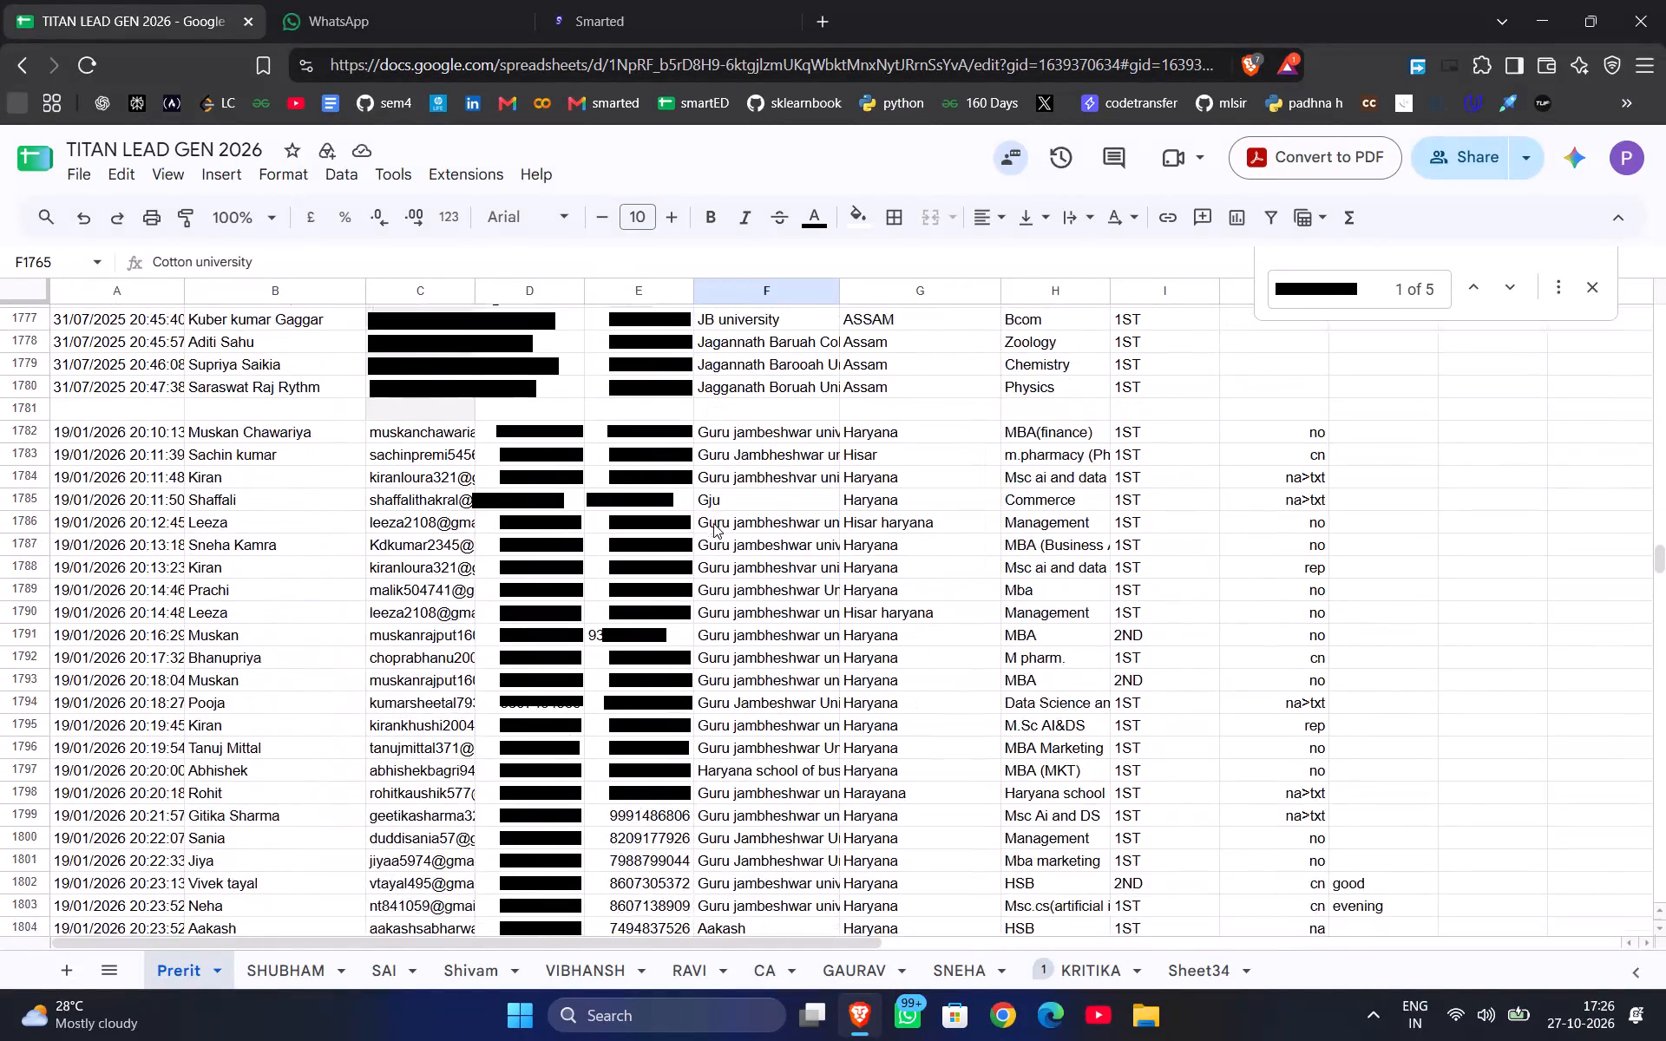
scroll(713, 523, up, 2)
click(1334, 622)
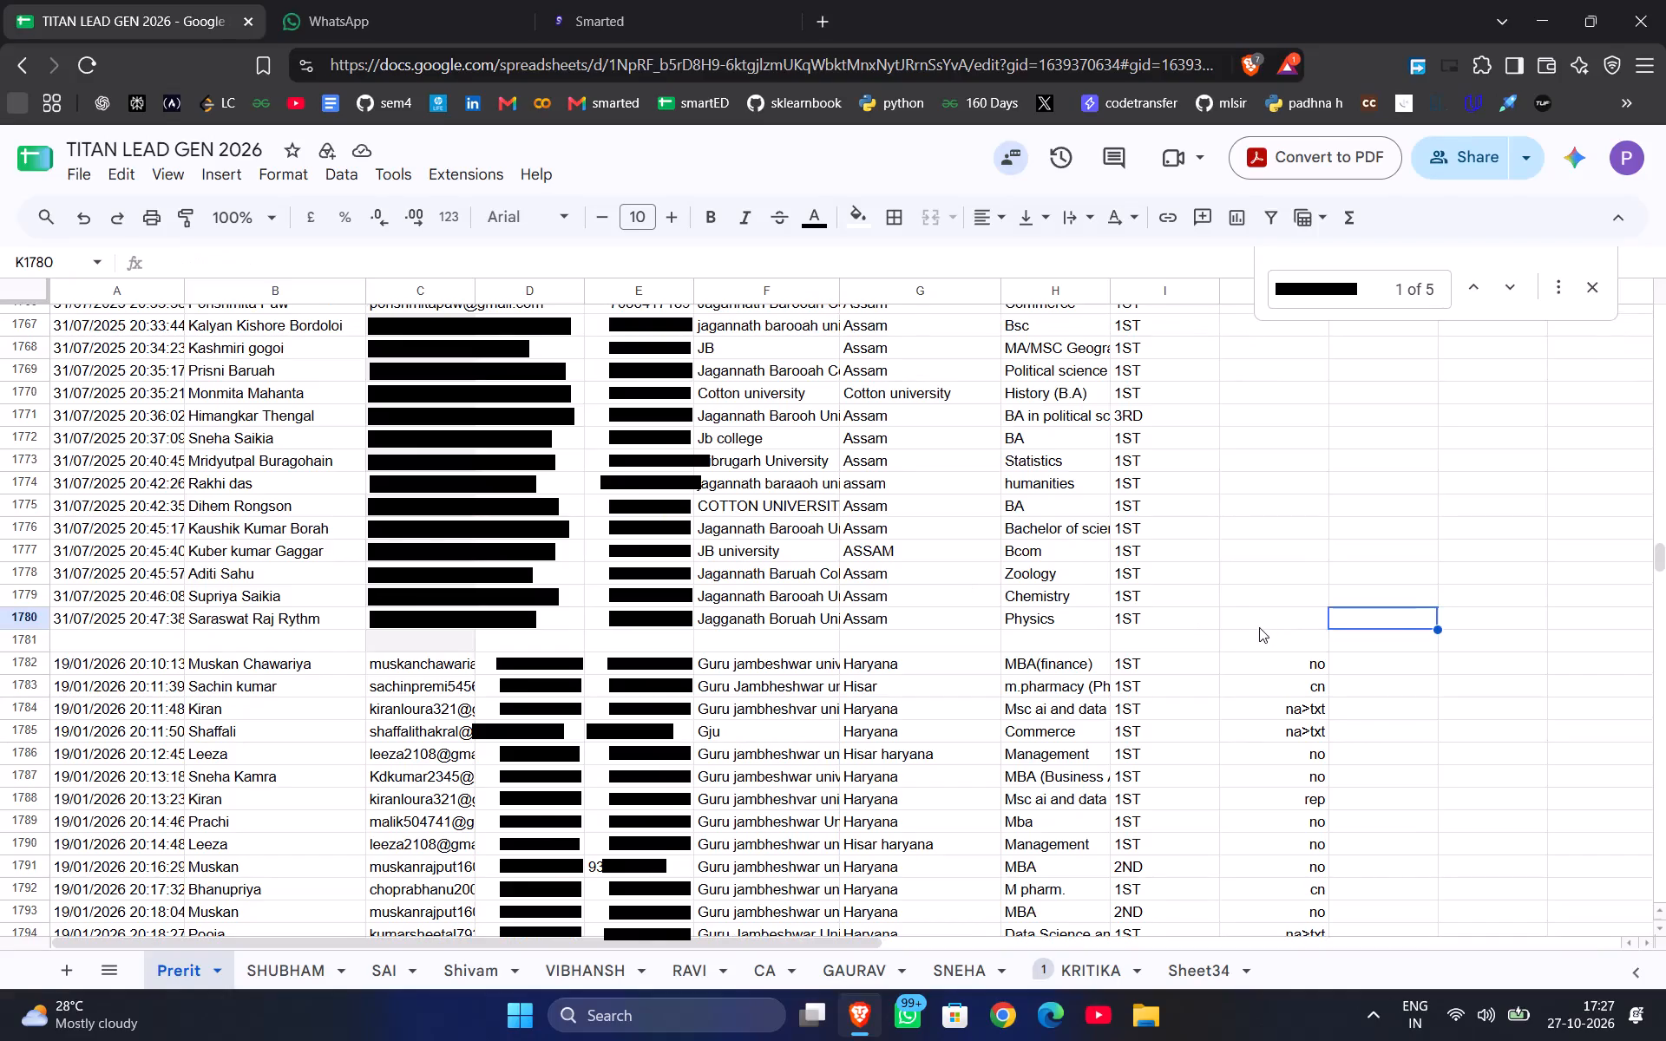
click(1259, 627)
triple_click(672, 603)
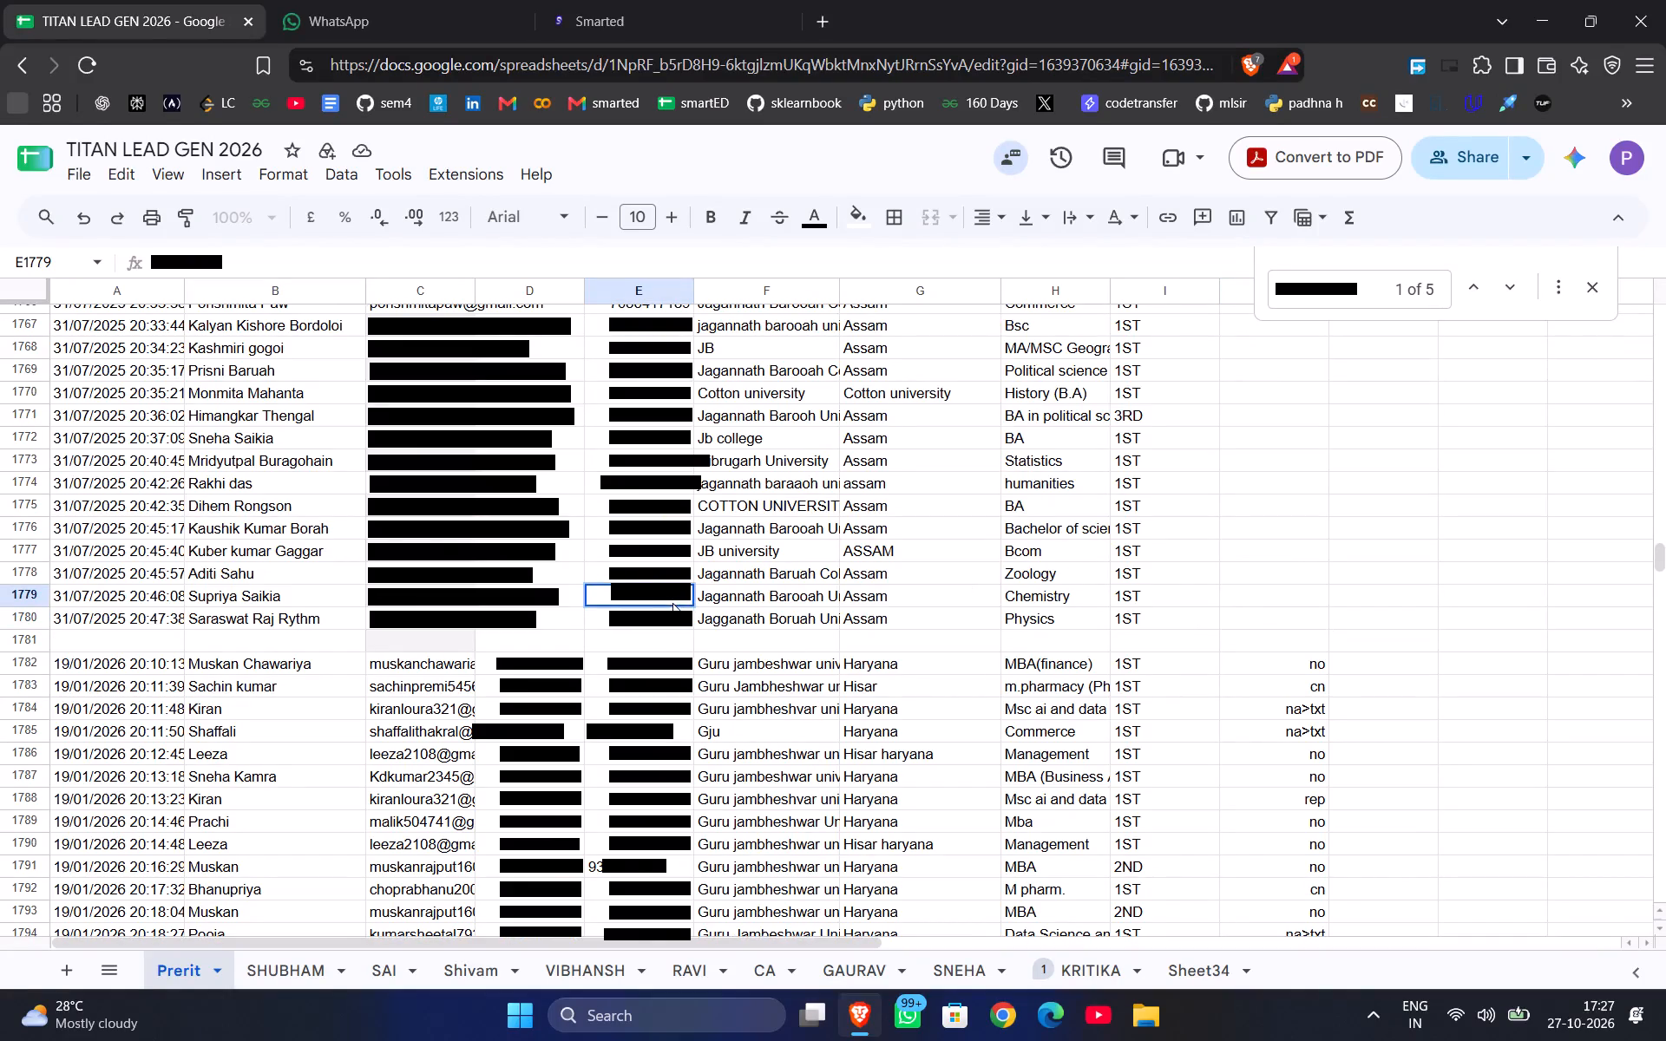
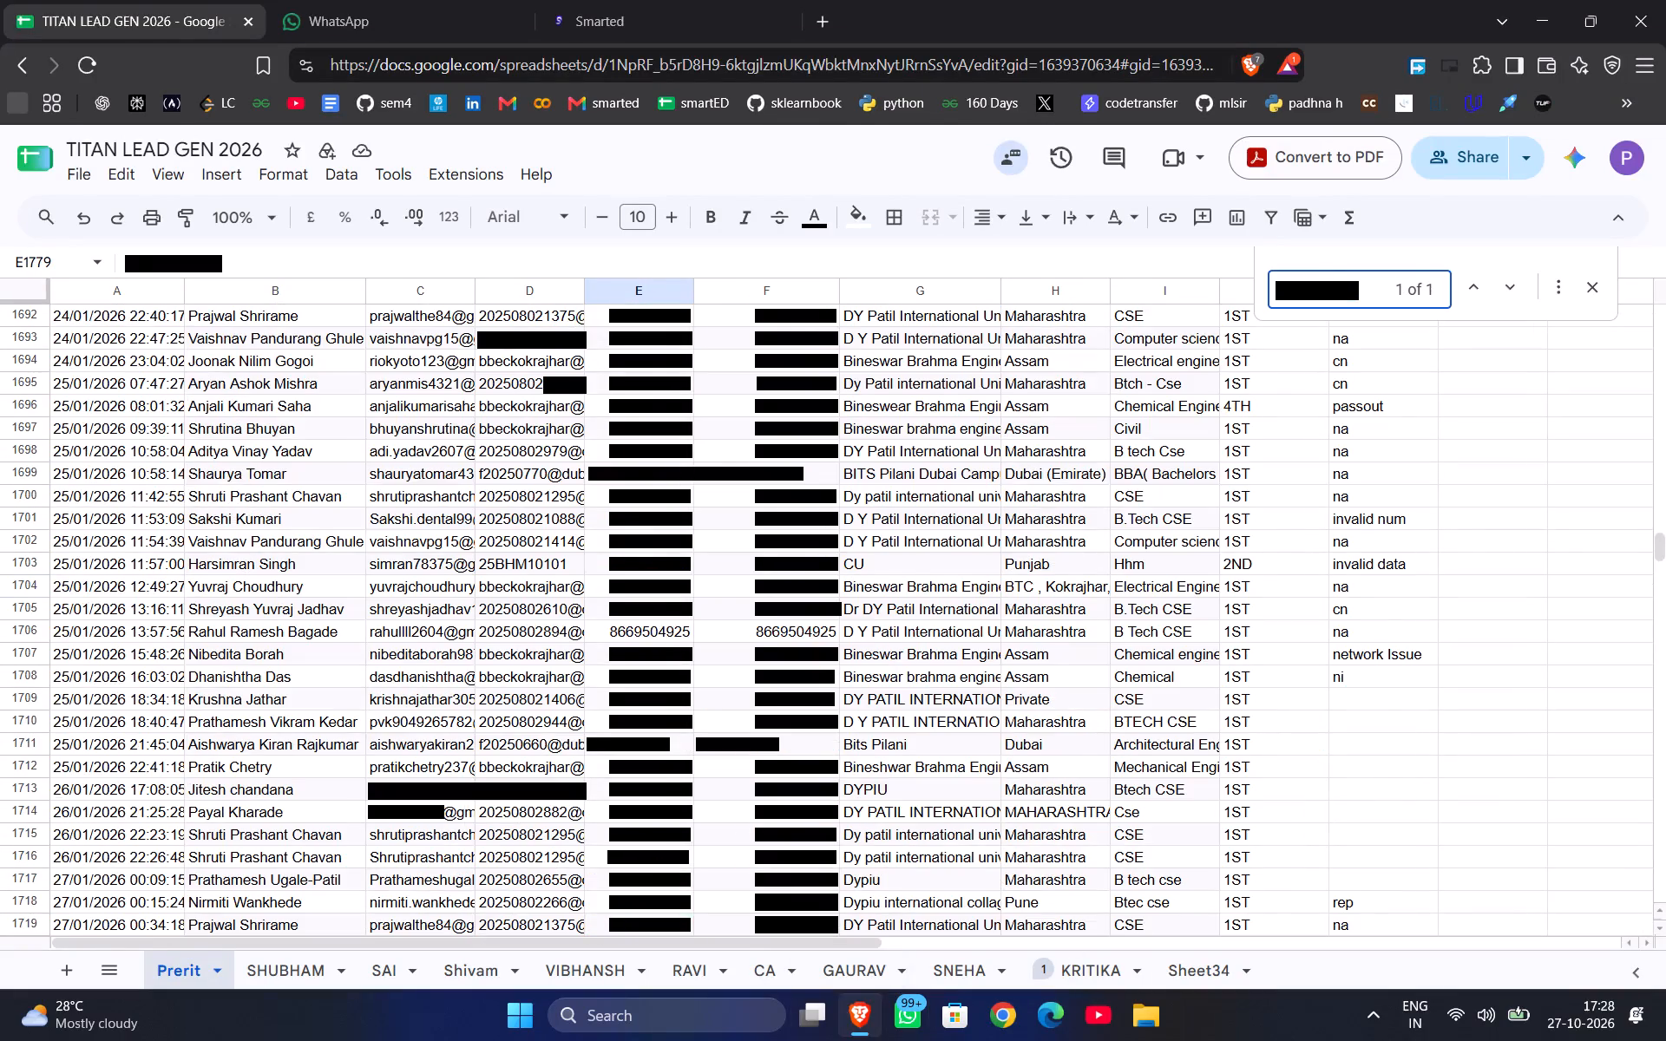
Repeat the search for the contact number to return to its matching entry in E1779.
scroll(642, 599, left, 3)
scroll(642, 599, right, 5)
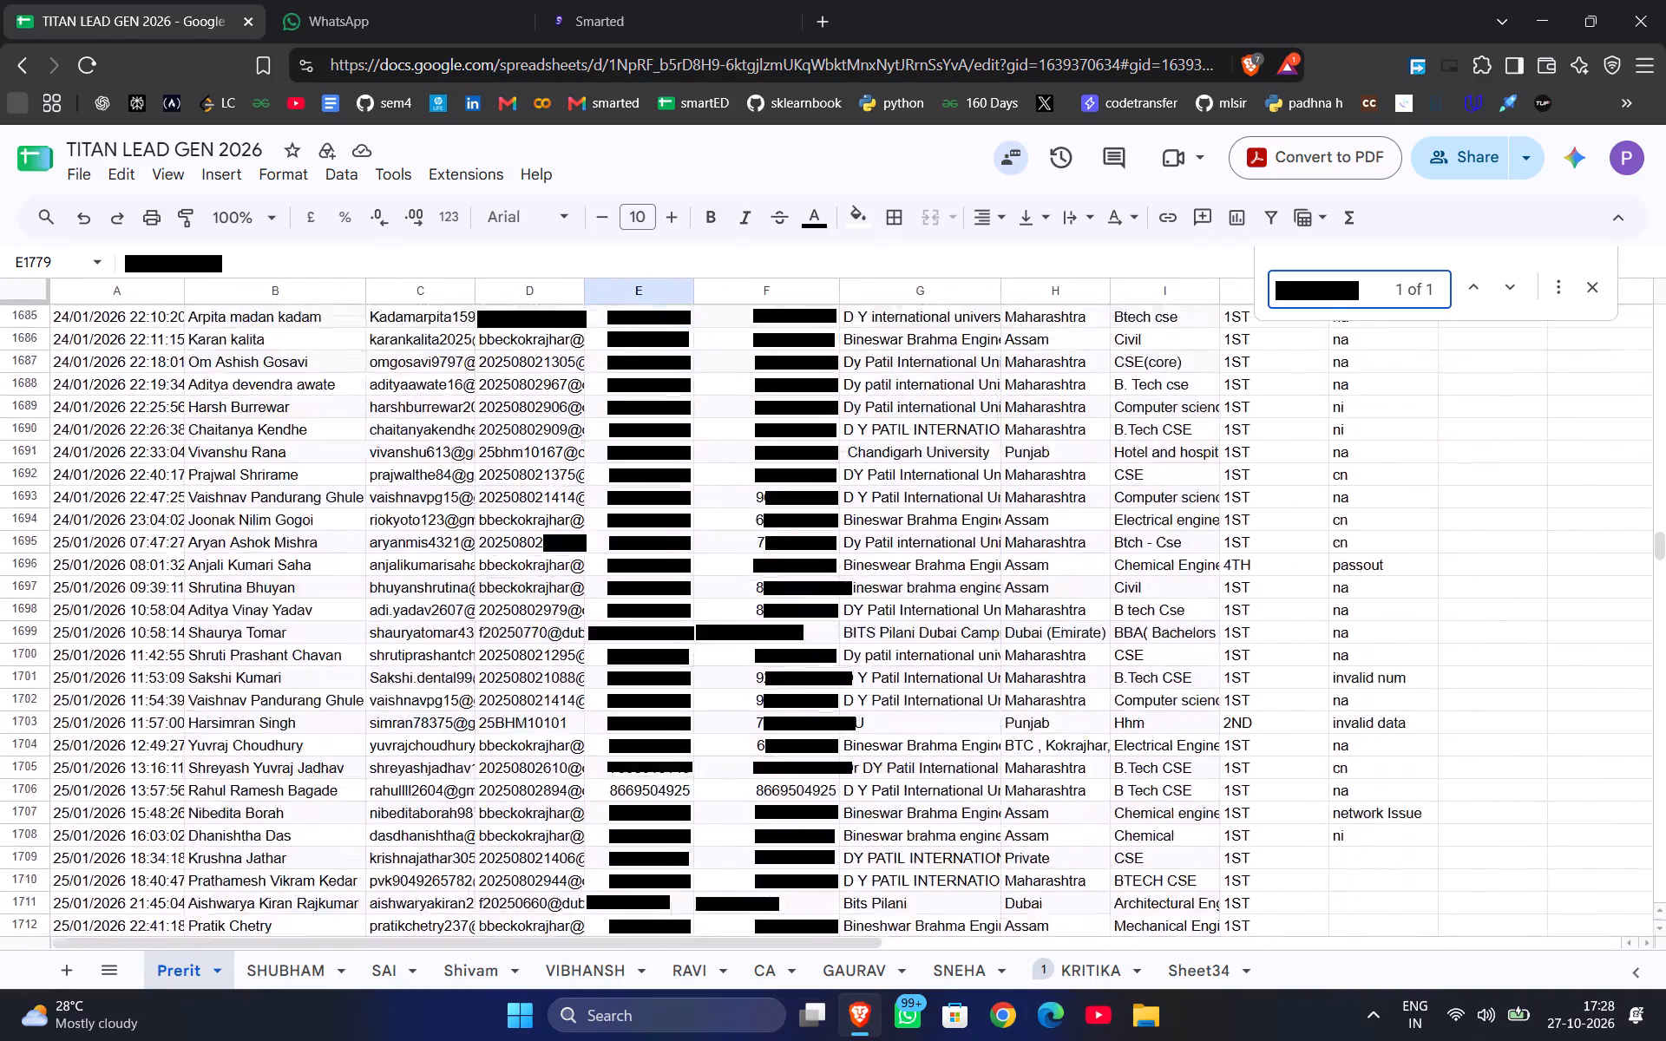
scroll(642, 599, right, 1)
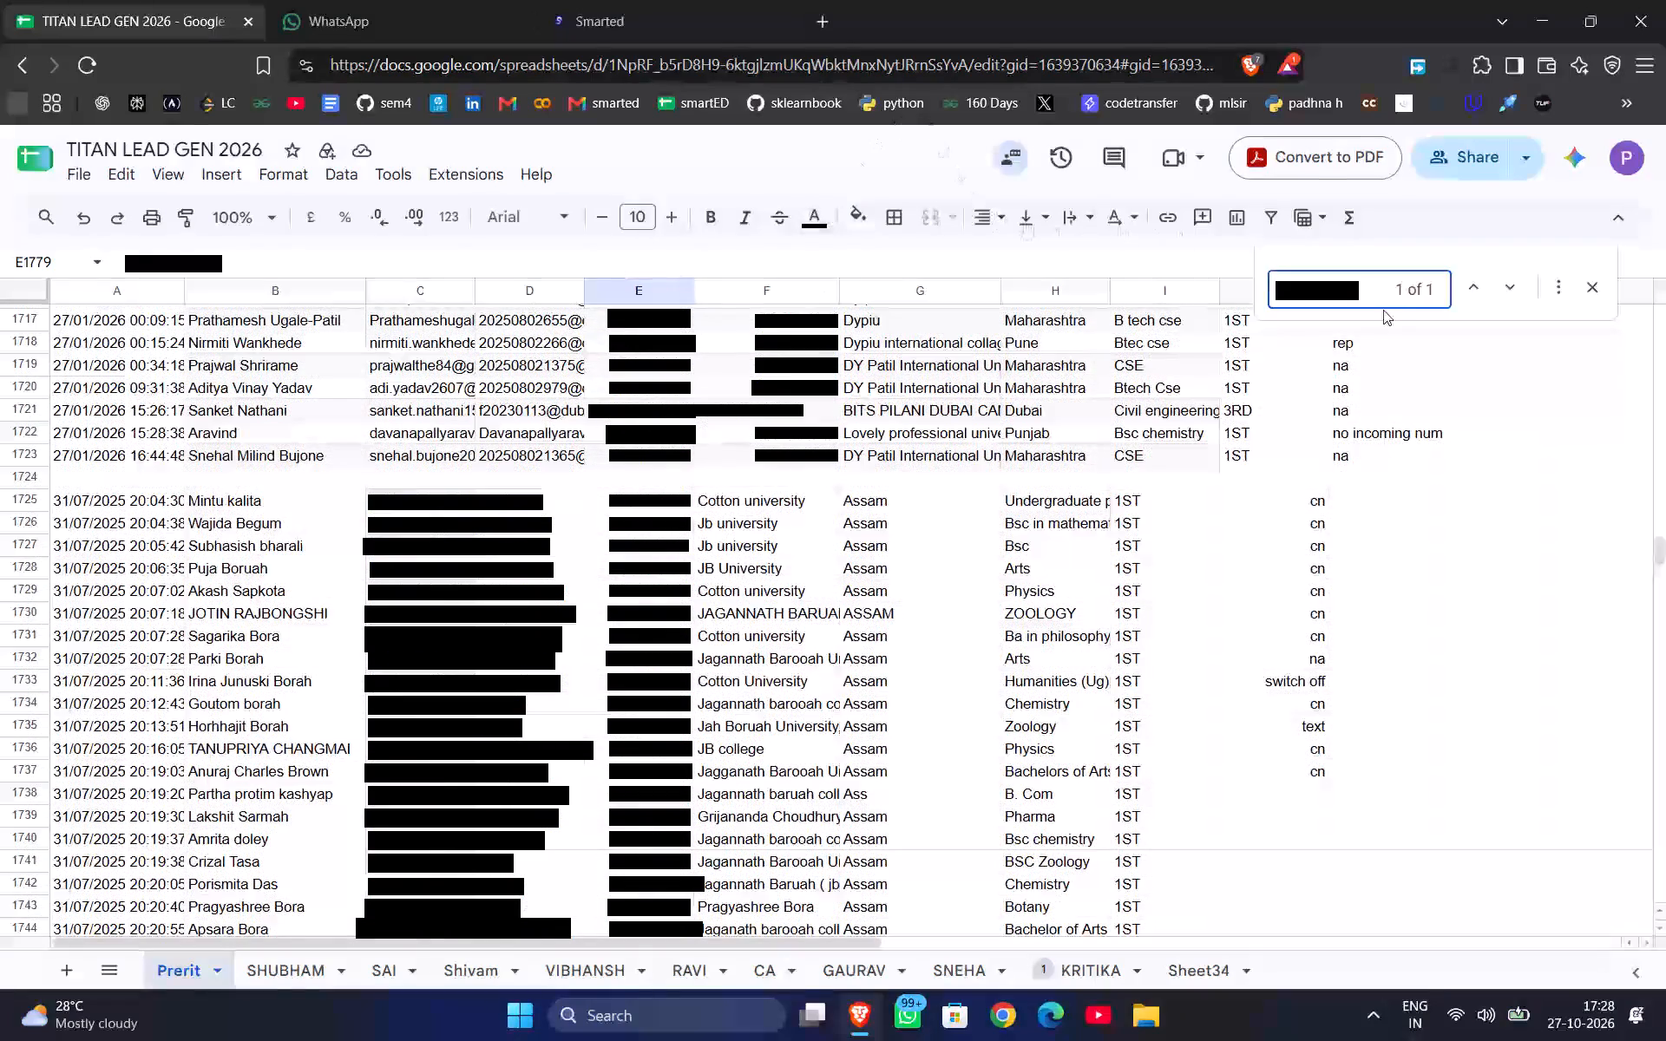
click(1371, 294)
key(Return)
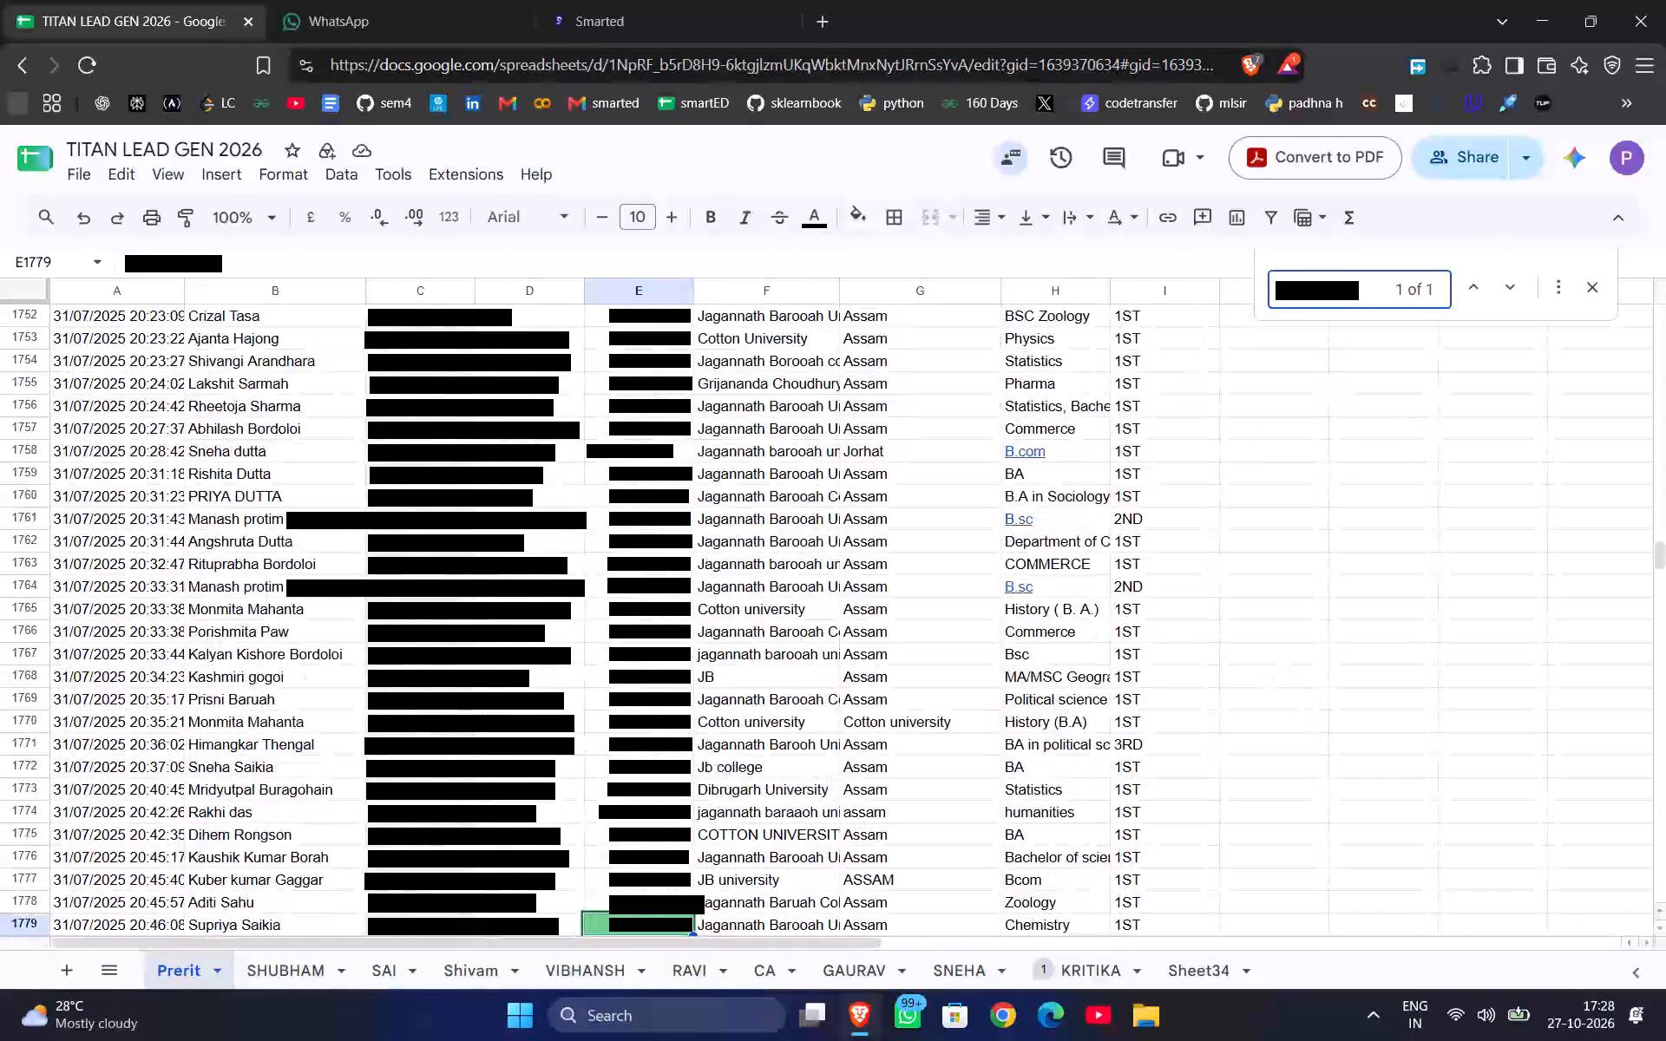
Enter the status note "tx" in J1779, beside the Chemistry student's lead.
scroll(1371, 294, down, 1)
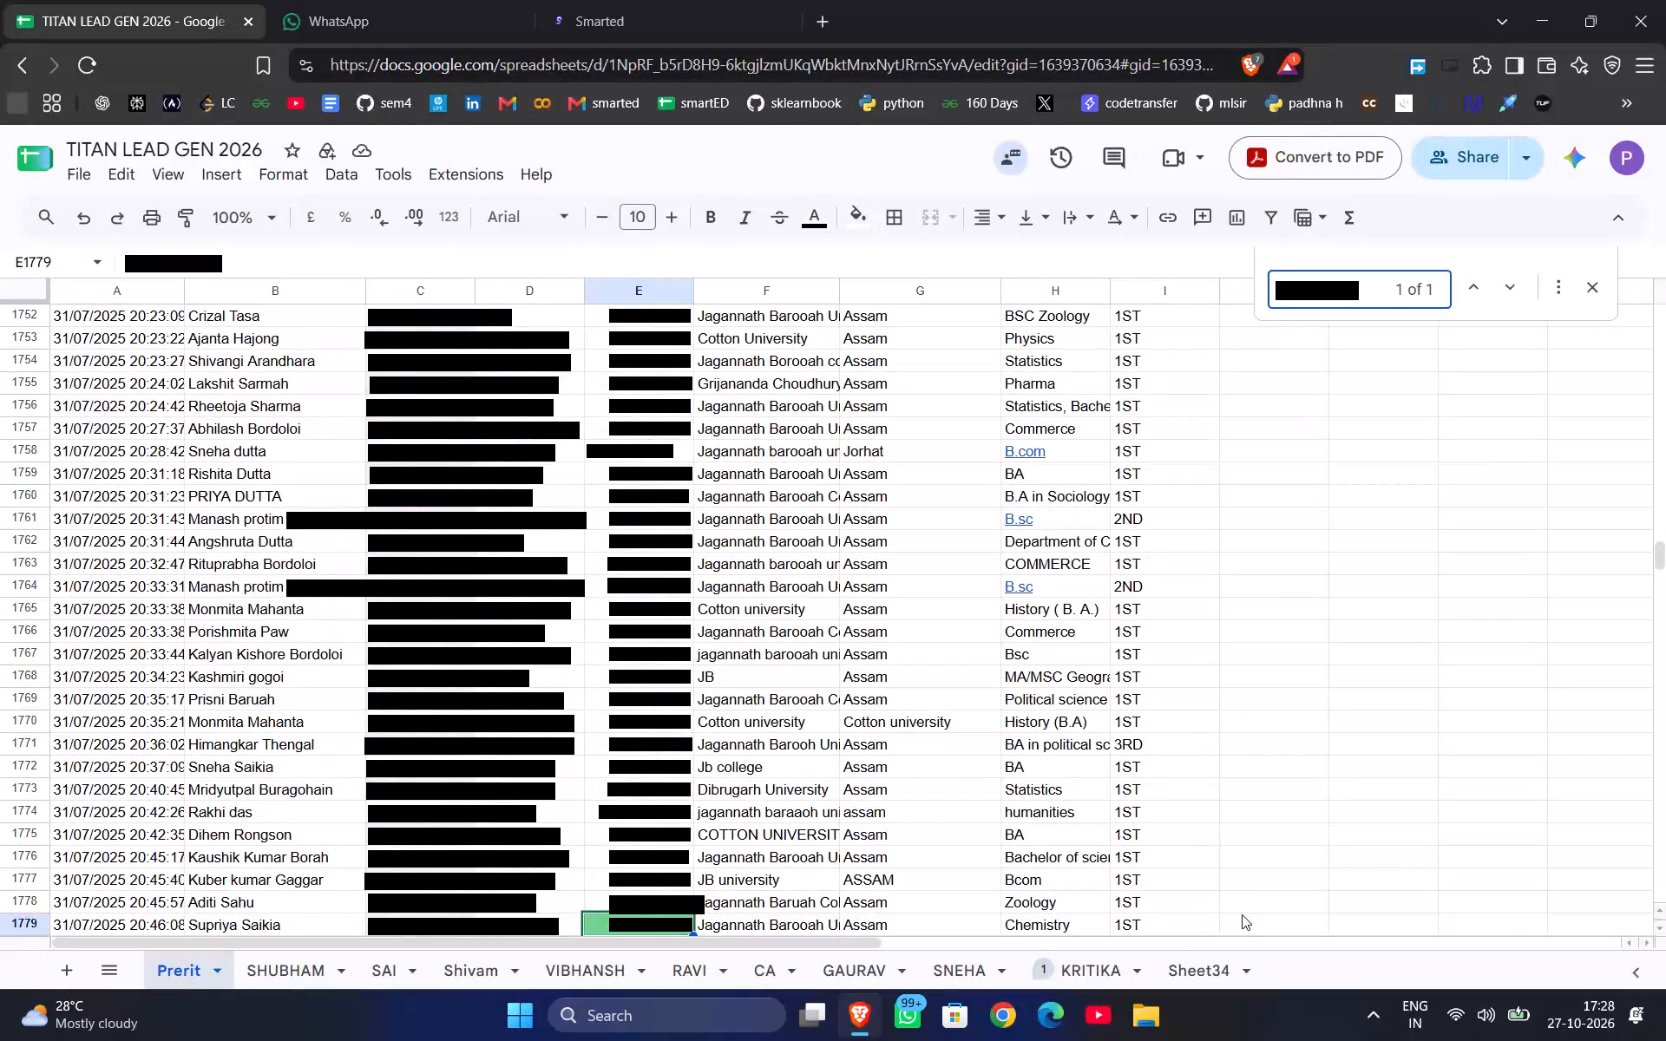
click(1242, 914)
key(Down)
text(tx)
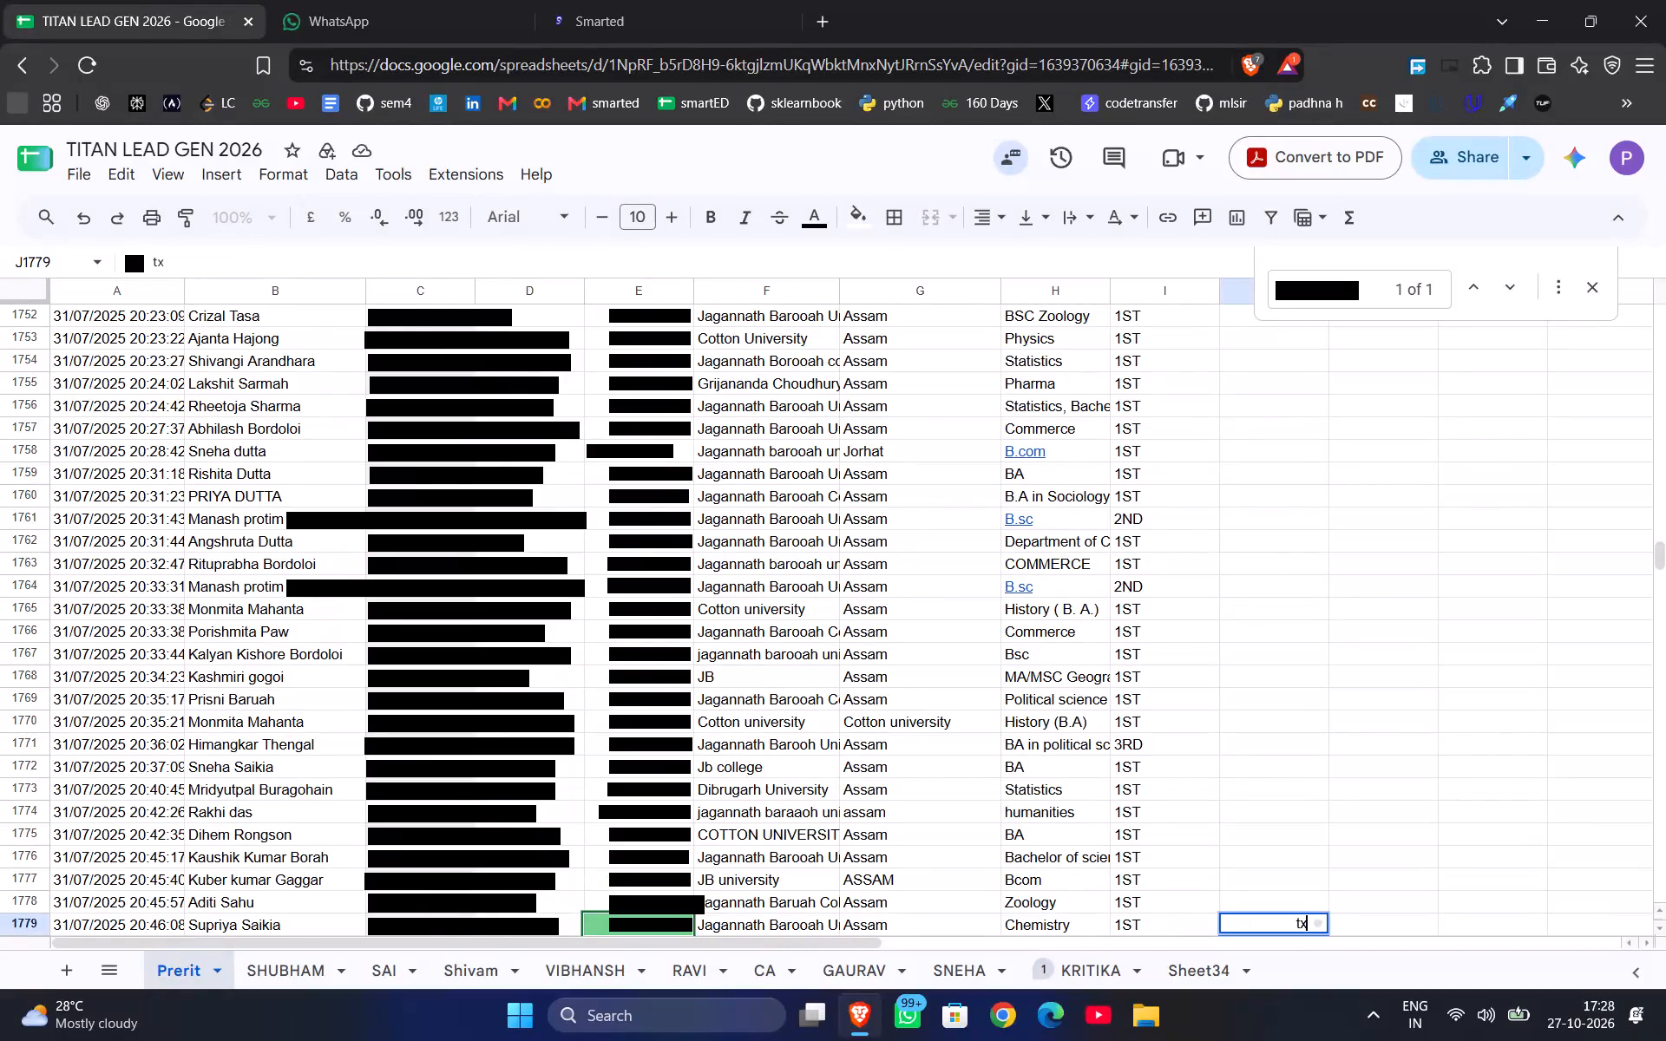
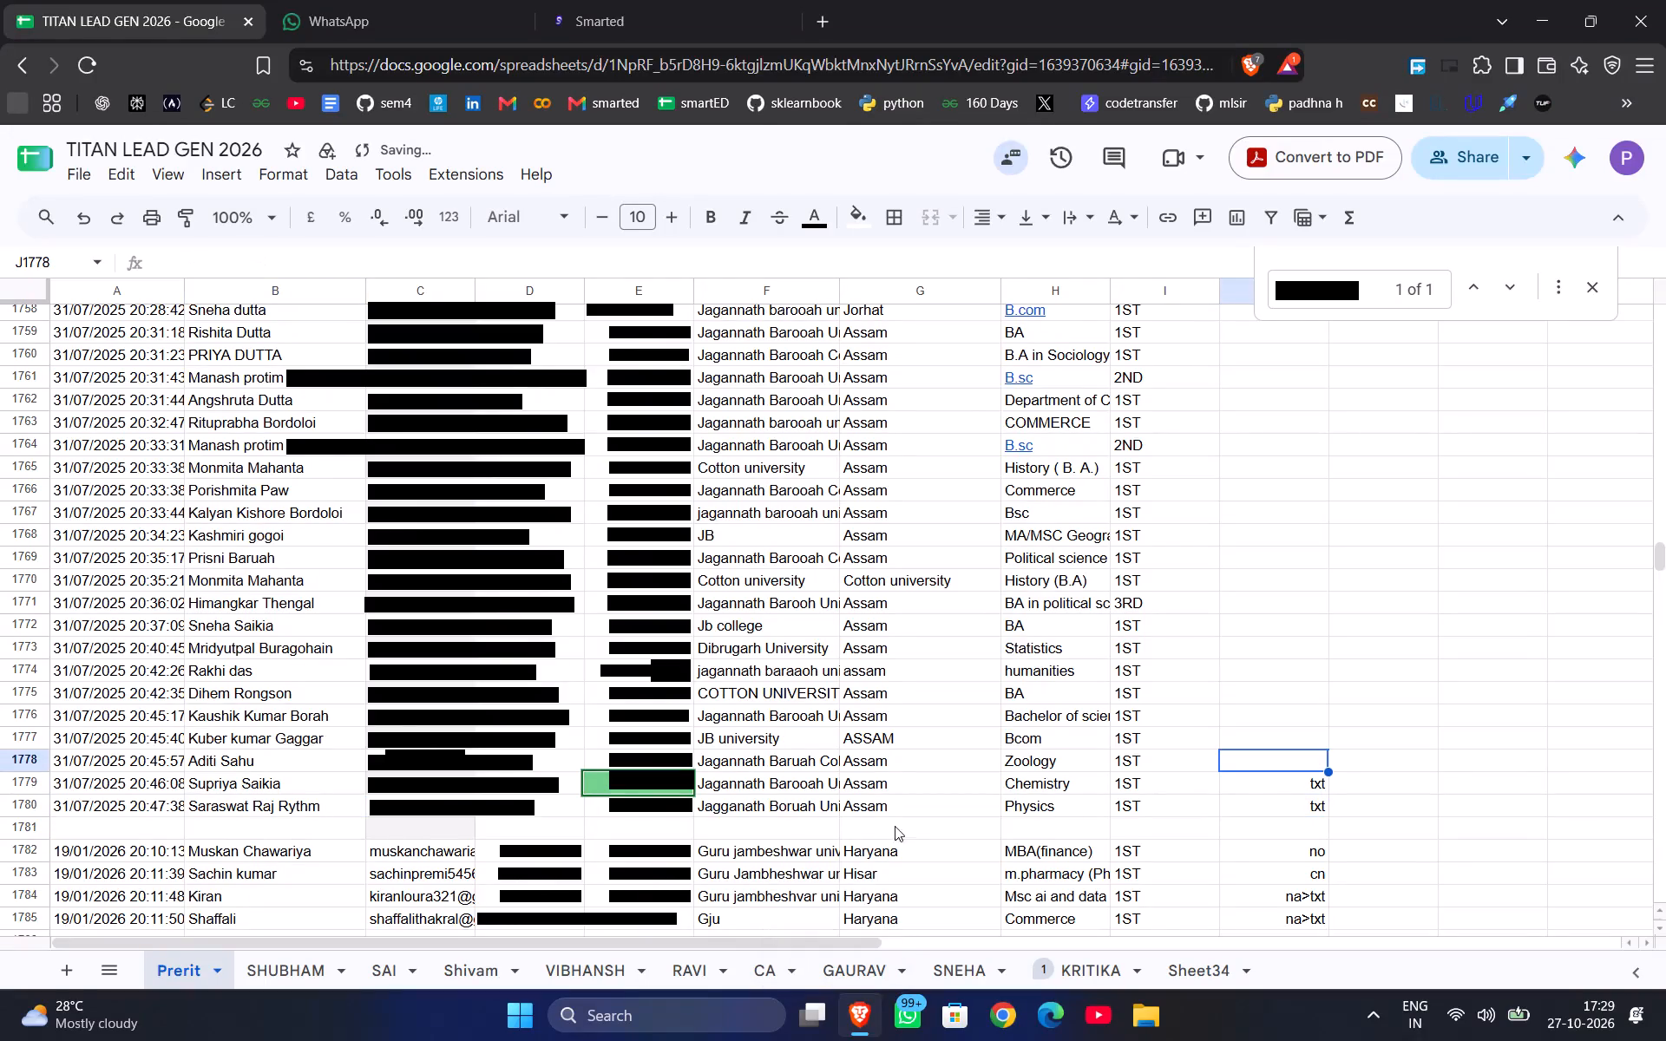
Select the contact number in E1778, on the Zoology student's lead row.
click(626, 753)
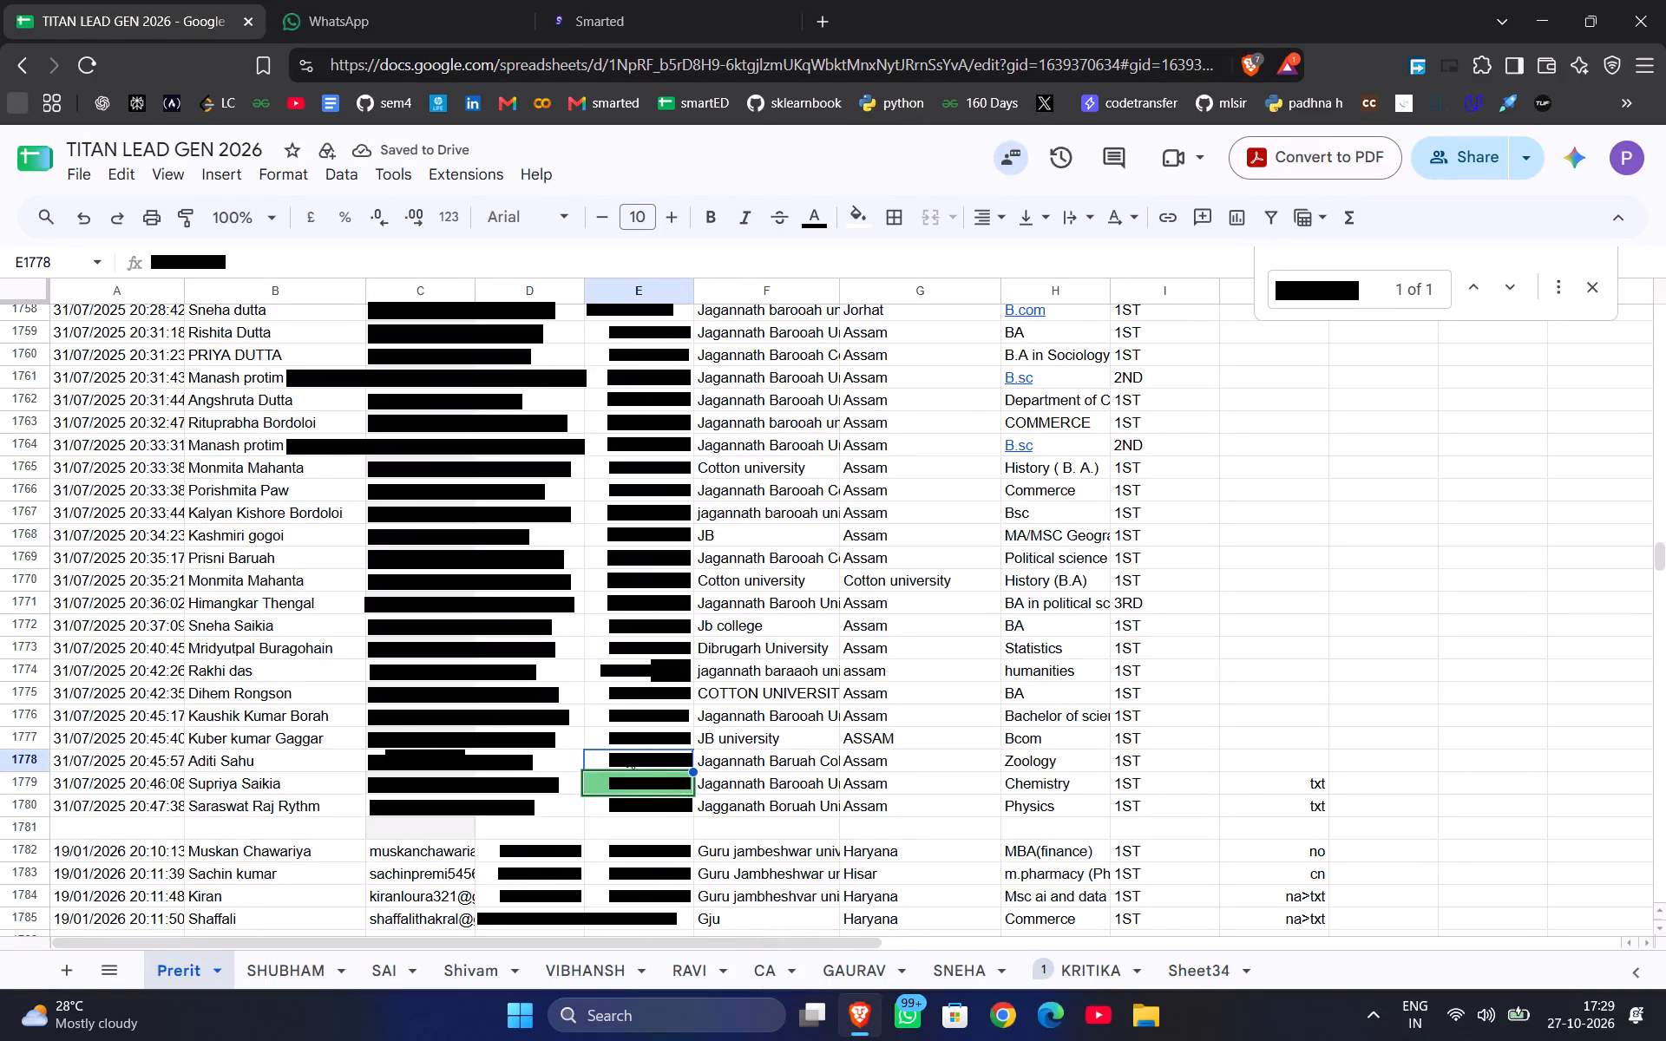
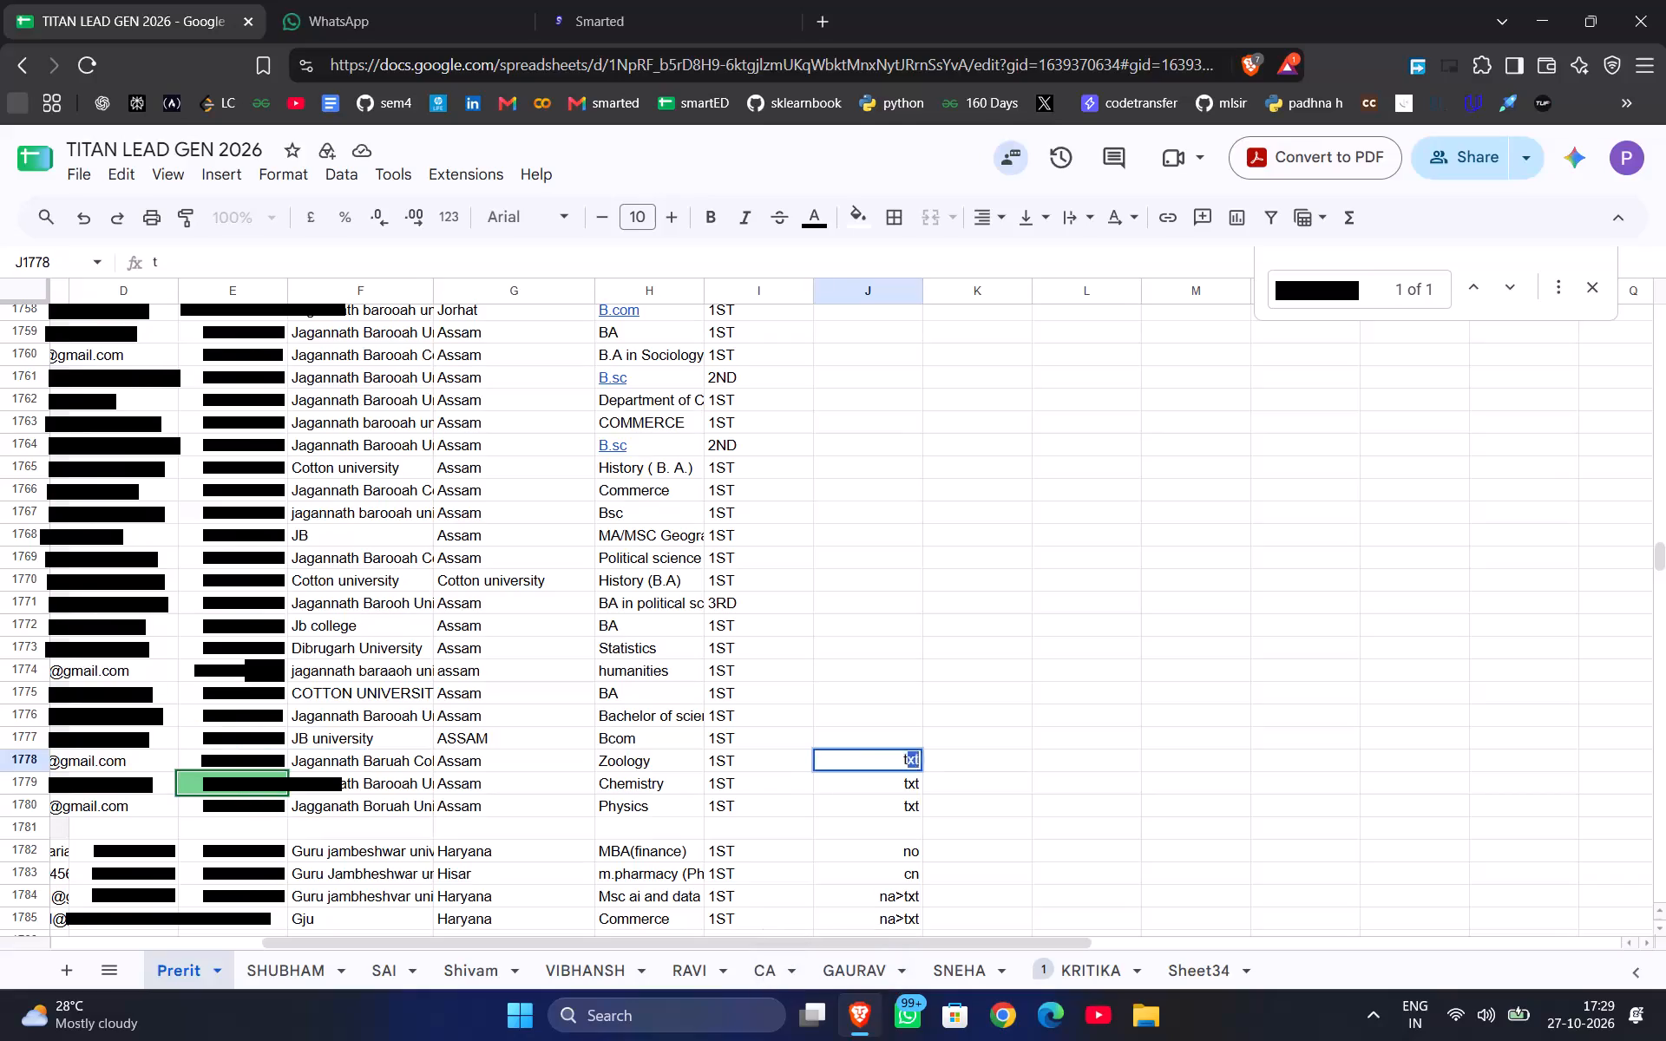
Enter the status note "txt" in J1778 for the Zoology student's lead.
text(t)
key(Up)
Select the contact number in E1777, on the Bcom student's lead row.
scroll(848, 758, right, 1)
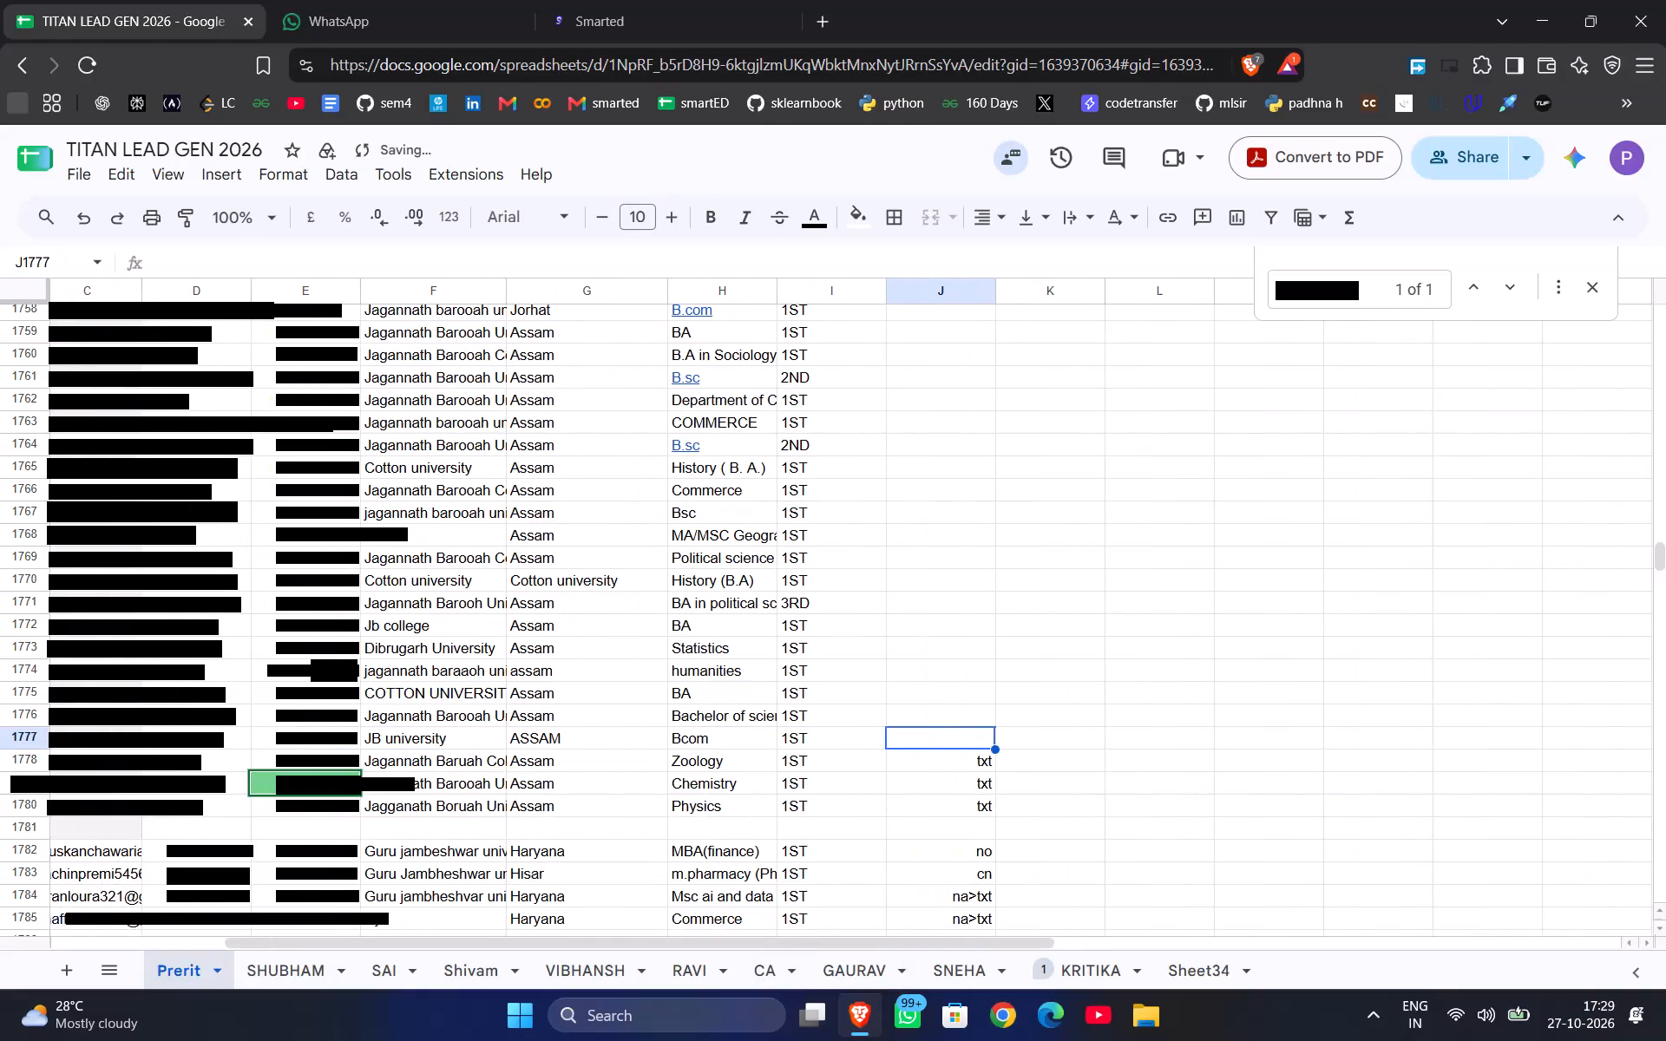
scroll(848, 758, right, 1)
scroll(283, 740, right, 5)
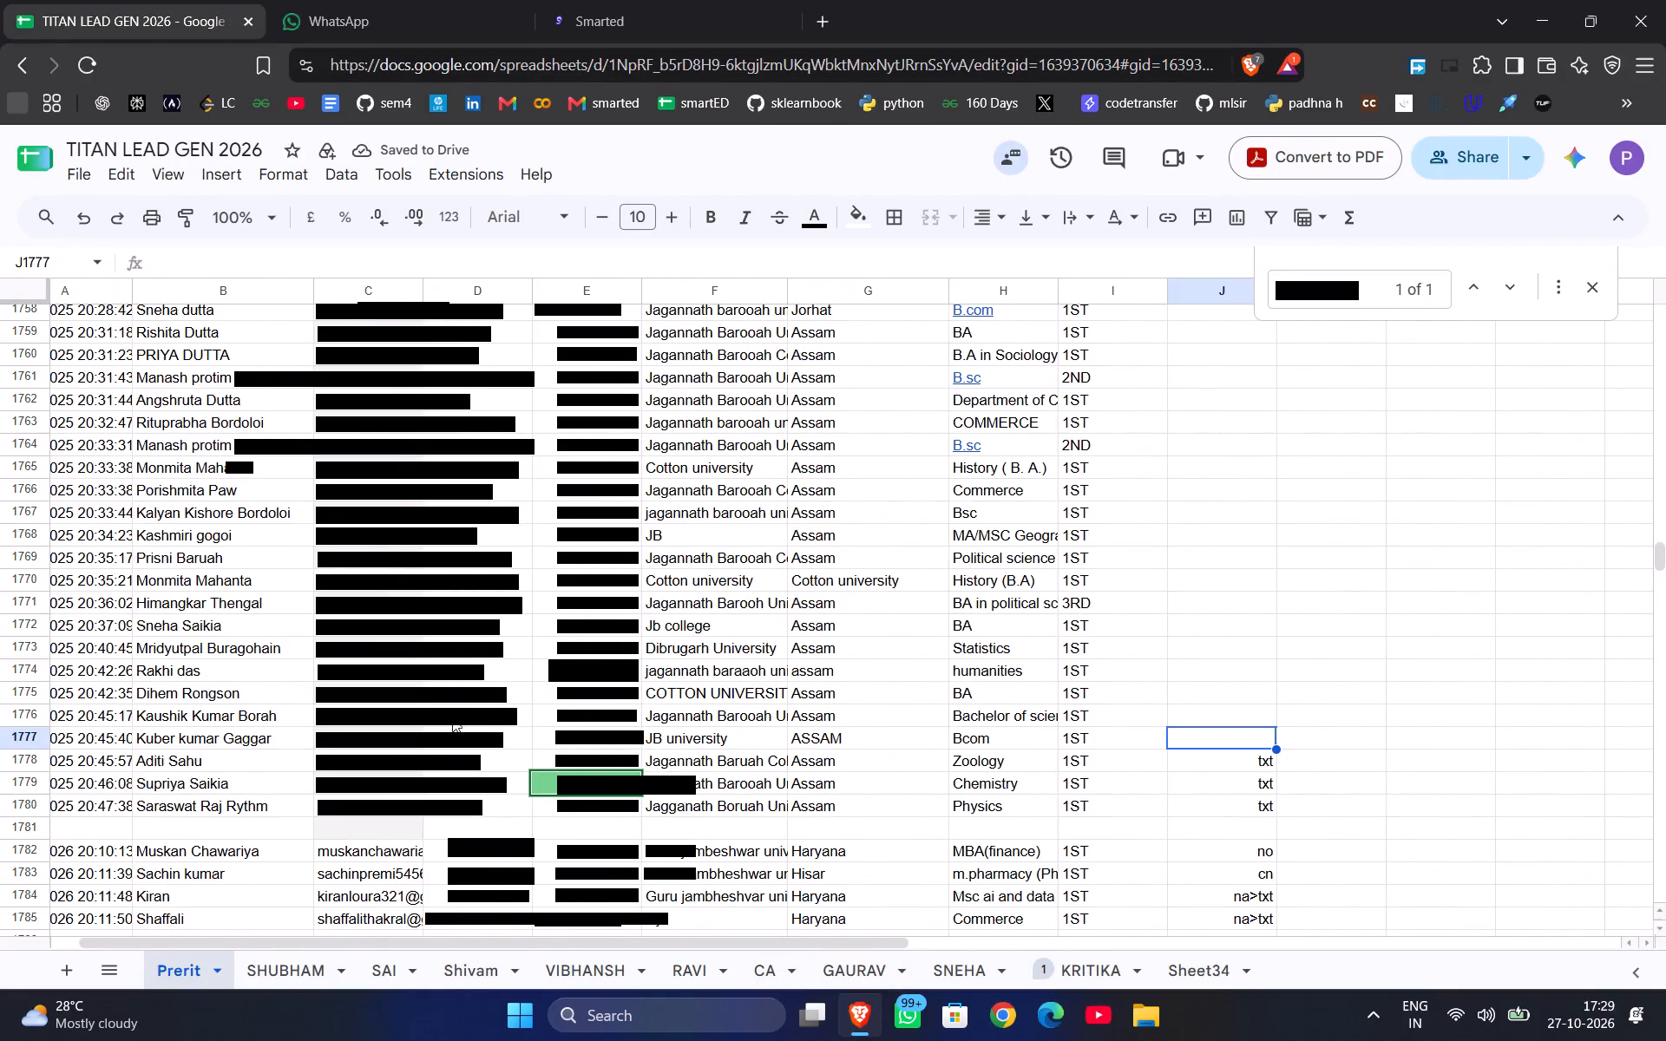
triple_click(637, 736)
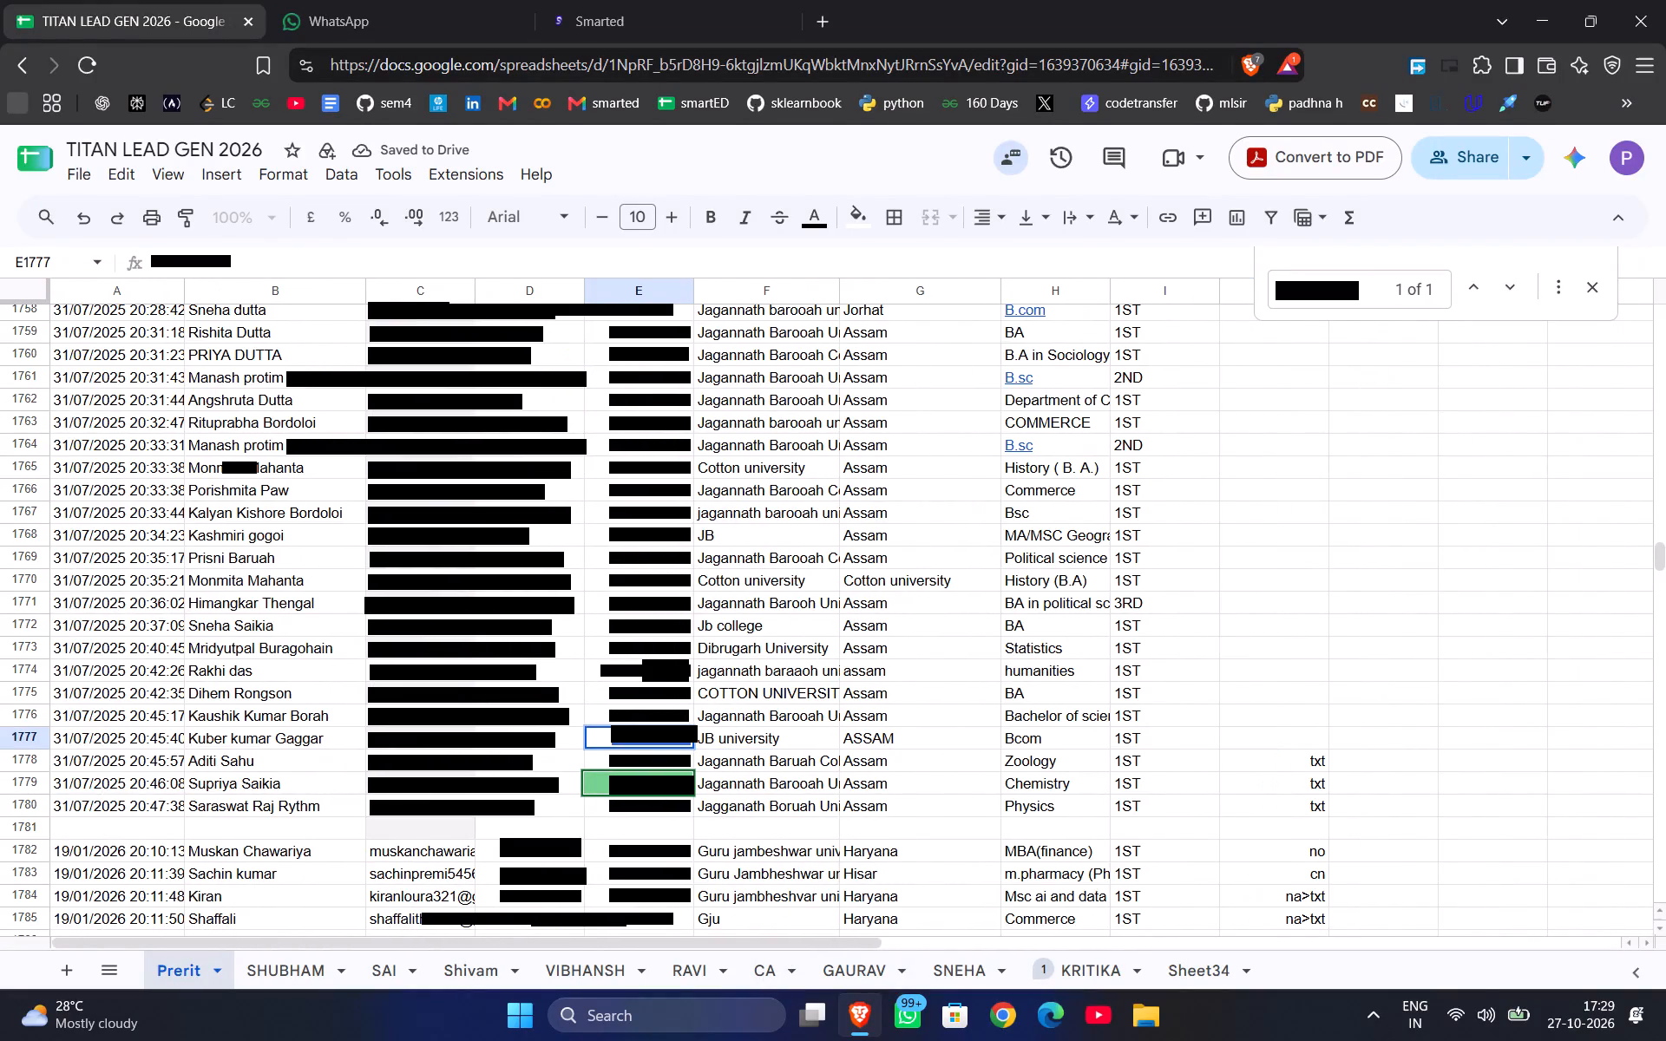
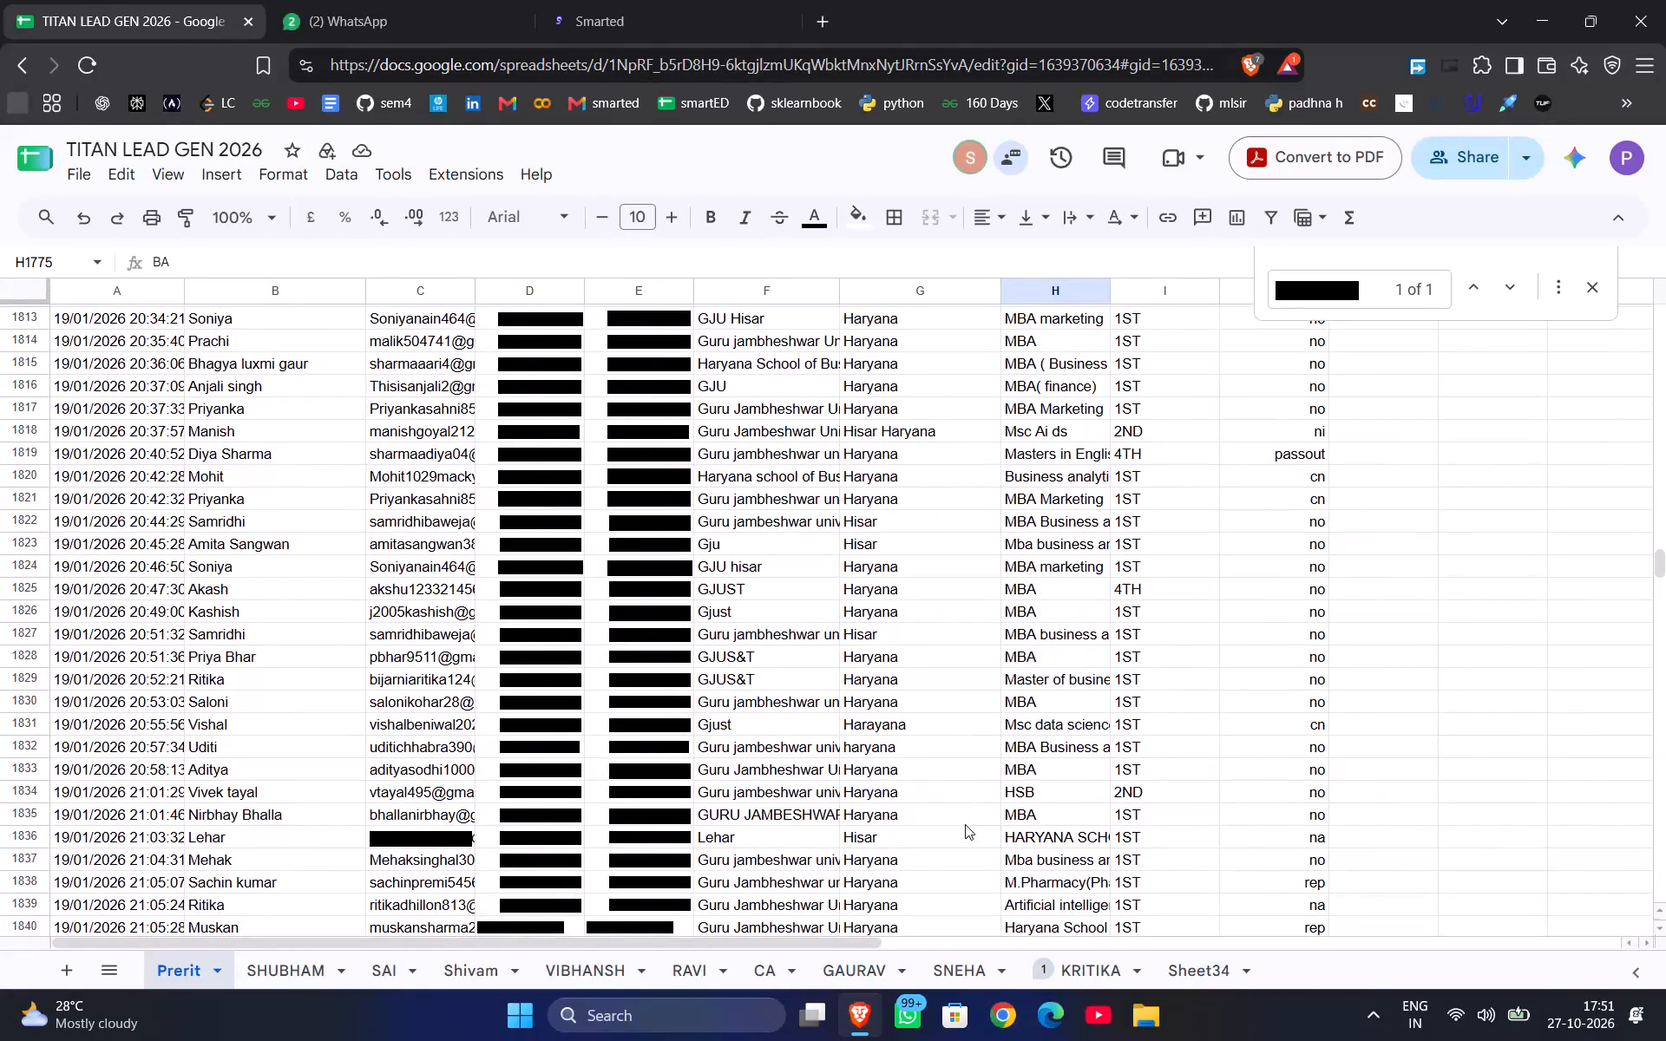
scroll(965, 824, down, 7)
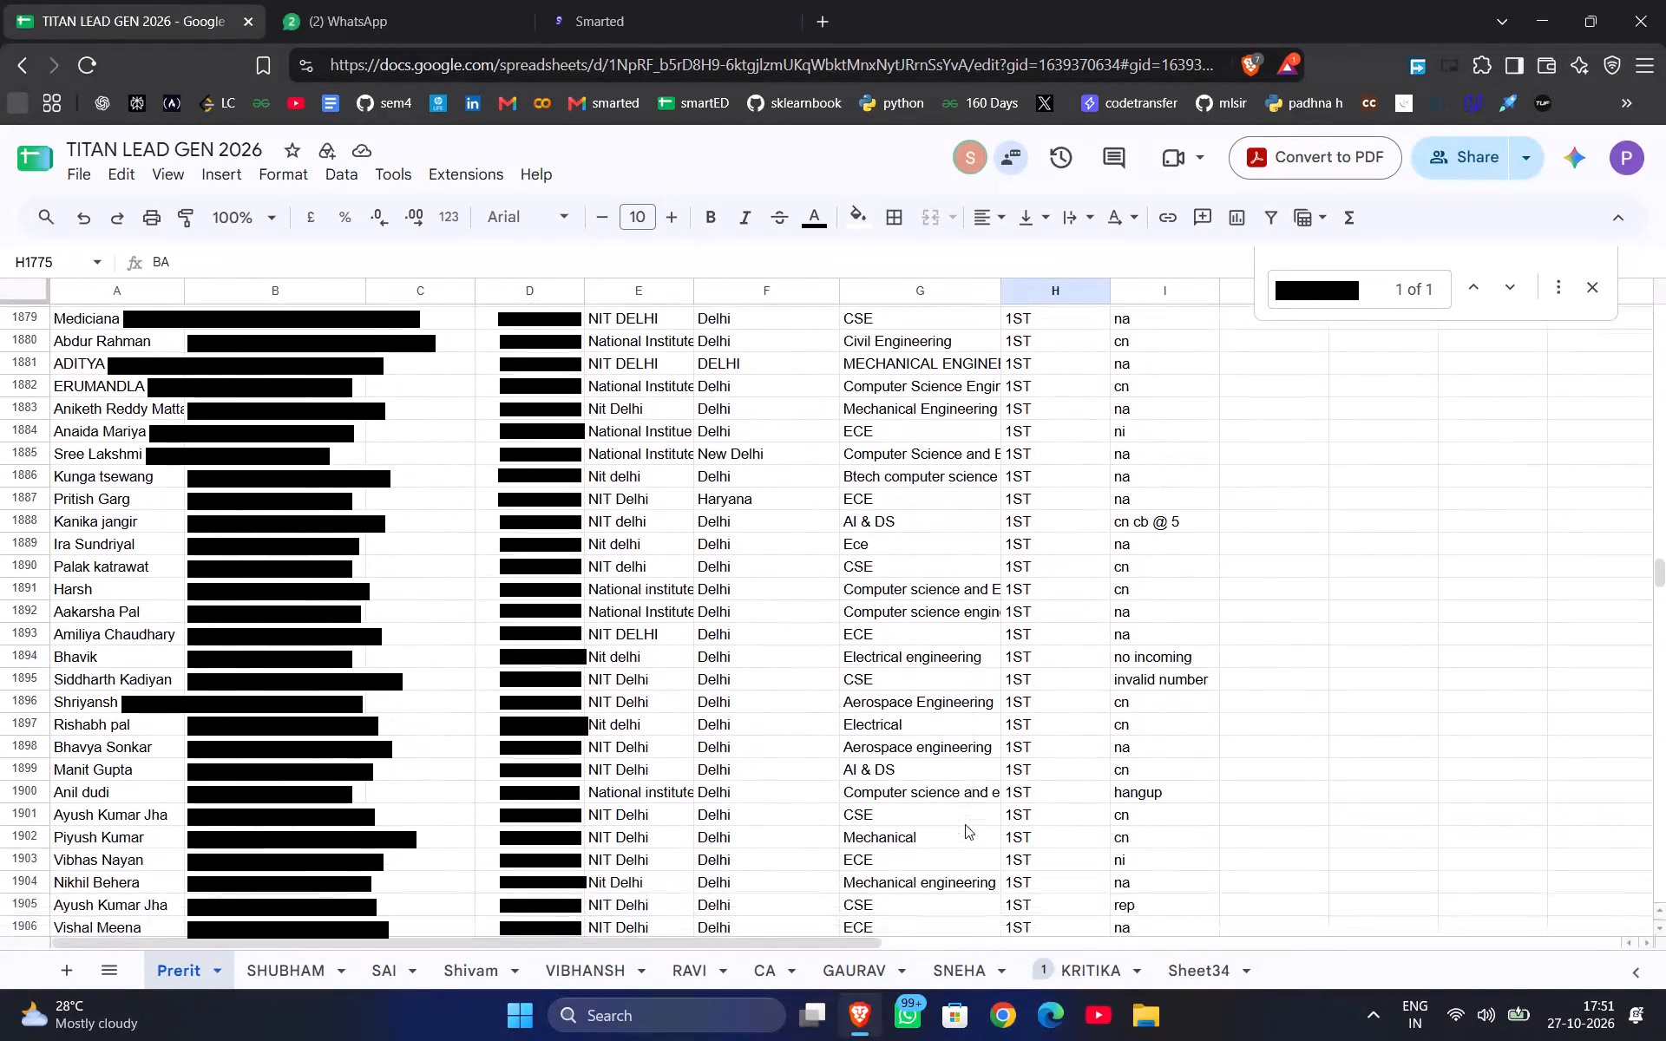
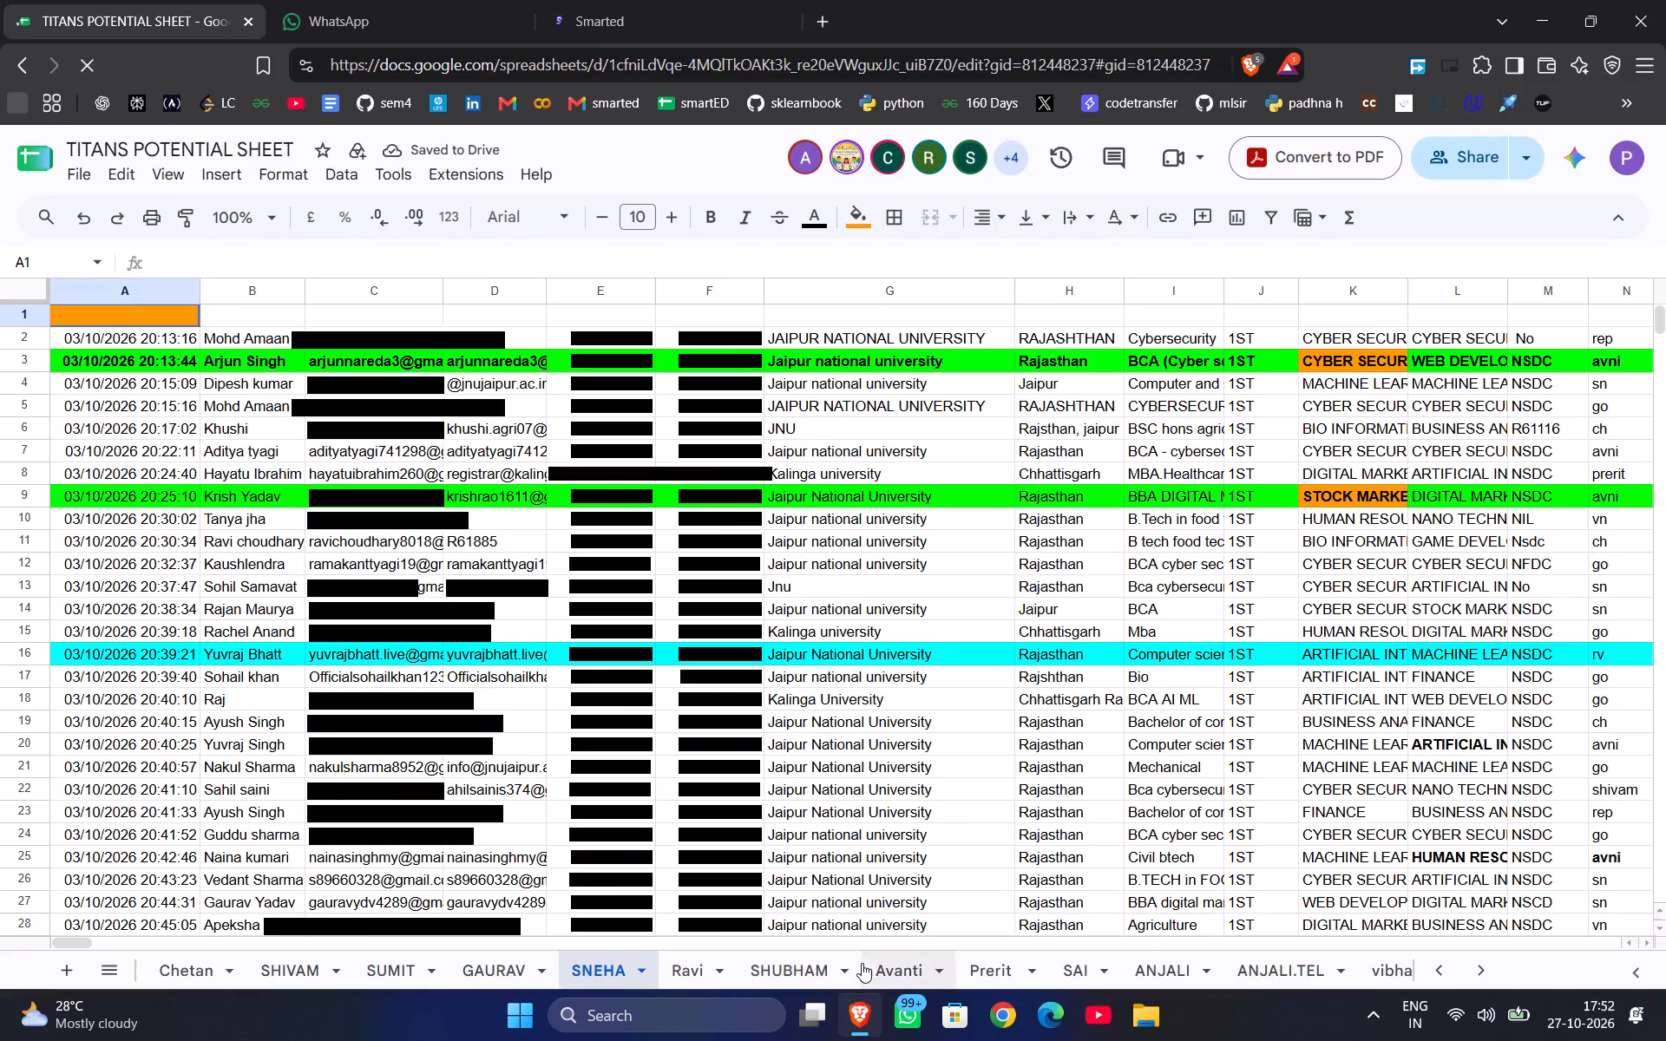
click(974, 974)
scroll(248, 674, right, 1)
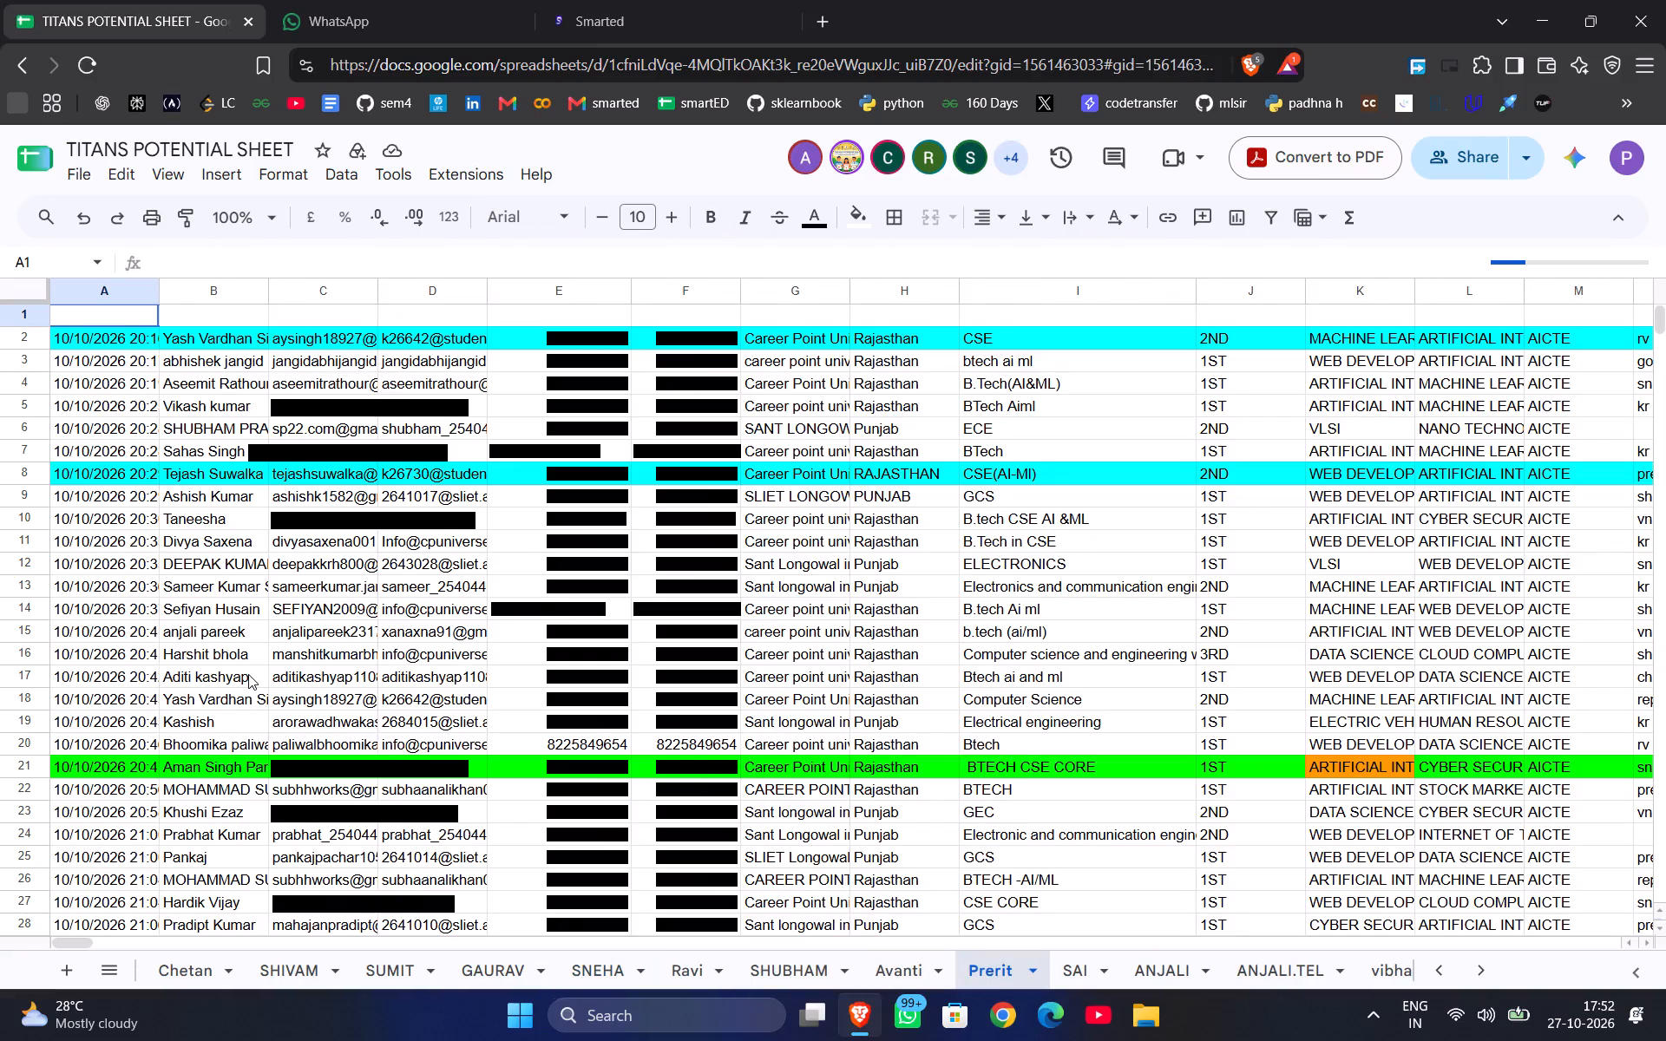
scroll(248, 674, right, 2)
scroll(248, 674, down, 4)
click(641, 849)
scroll(641, 849, left, 2)
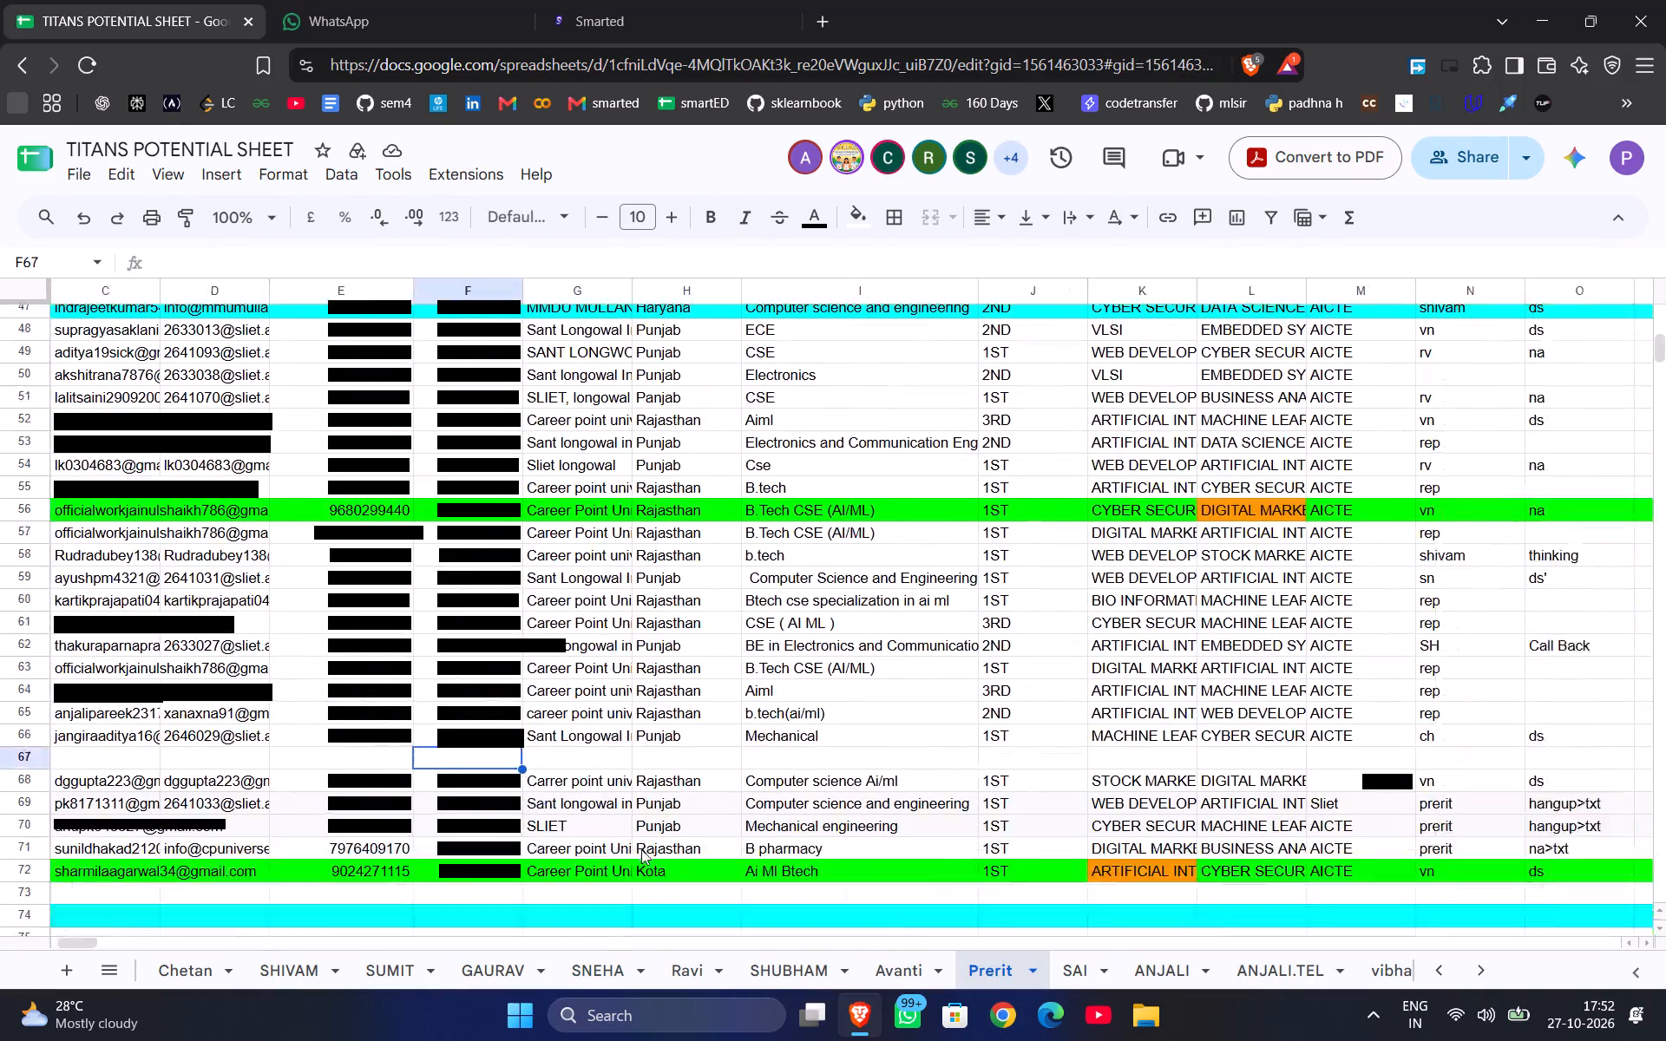
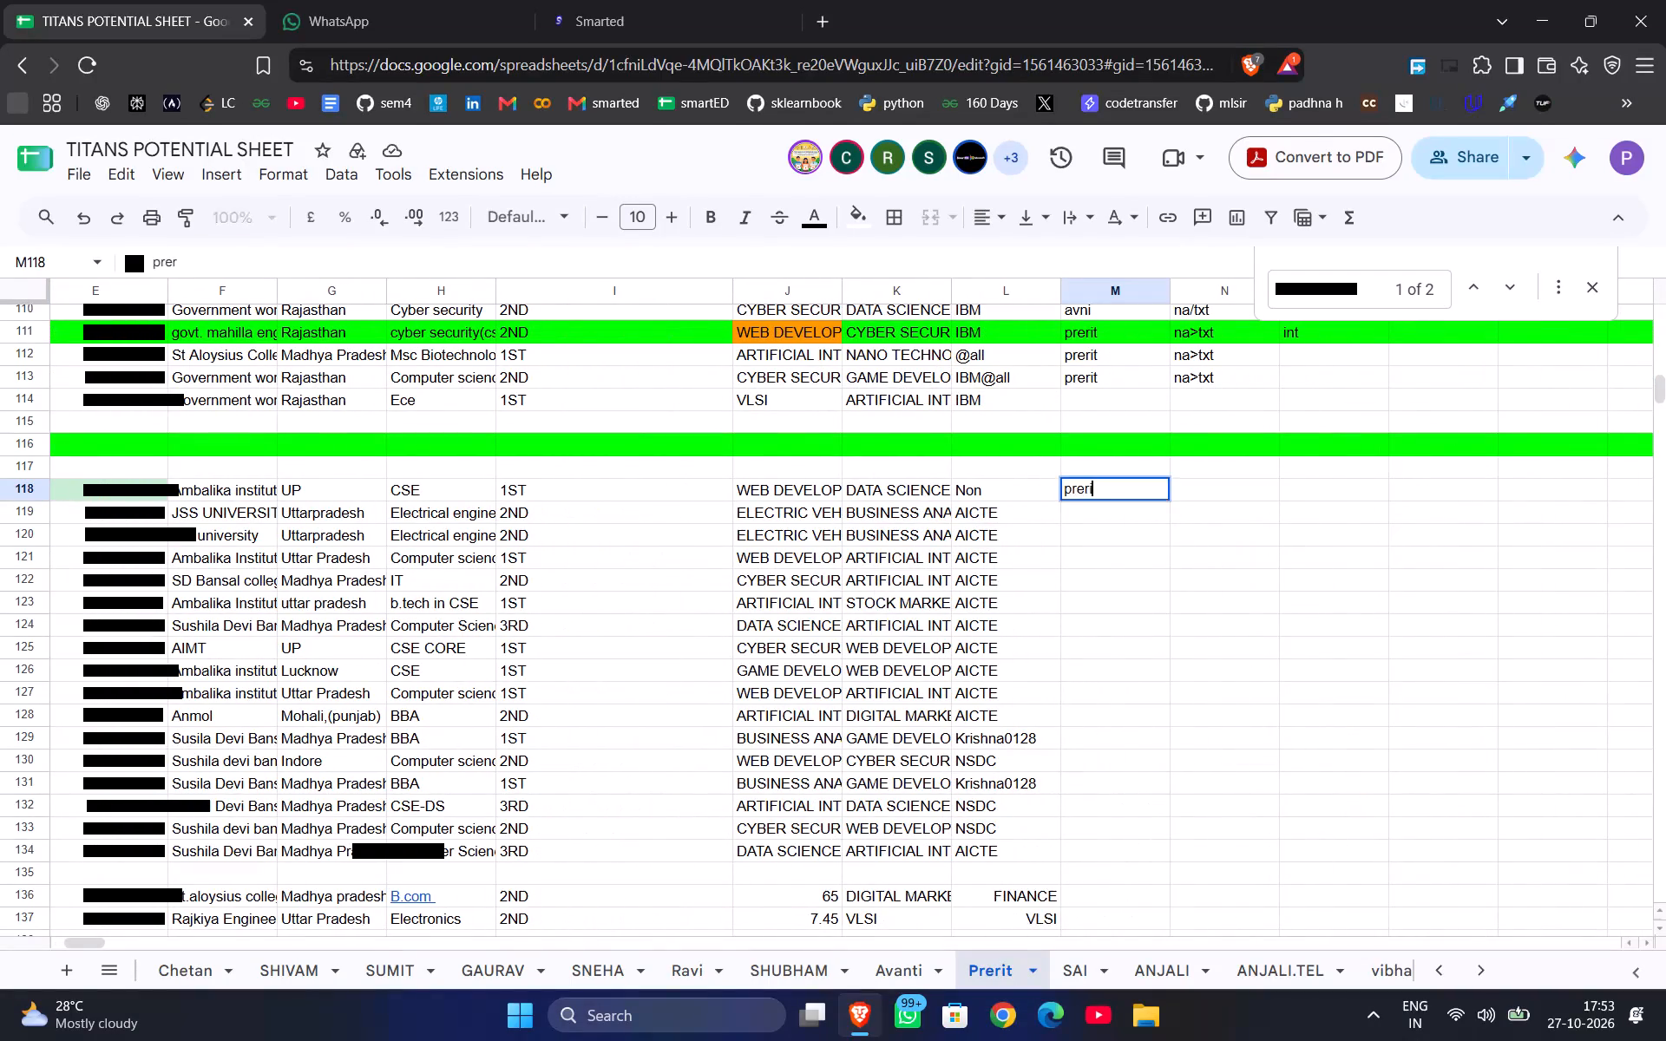
Complete the entry "prerit" in M118, on the CSE student's lead row.
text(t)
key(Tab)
Copy the contact number from D118 on the CSE student's lead row.
scroll(1113, 493, right, 9)
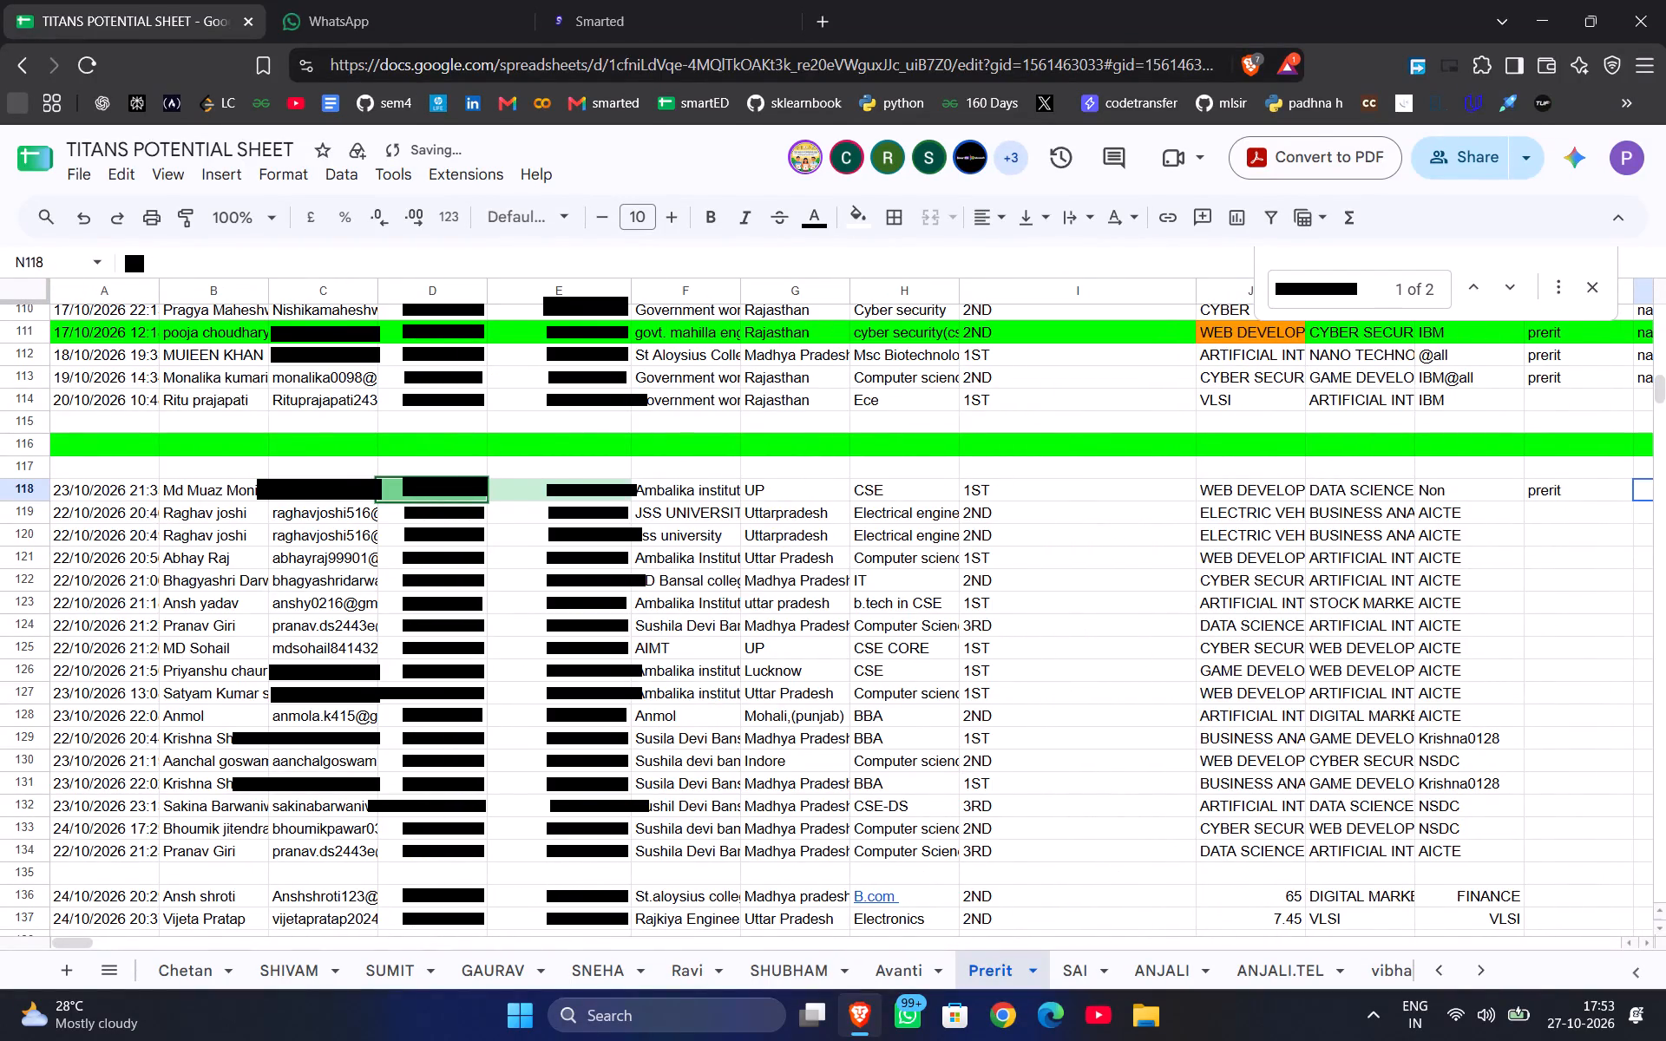
triple_click(449, 479)
triple_click(449, 487)
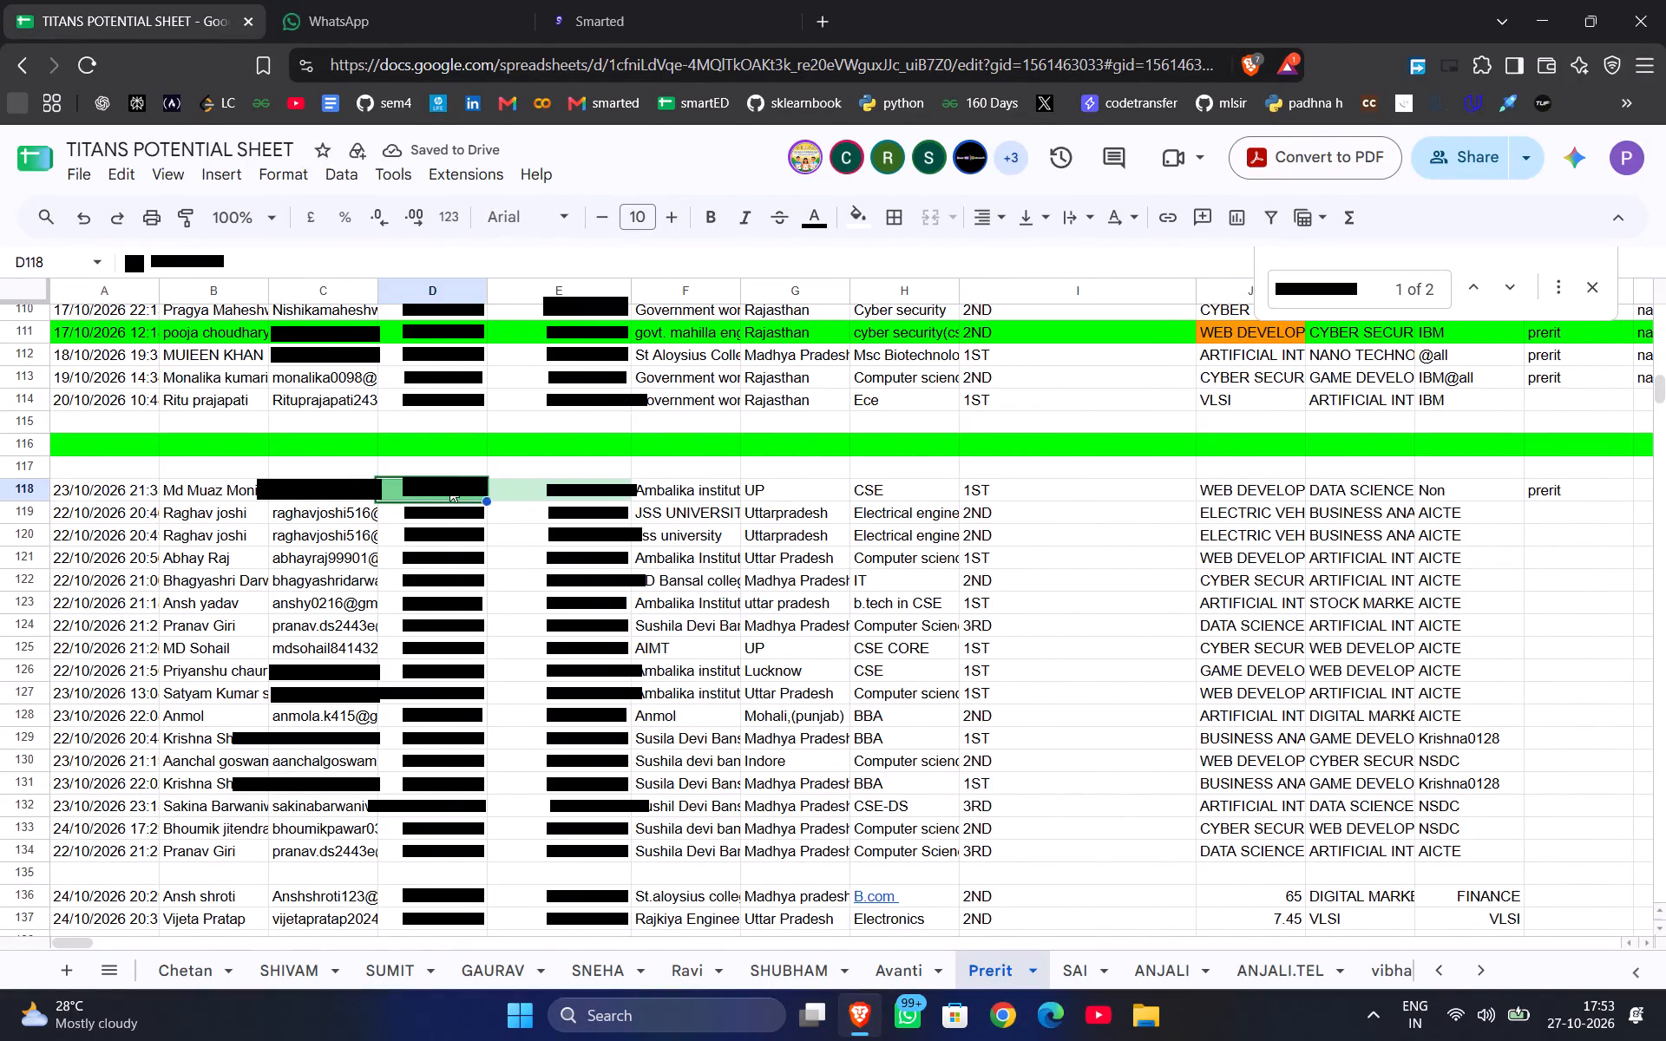
key(ctrl+c)
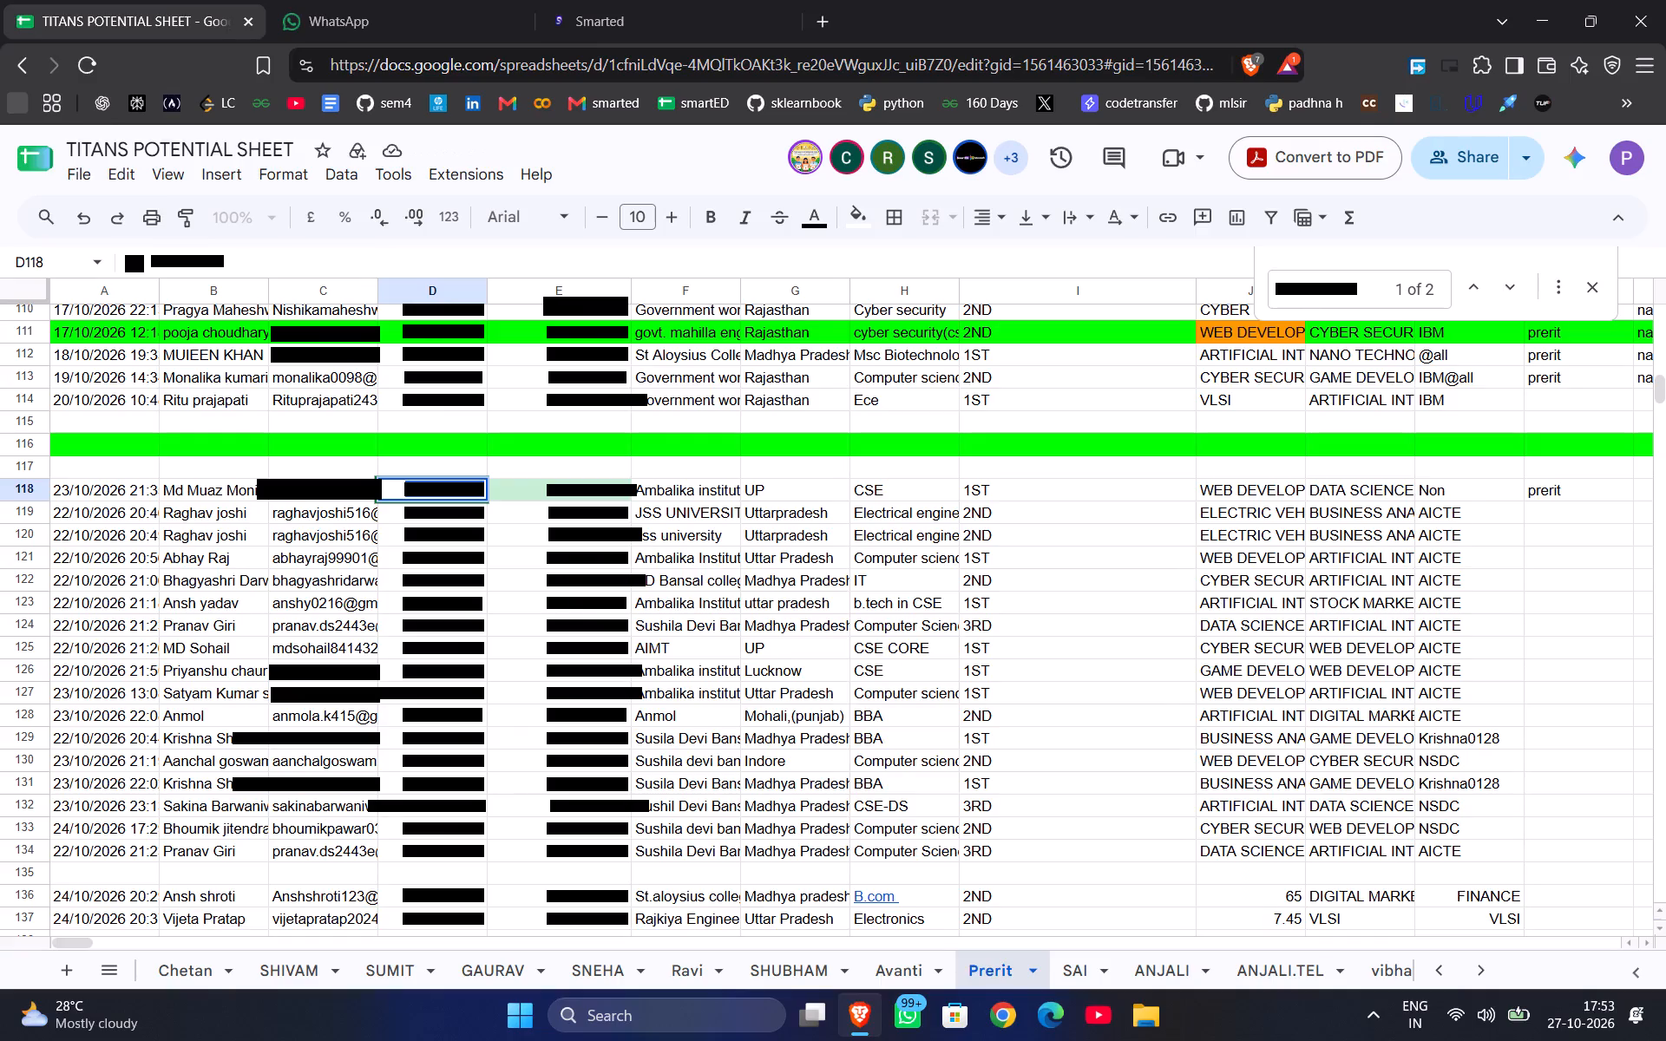
Enter the status note "switchoff" in N118, beside the "prerit" entry on the Ambalika institute CSE lead's row.
scroll(954, 426, left, 3)
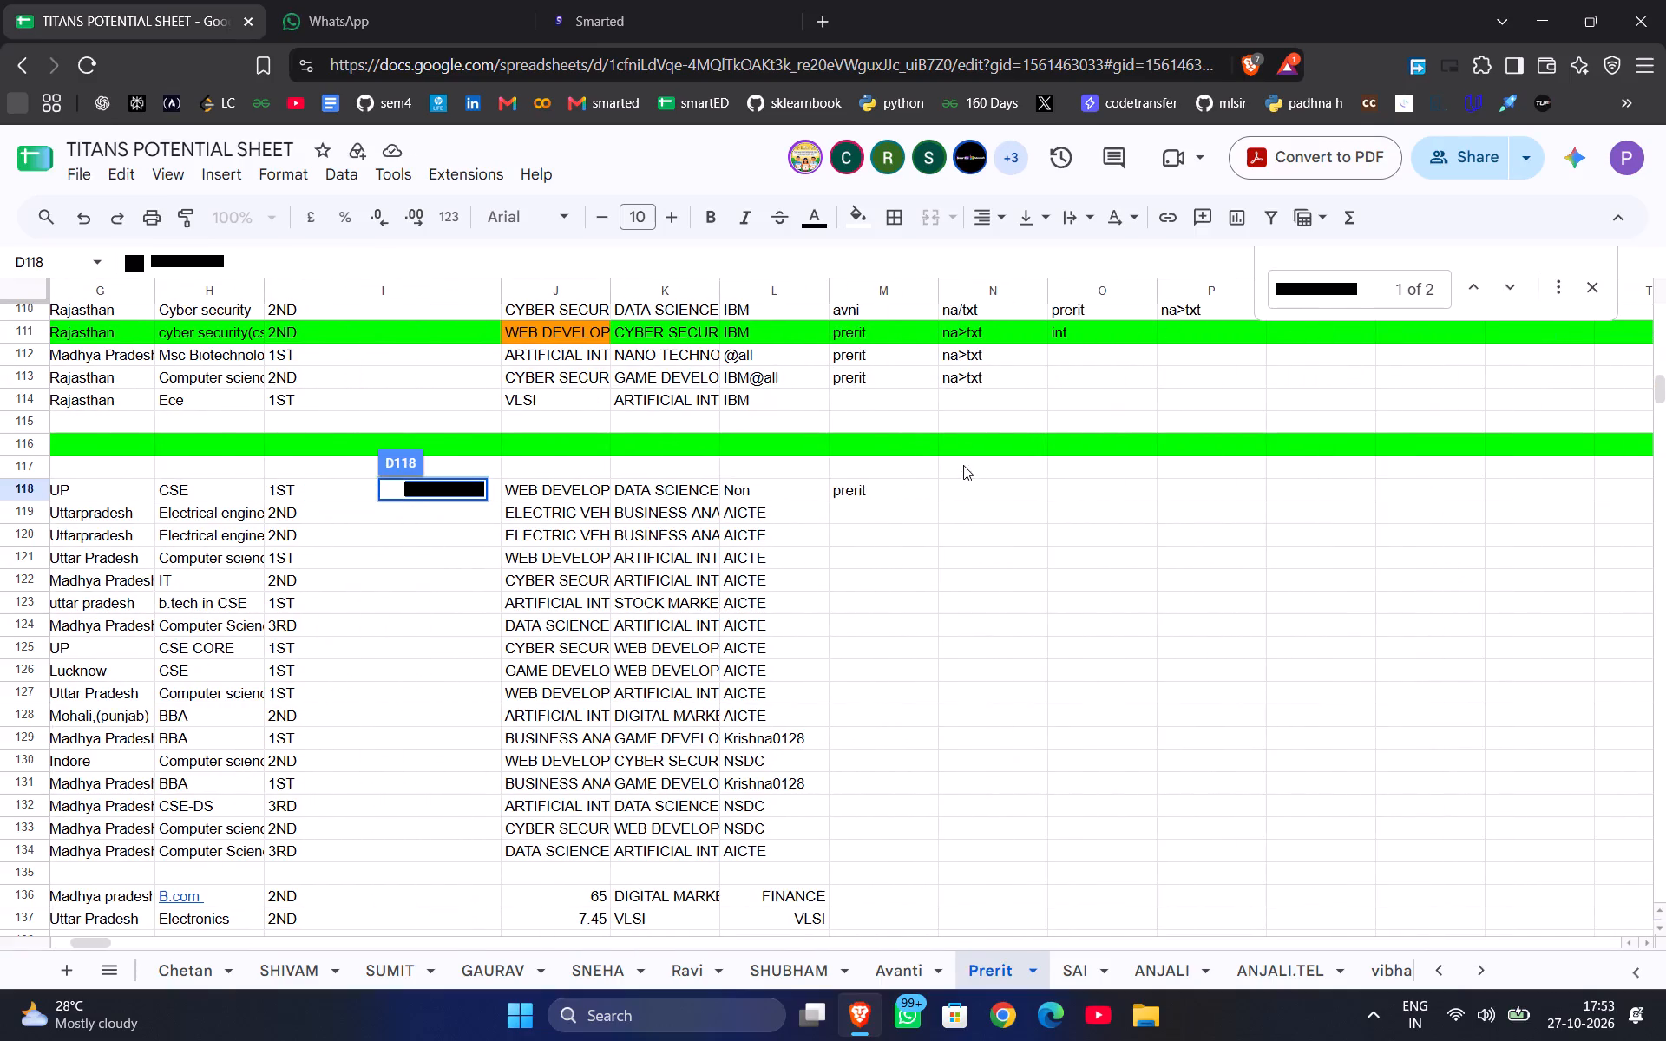
click(974, 488)
text(switchoff)
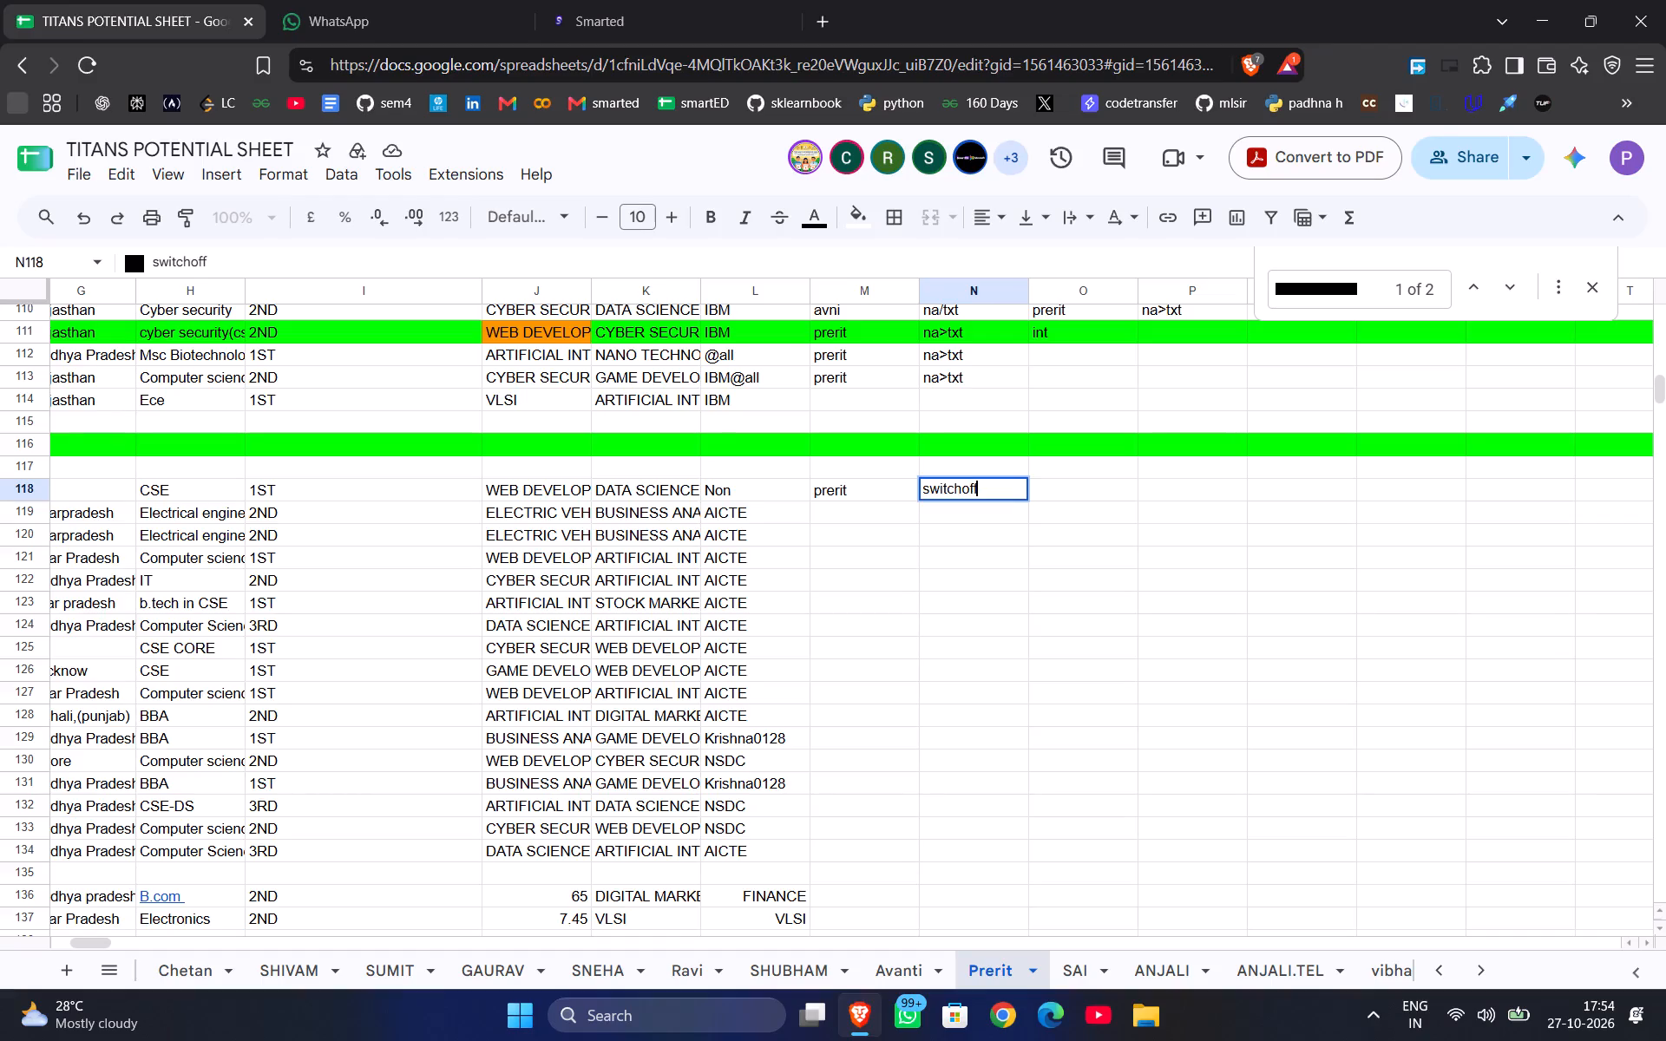
key(Down)
key(Left)
Copy the contact number in D119 and search the sheet for it to check for duplicate leads.
scroll(974, 488, right, 7)
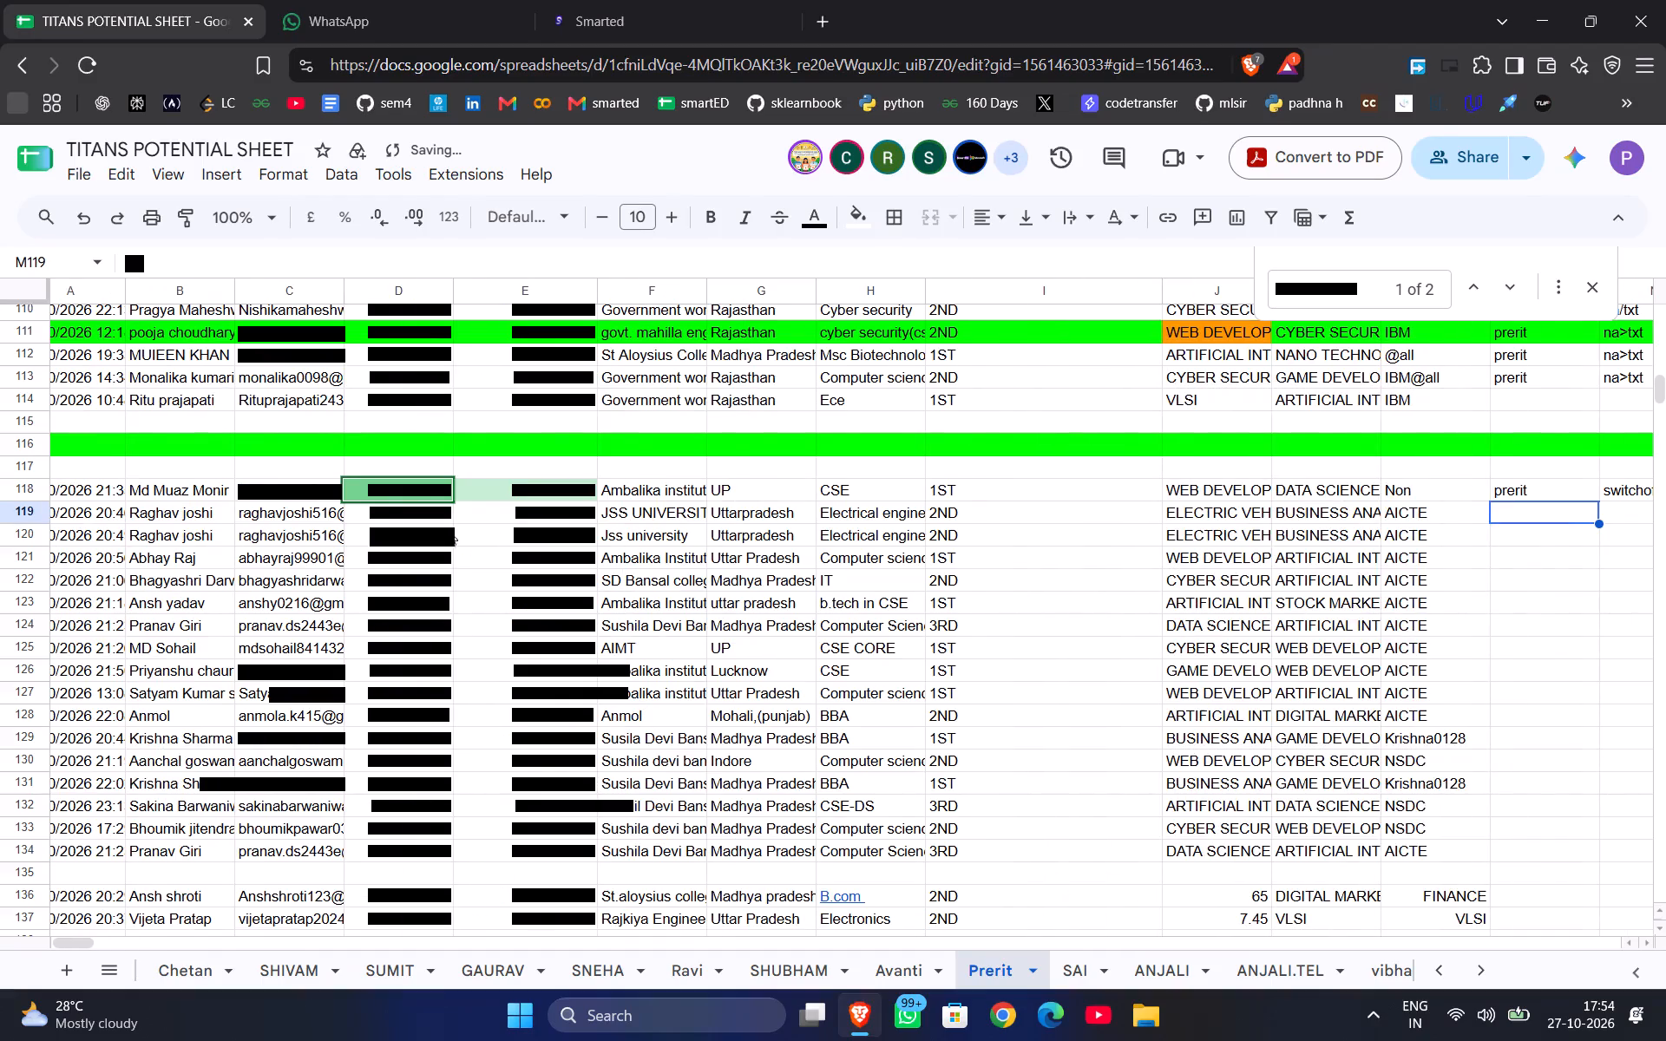
click(437, 515)
key(ctrl+c)
key(ctrl+f)
key(ctrl+v)
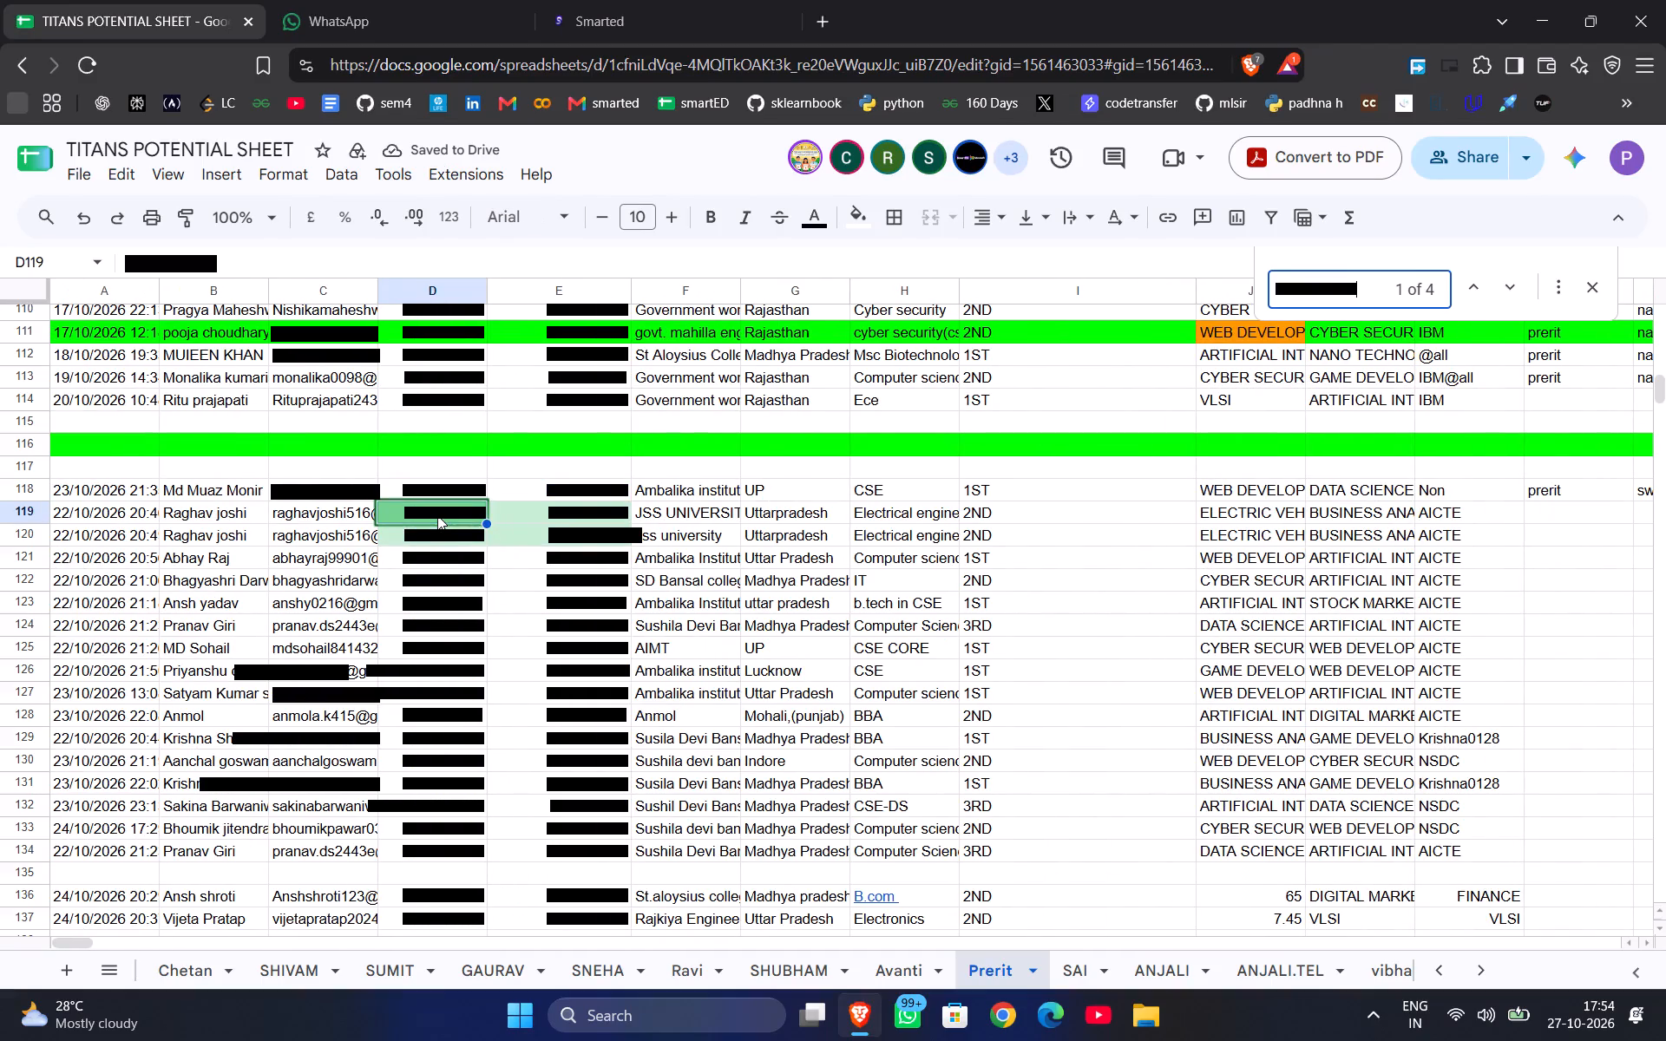
Mark the duplicate lead with "rep" in M120 and assign the row 119 lead to "prerit" in M119.
scroll(845, 606, left, 5)
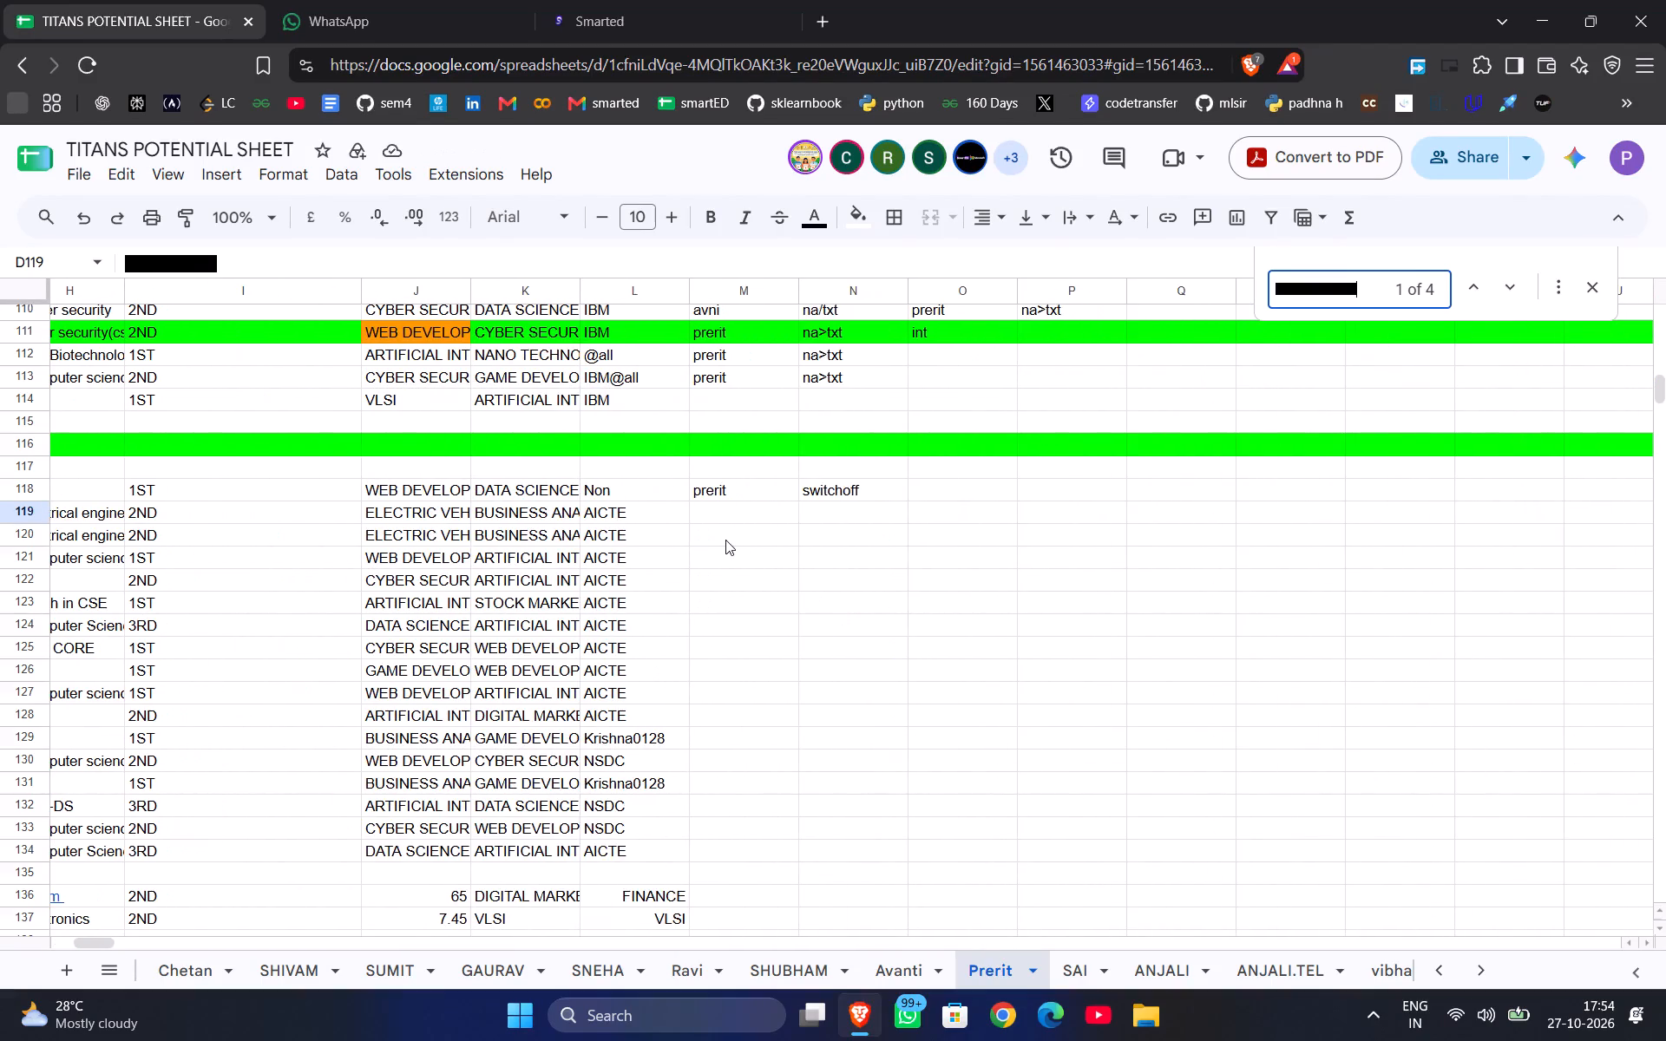
click(725, 540)
text(rep)
key(Up)
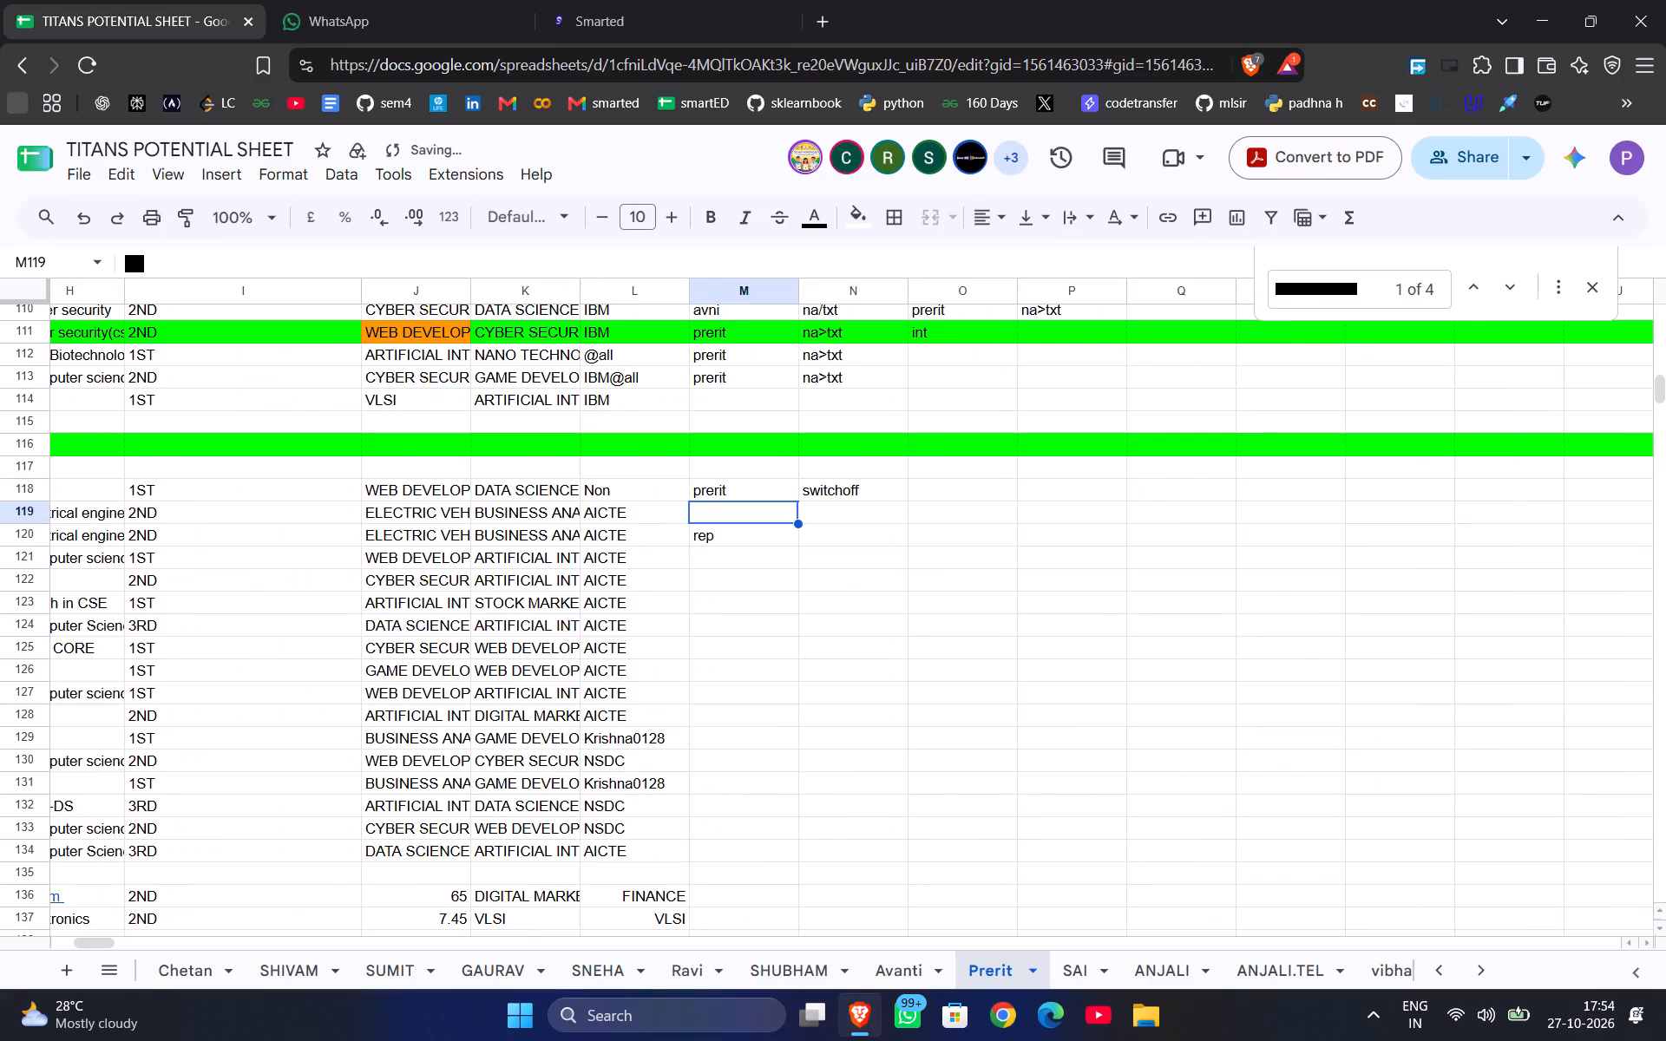
text(prer)
key(Tab)
Copy the contact number text from inside cell D119, on the JSS University lead's row.
scroll(725, 540, right, 9)
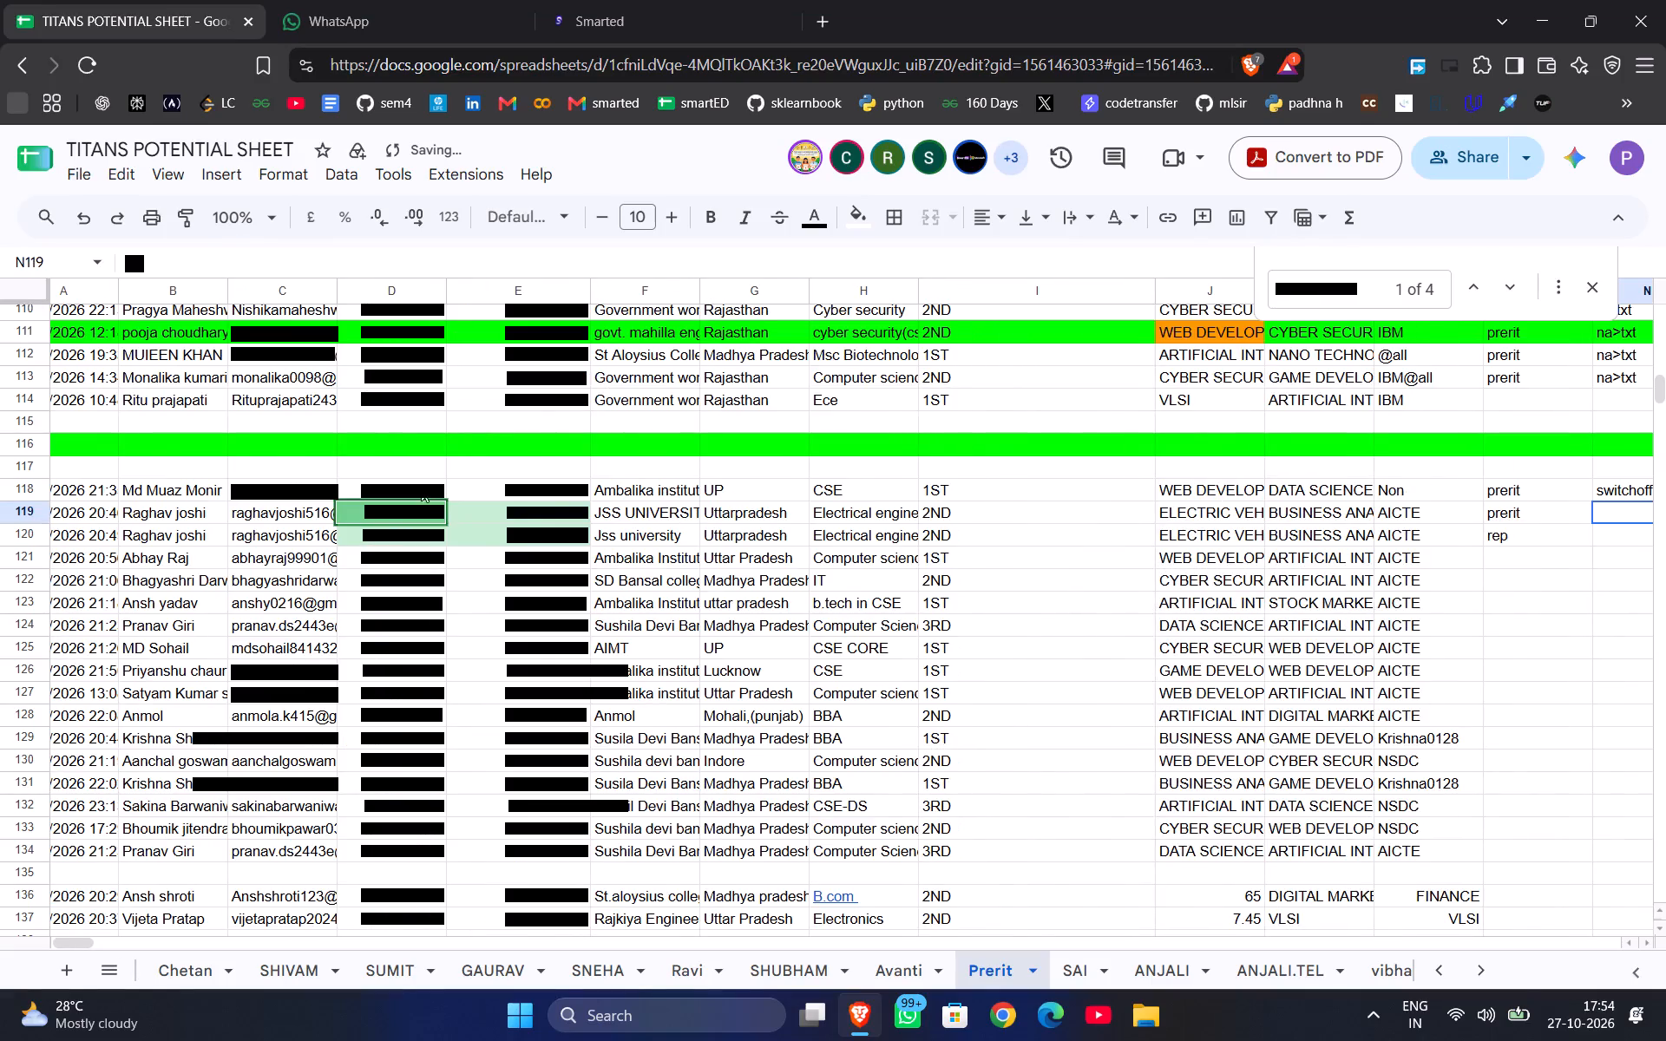
click(419, 503)
drag(419, 503, 419, 511)
triple_click(419, 511)
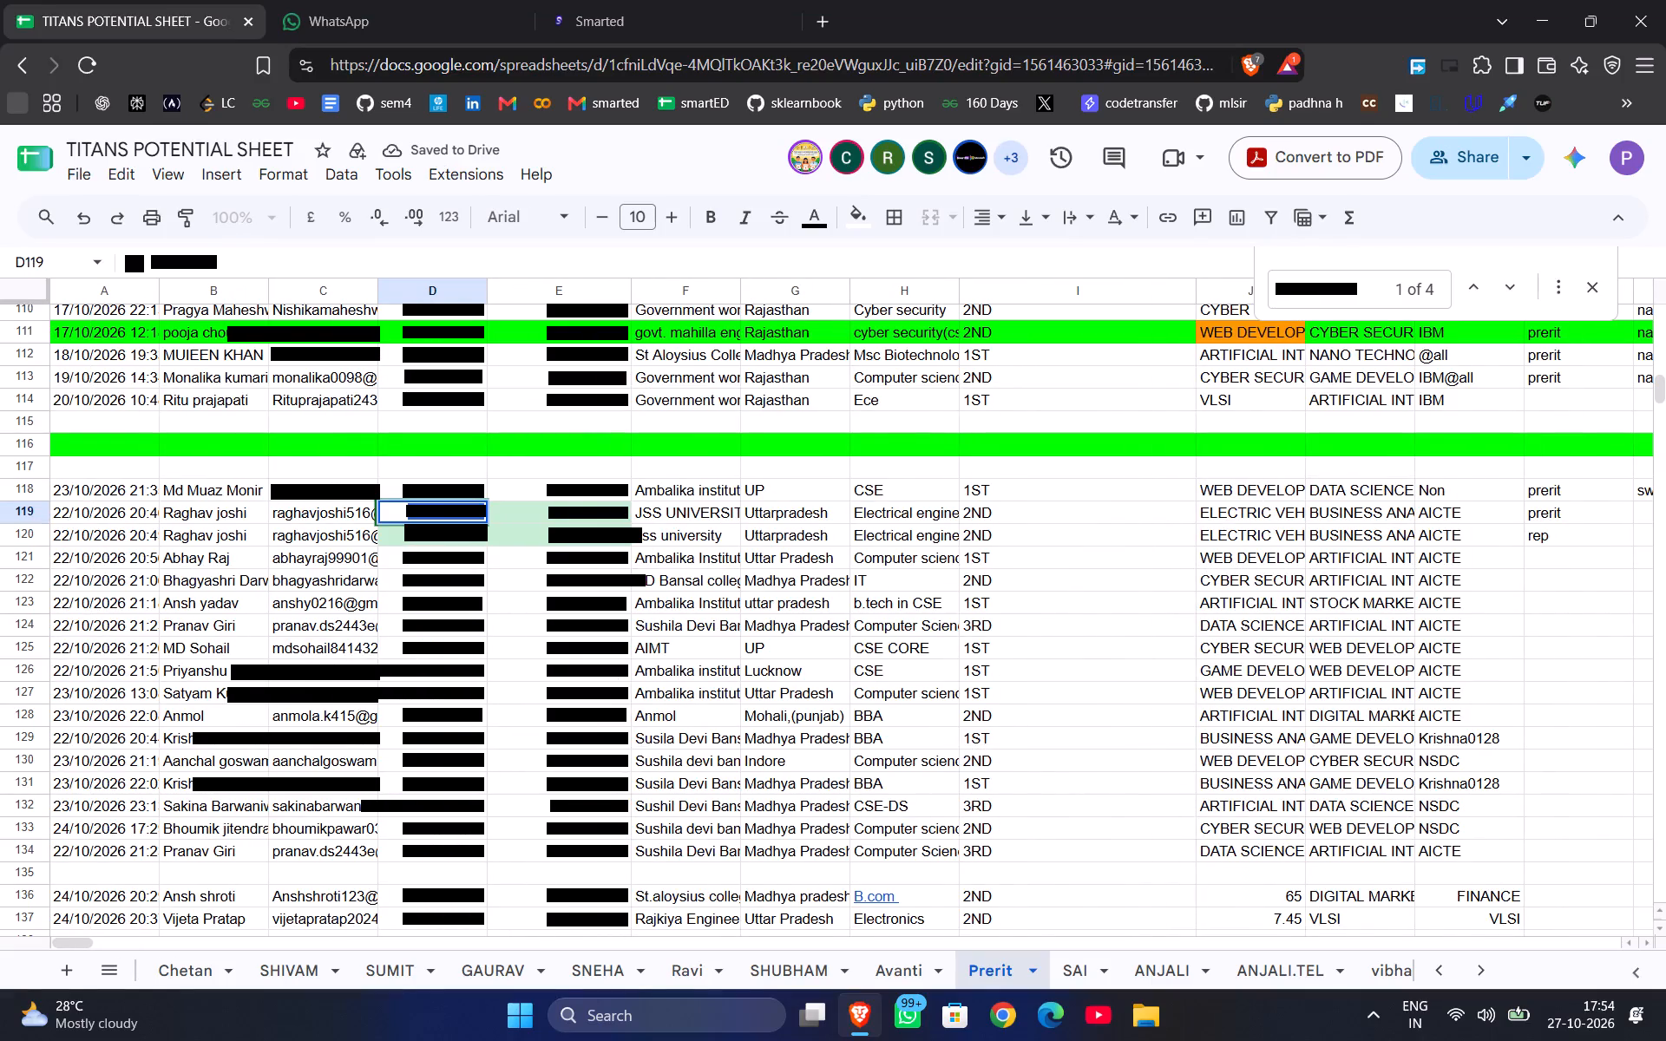
key(ctrl+c)
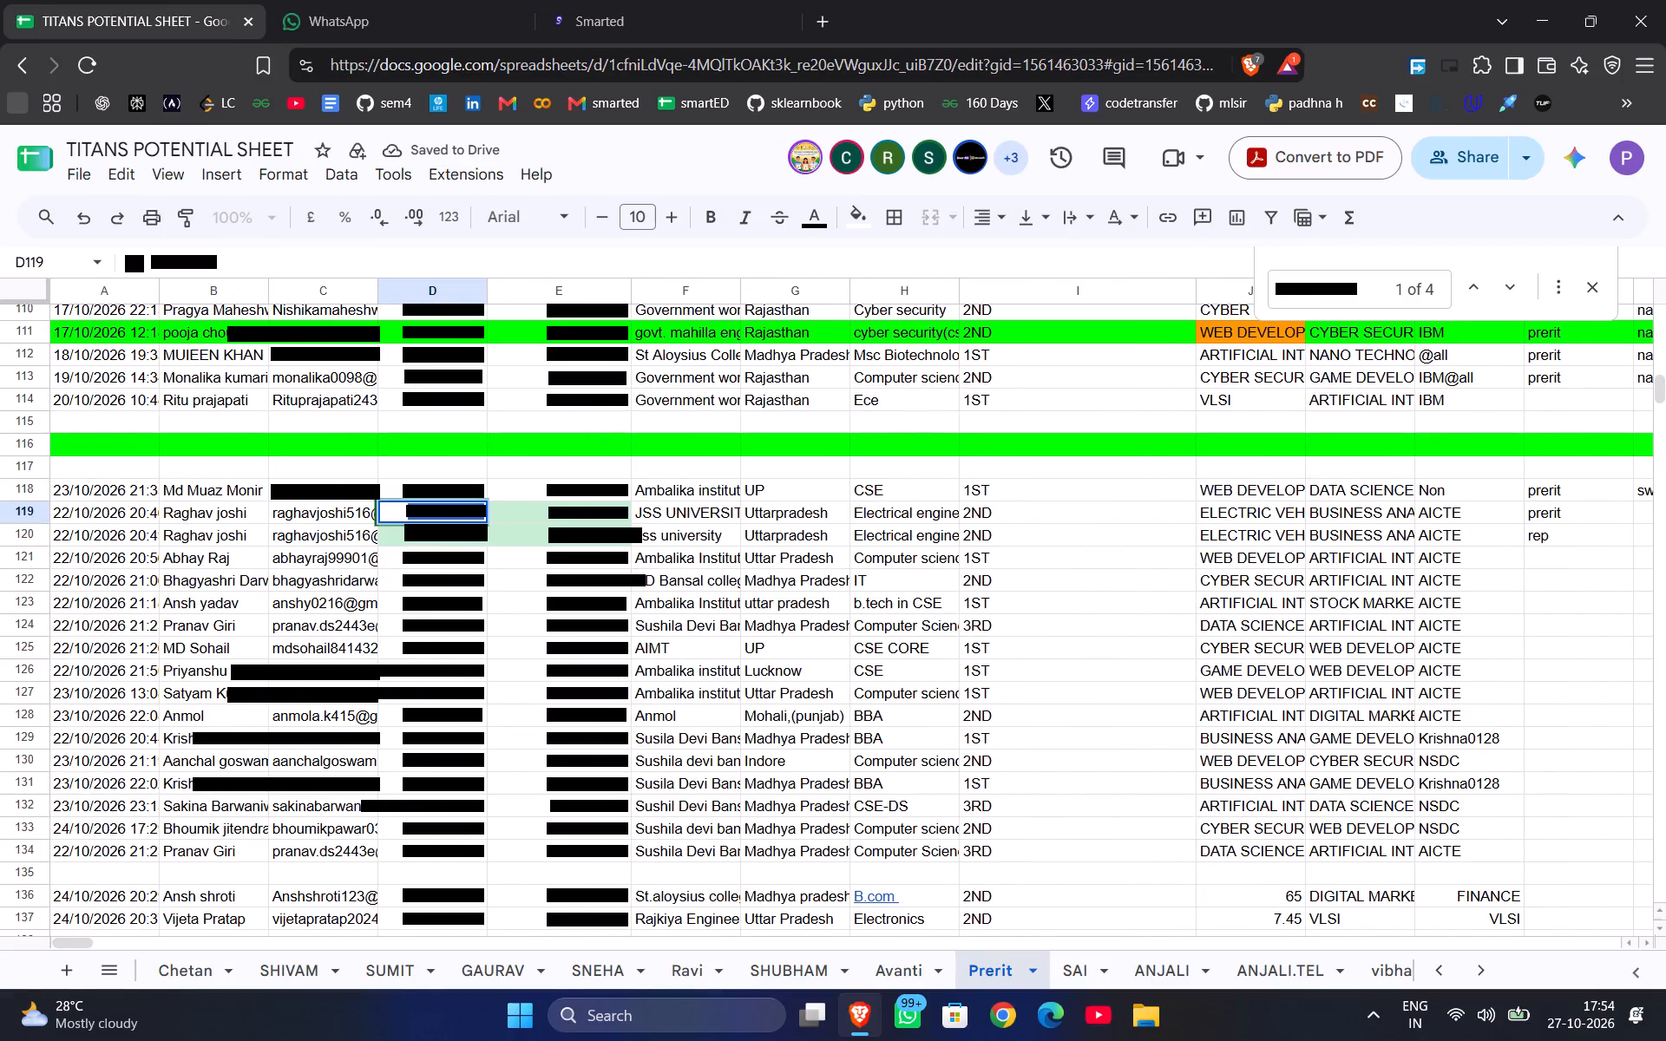
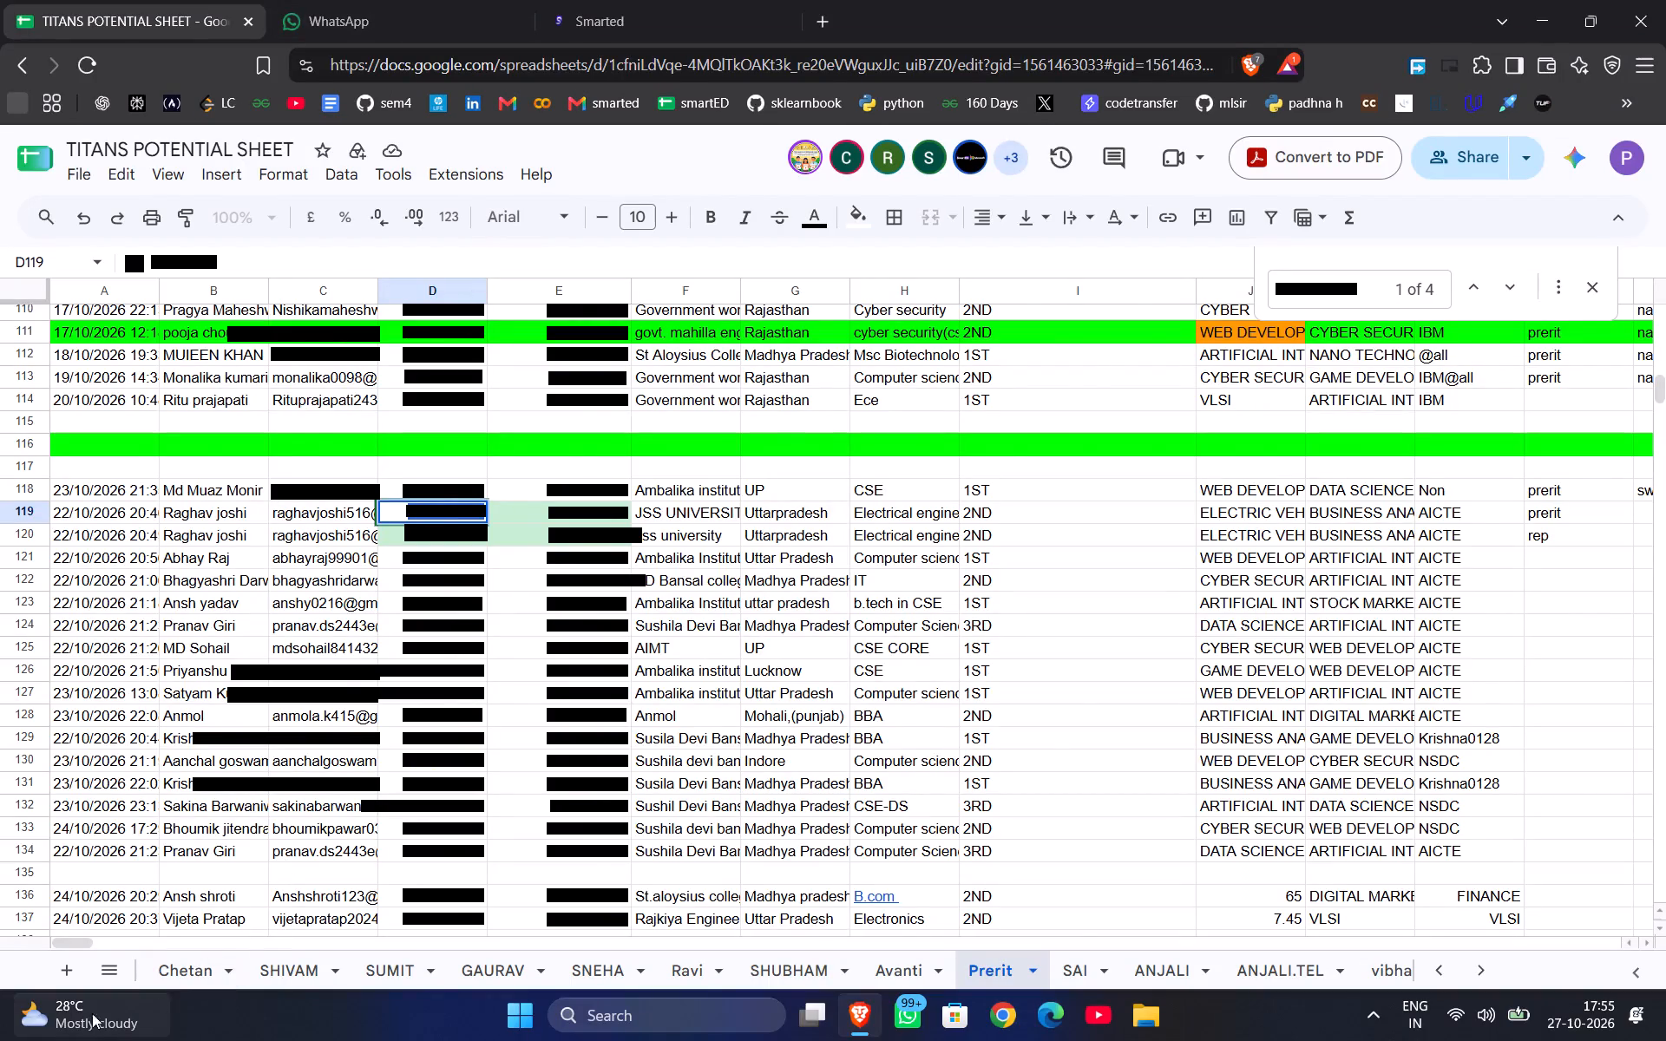
Search the Chetan sheet for the contact number copied from the JSS University lead to check for duplicates.
click(174, 979)
click(625, 721)
key(ctrl+f)
key(ctrl+v)
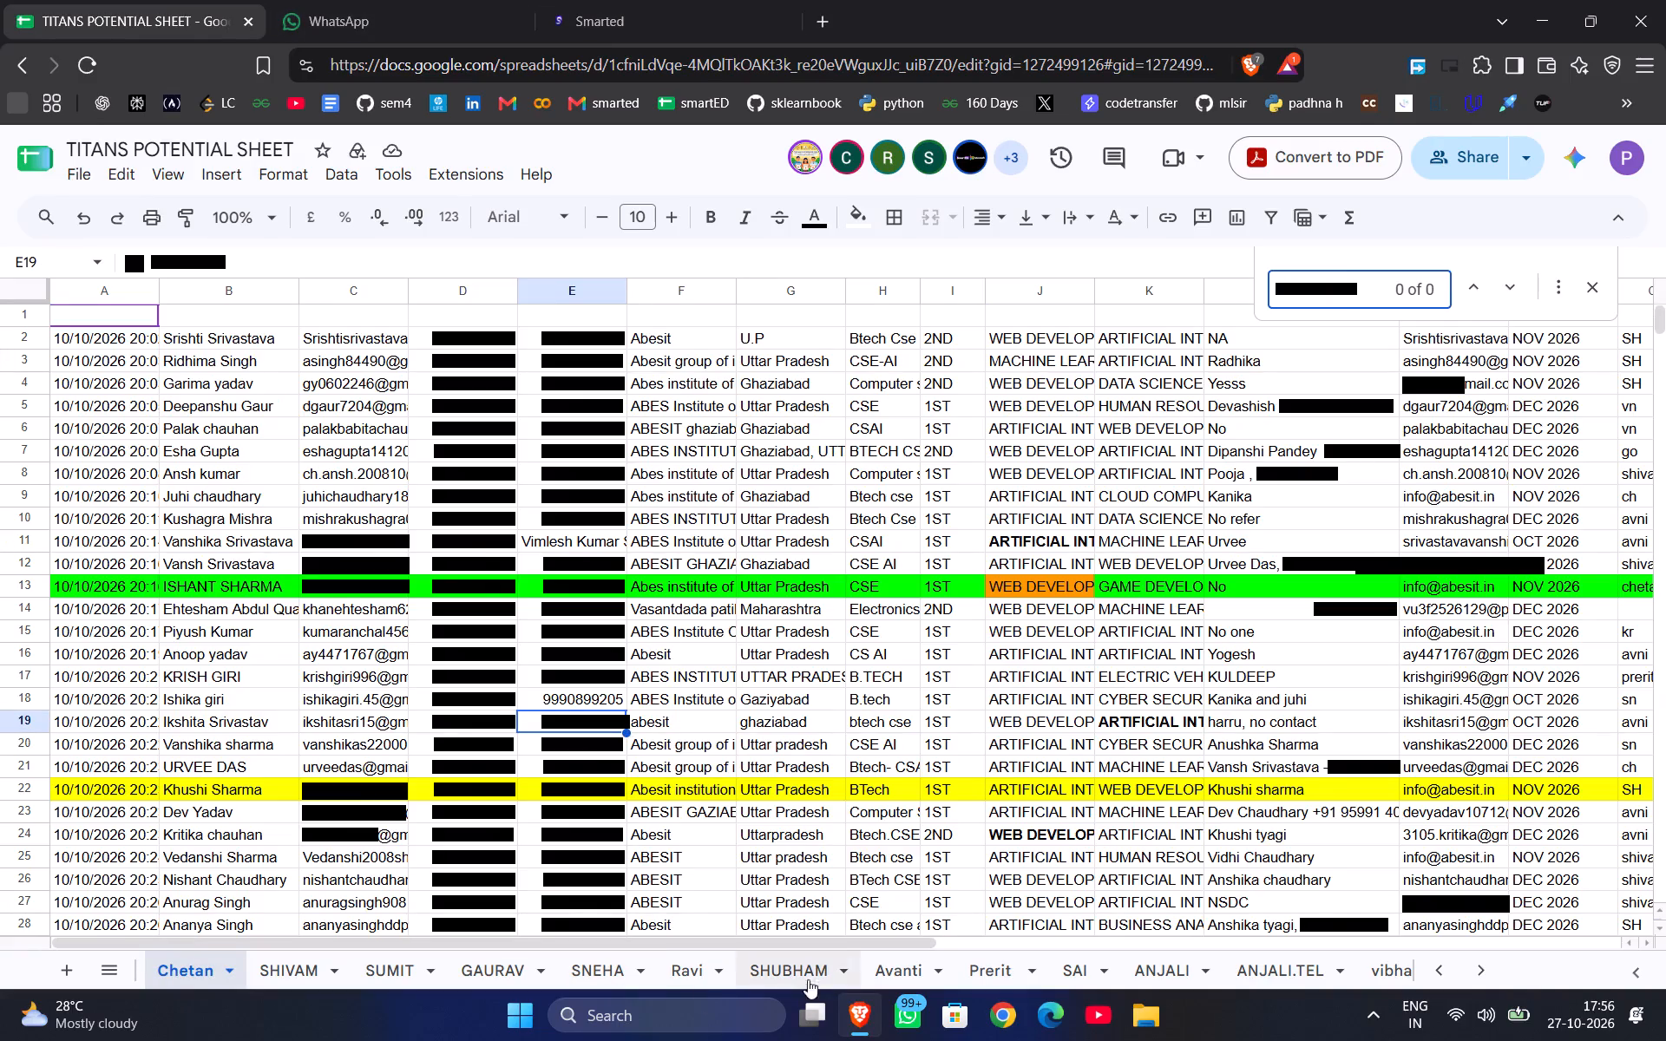
Return to the Prerit sheet and copy the contact number from inside cell D148, on the Modern institute lead's row.
scroll(880, 972, left, 1)
click(904, 967)
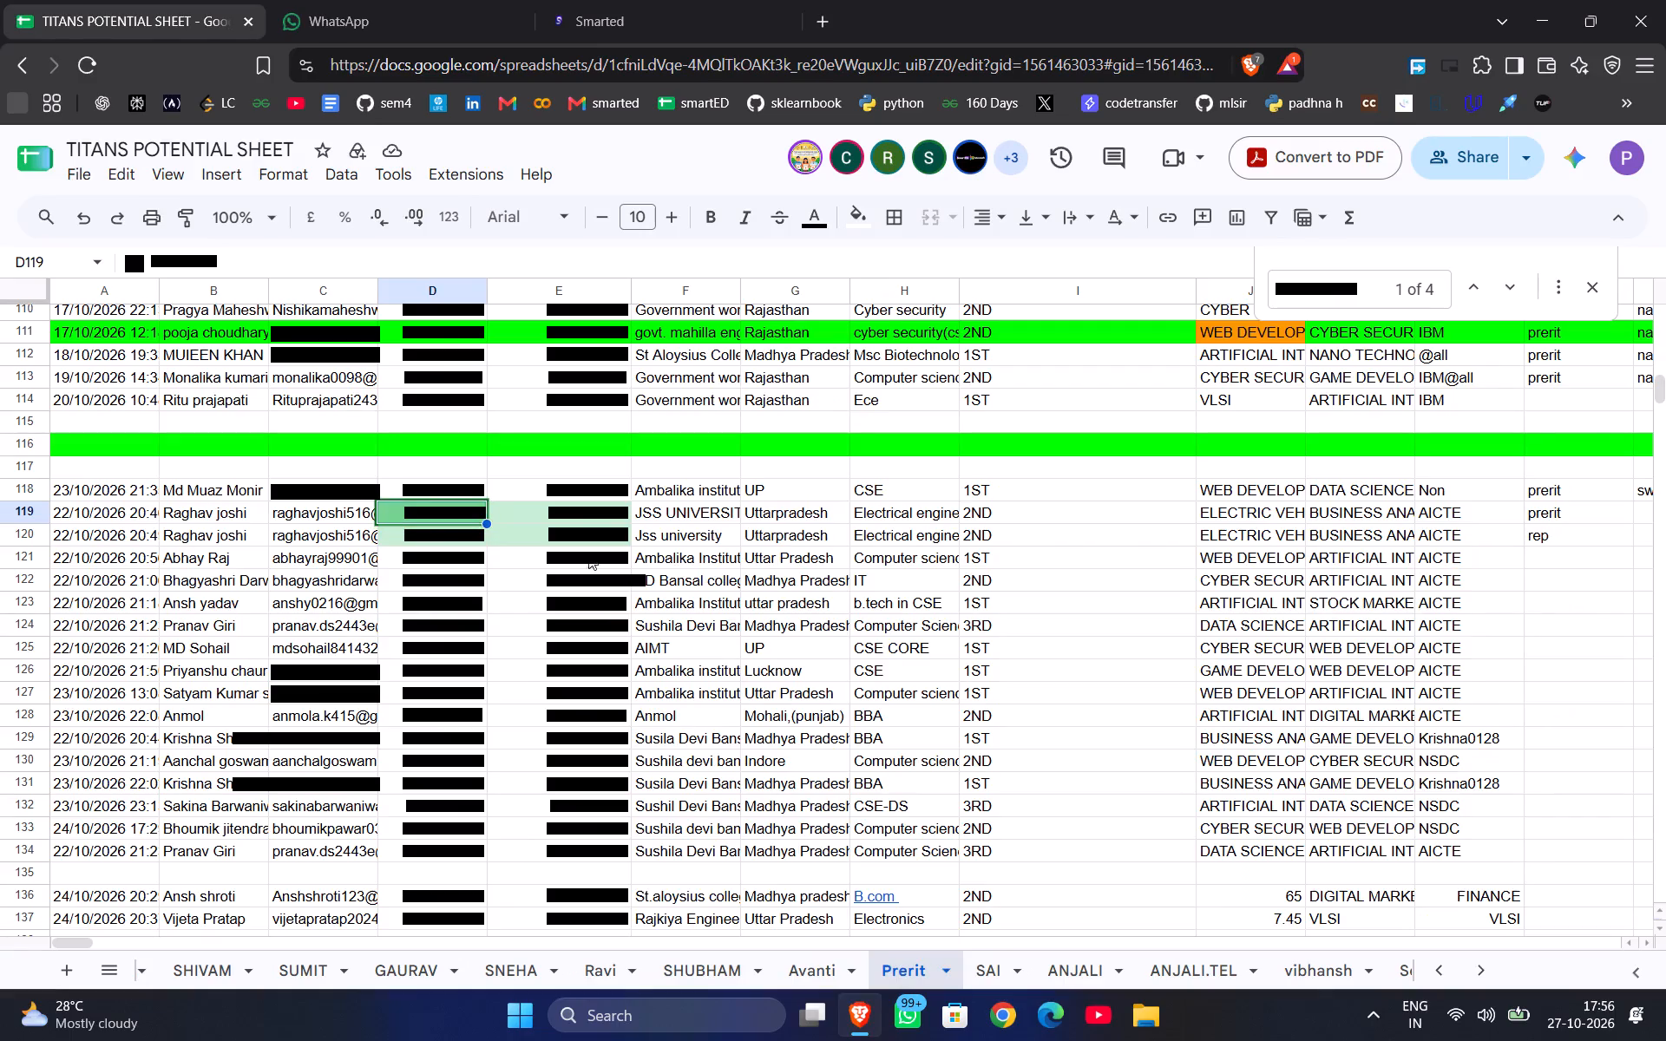
scroll(434, 675, down, 4)
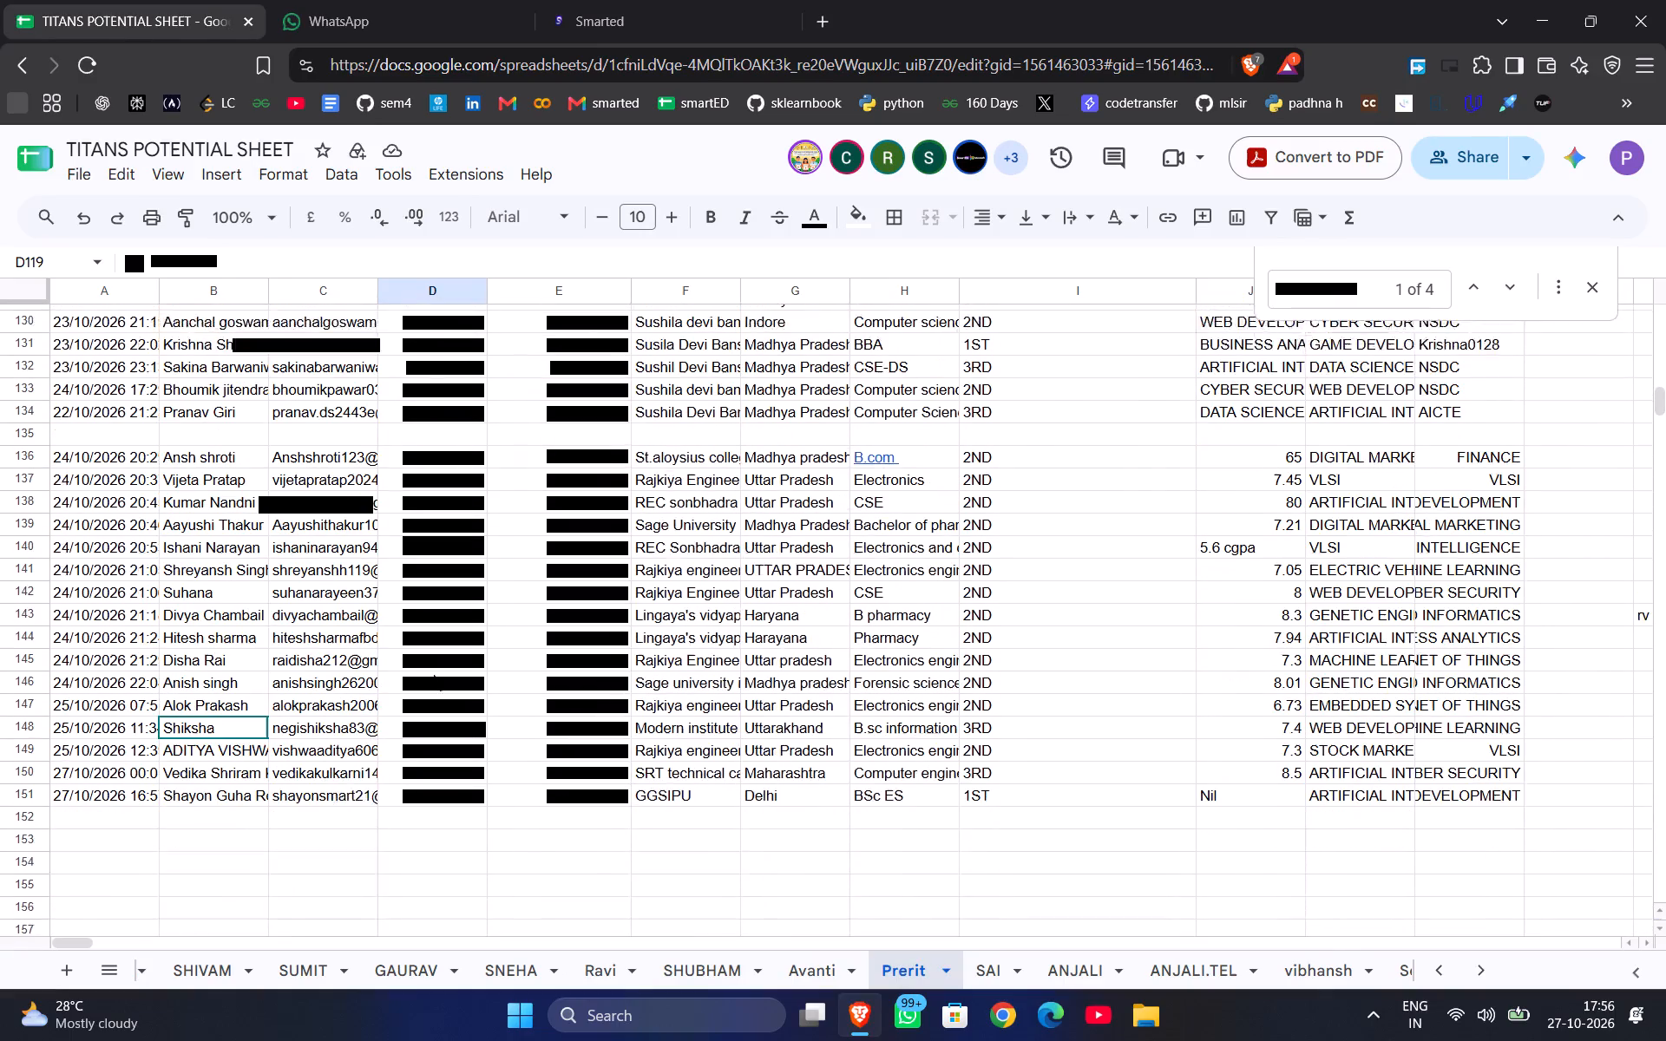
scroll(434, 675, down, 1)
click(438, 686)
triple_click(430, 676)
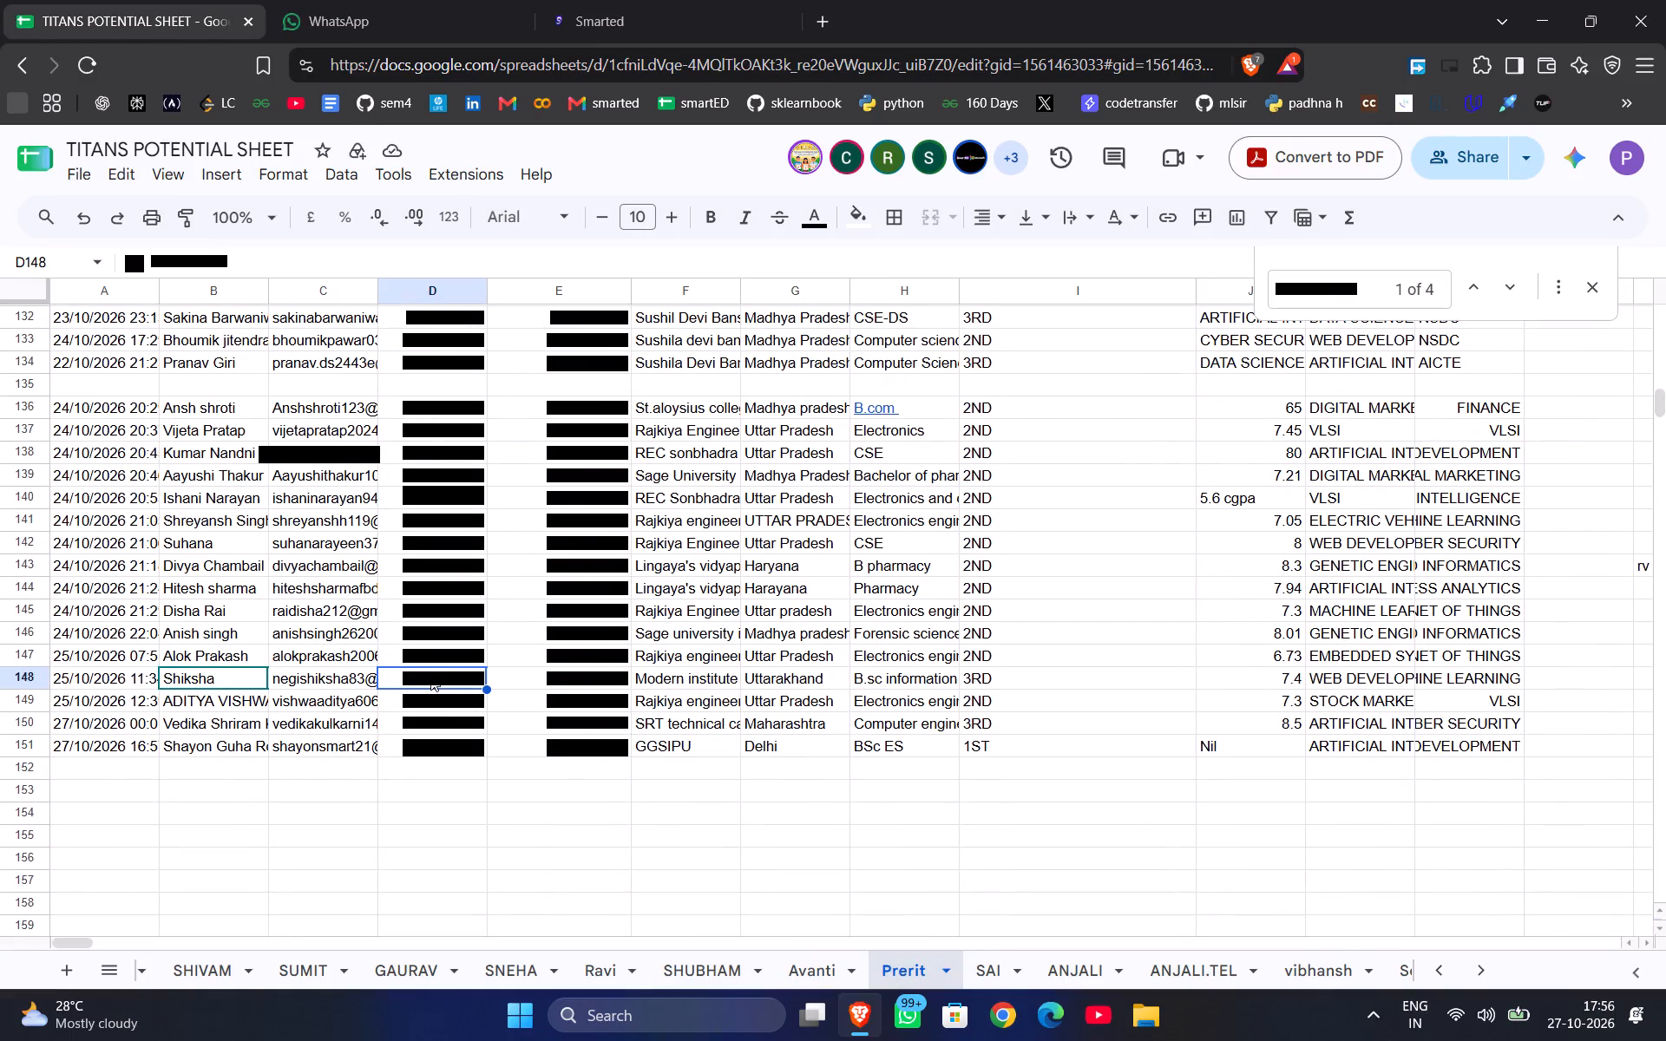
key(ctrl+c)
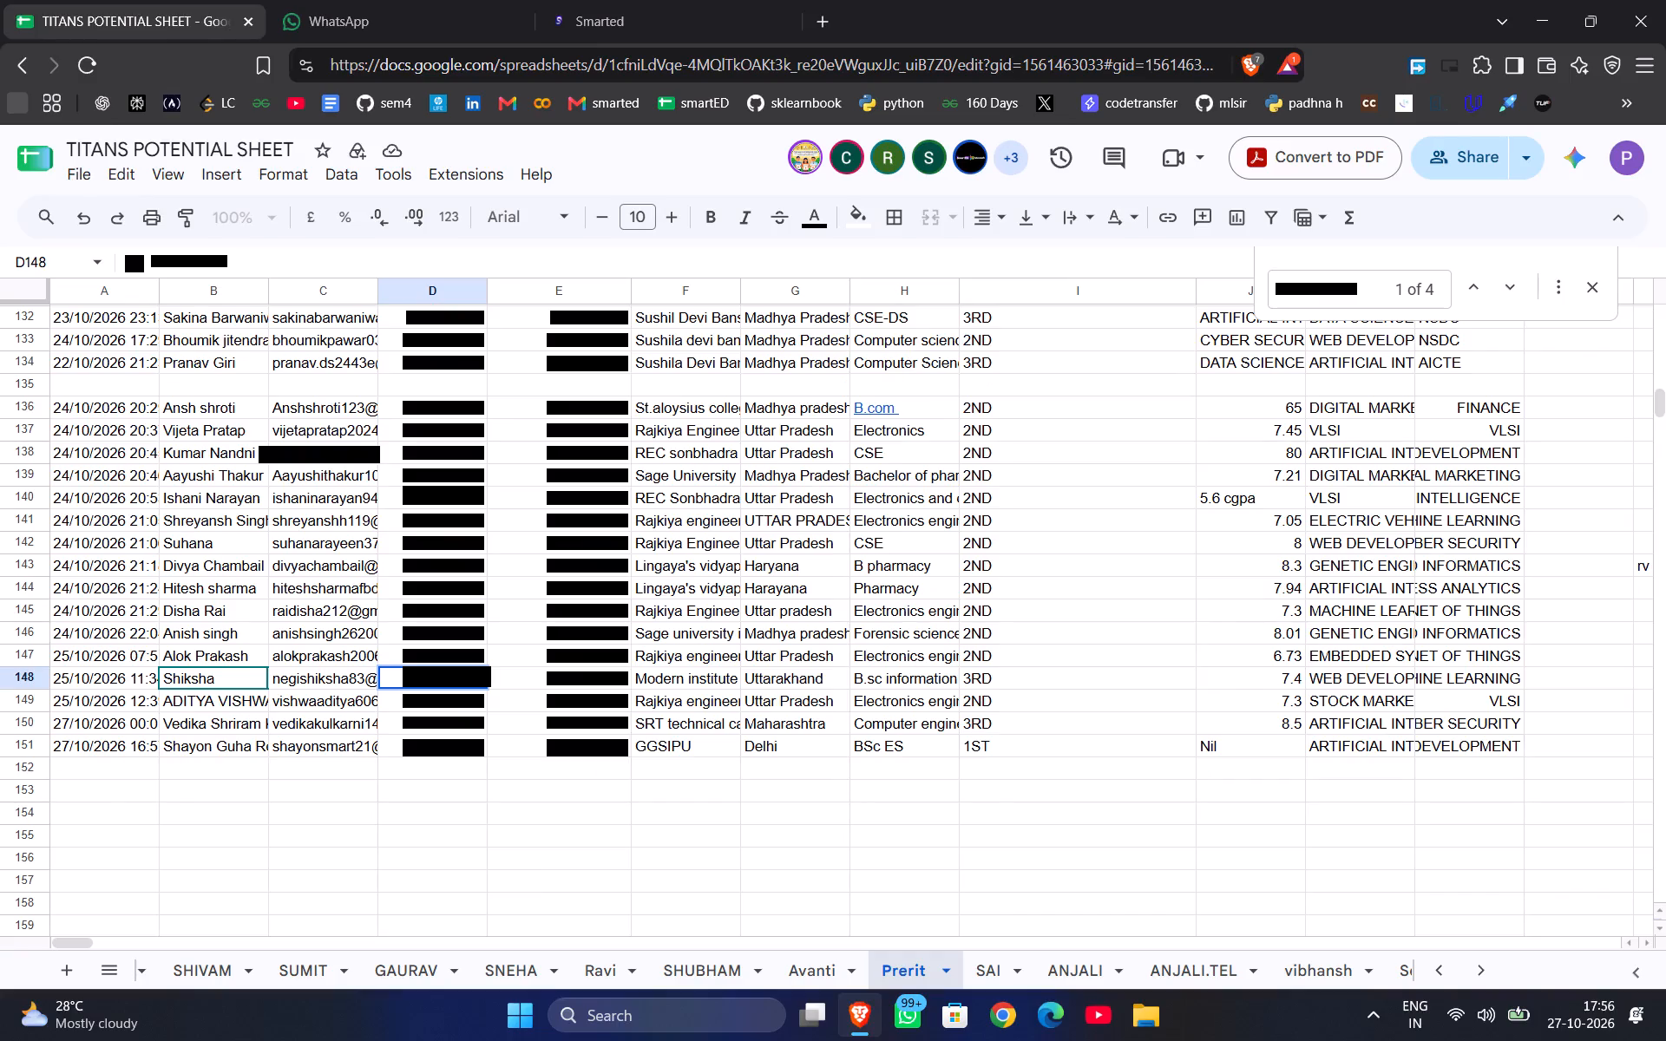
key(ctrl+c)
Search the Chetan sheet for the copied D148 contact number and go through its matches to check for duplicate leads.
scroll(227, 962, right, 2)
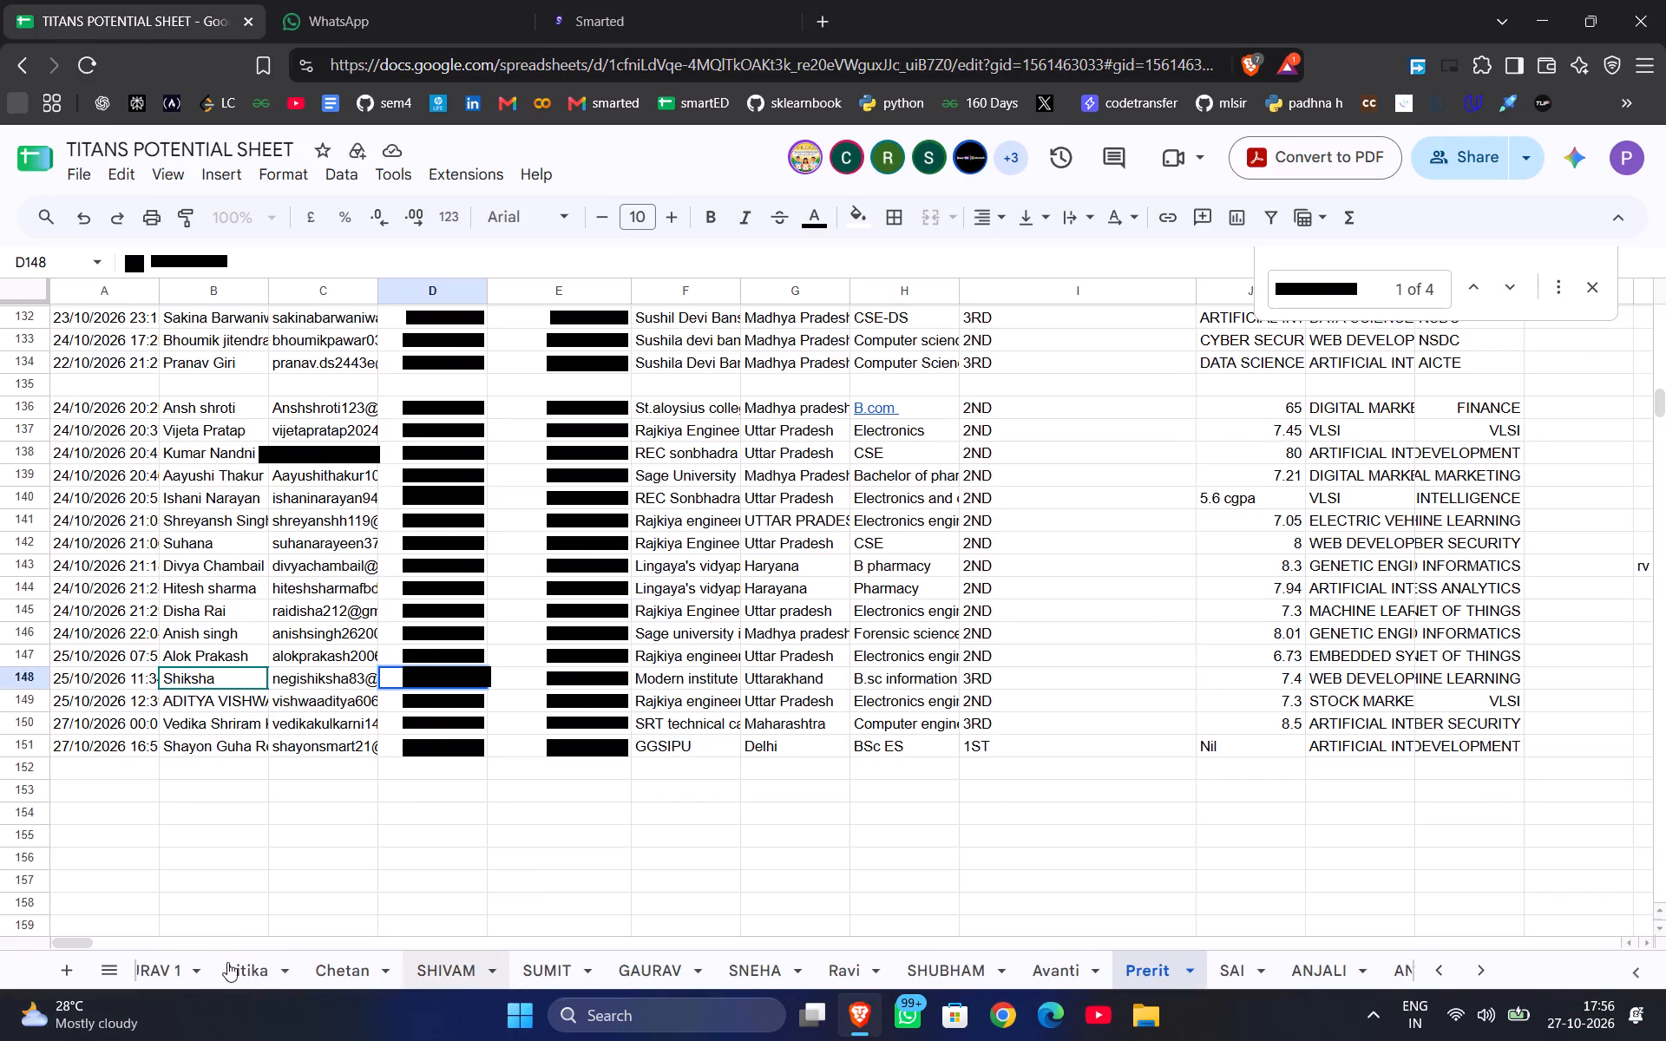
click(332, 971)
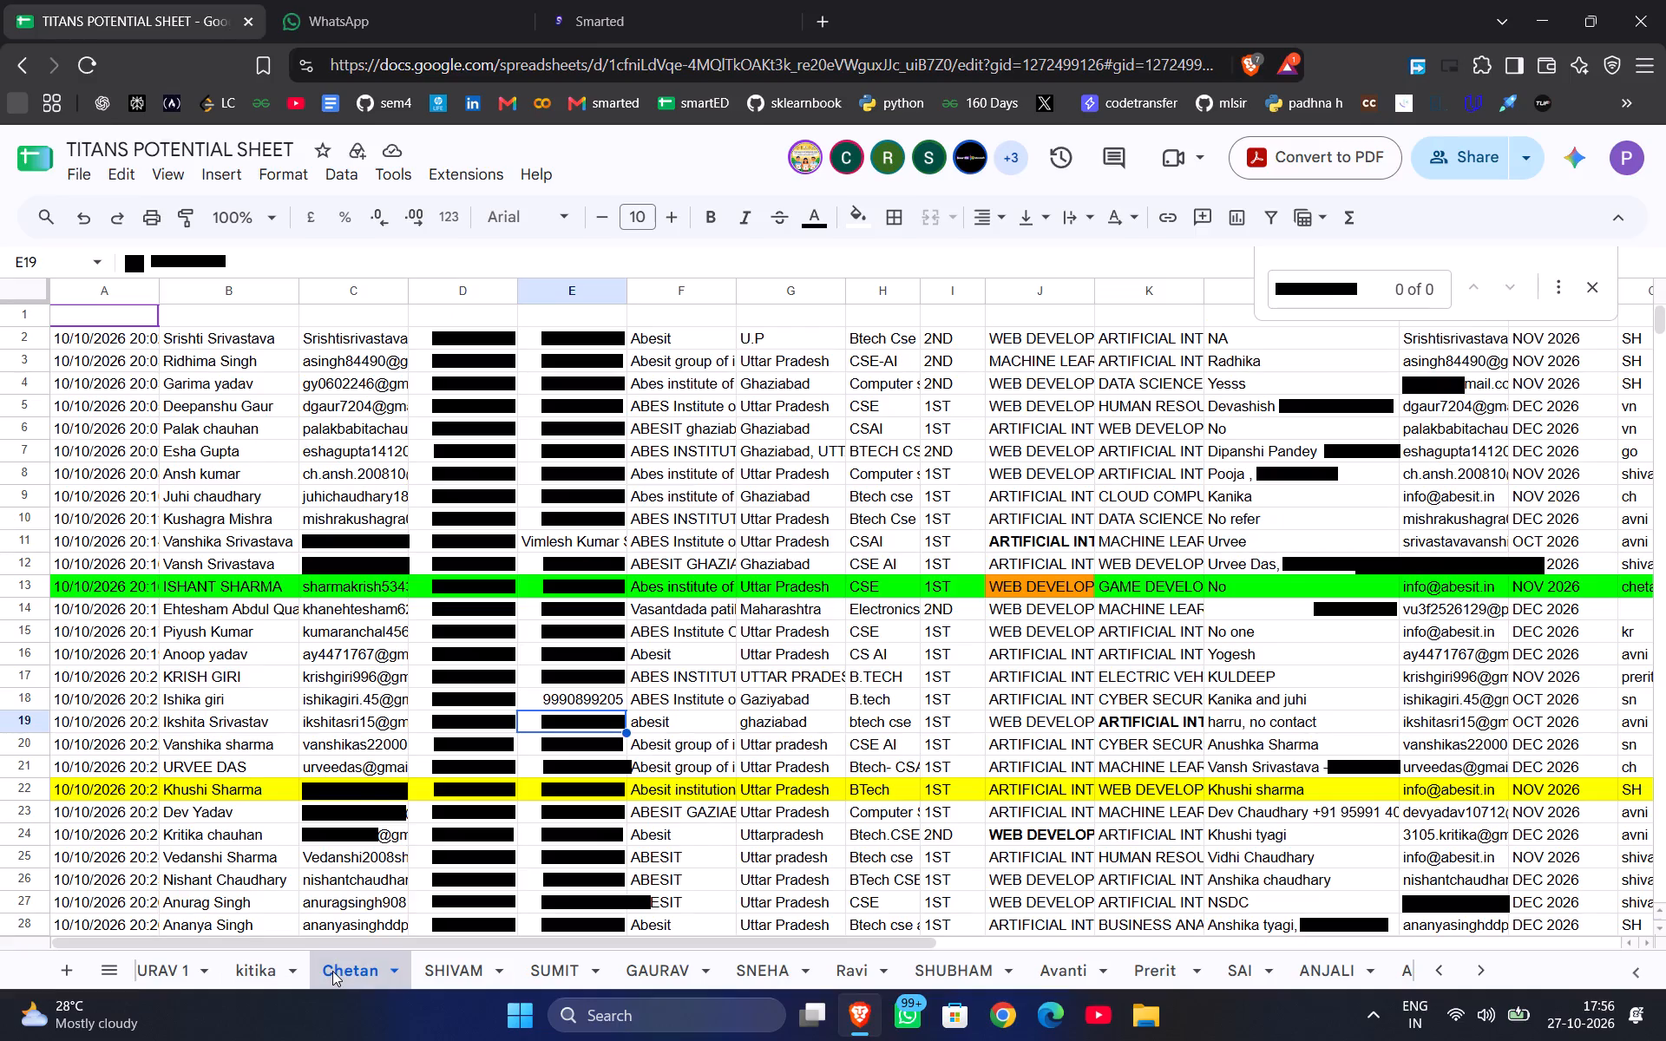
click(410, 806)
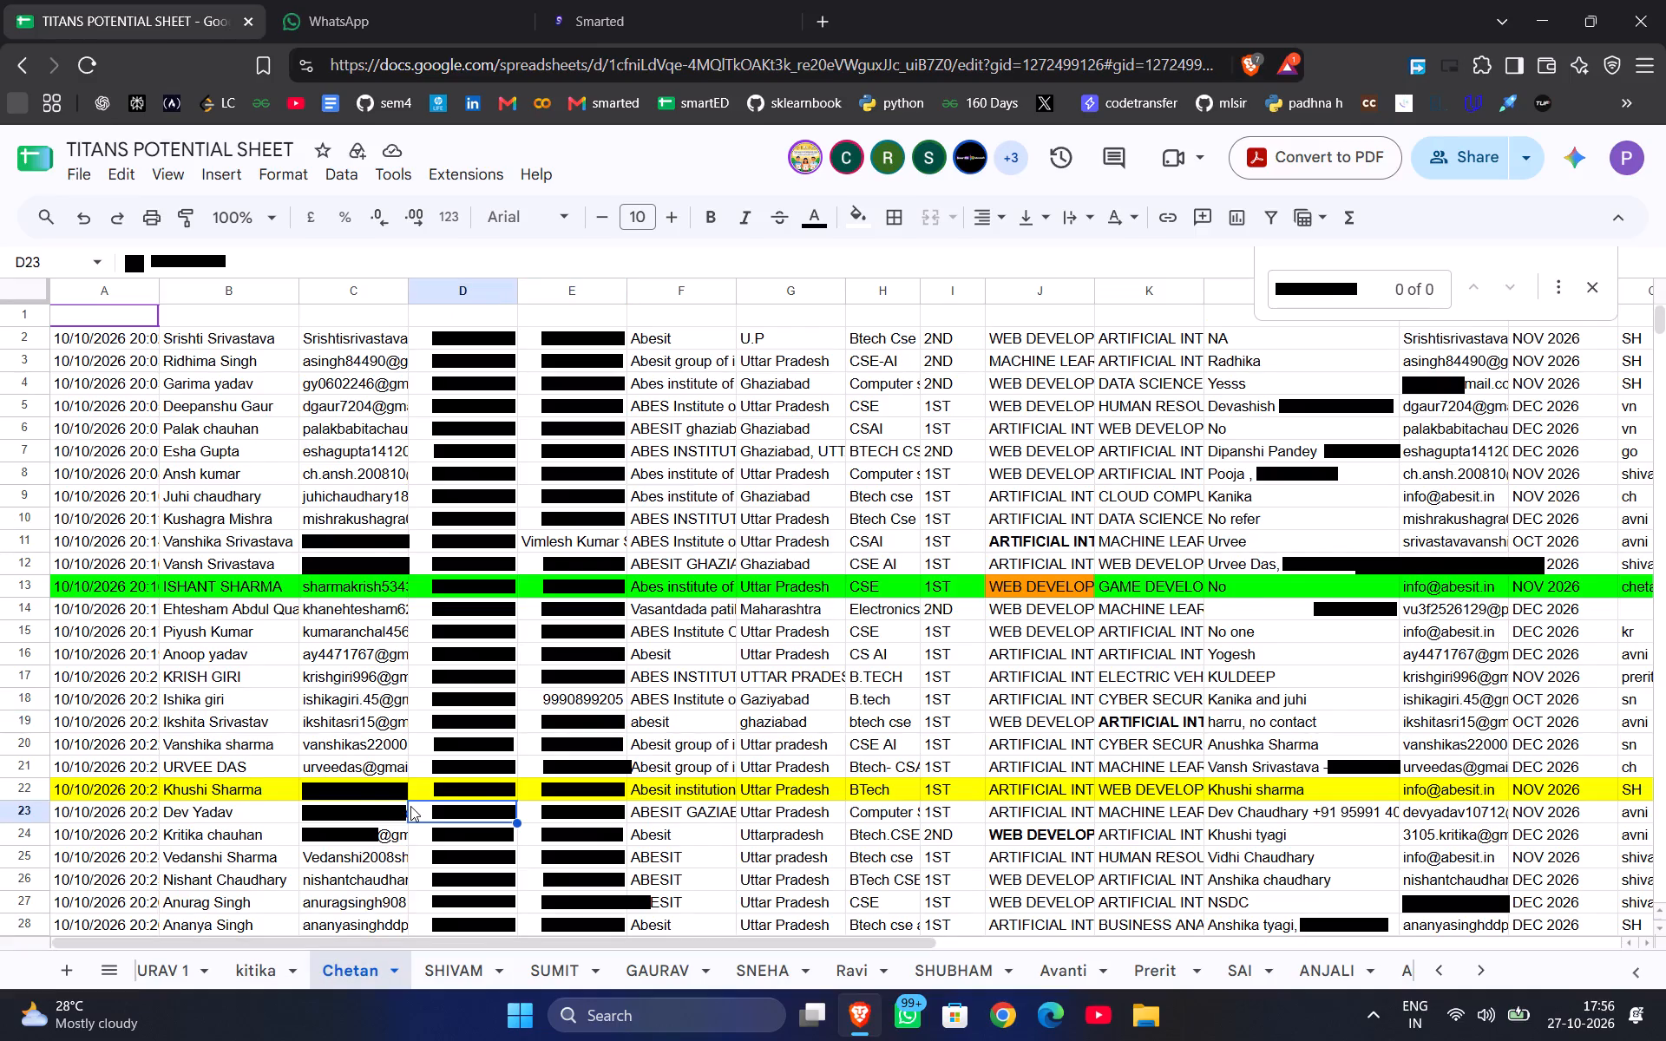
key(ctrl+f)
key(ctrl+v)
scroll(410, 806, down, 1)
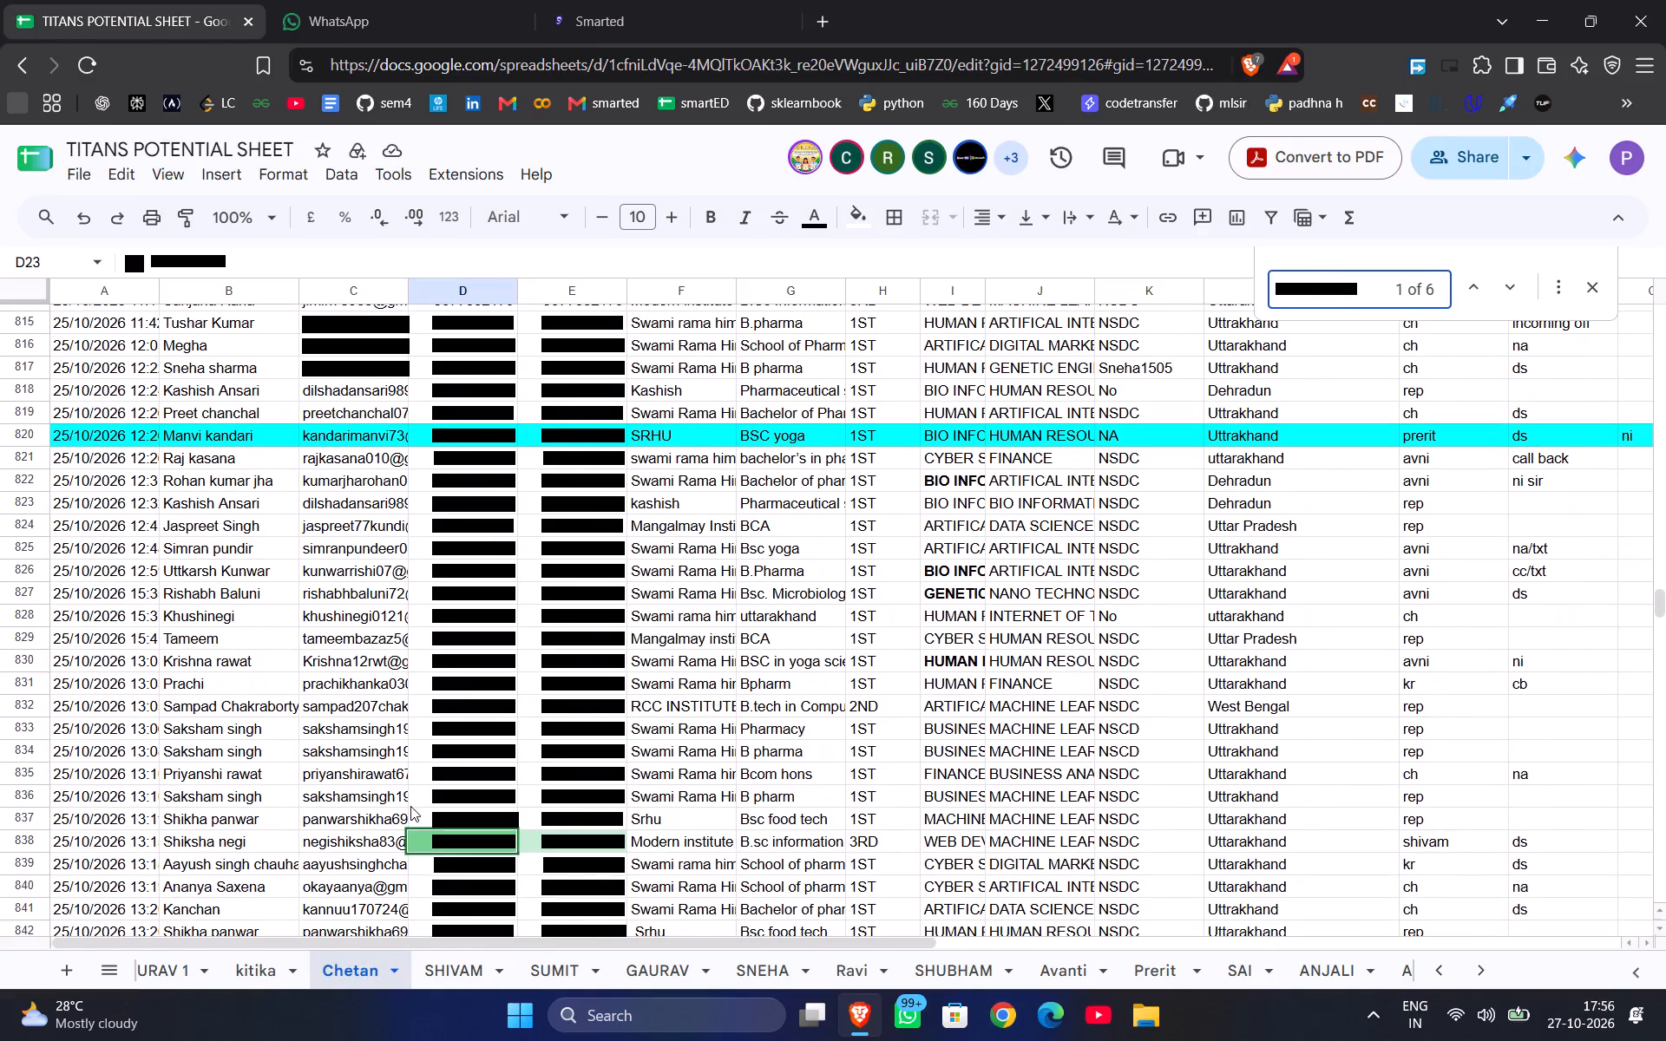
key(Return)
key(Return)
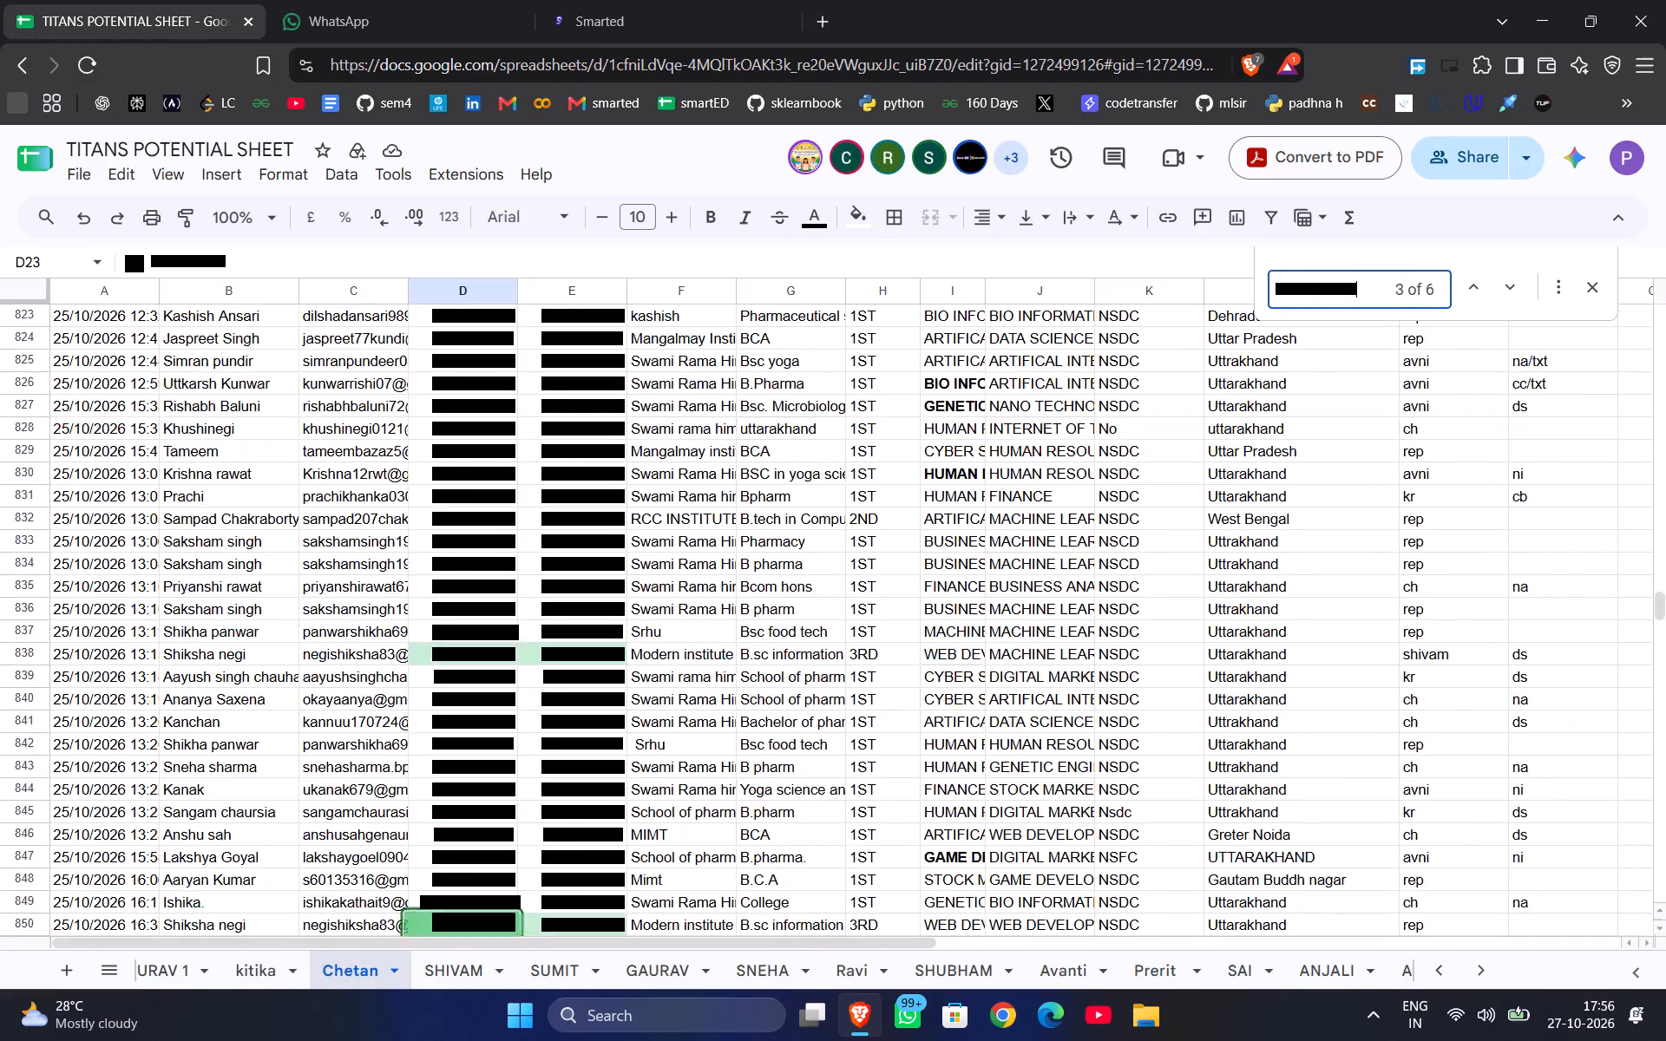
key(Return)
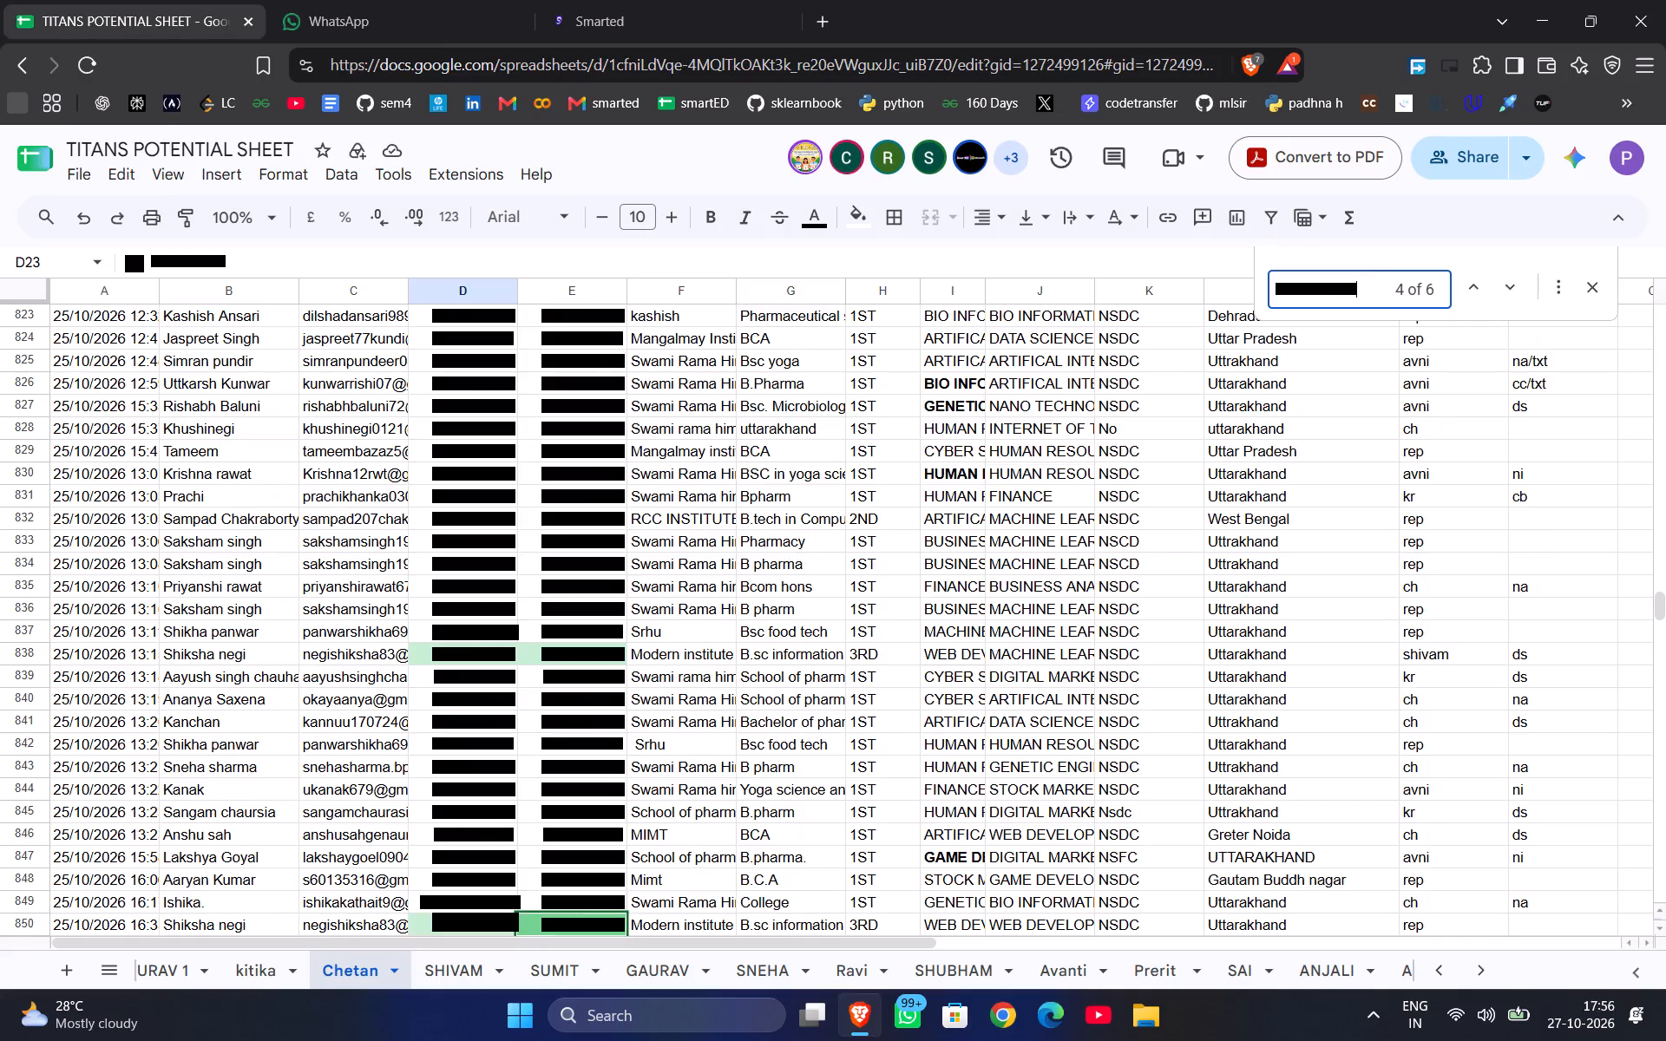
key(Return)
key(Return)
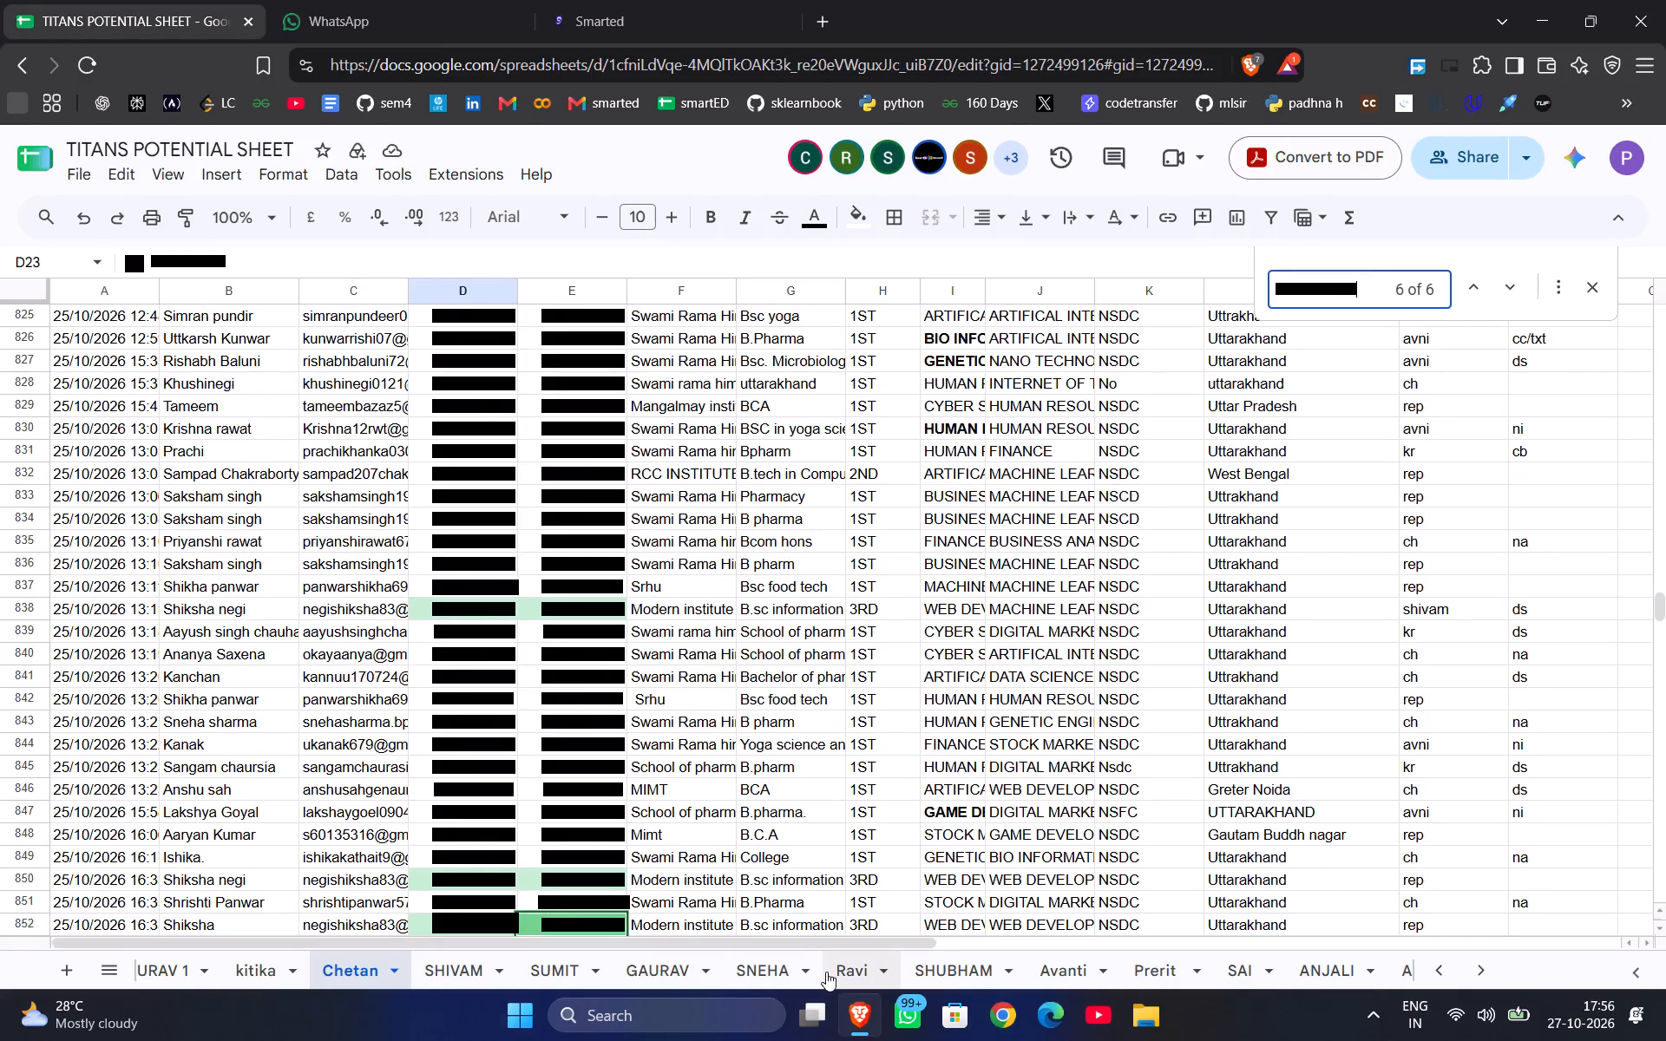
Return to the Prerit sheet and select the contact number cell D151, on the GGSIPU lead's row.
scroll(826, 972, left, 2)
click(923, 966)
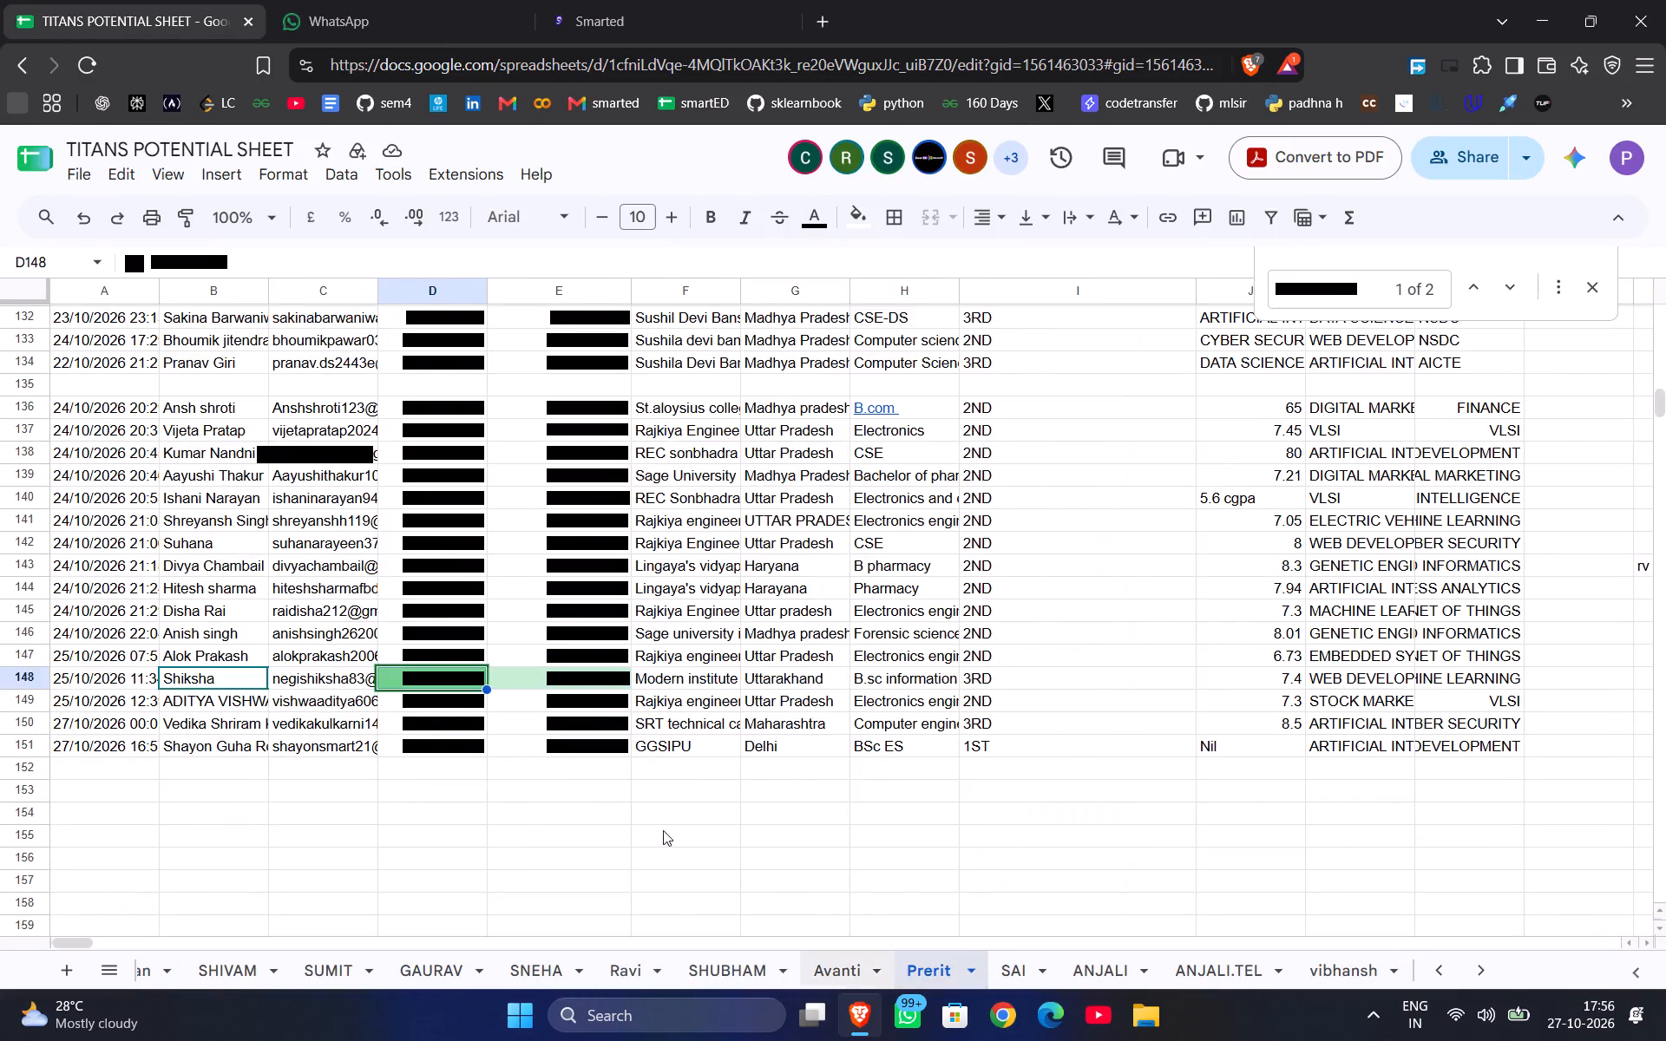
click(487, 744)
scroll(732, 695, left, 2)
scroll(732, 695, right, 1)
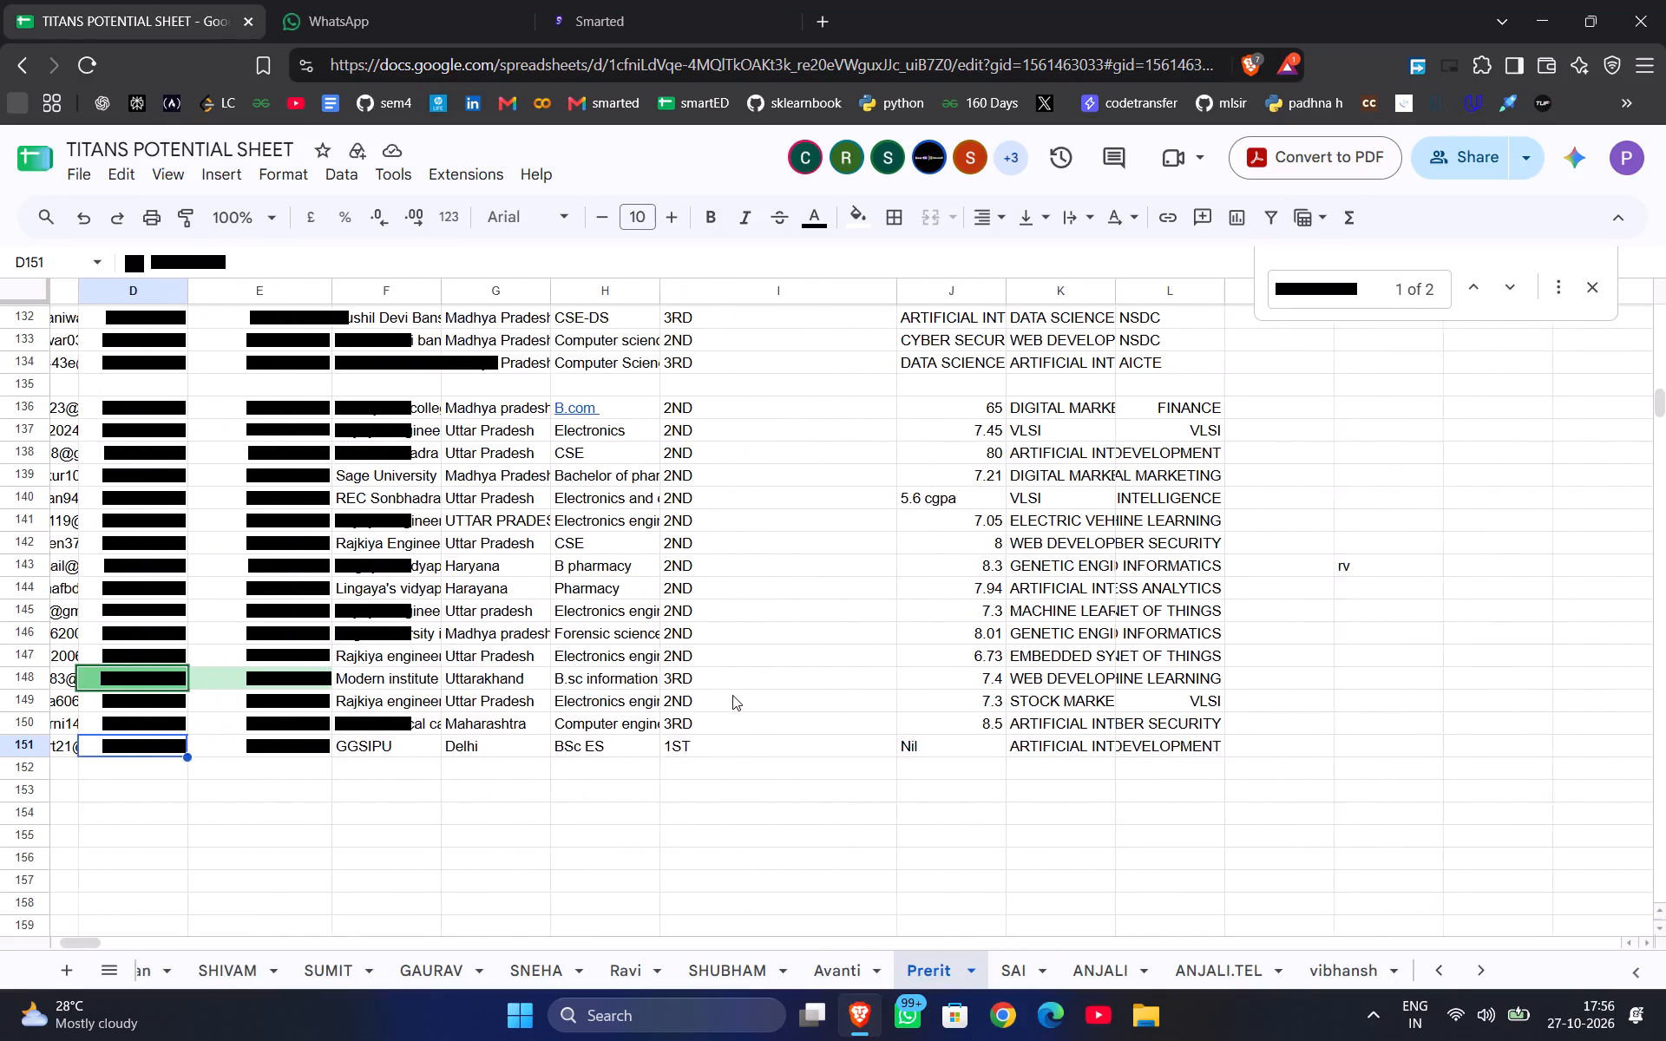
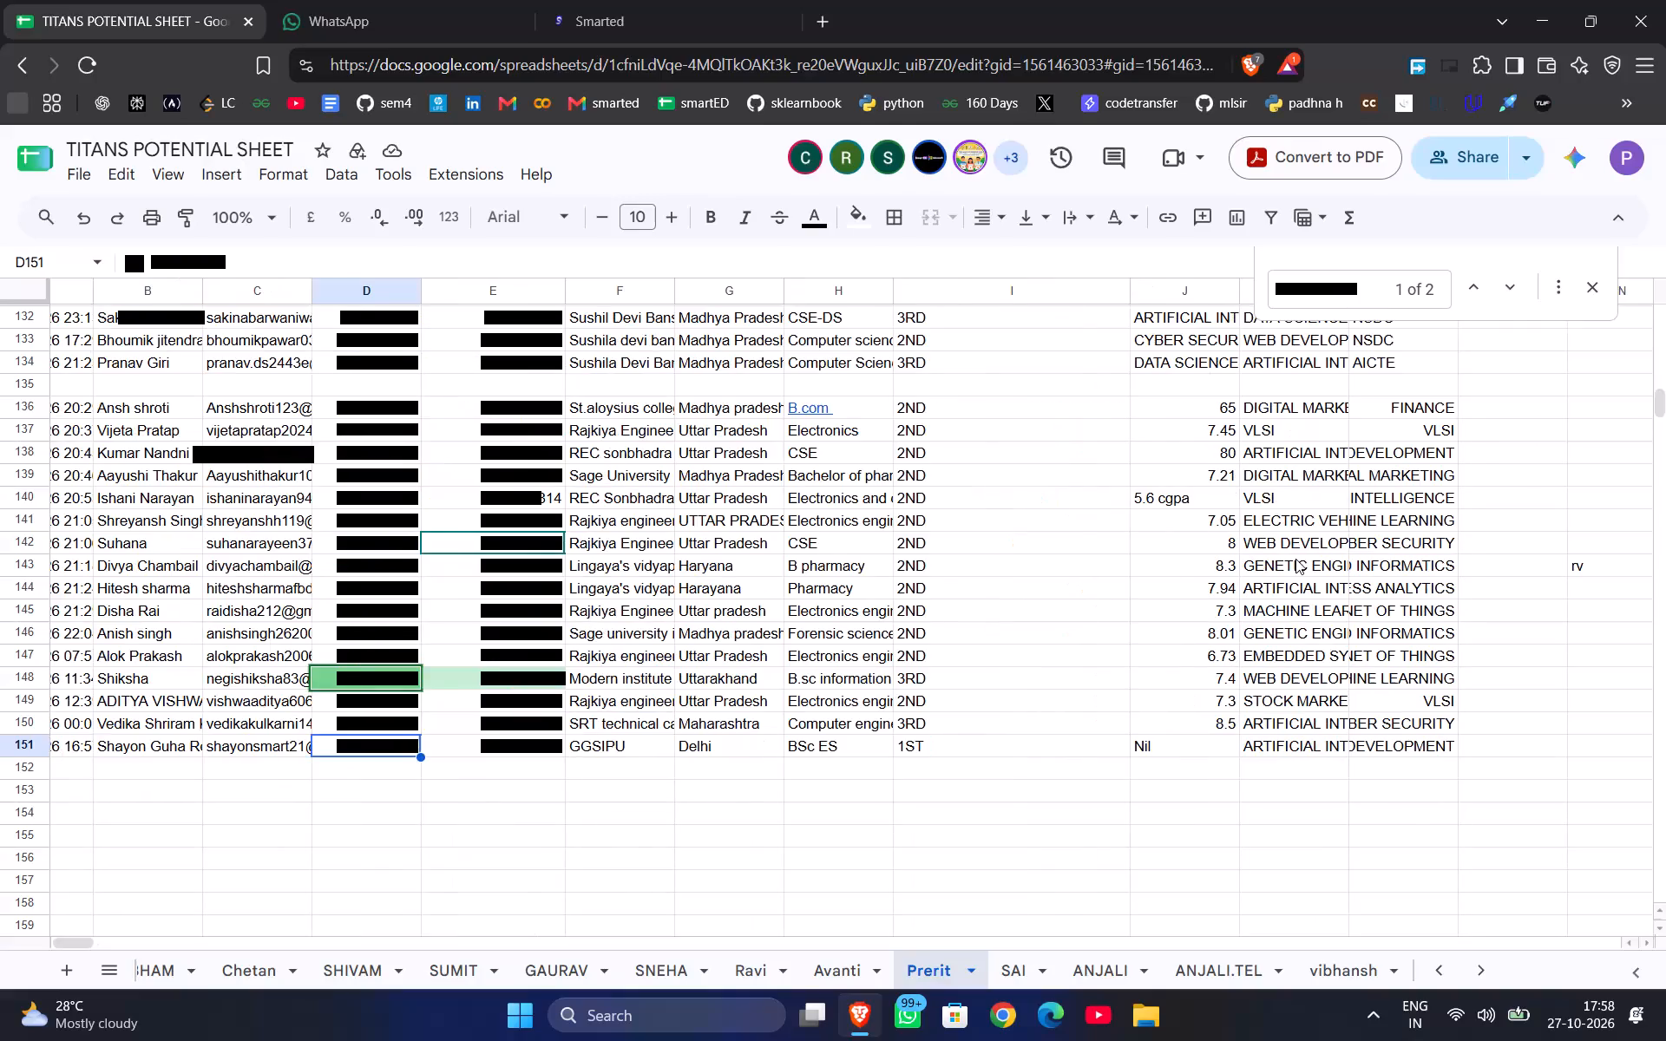
Enter the status note "rep Pitched" in cell M148, on the Modern institute lead's row of the Prerit sheet.
scroll(1295, 559, left, 3)
click(1217, 676)
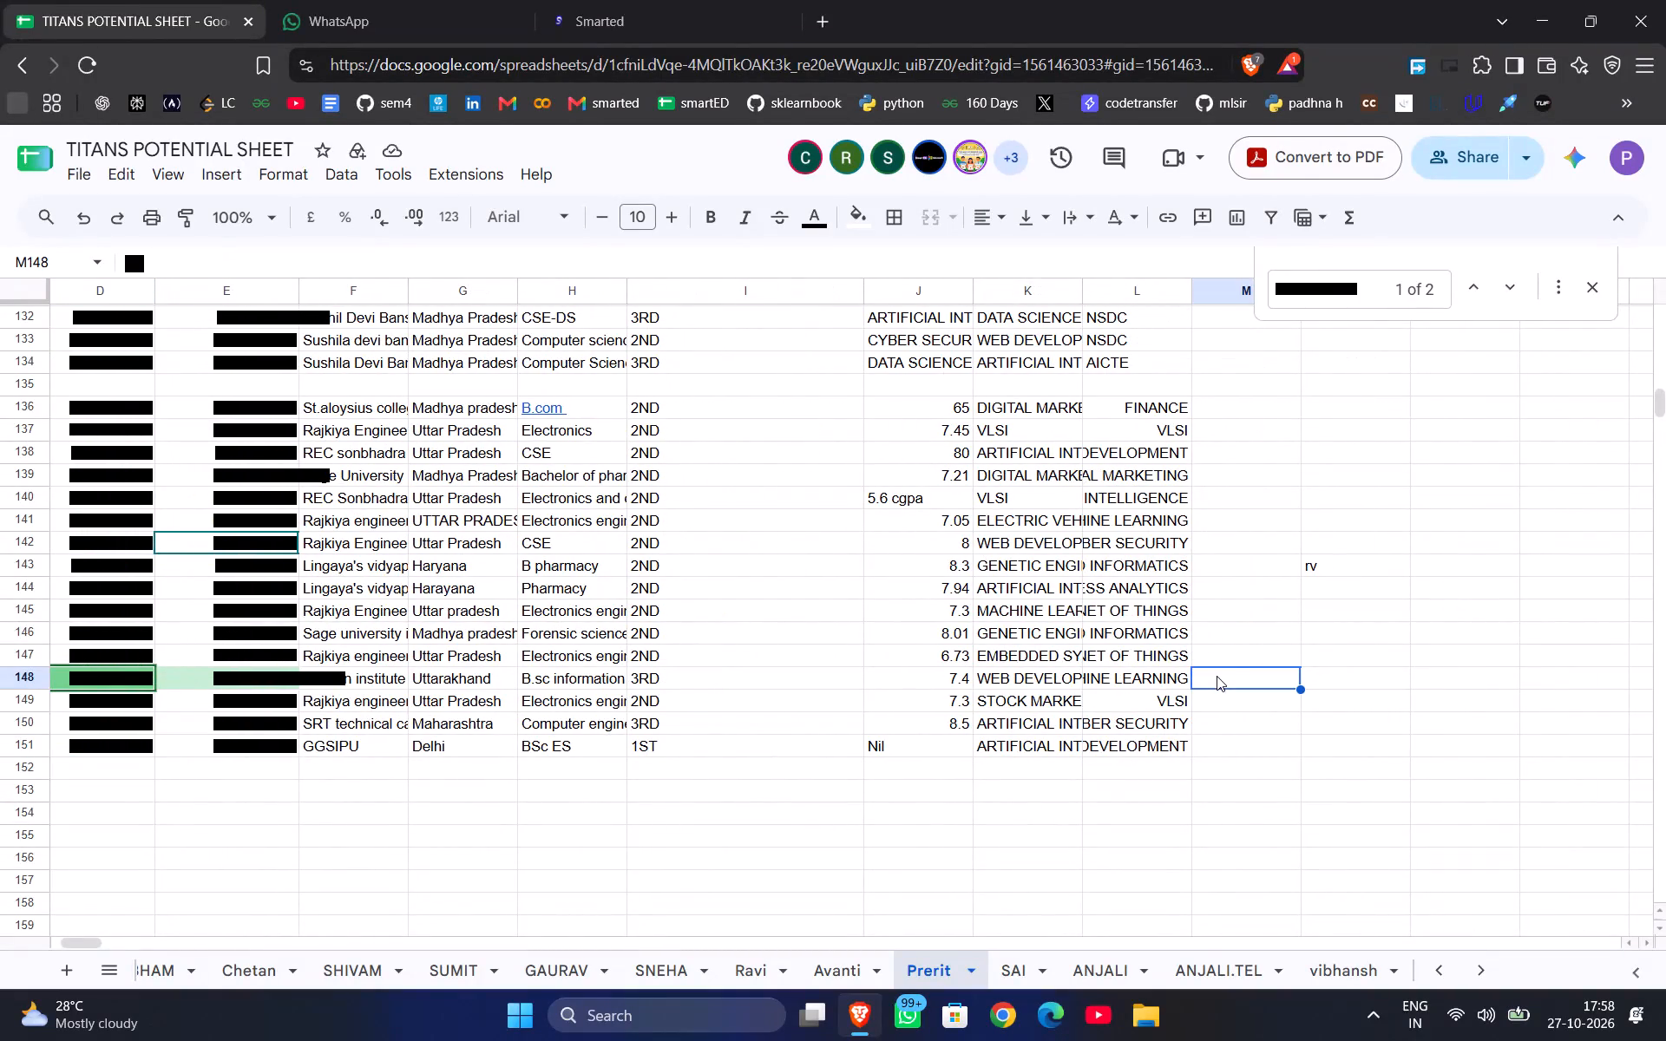
text(rep)
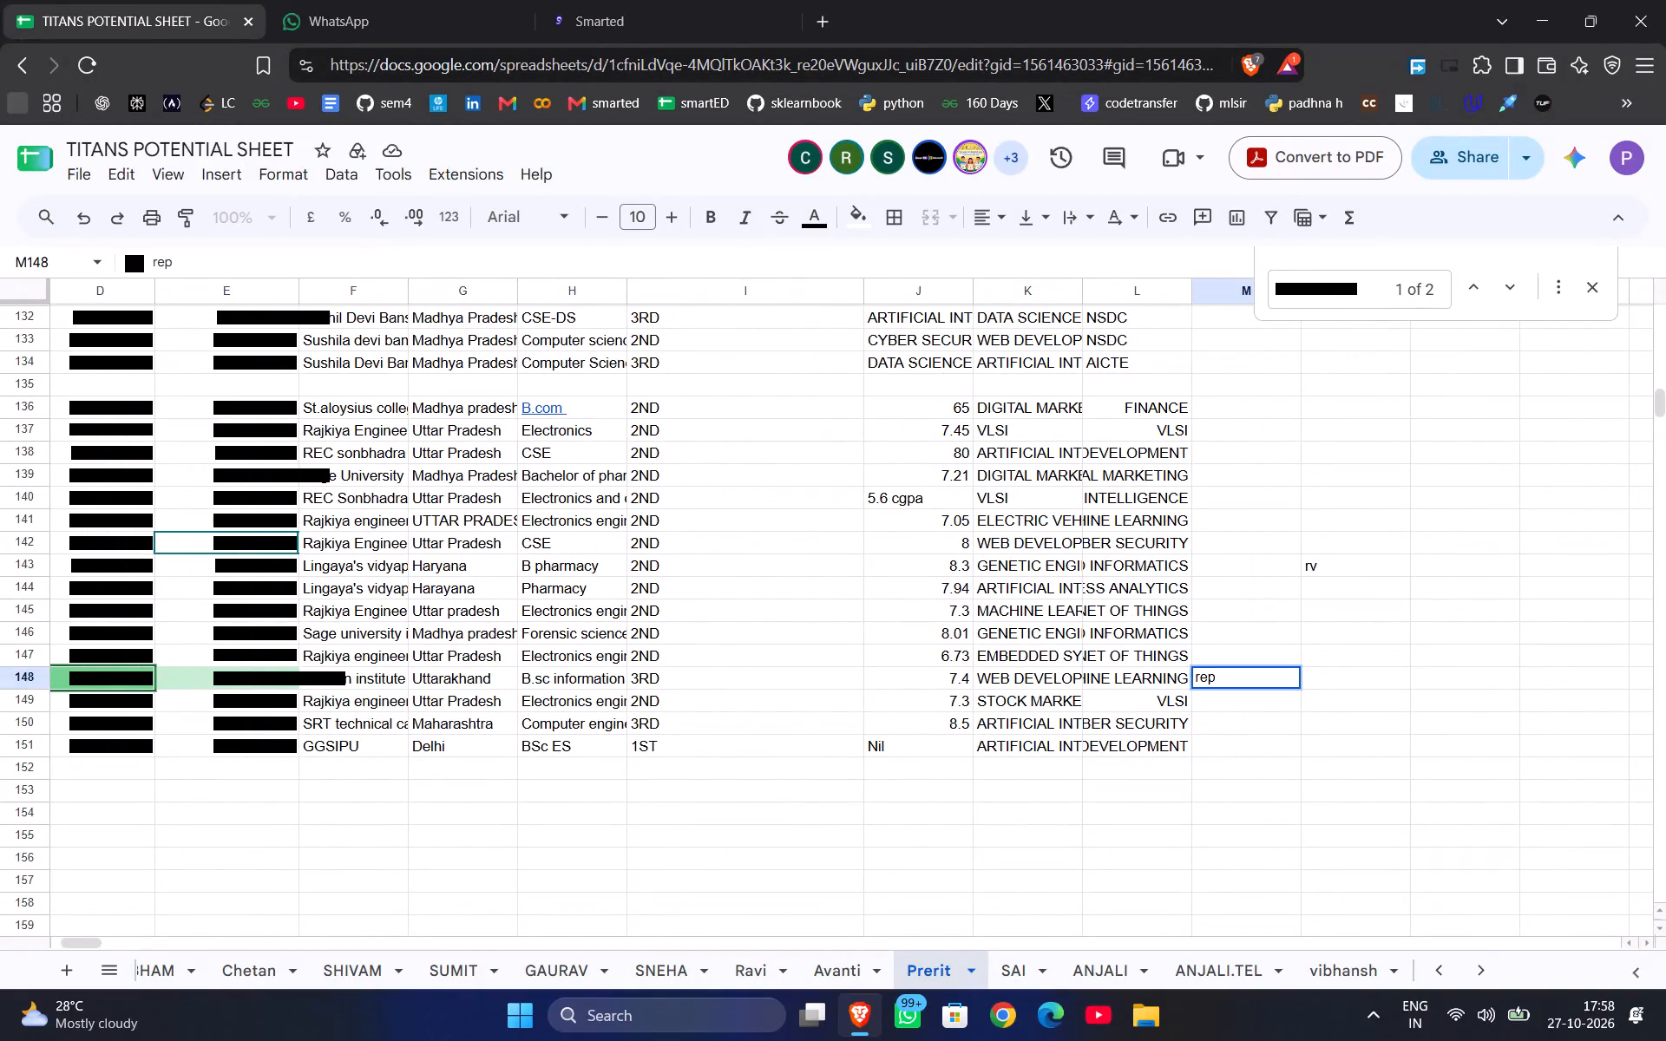
key(Left)
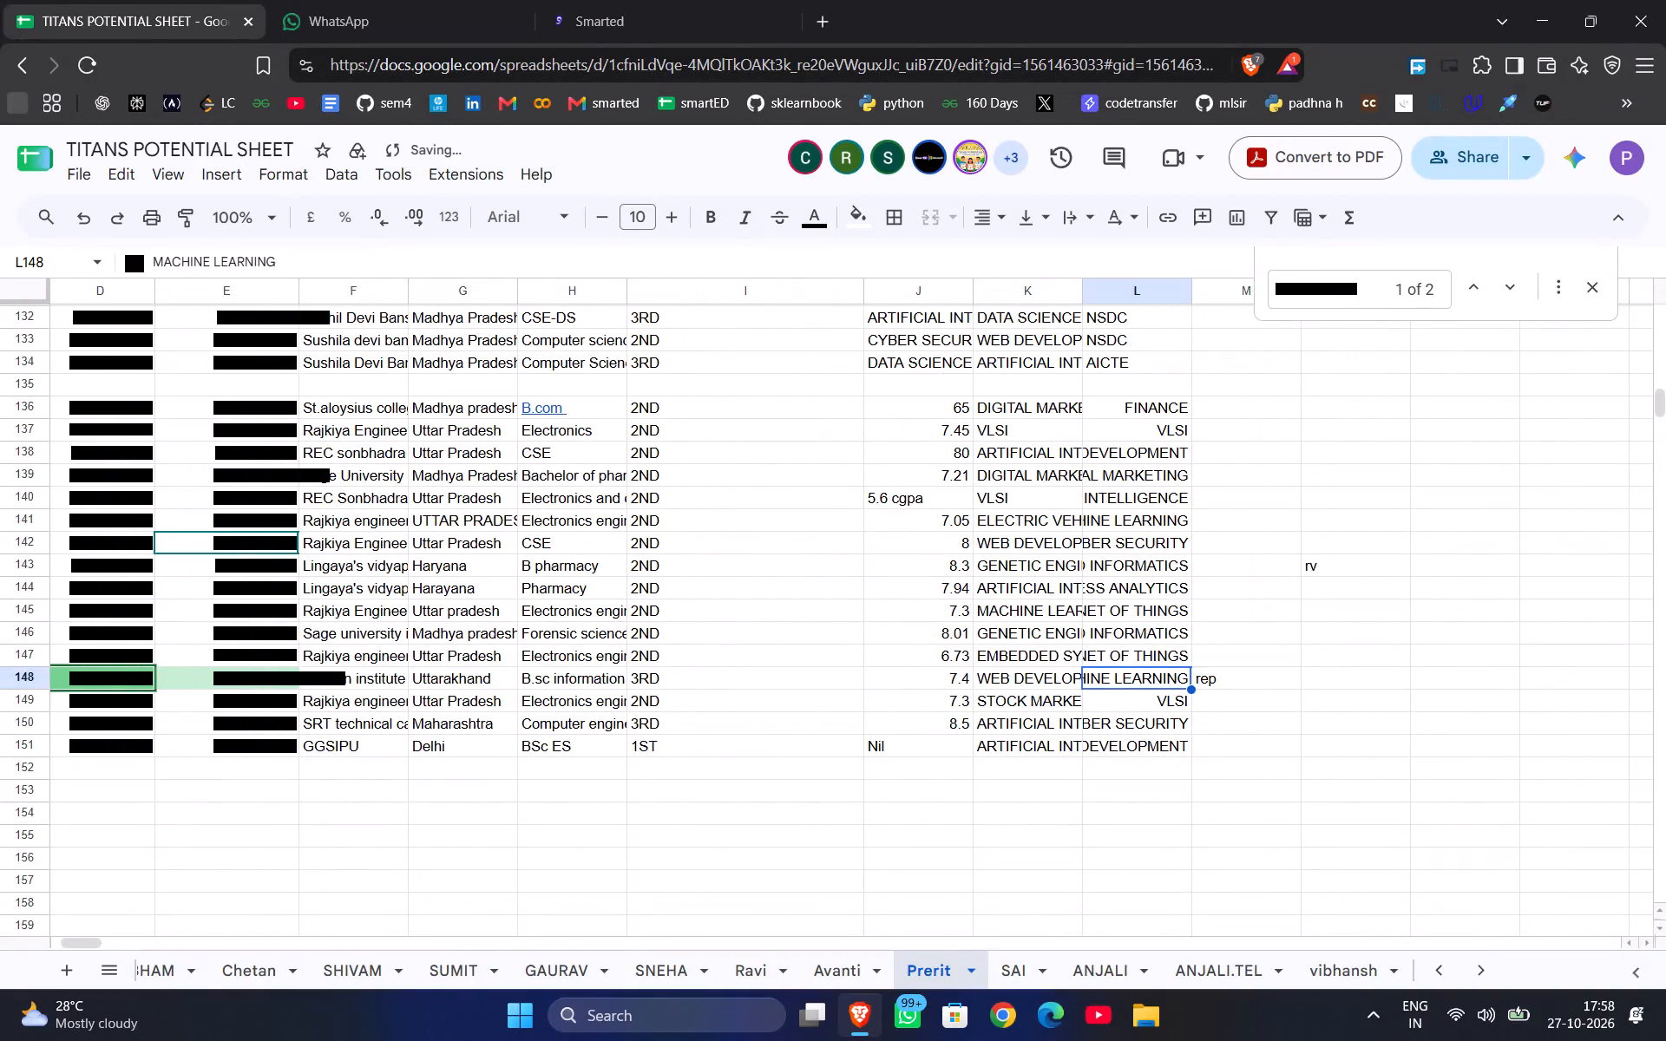
key(Right)
key(Return)
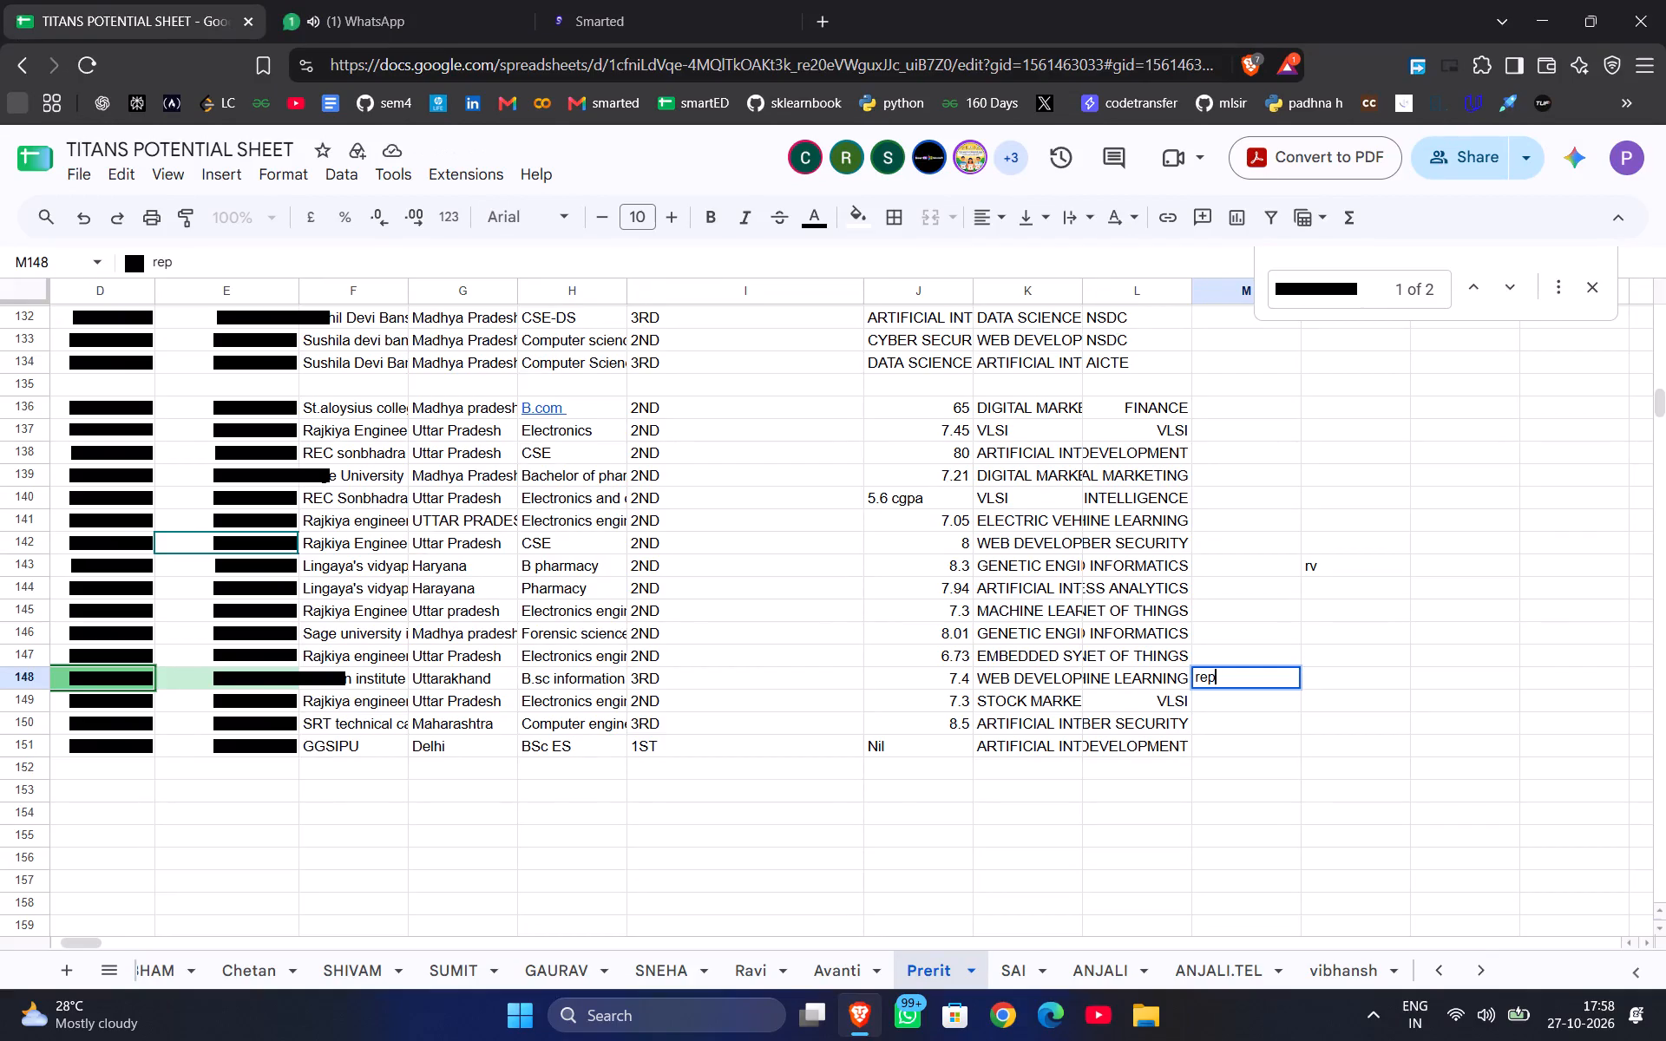
key(Return)
key(Up)
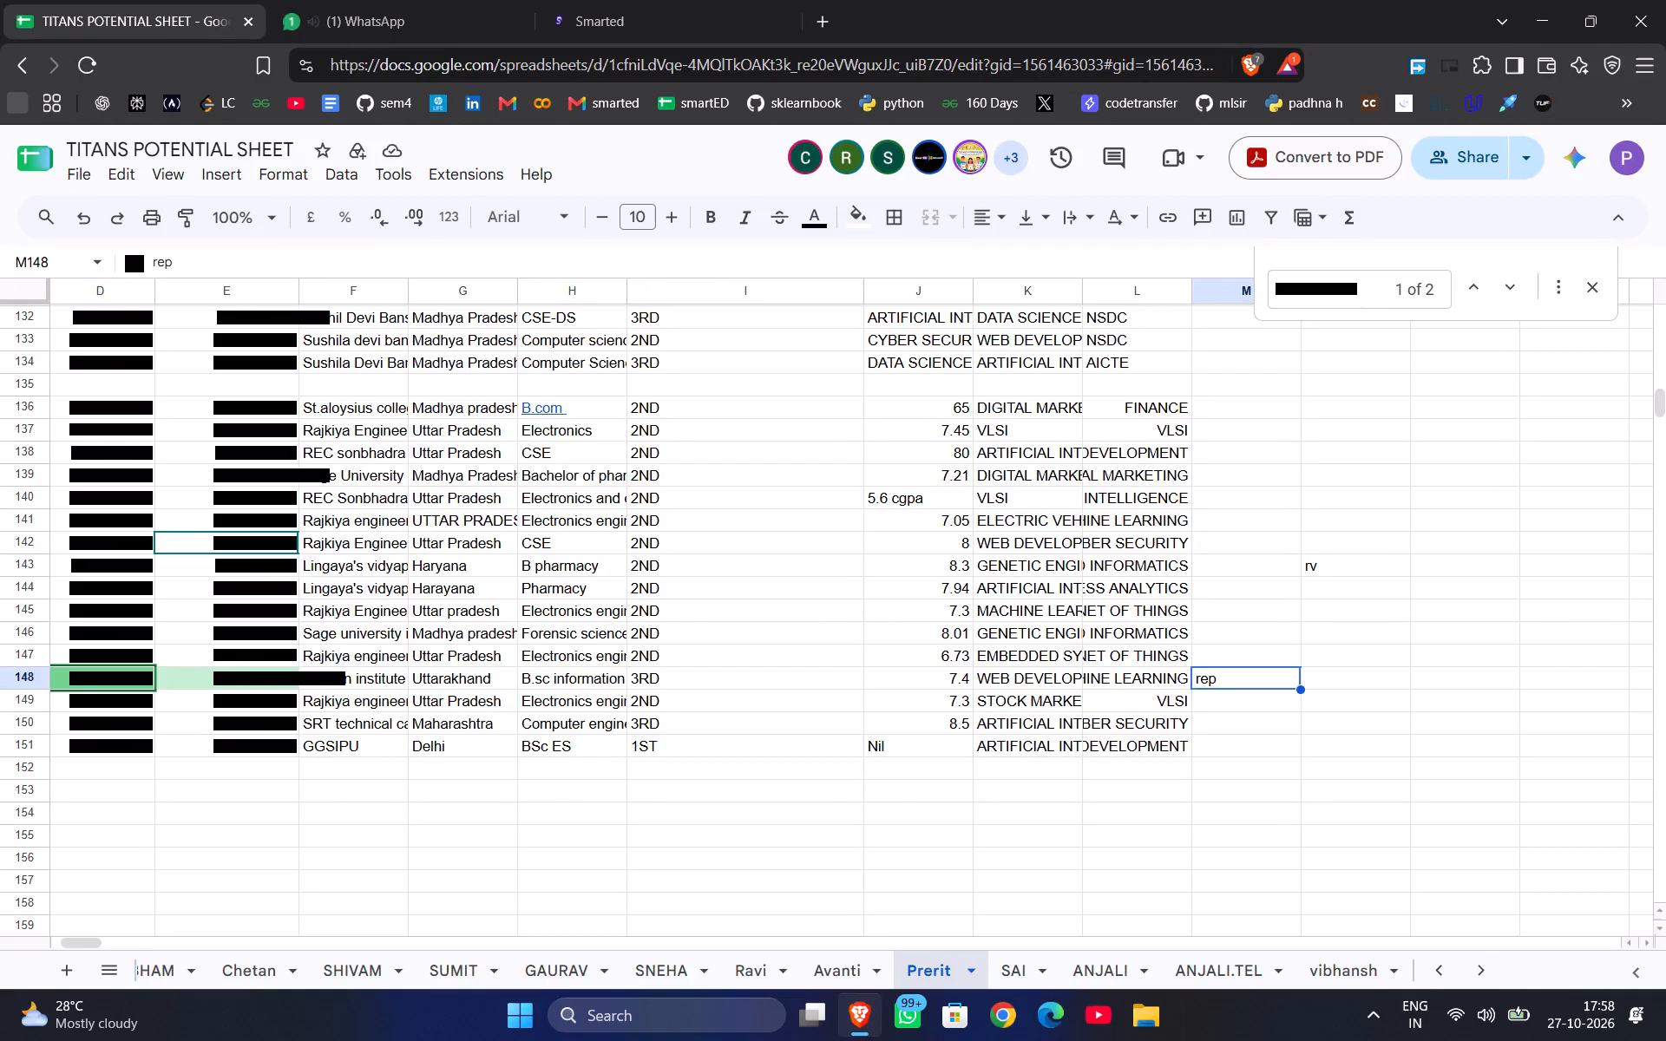
key(Return)
key(space)
text(P)
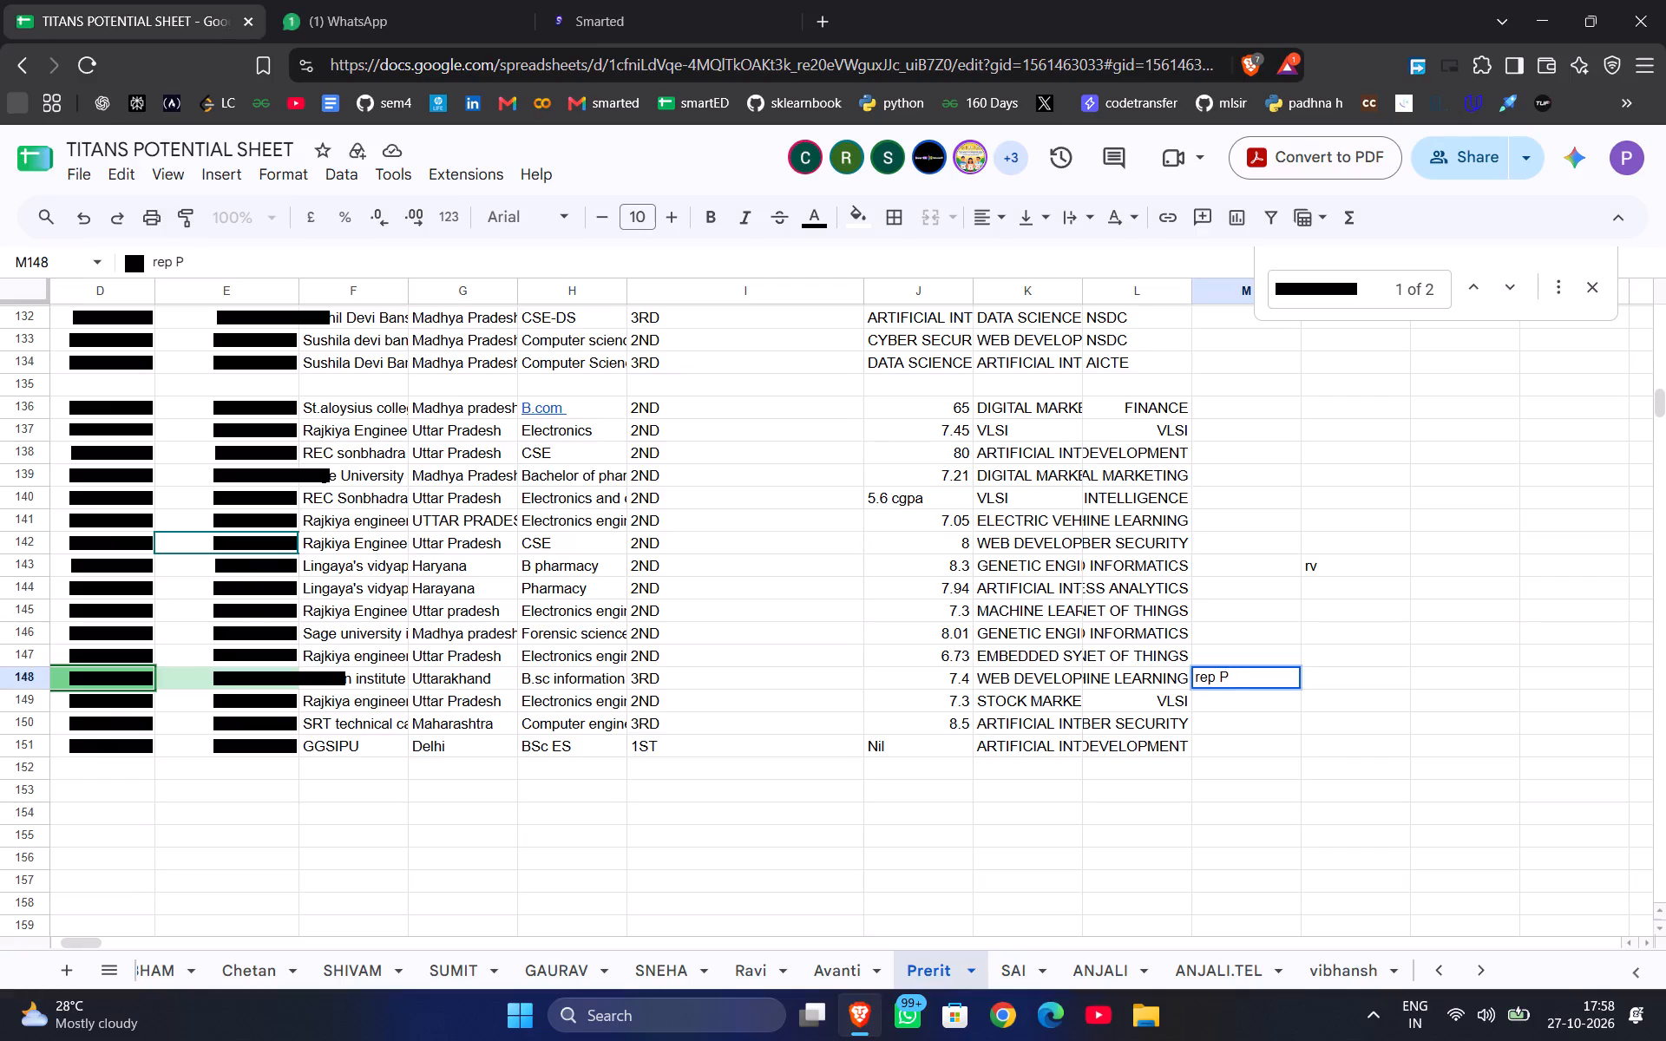
text(itched)
key(Return)
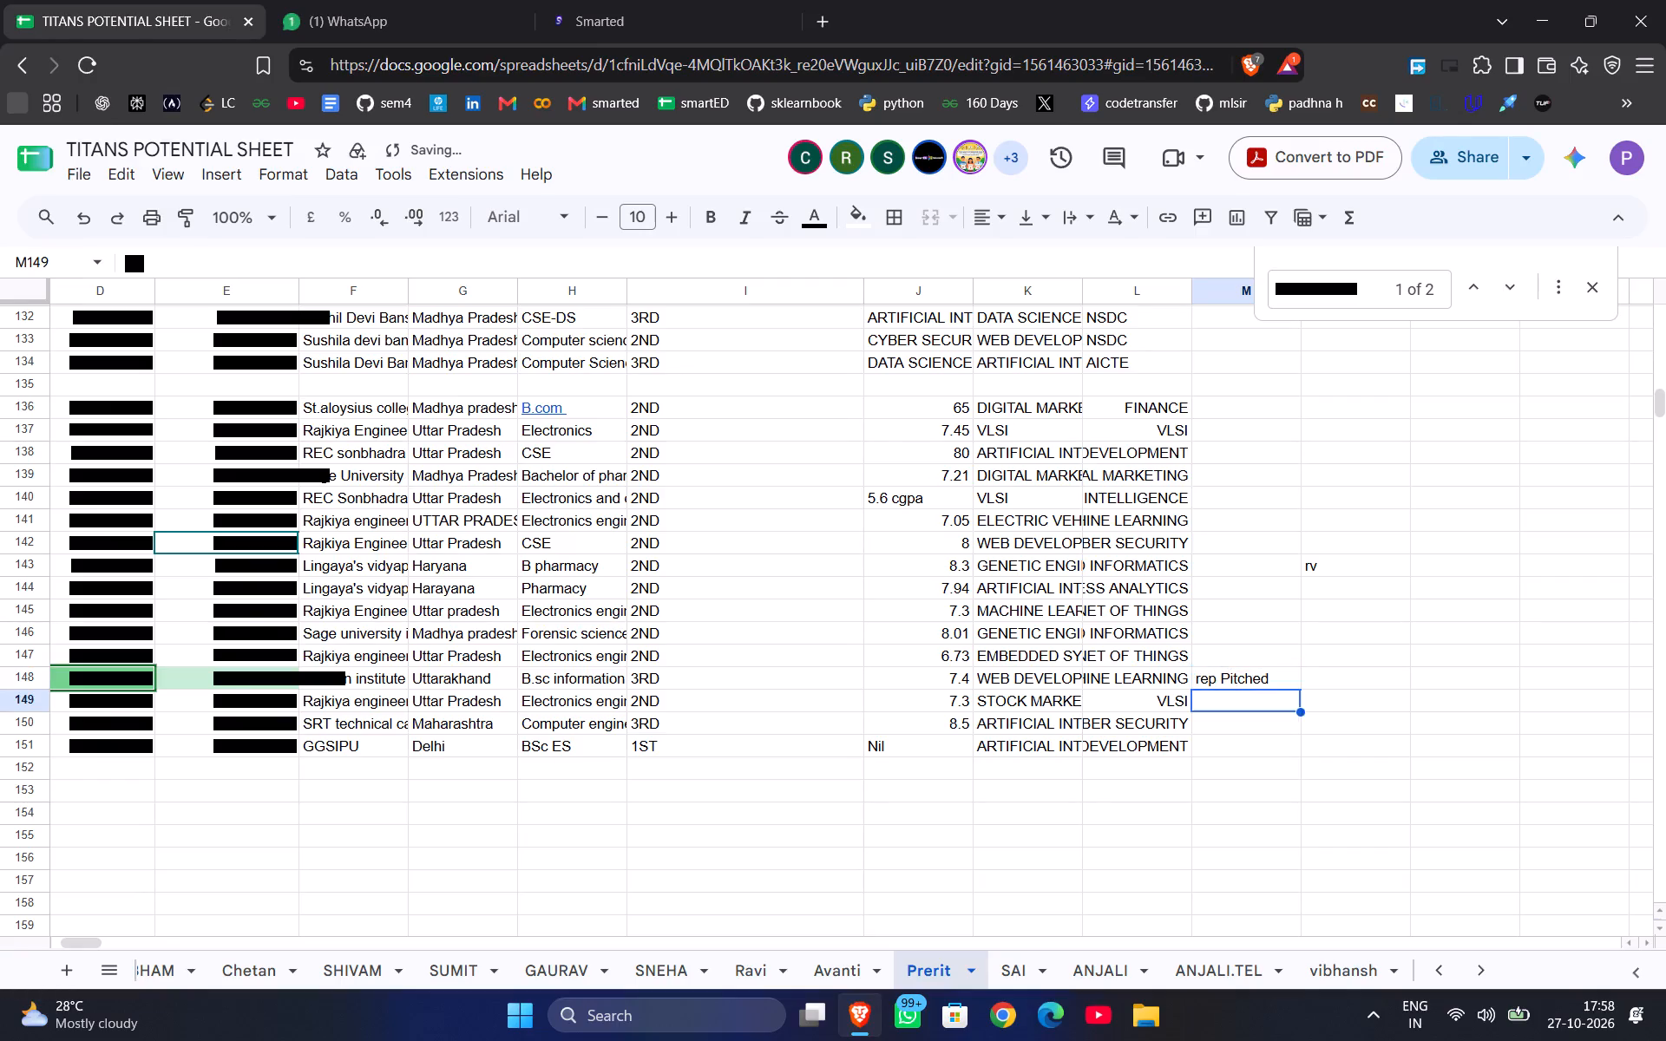
Enter the status note "repPitched" in cell N119, beside the "prerit" assignment on the JSS University lead's row.
key(Up)
key(Up)
key(Up)
key(Up)
key(Up)
key(Up)
key(Up)
key(Up)
key(Up)
key(Up)
key(Up)
key(Up)
key(Up)
key(Up)
key(Up)
key(Up)
key(Up)
key(Up)
key(Up)
key(Up)
key(Up)
key(Up)
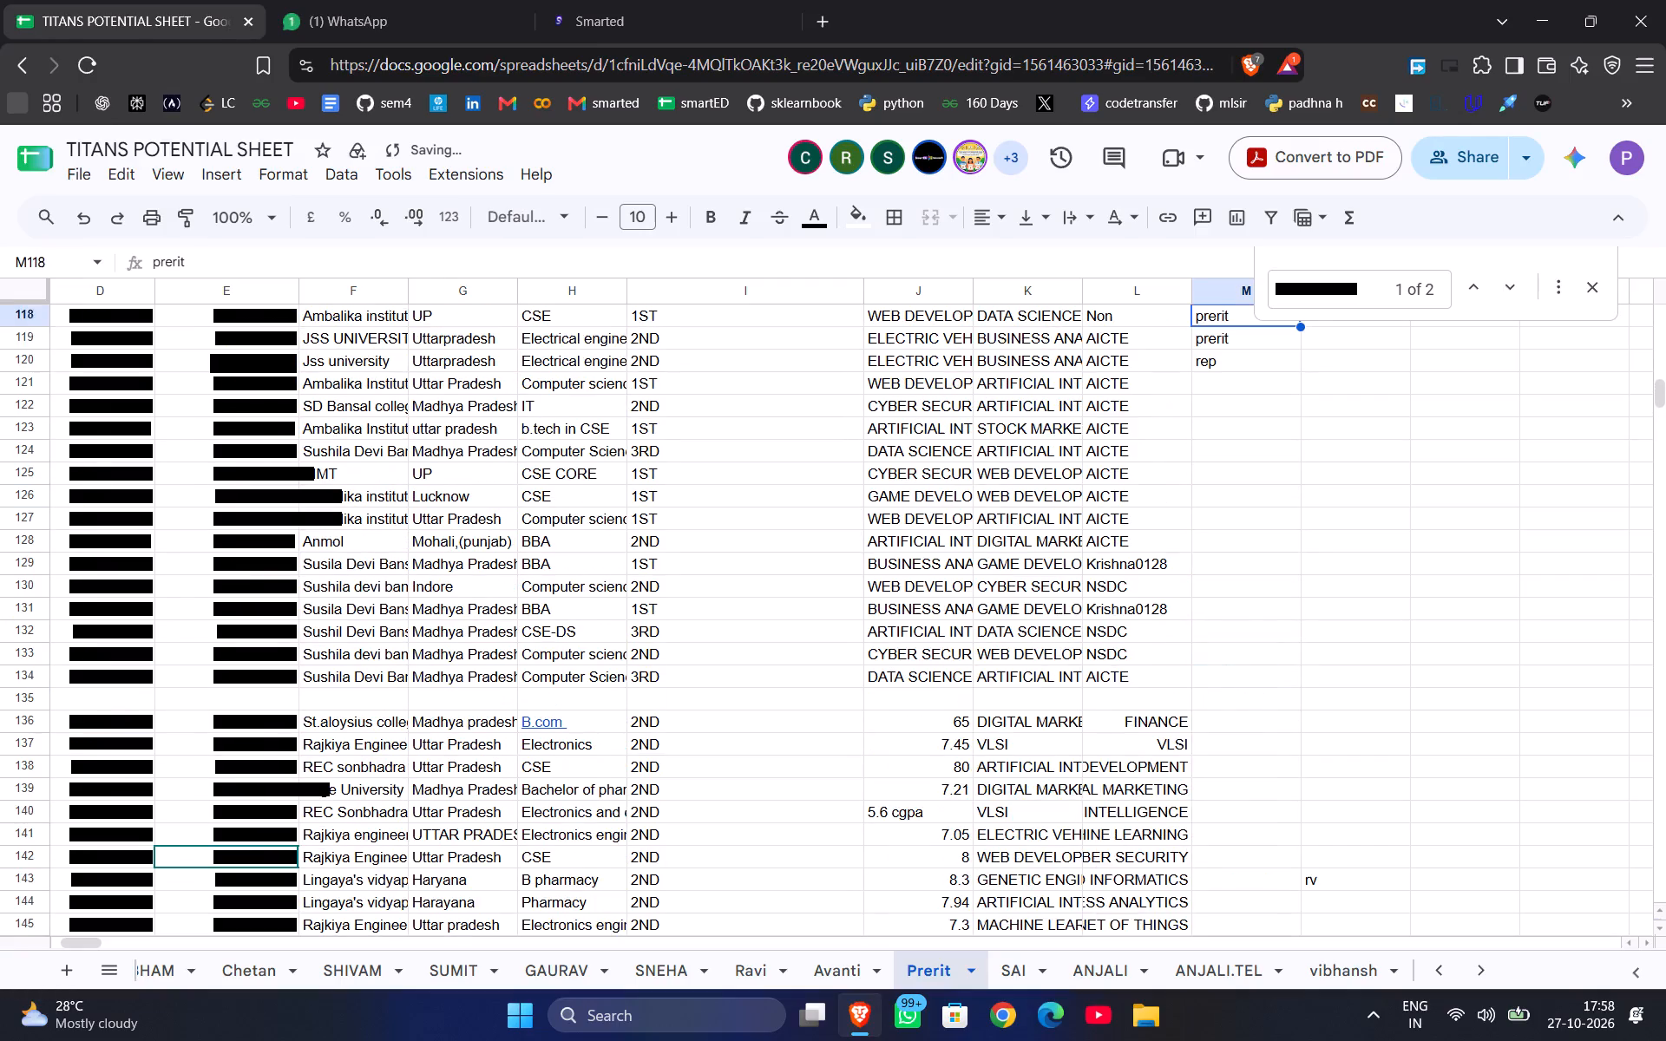
key(Down)
key(Up)
scroll(1217, 676, up, 2)
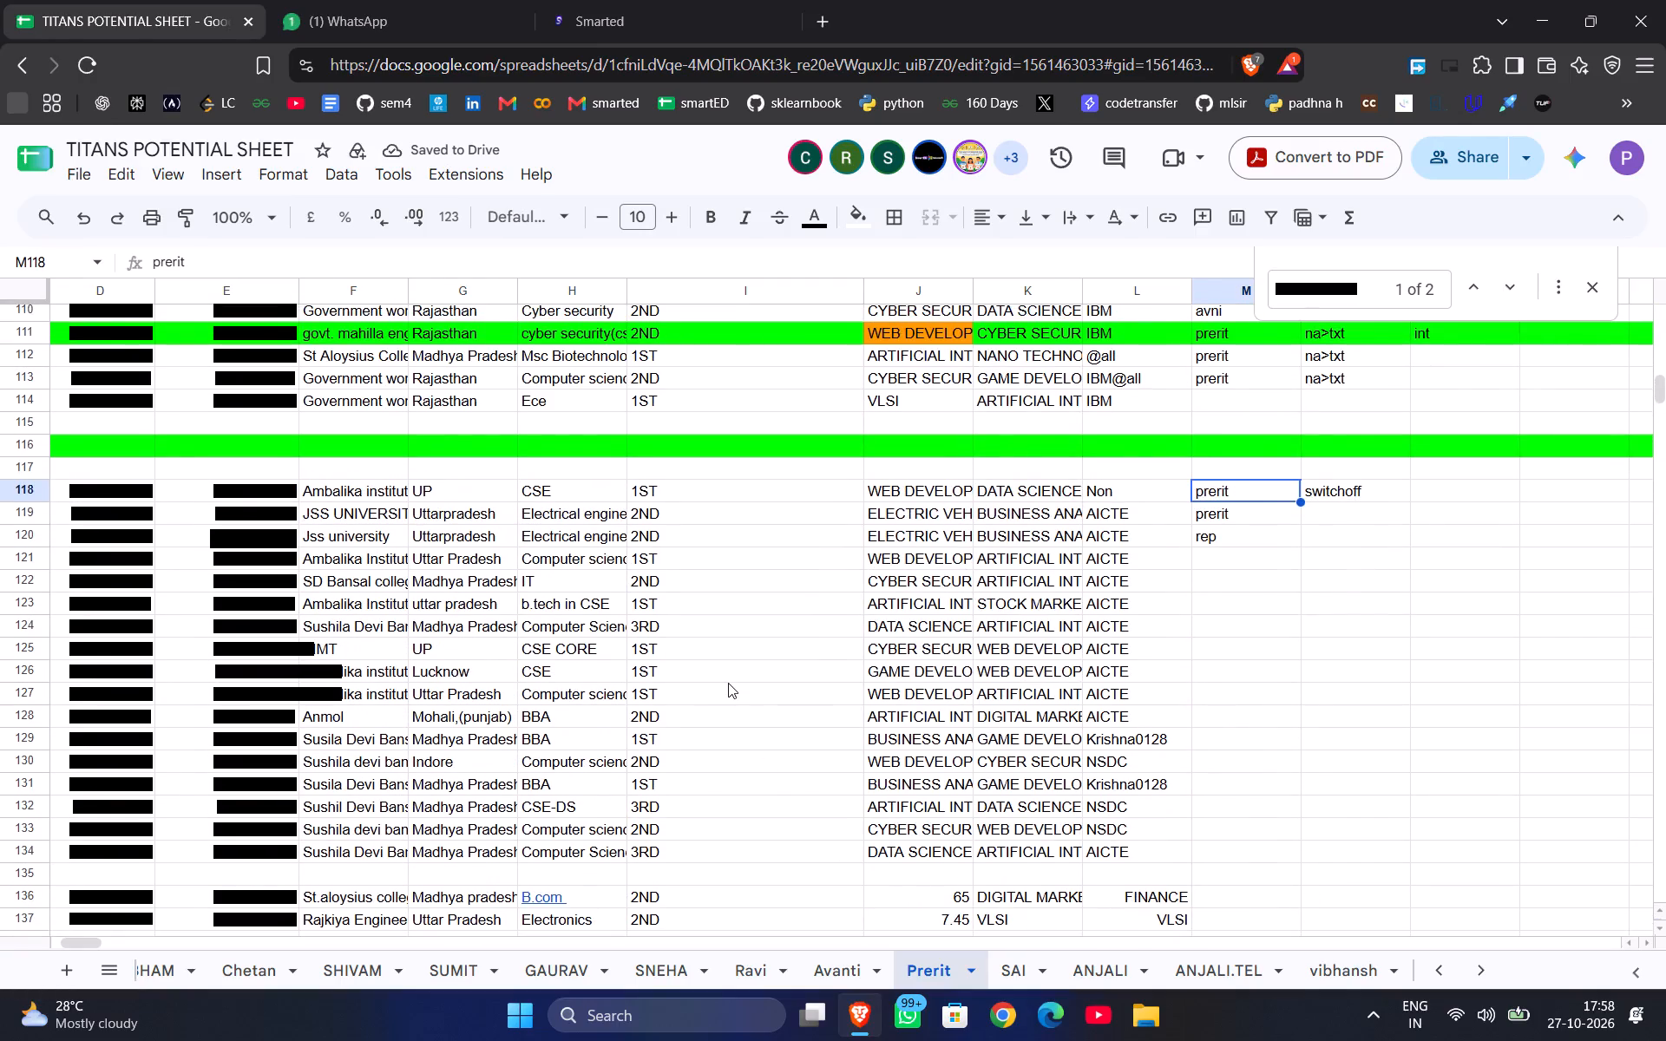
scroll(728, 683, right, 9)
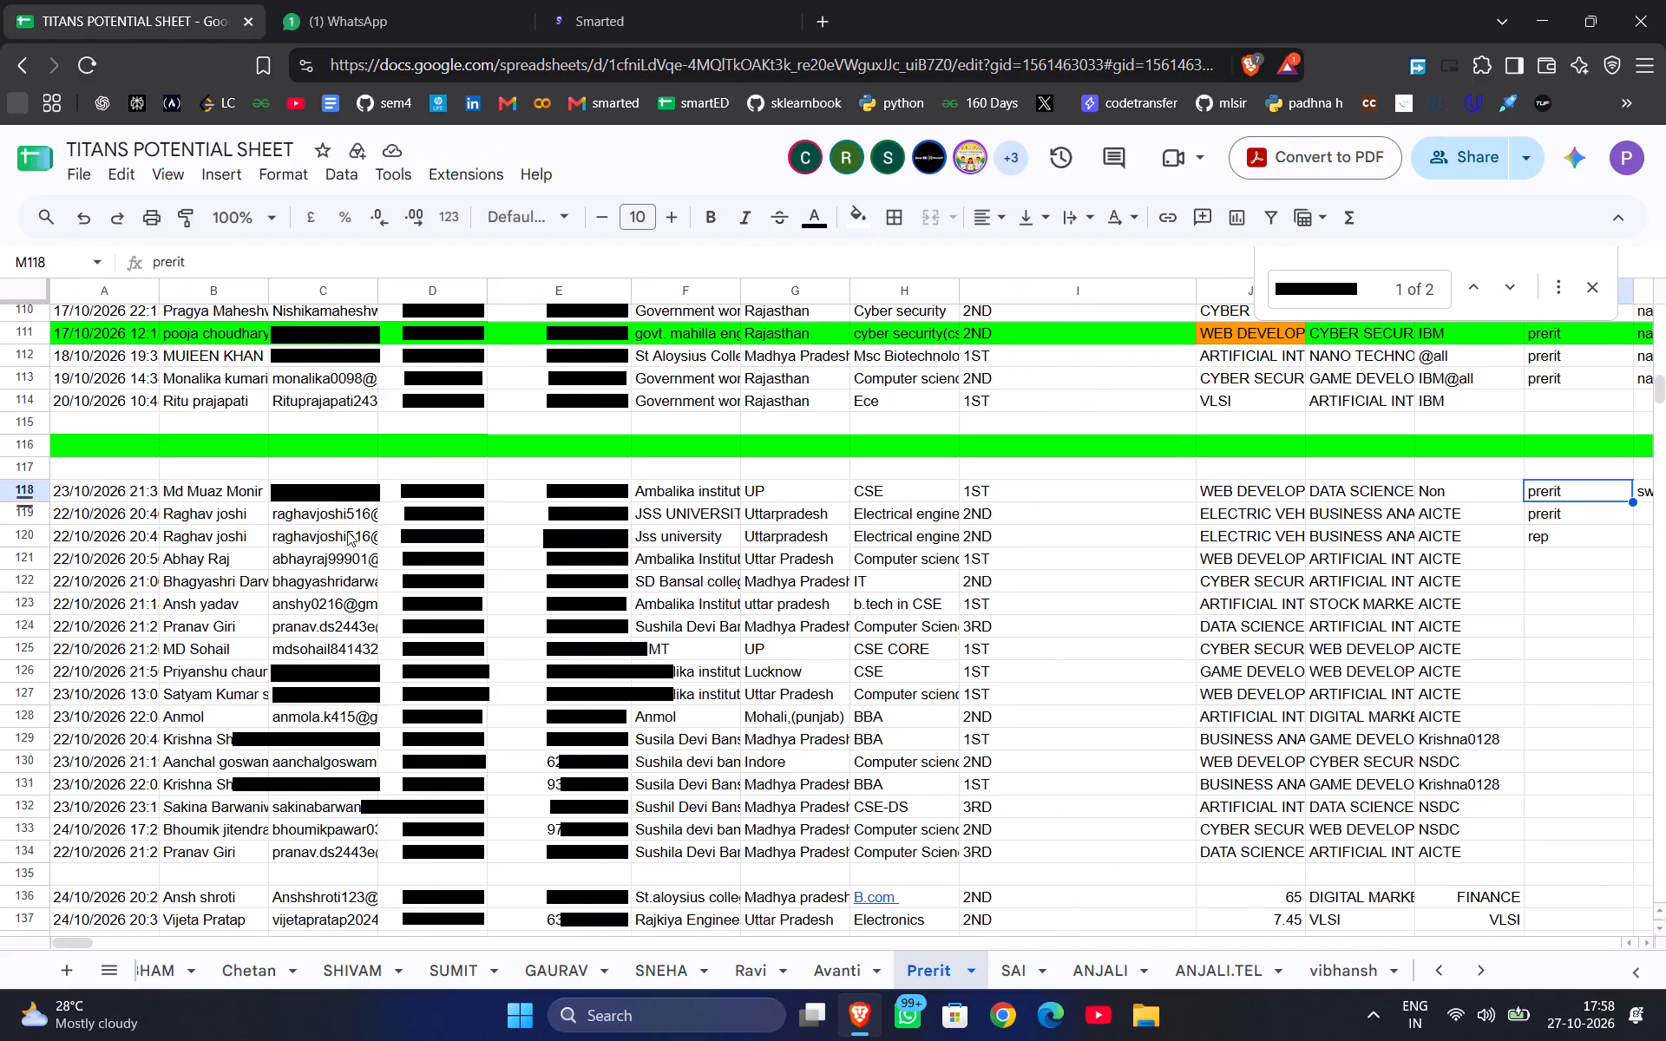
scroll(347, 531, left, 2)
scroll(347, 531, right, 2)
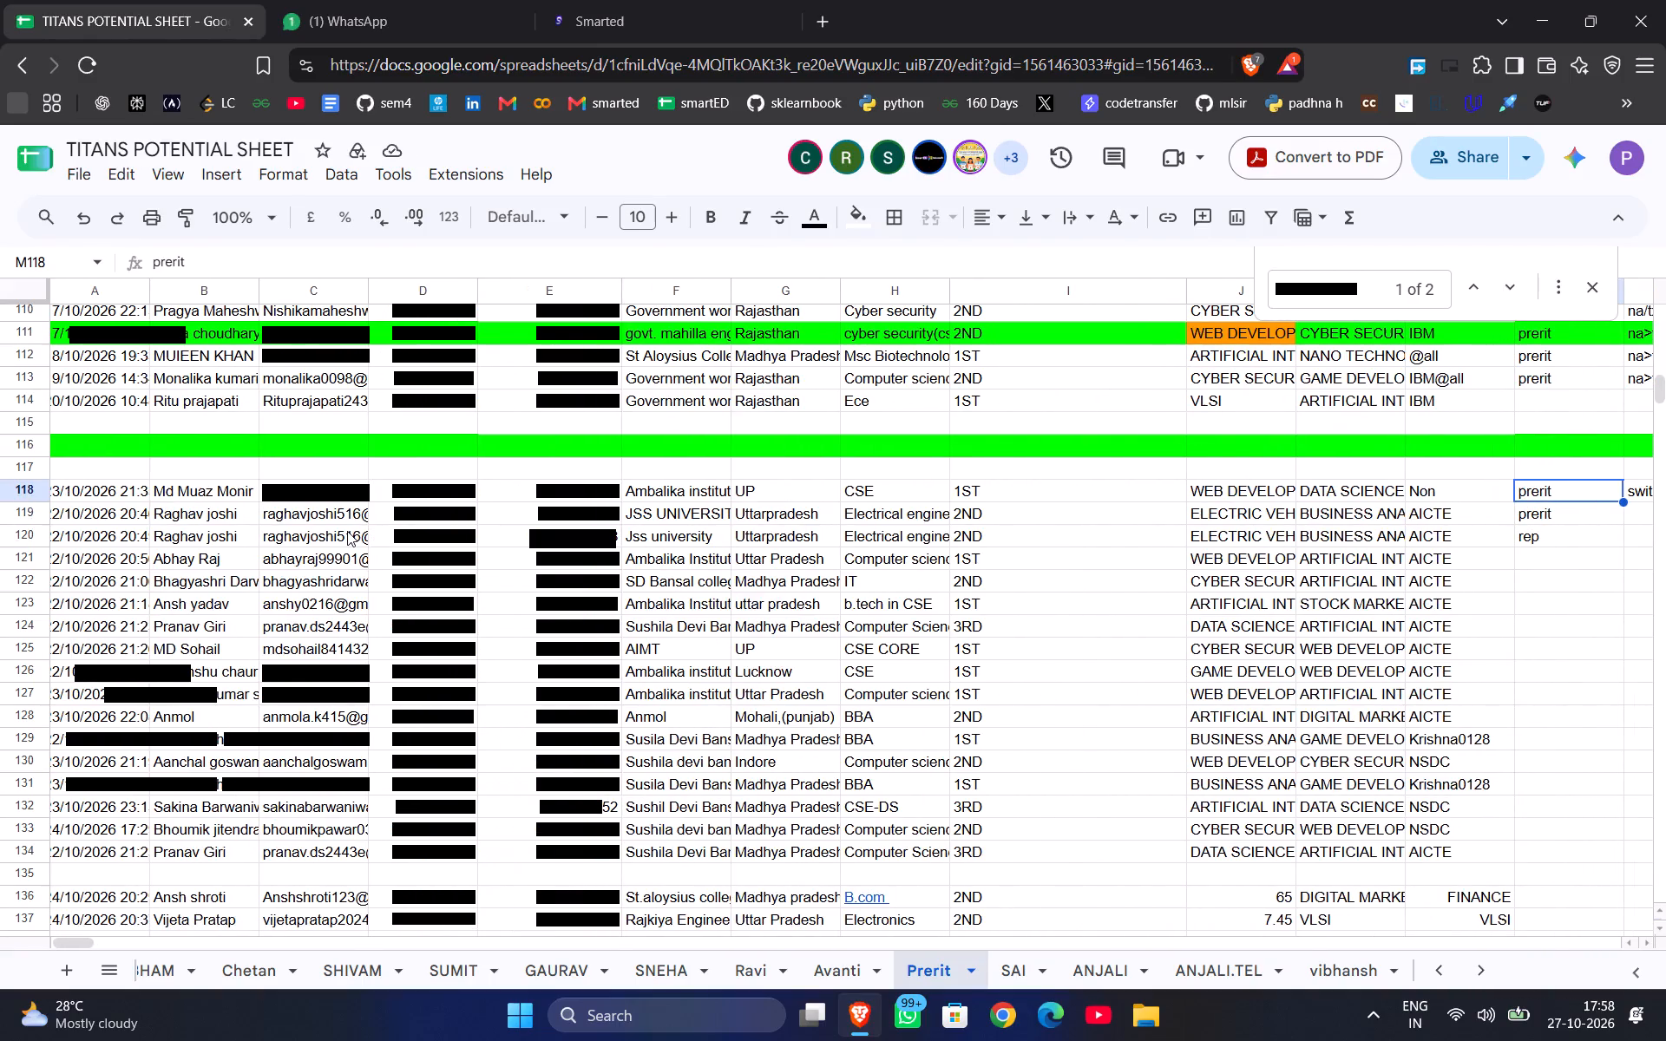
scroll(347, 531, right, 3)
scroll(347, 531, left, 3)
key(Down)
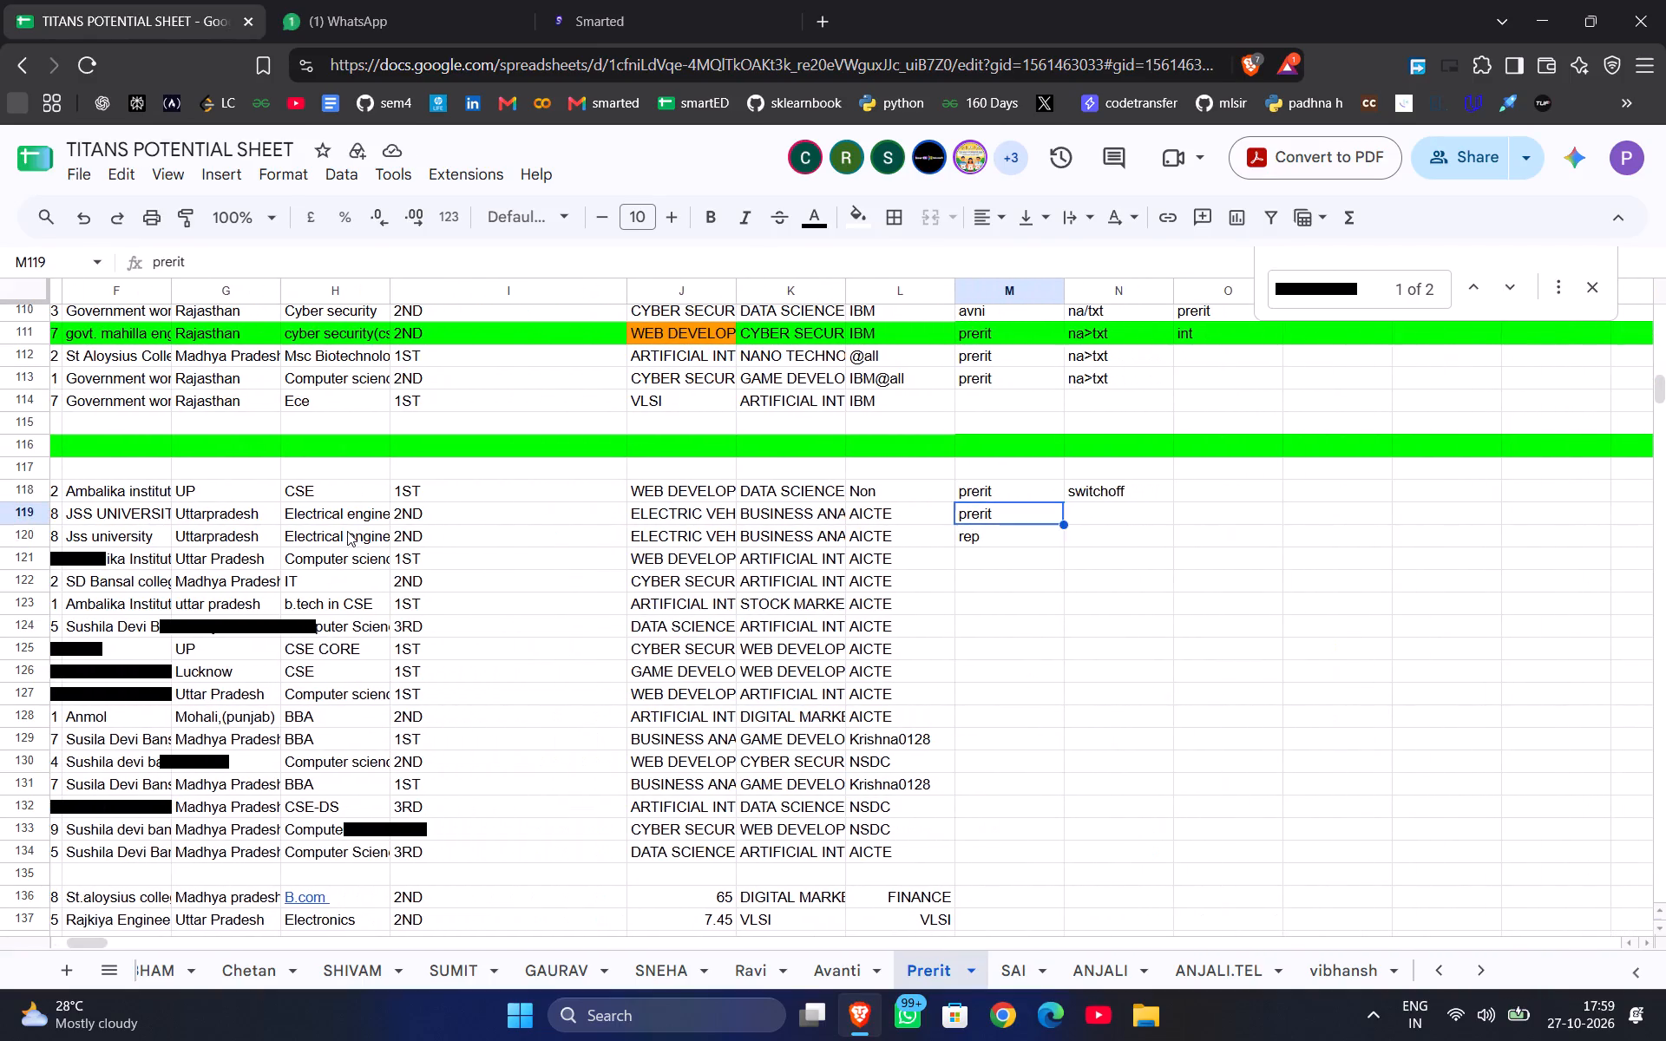
key(Return)
key(Right)
key(Escape)
key(Tab)
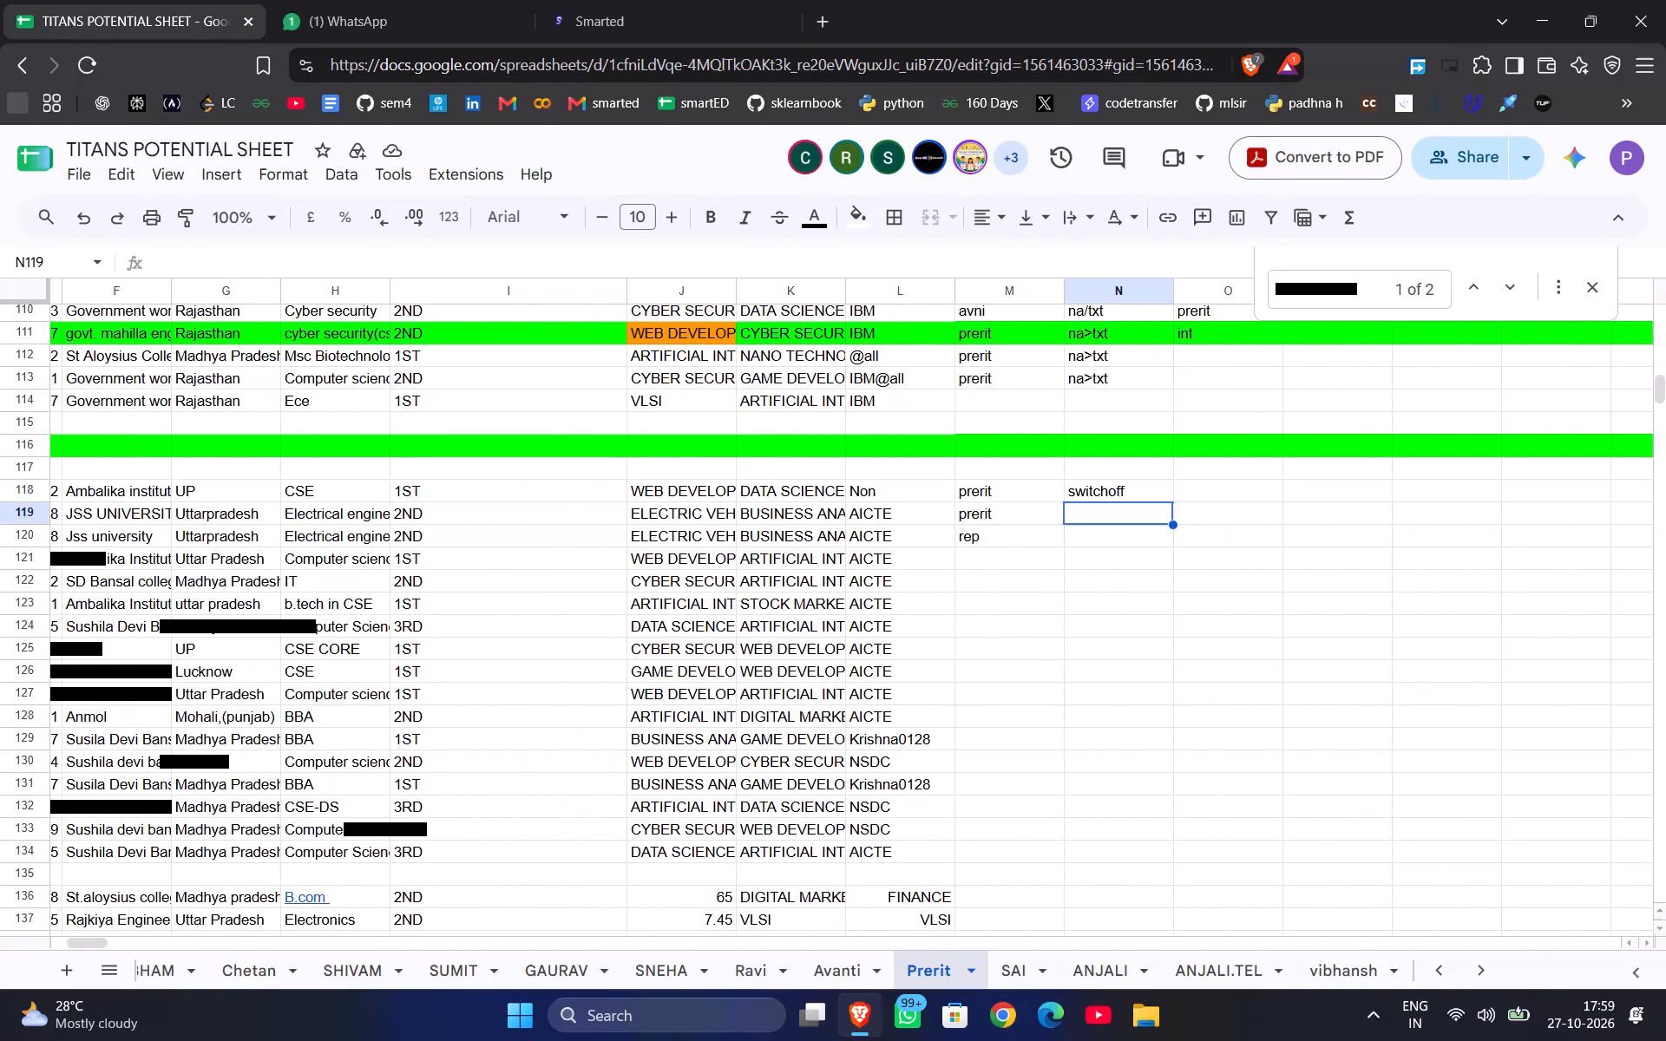
text(rerp)
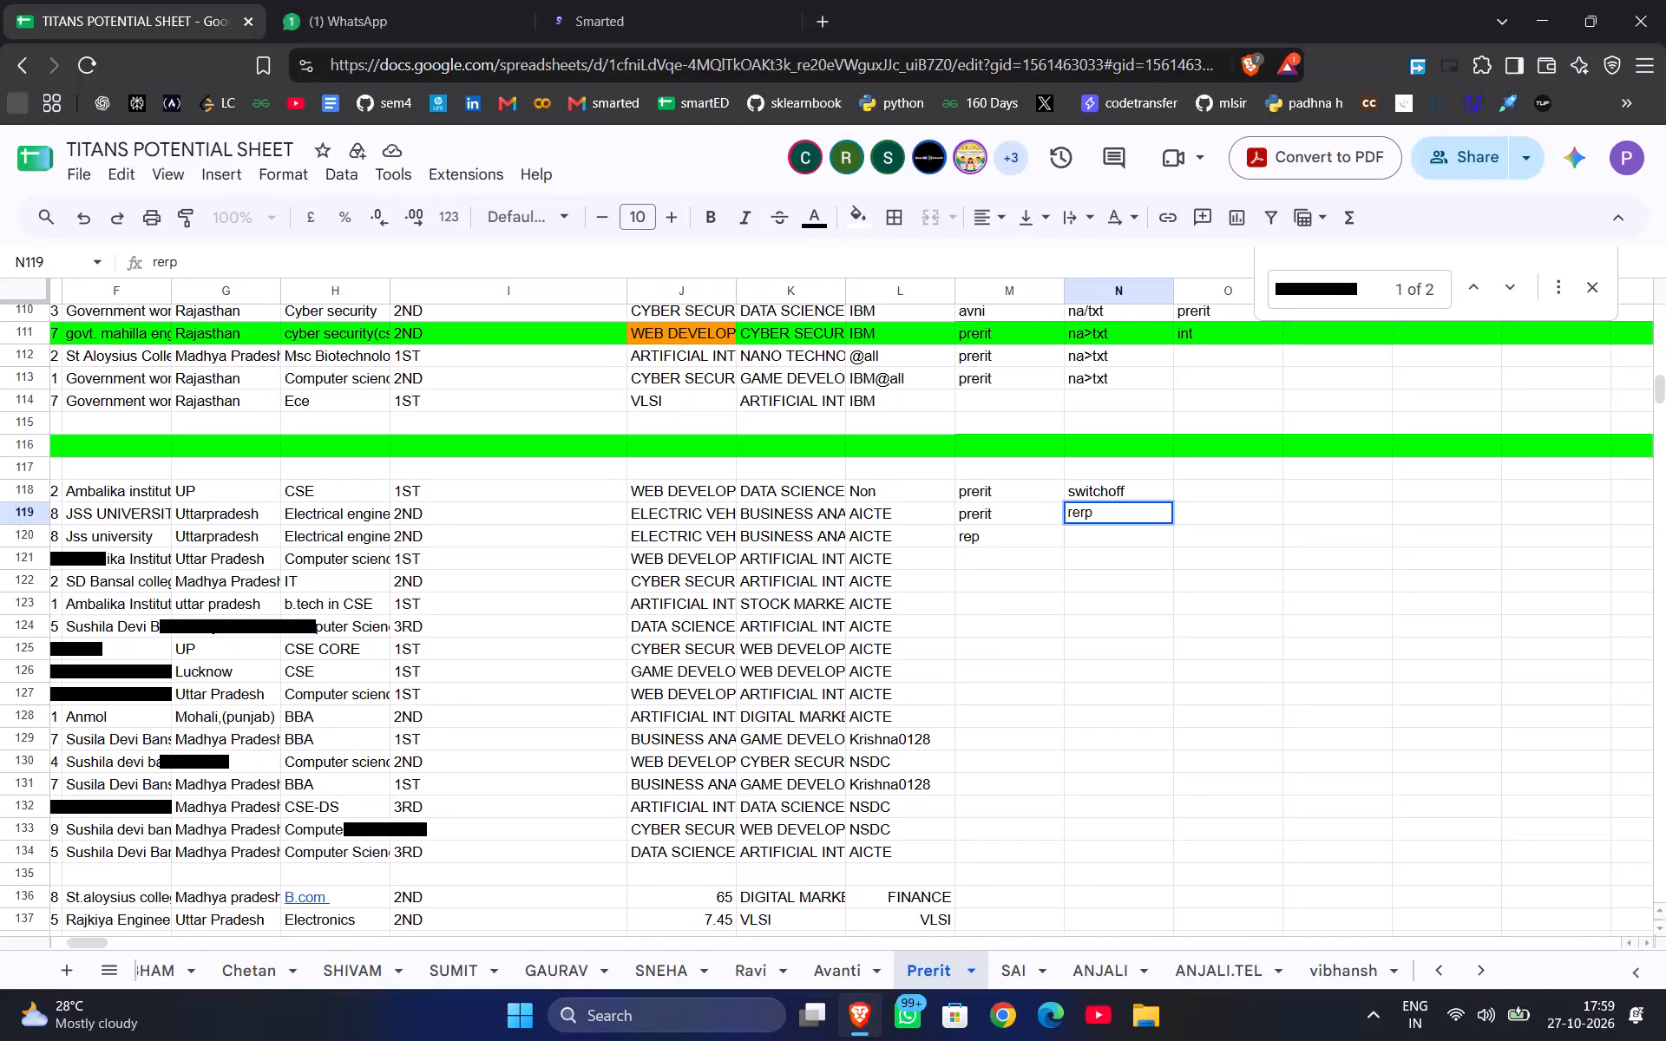
key(BackSpace)
key(BackSpace)
text(pPit)
key(c)
key(h)
text(ed)
key(Return)
Copy the contact number in D121, on the Ambalika Institute lead's row, and search the Prerit sheet for duplicates.
key(Down)
scroll(346, 527, right, 4)
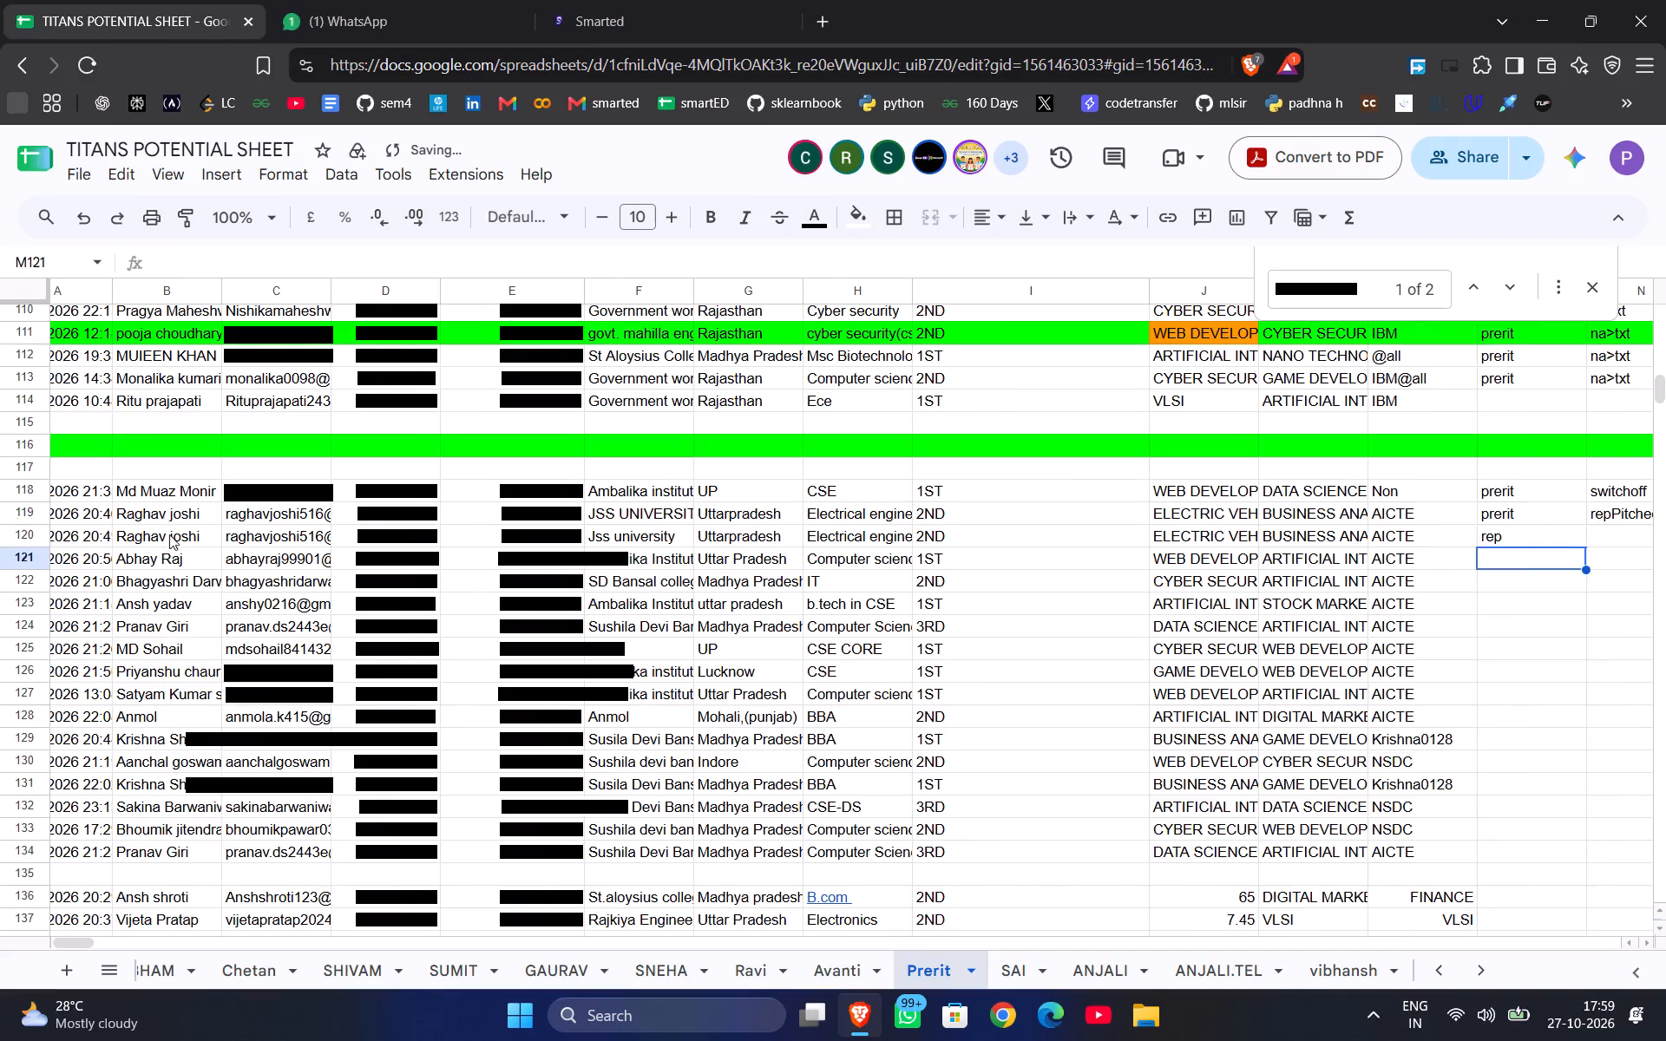
click(399, 565)
key(ctrl+c)
key(ctrl+f)
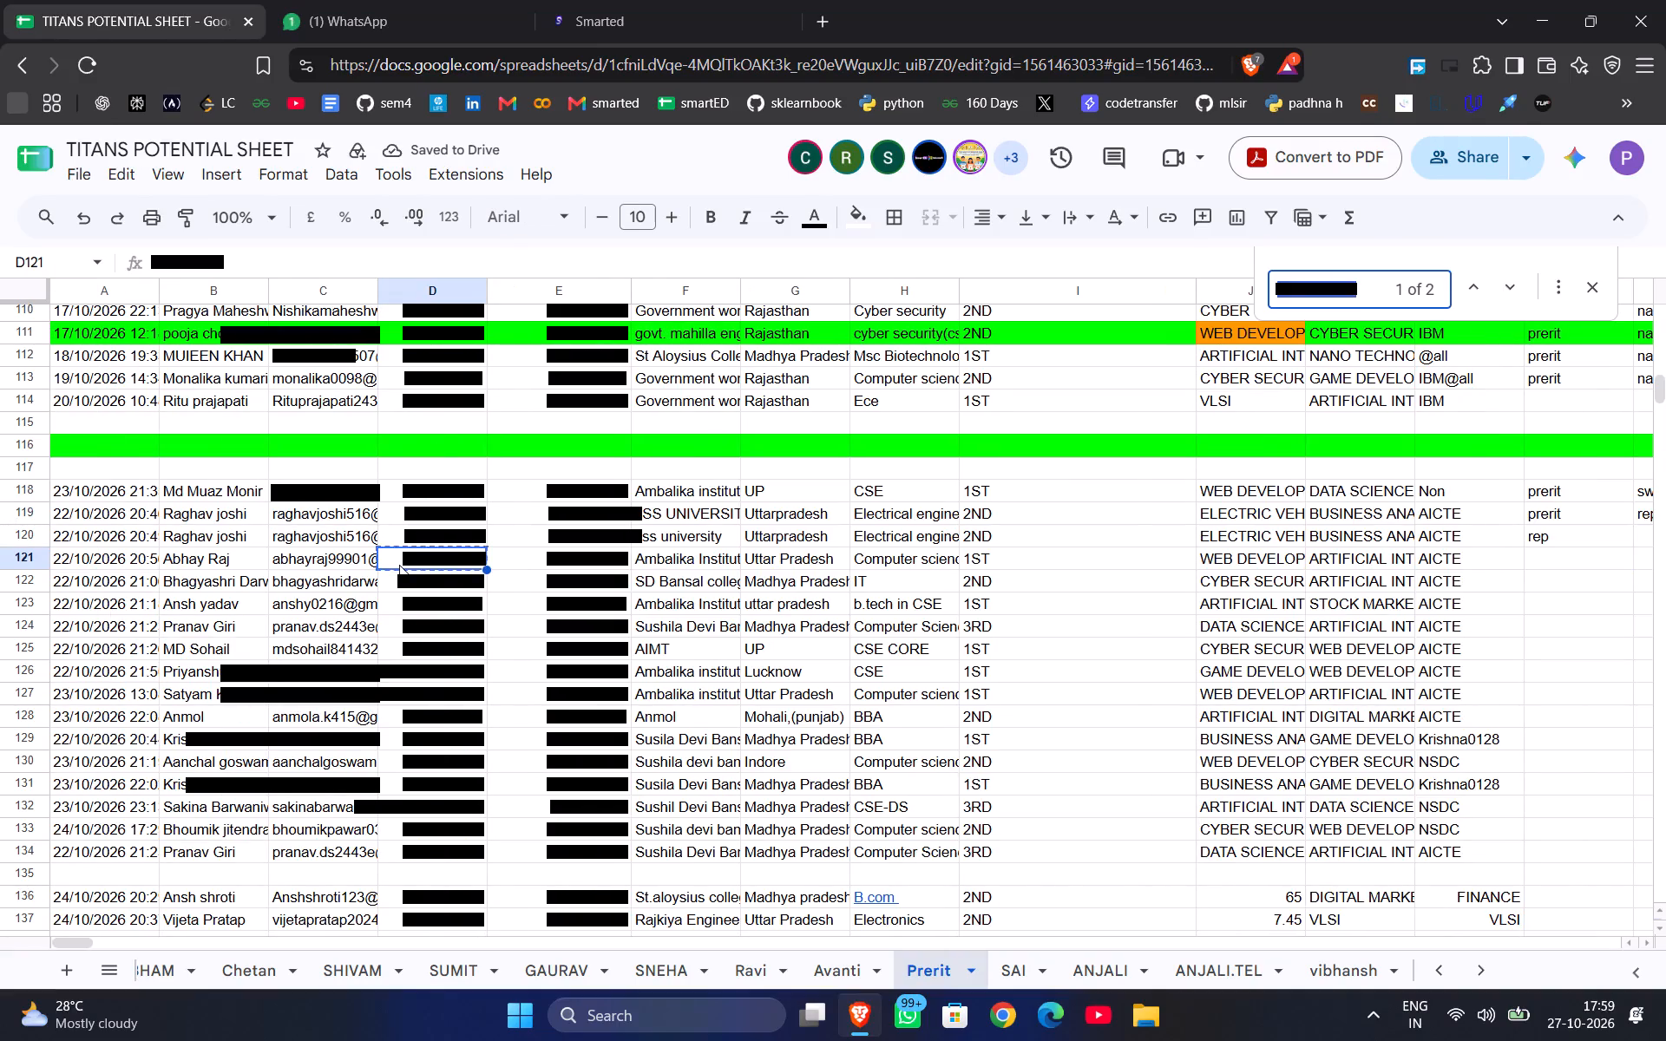
key(ctrl+v)
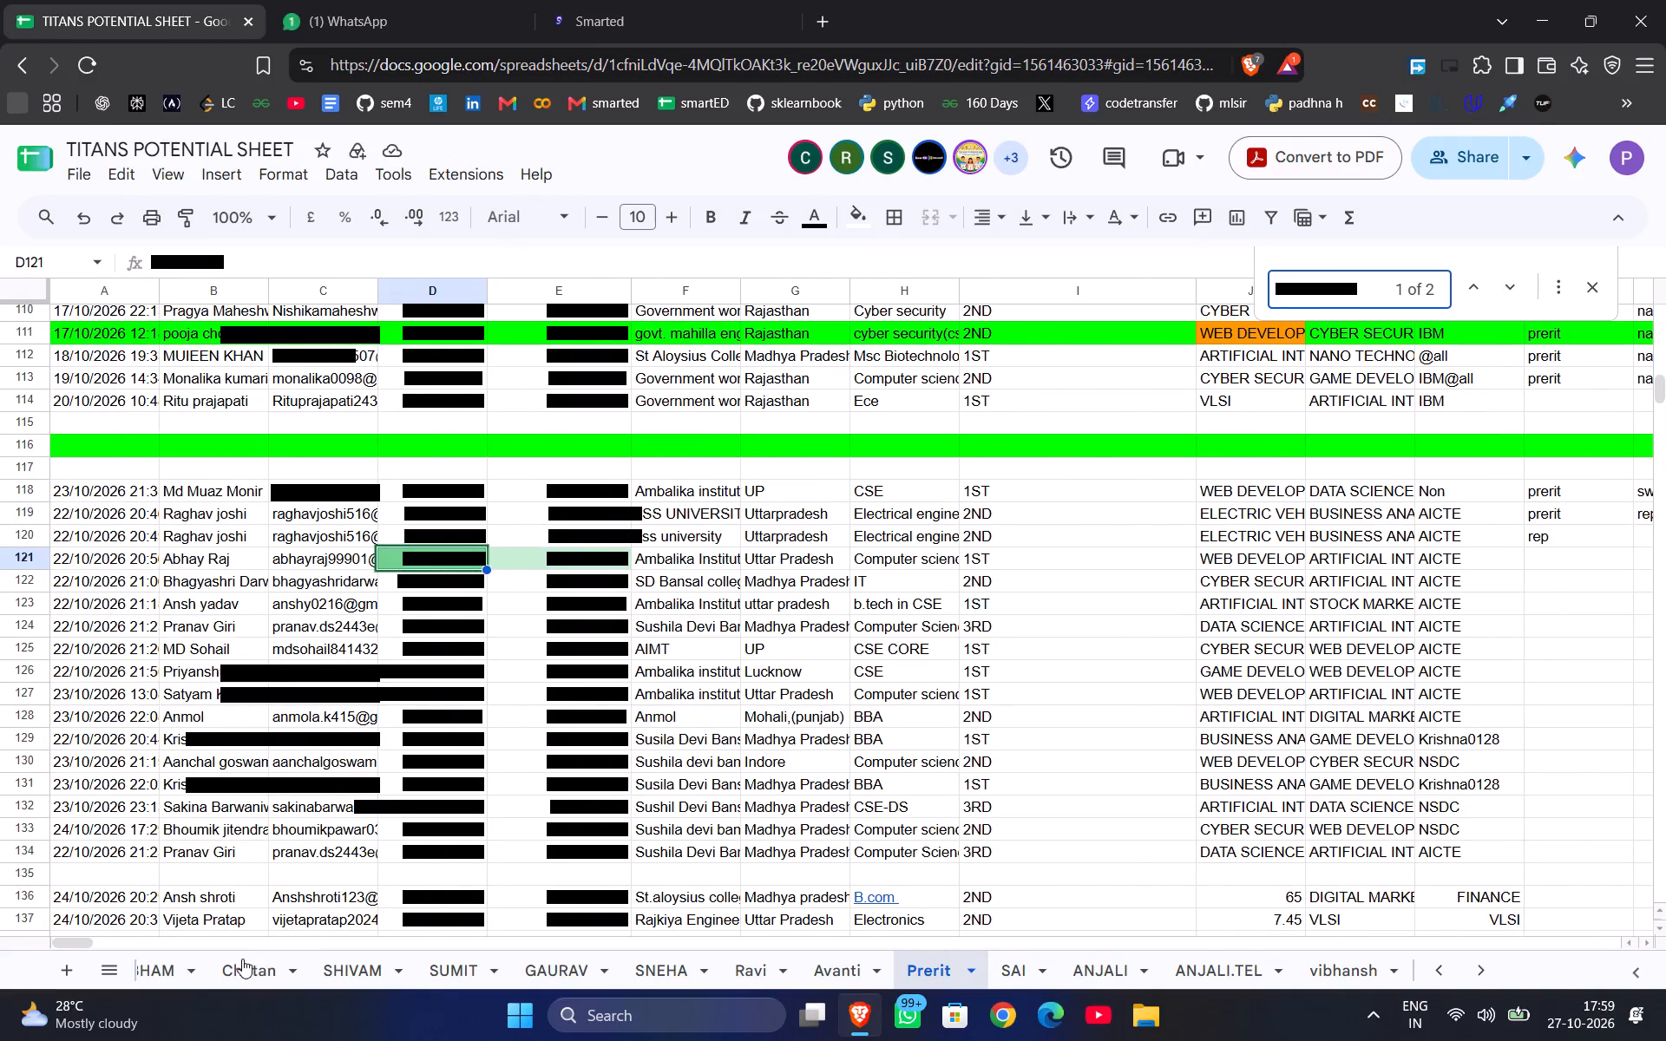
Search the Chetan sheet for the contact number copied from D121 to check for duplicate leads.
click(242, 959)
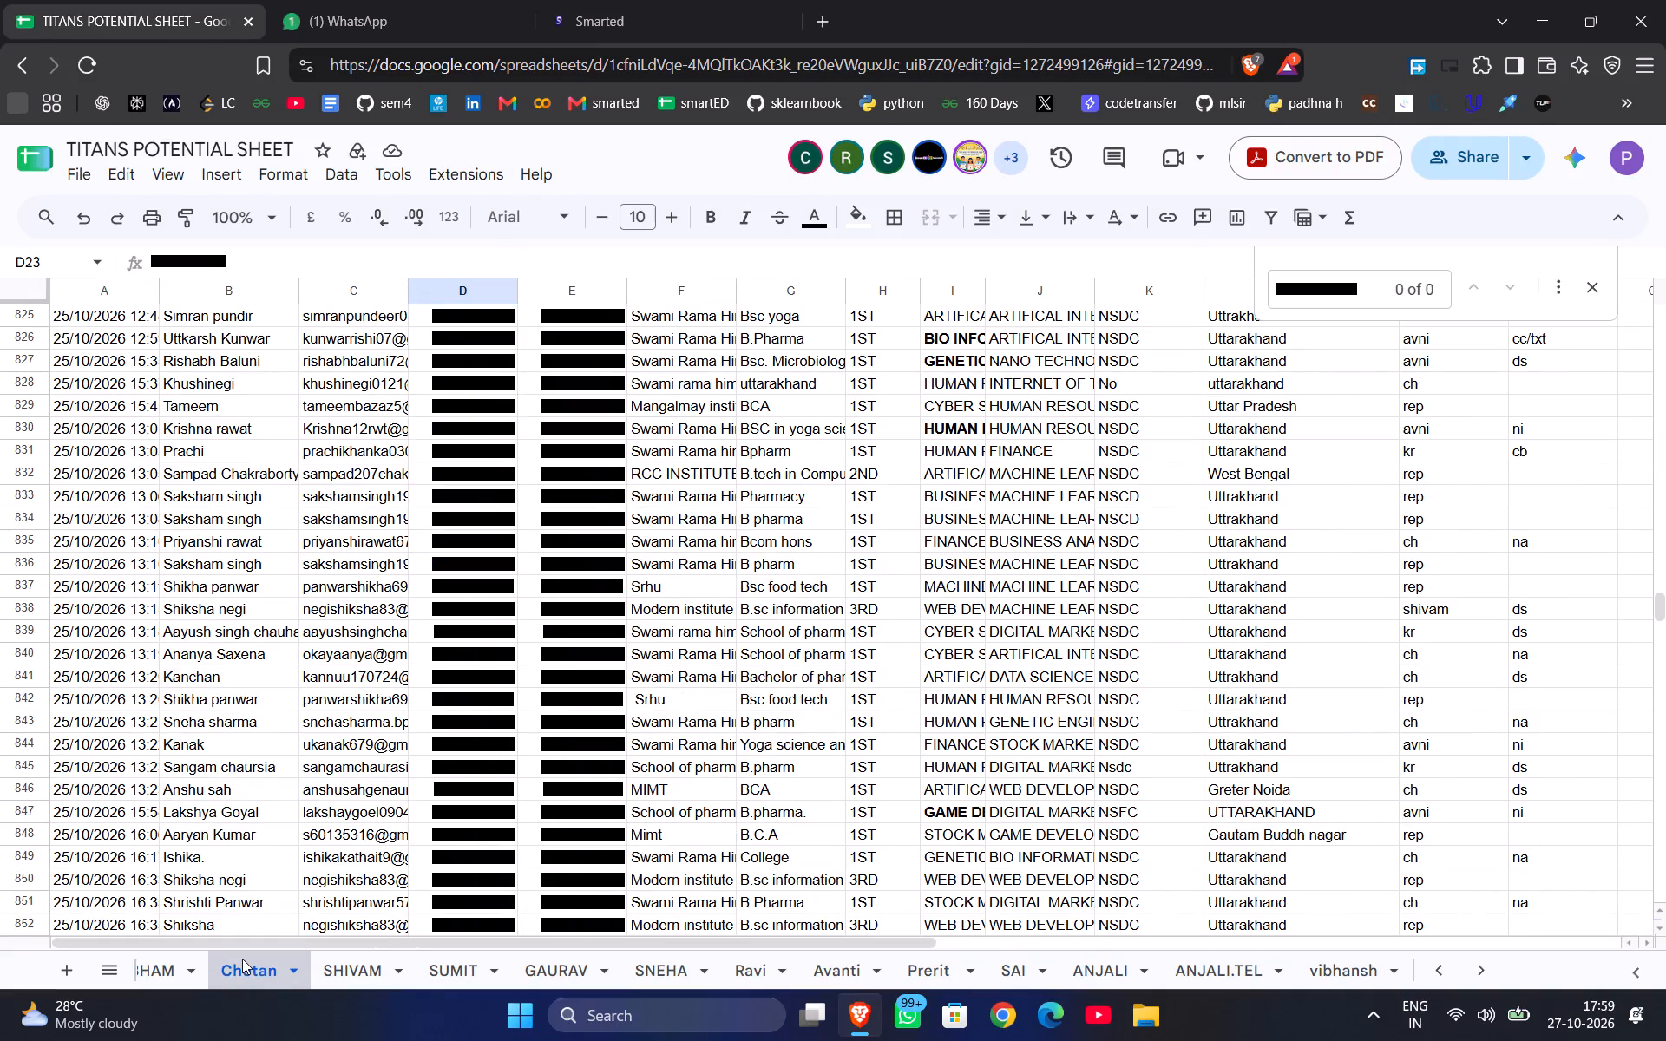
click(441, 839)
key(ctrl+f)
key(ctrl+v)
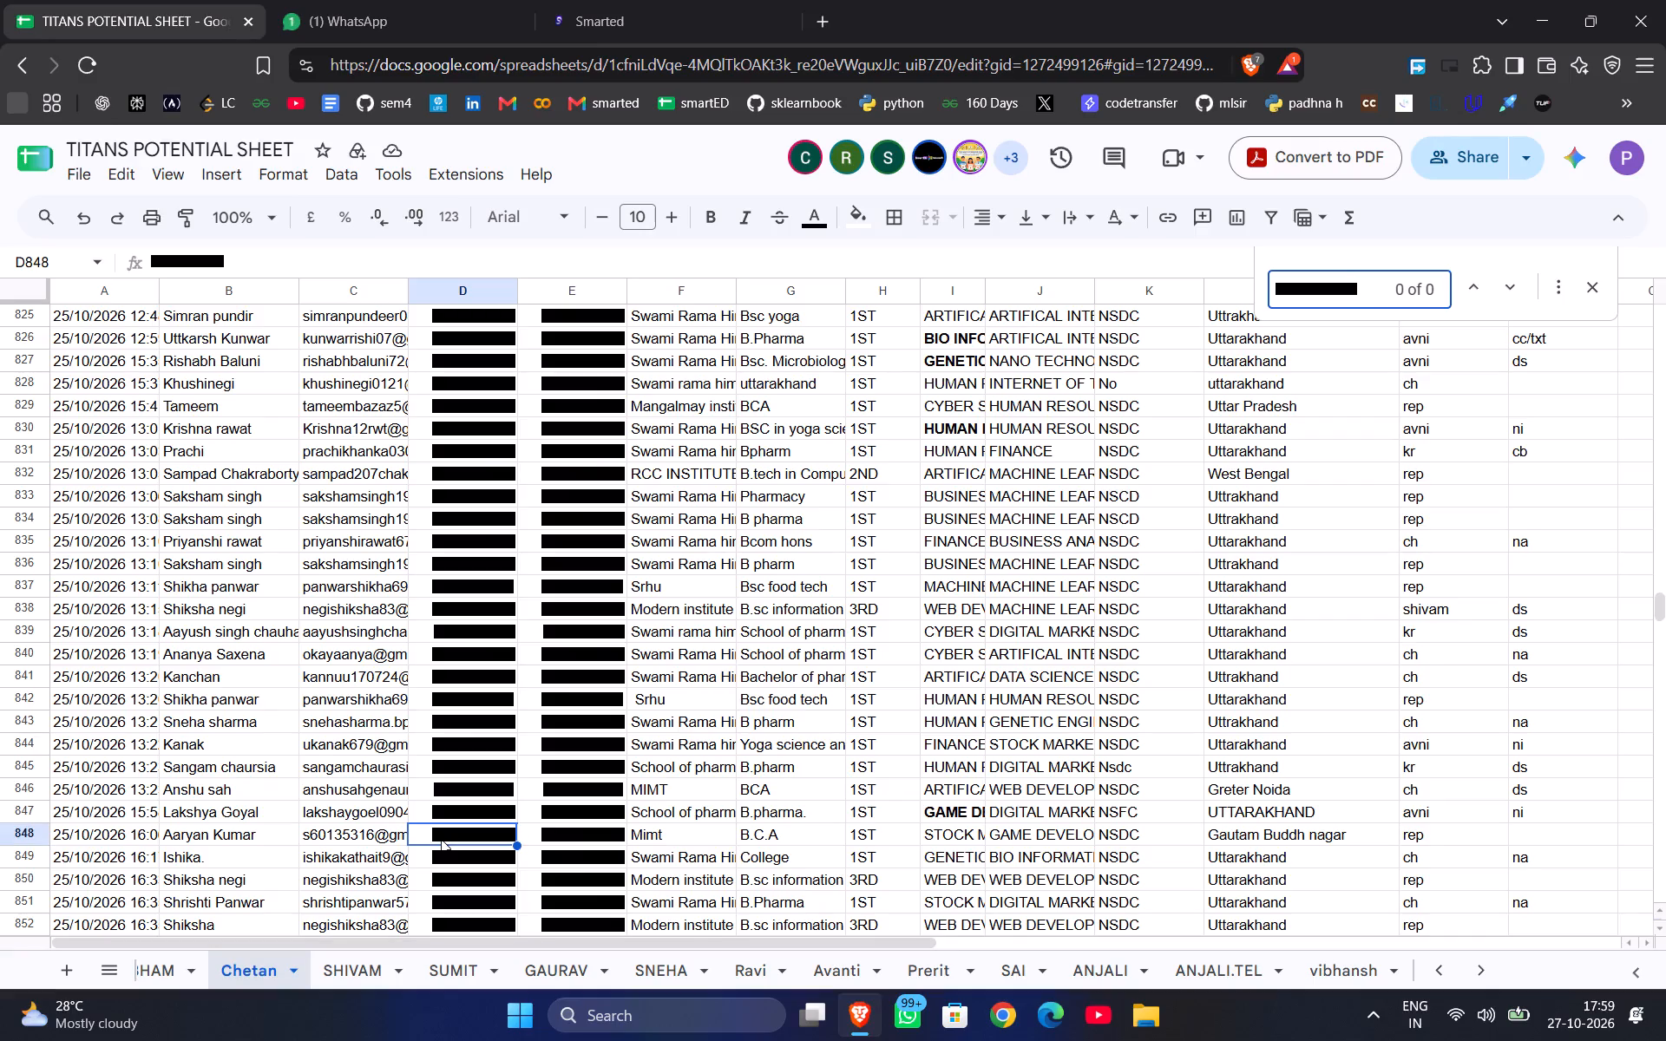
Return to the Prerit sheet and copy the contact number from inside cell D121.
click(898, 985)
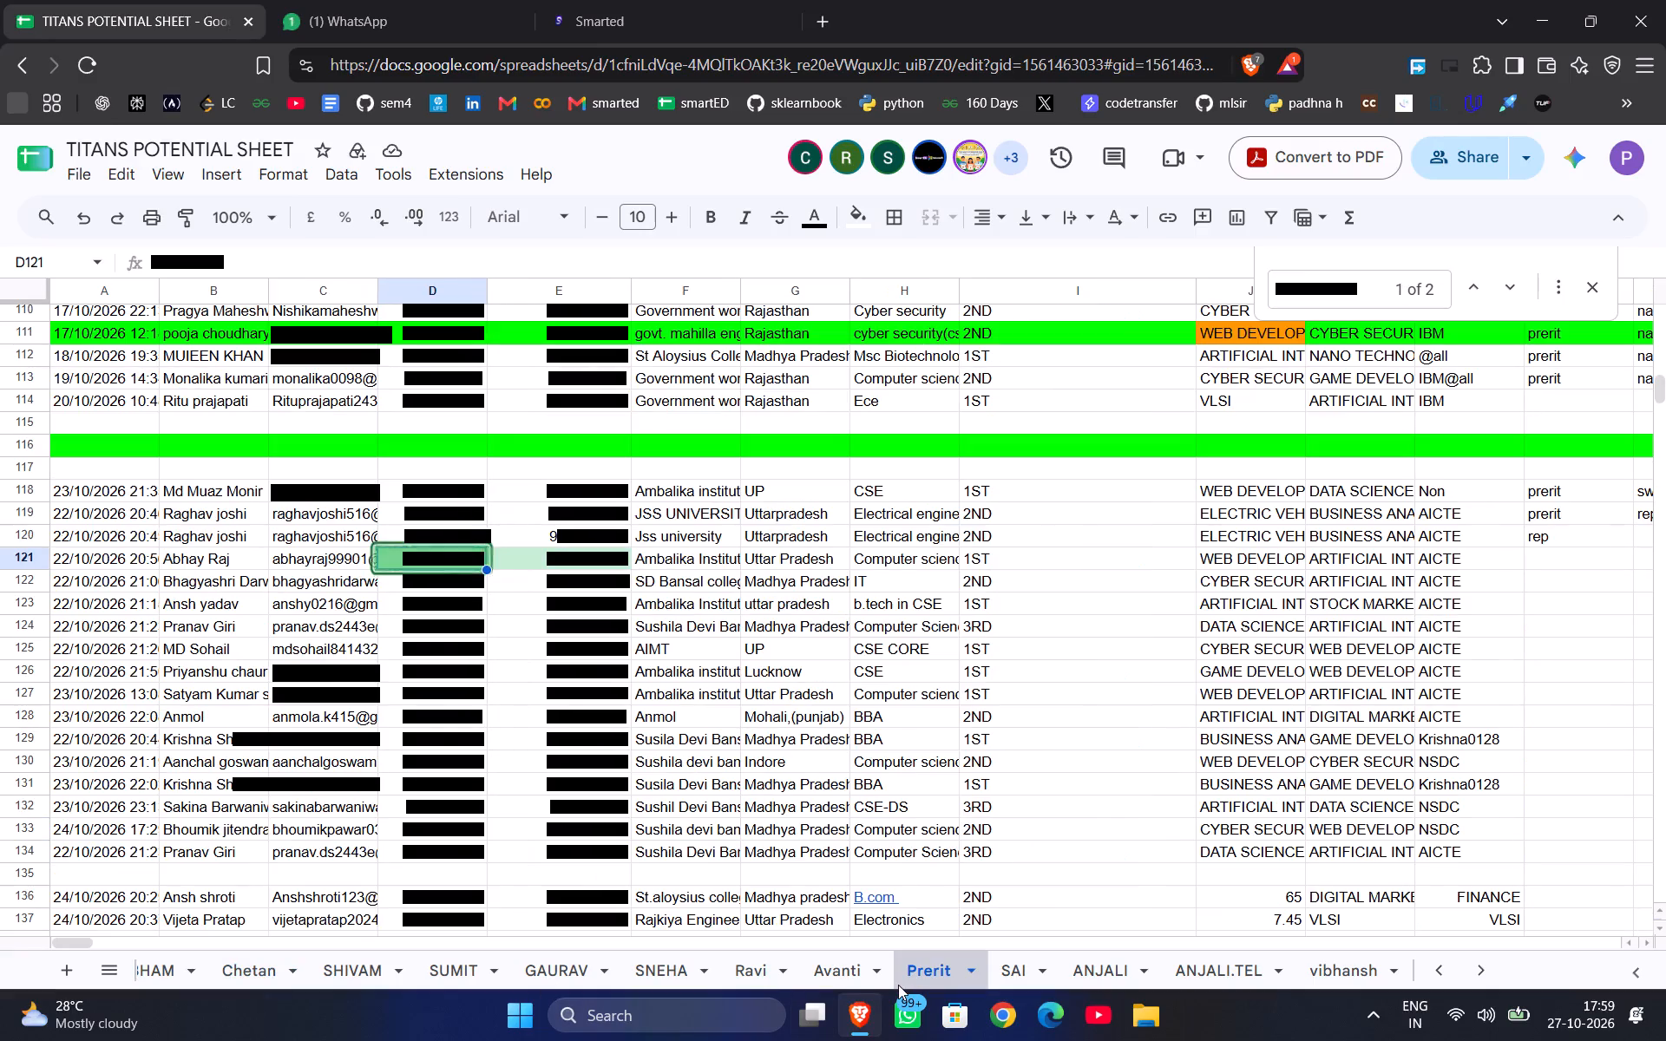
triple_click(454, 560)
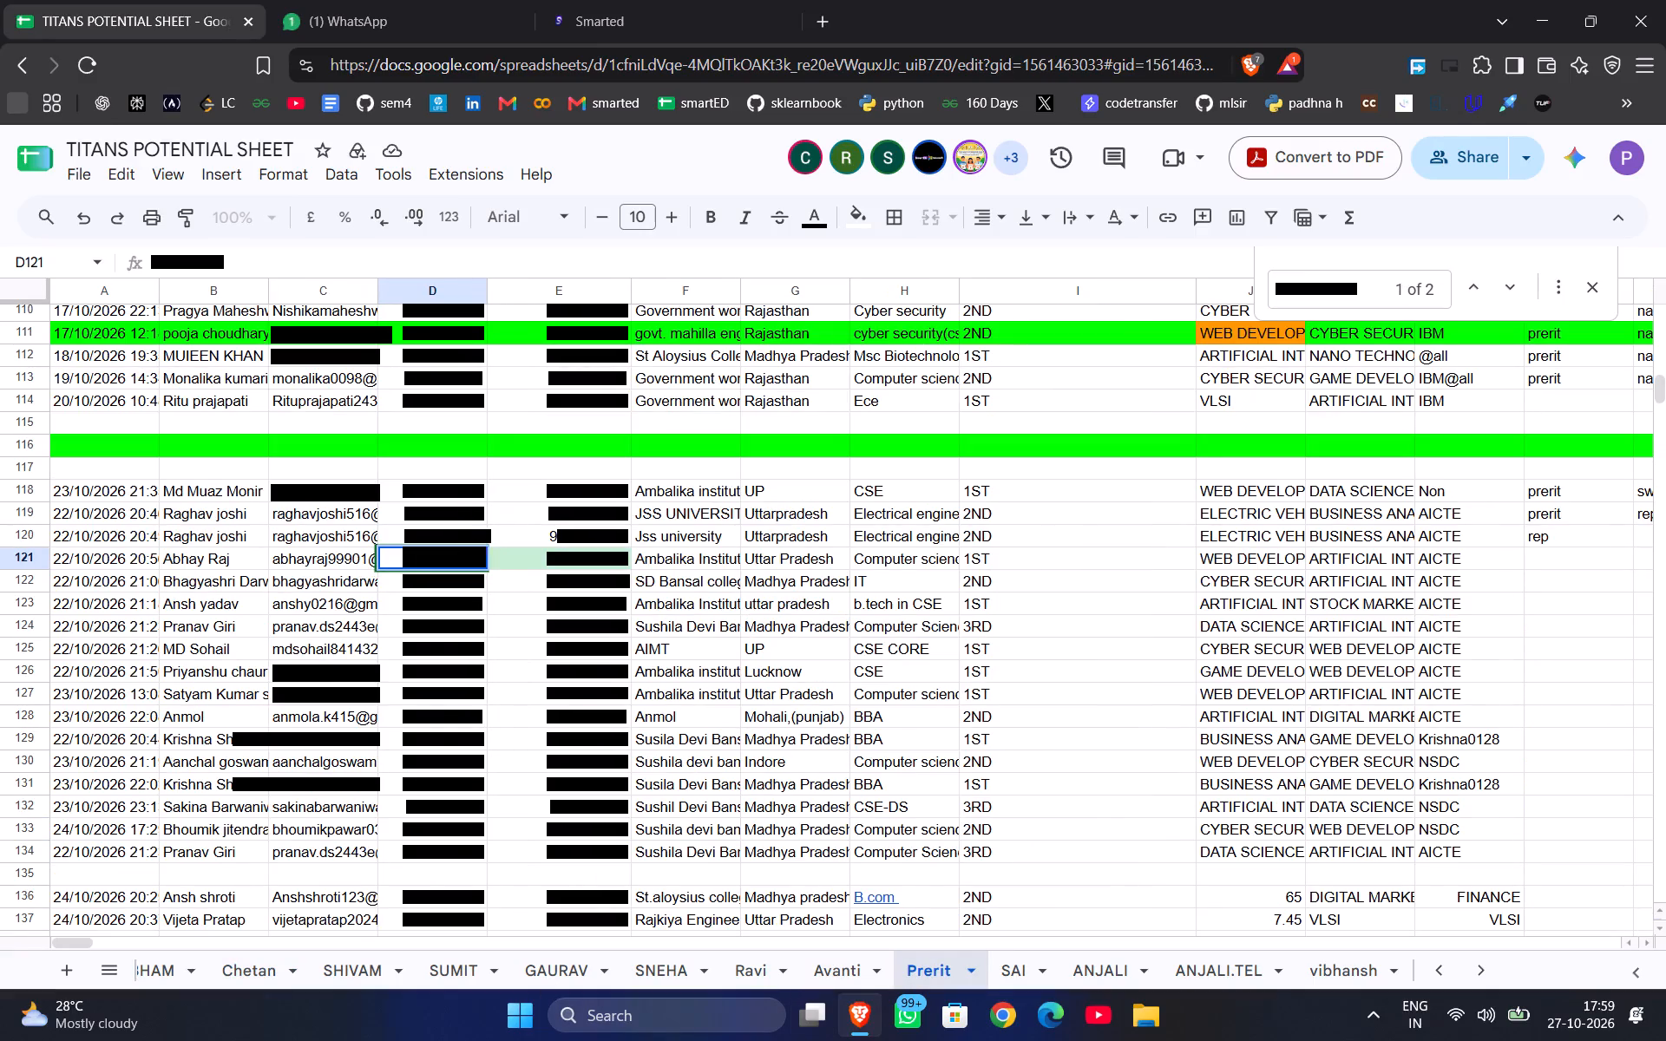
key(ctrl+c)
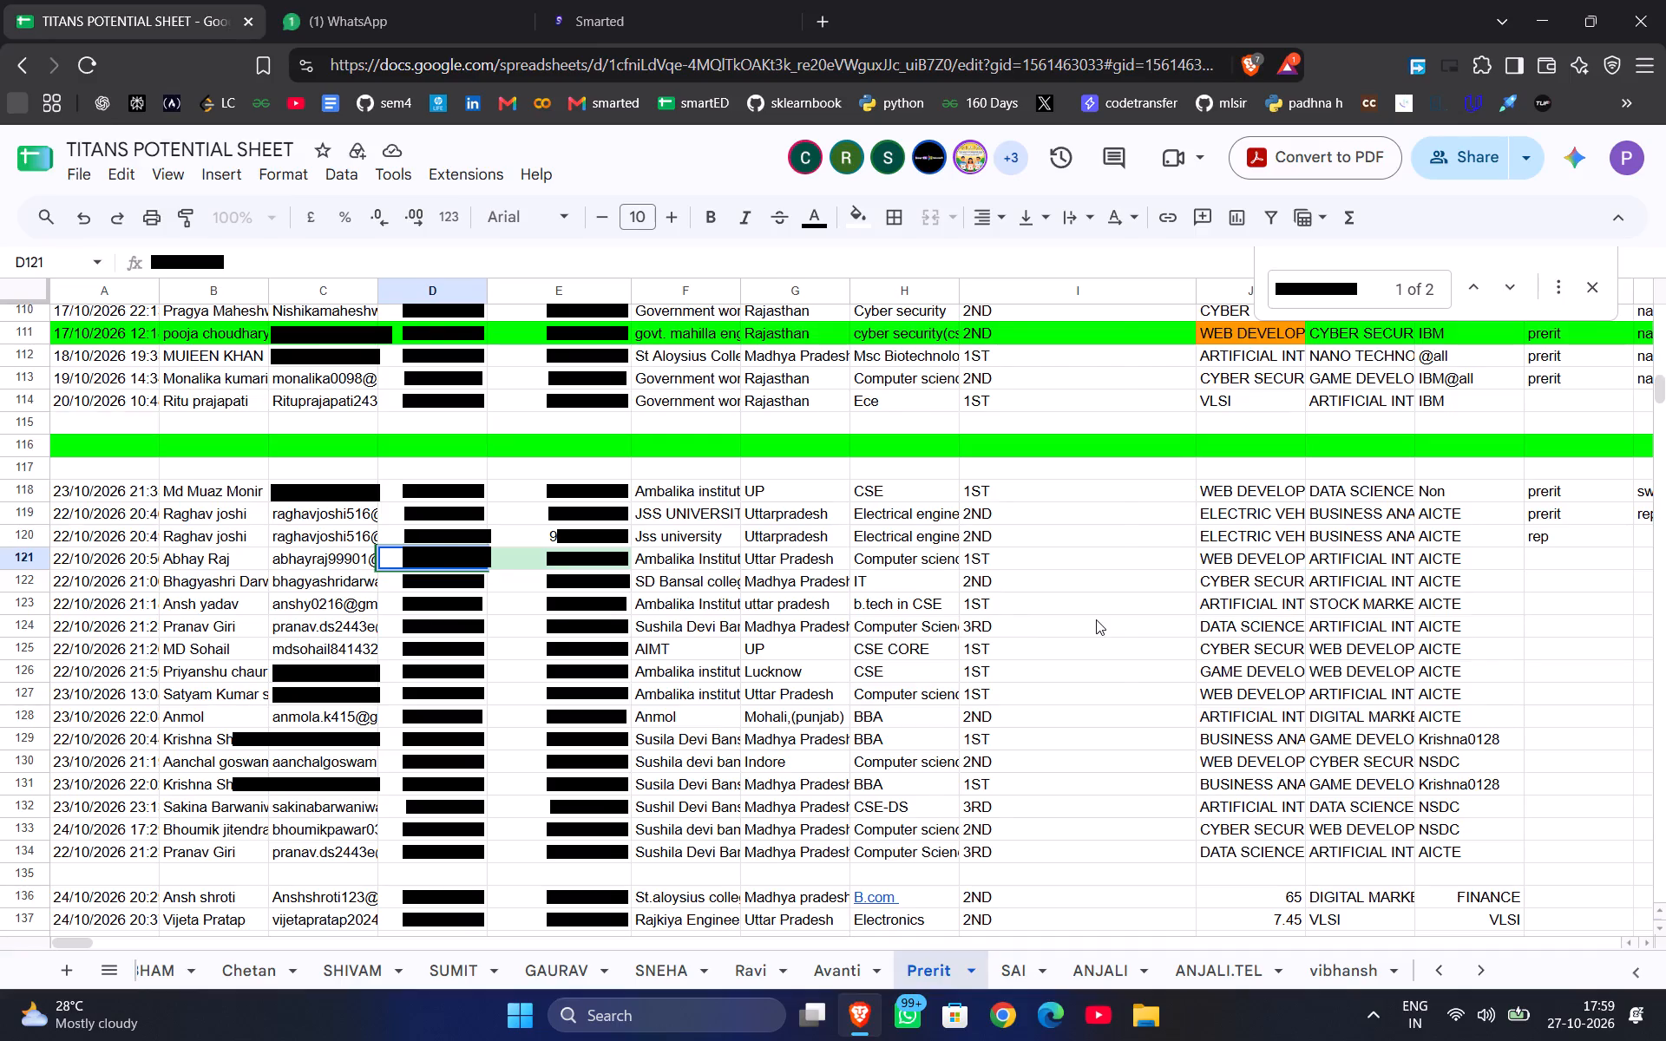
Assign the Ambalika Institute lead in row 121 by entering "ravi" in cell M121.
scroll(1096, 619, left, 3)
click(1301, 562)
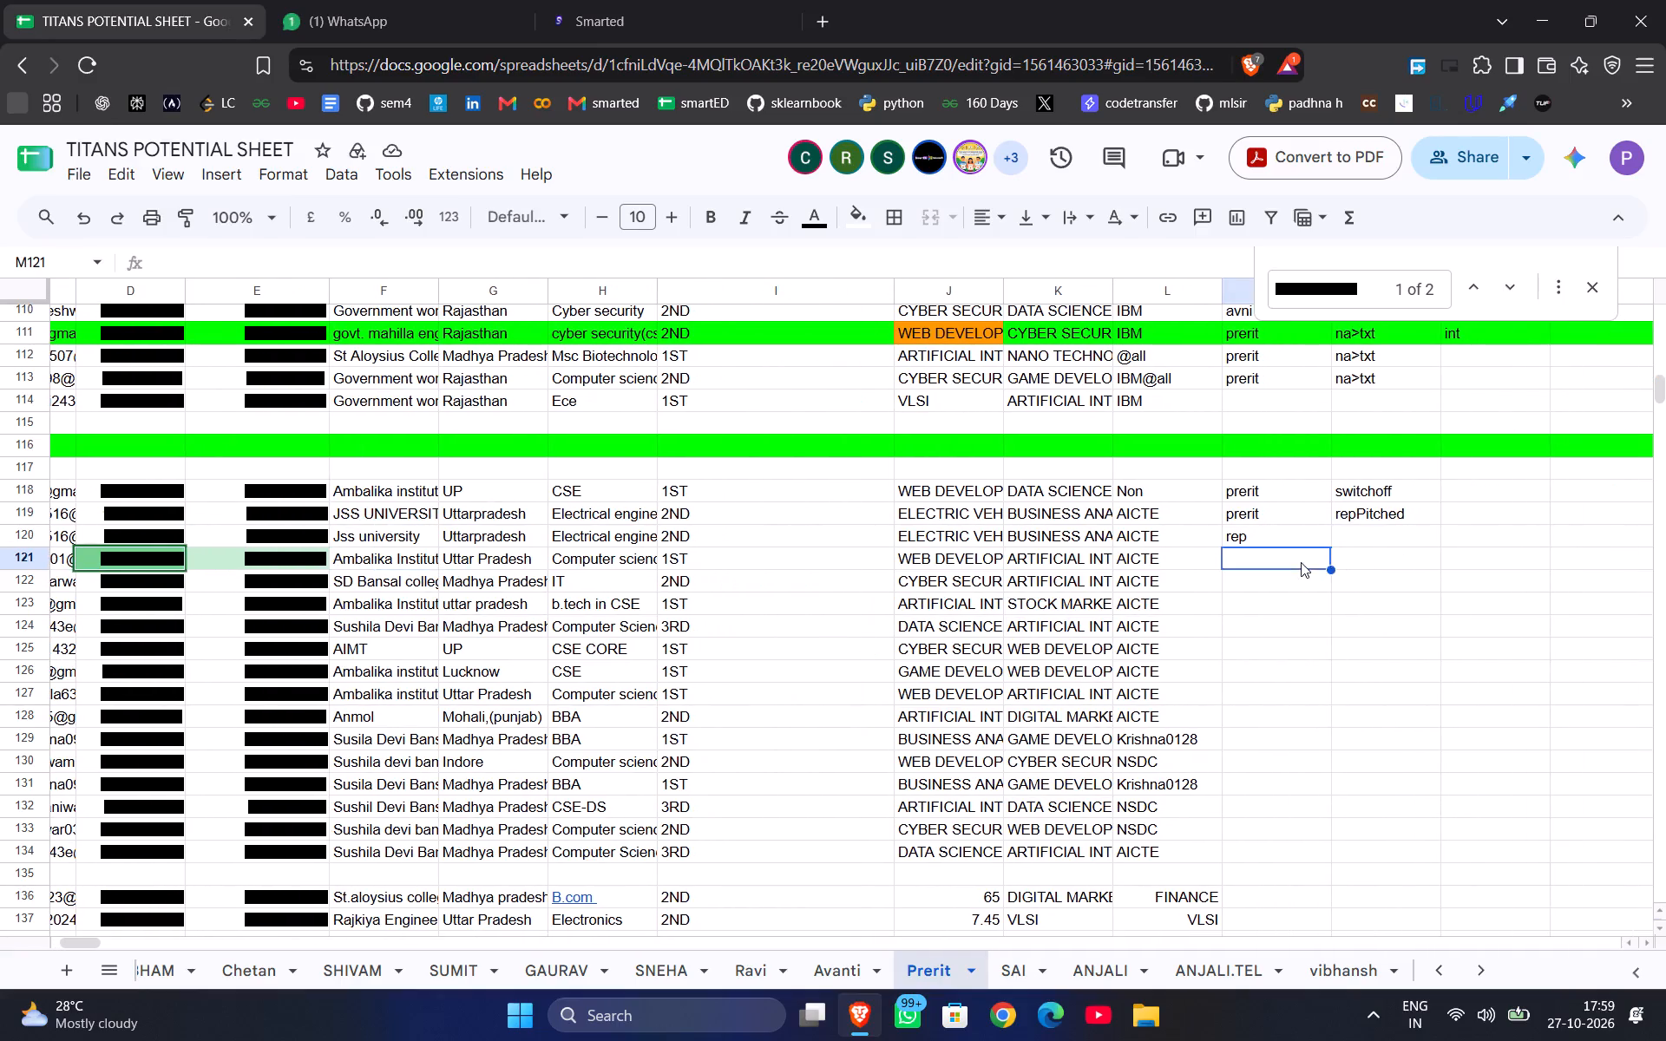
text(re)
key(BackSpace)
key(a)
key(BackSpace)
key(BackSpace)
key(a)
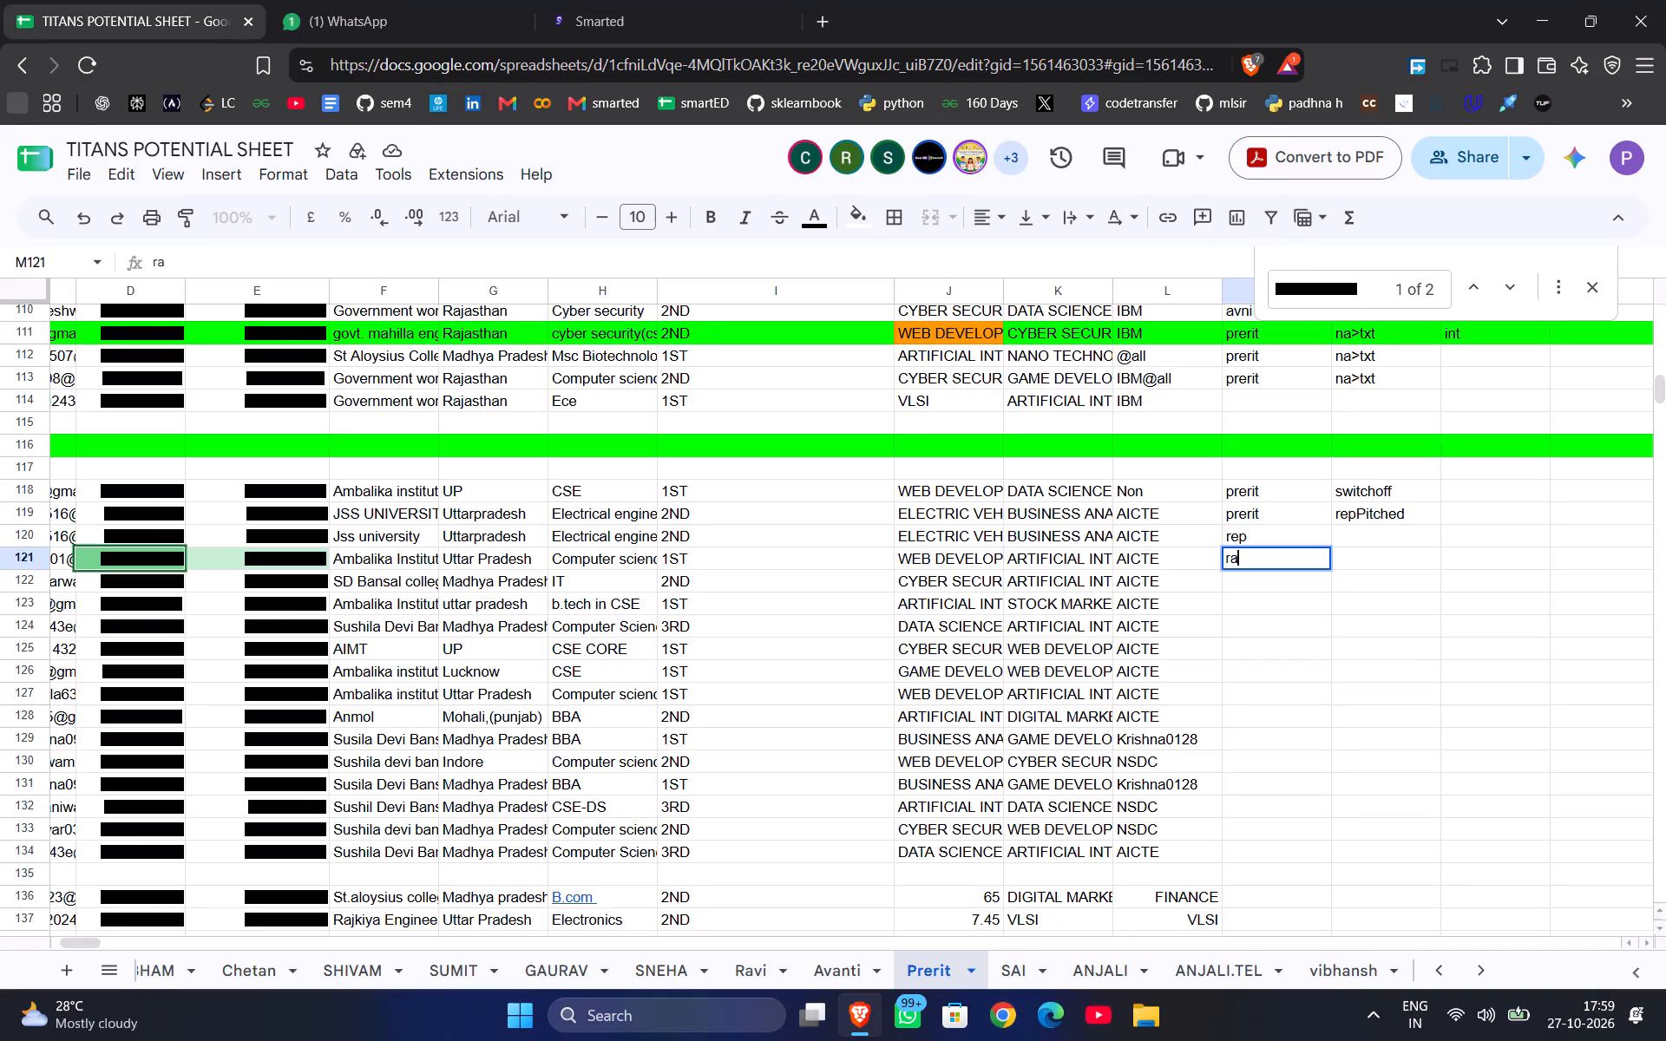
text(vi)
key(Return)
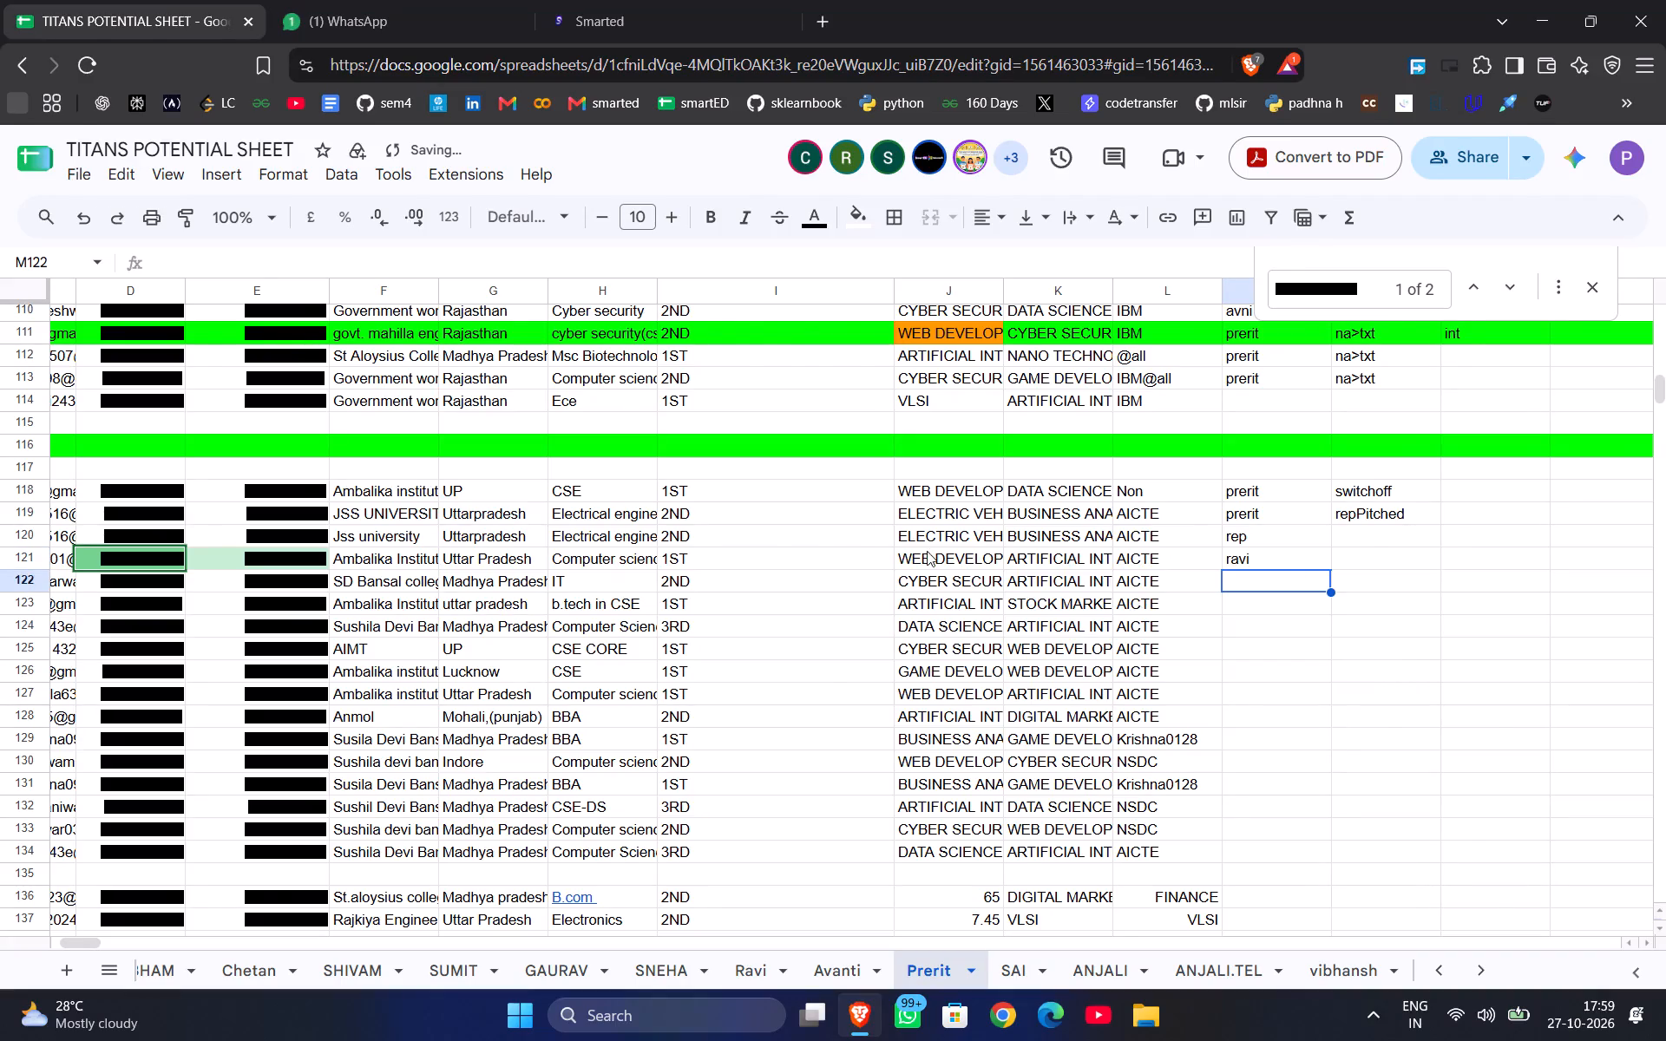
Copy the contact number in D122, on the SD Bansal college lead's row, and search the Prerit sheet for duplicates.
scroll(902, 563, right, 4)
click(427, 584)
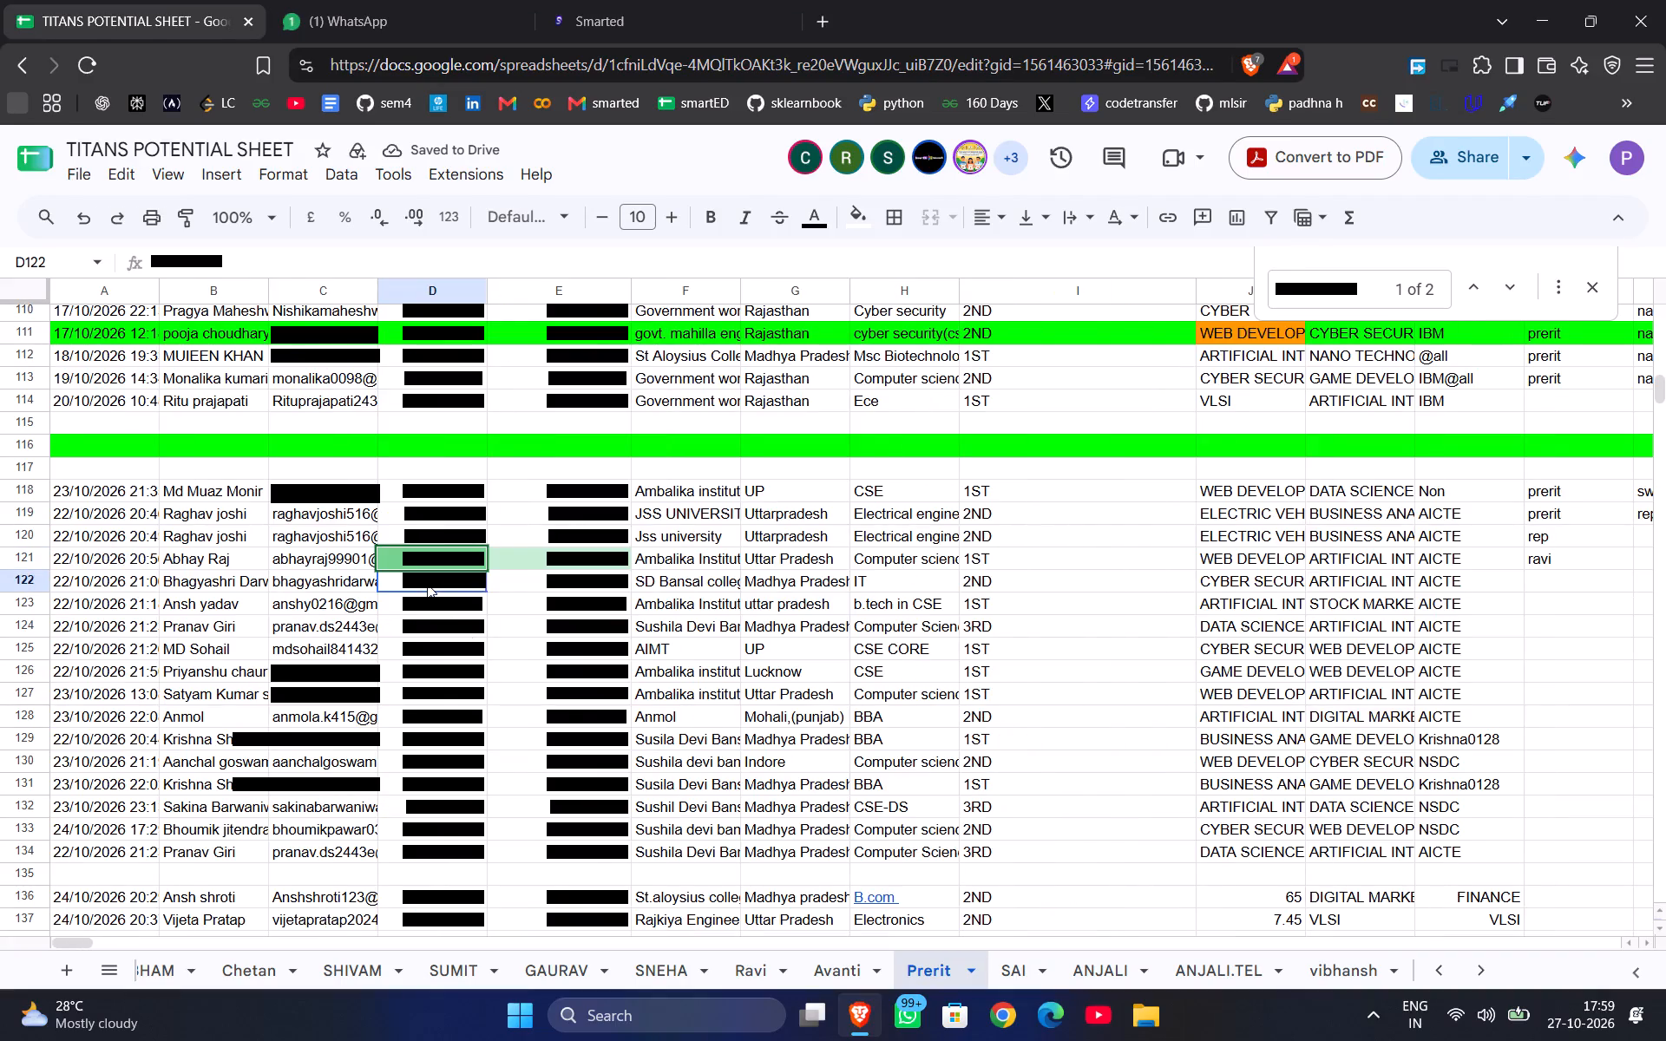
key(ctrl+c)
key(ctrl+f)
key(ctrl+v)
Copy the SD Bansal college lead's contact number from inside cell D122.
triple_click(427, 584)
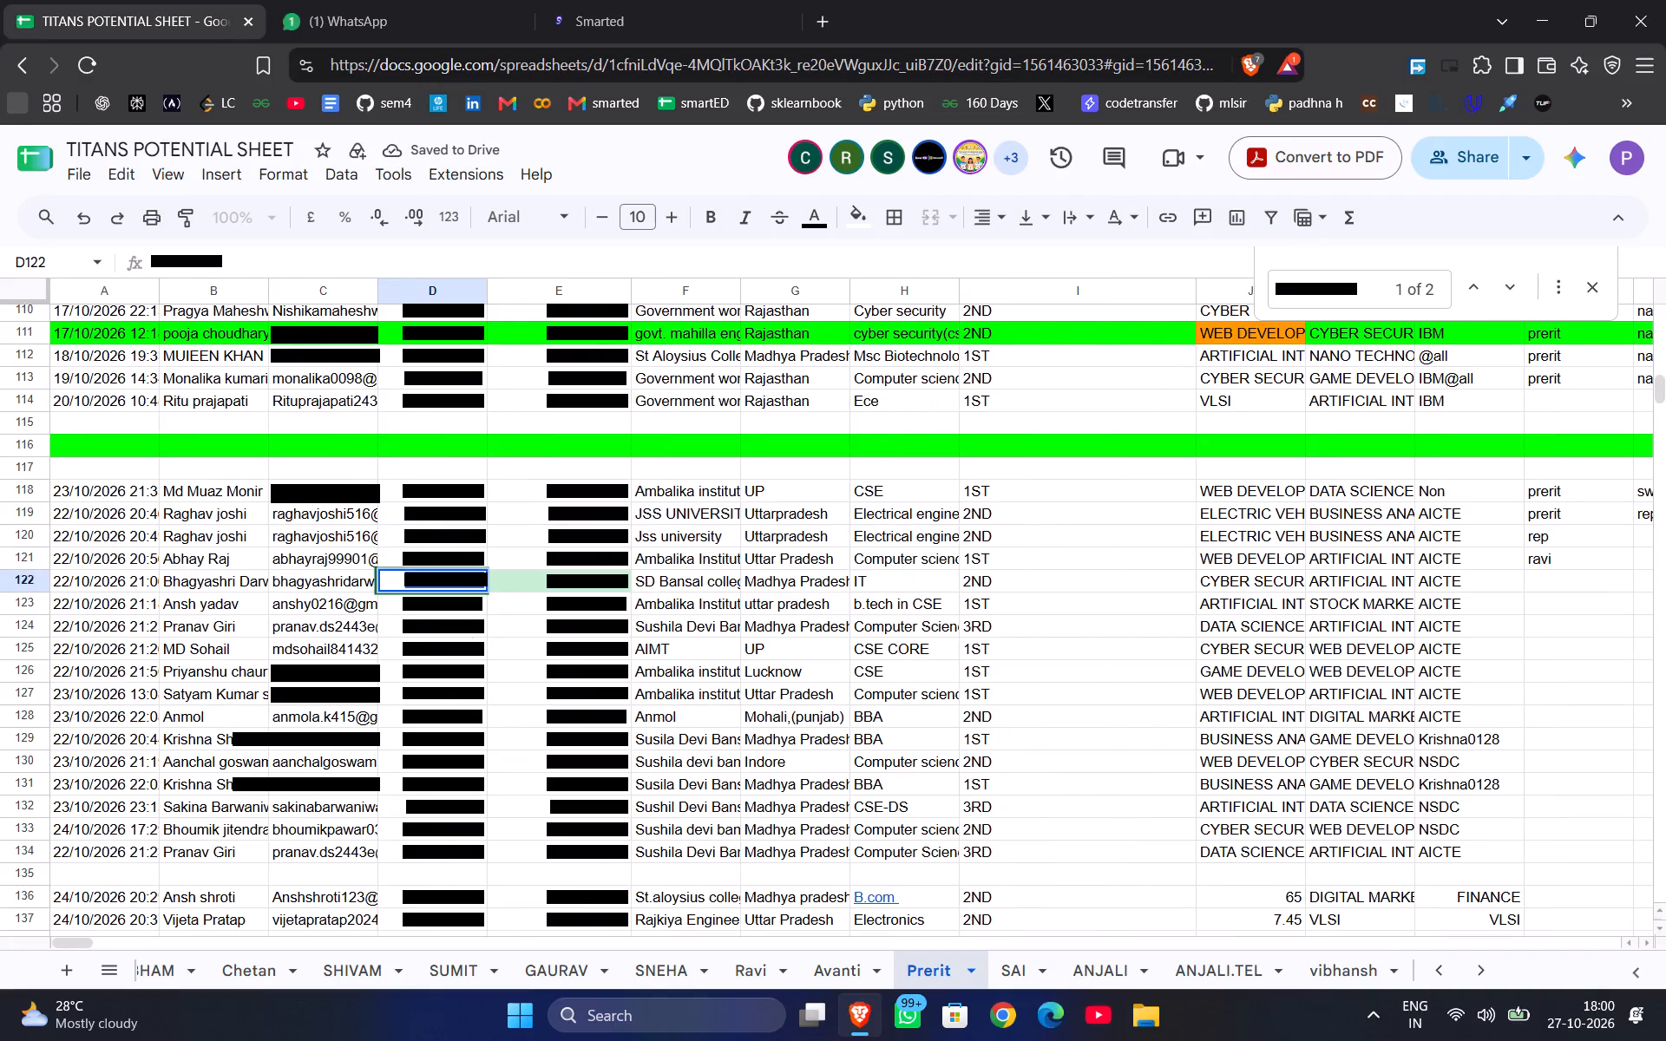
key(ctrl+c)
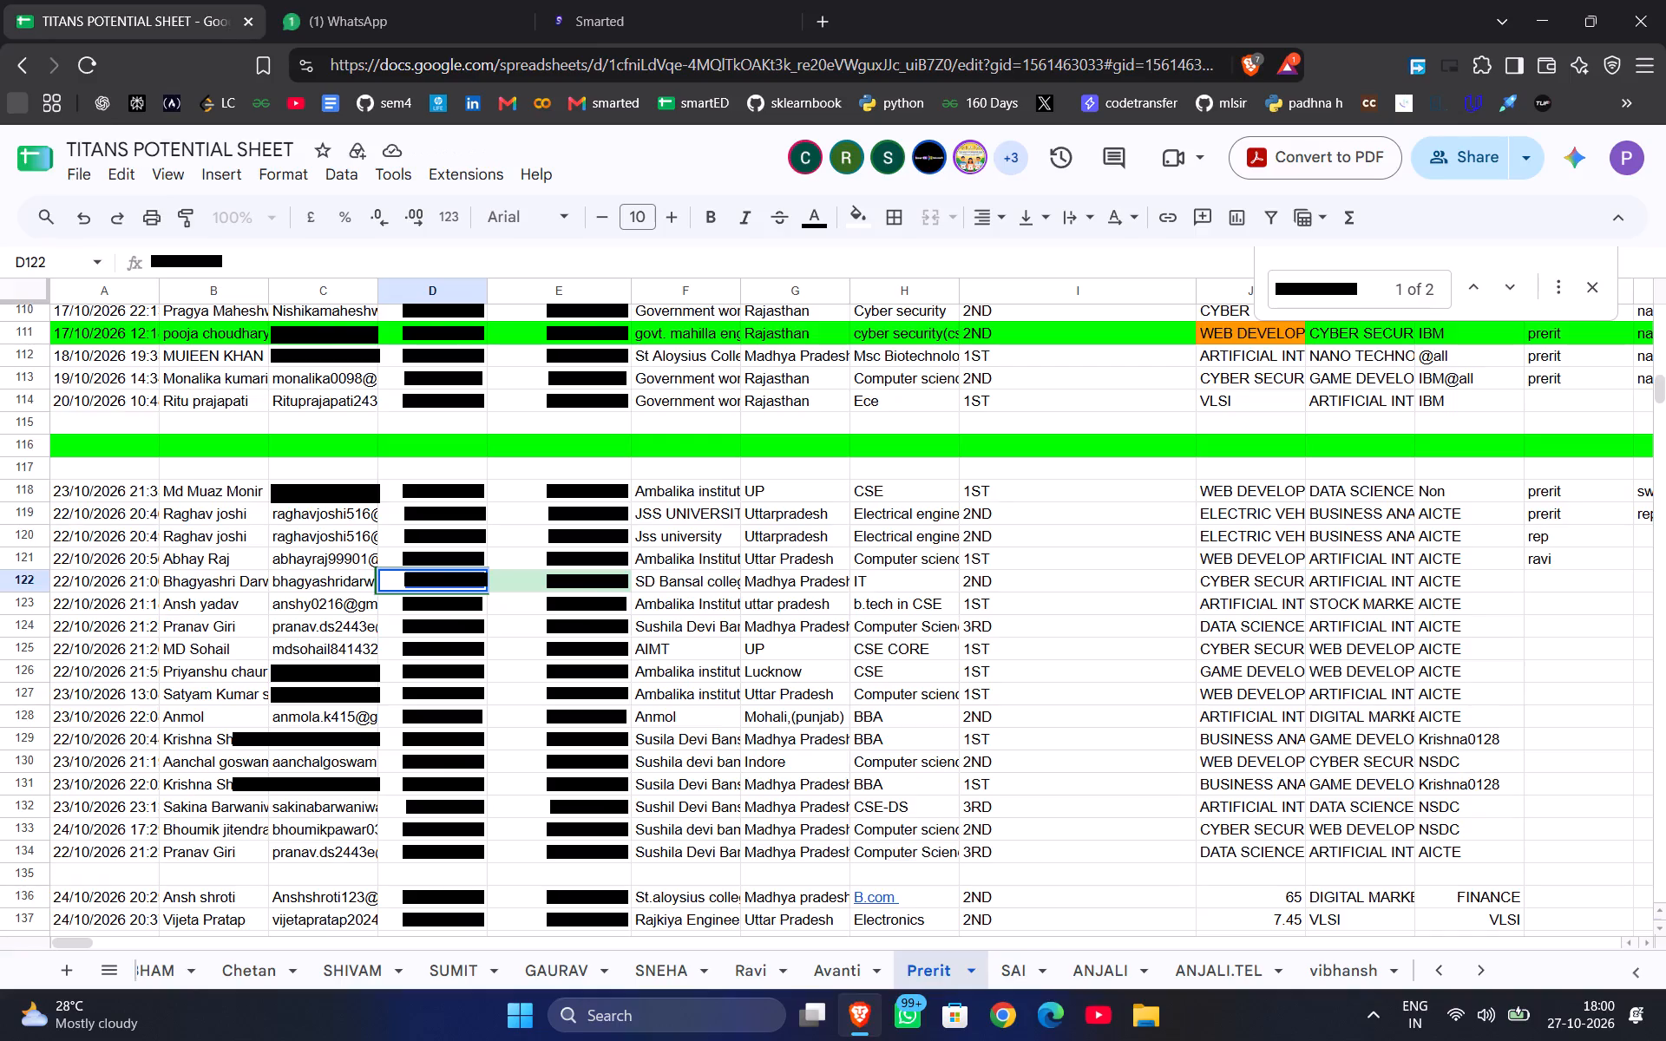
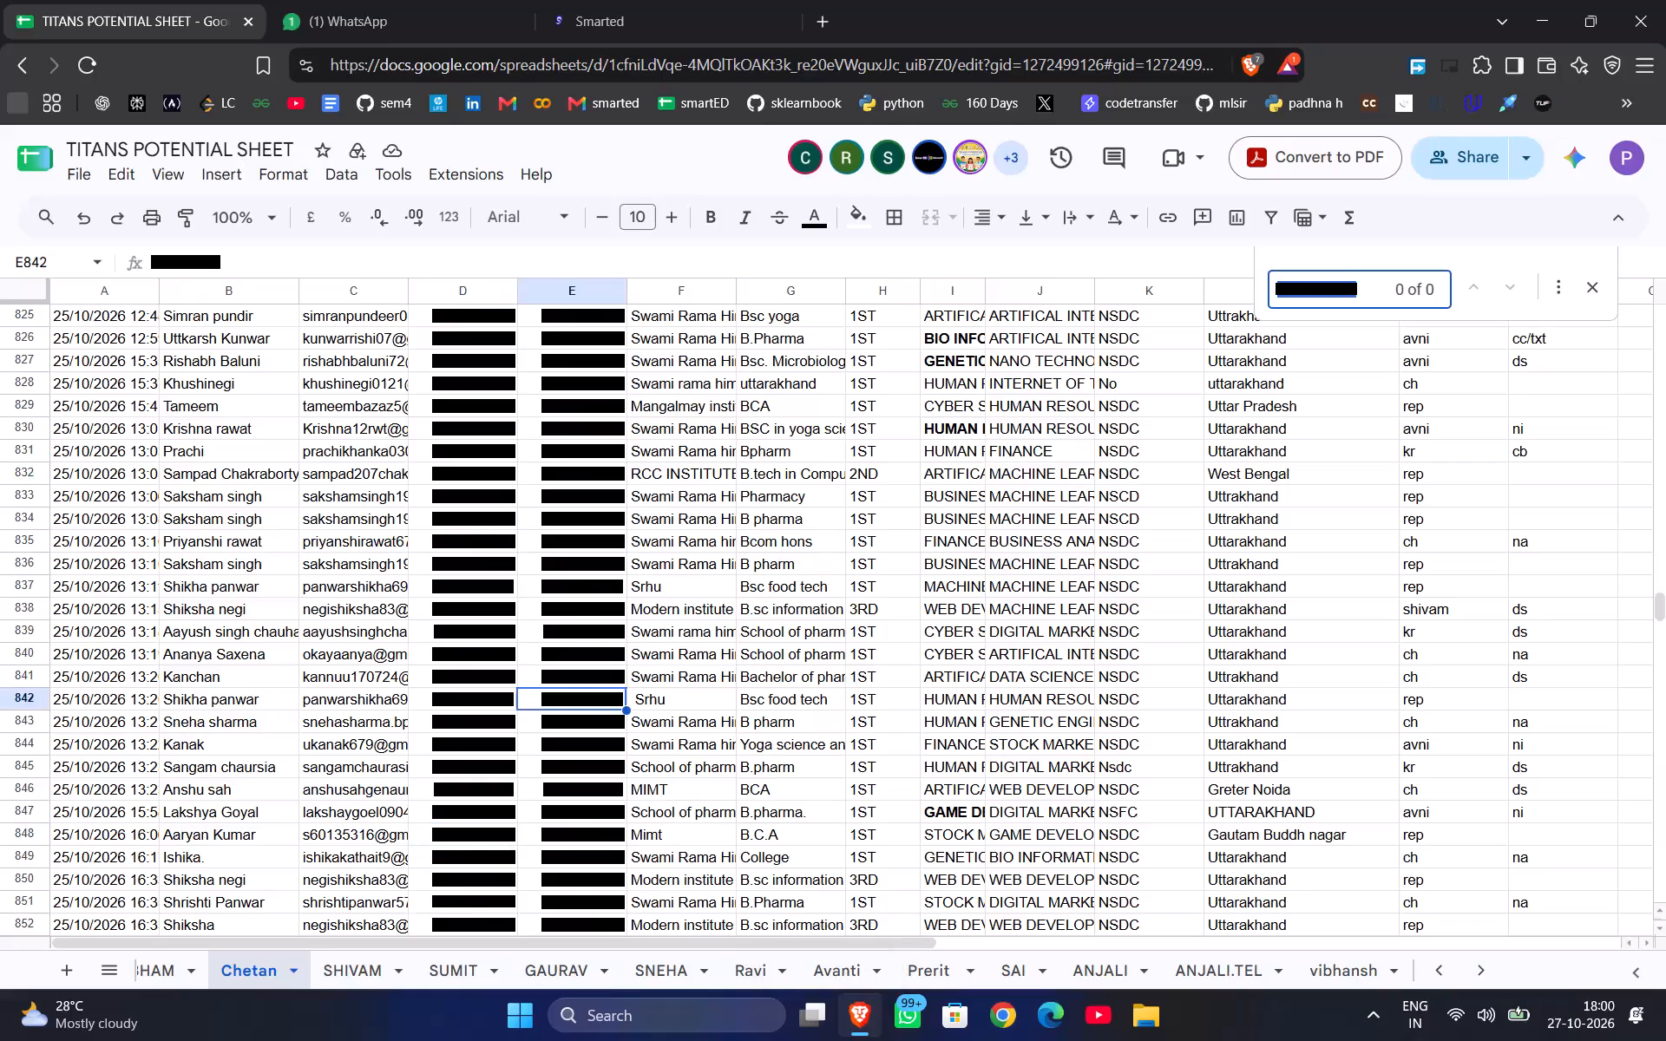
Search the Chetan sheet for duplicates of the copied SD Bansal college lead's contact number.
key(ctrl+v)
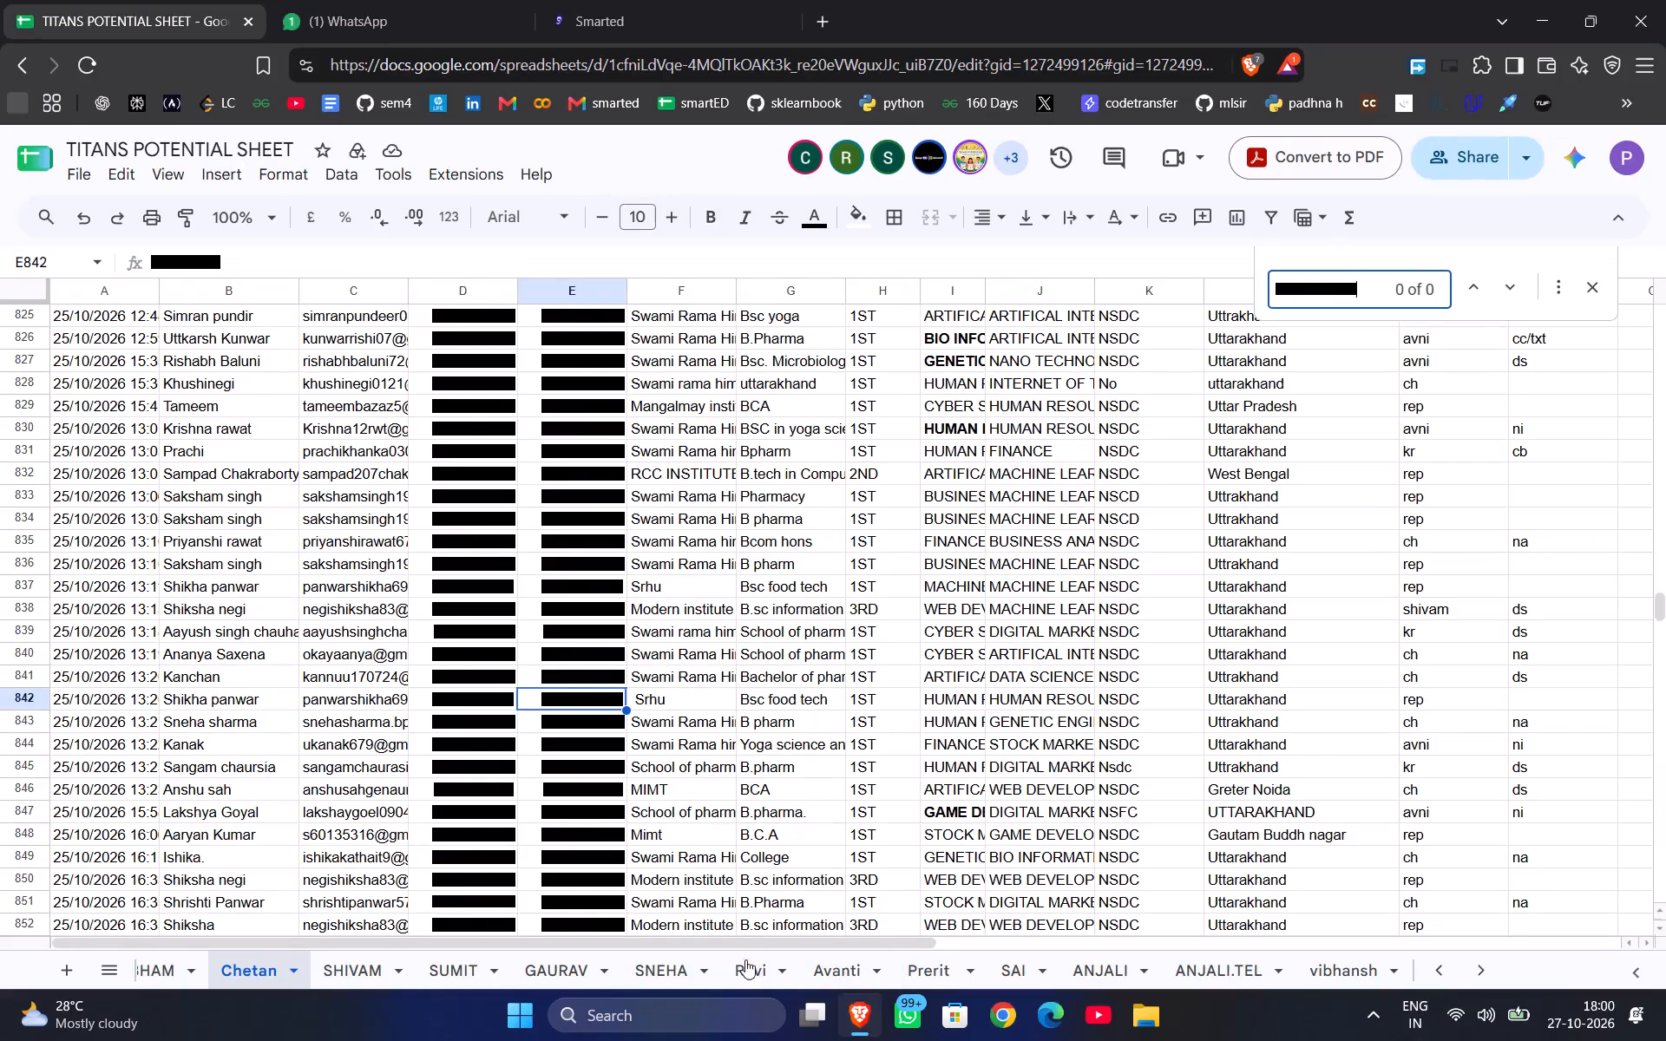
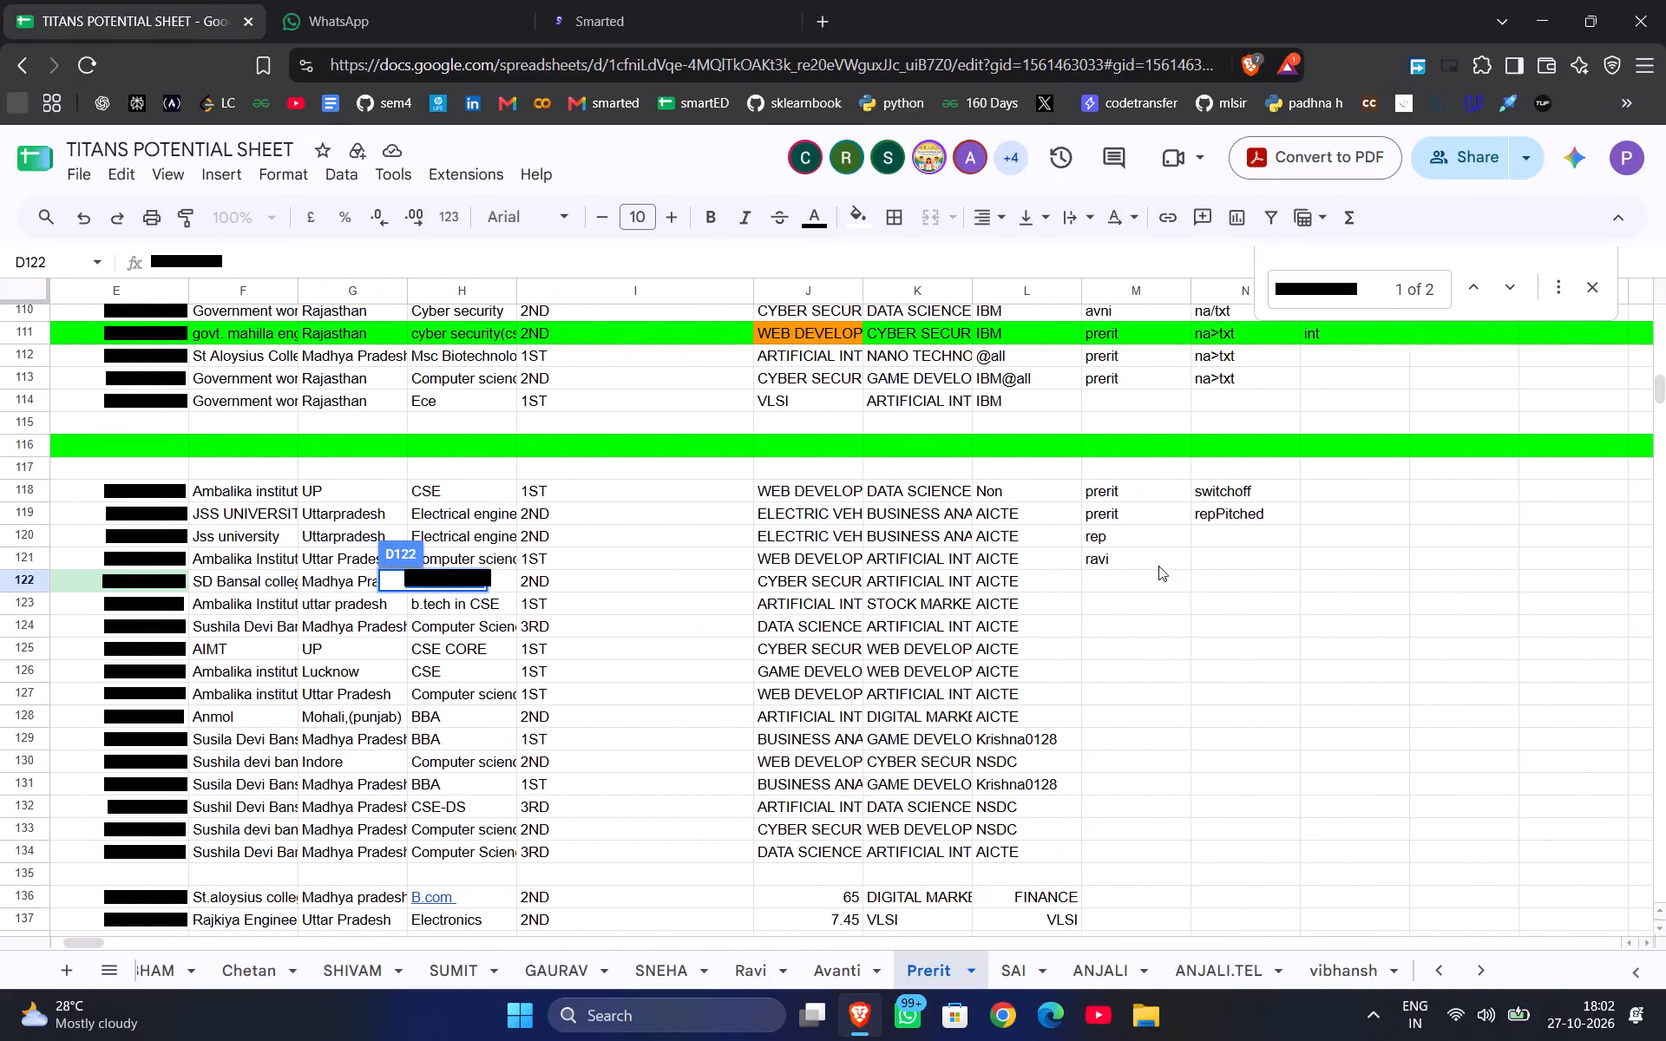
Assign the SD Bansal college lead in row 122 to prerit and enter the status note na>txt.
click(1138, 582)
key(p)
key(Tab)
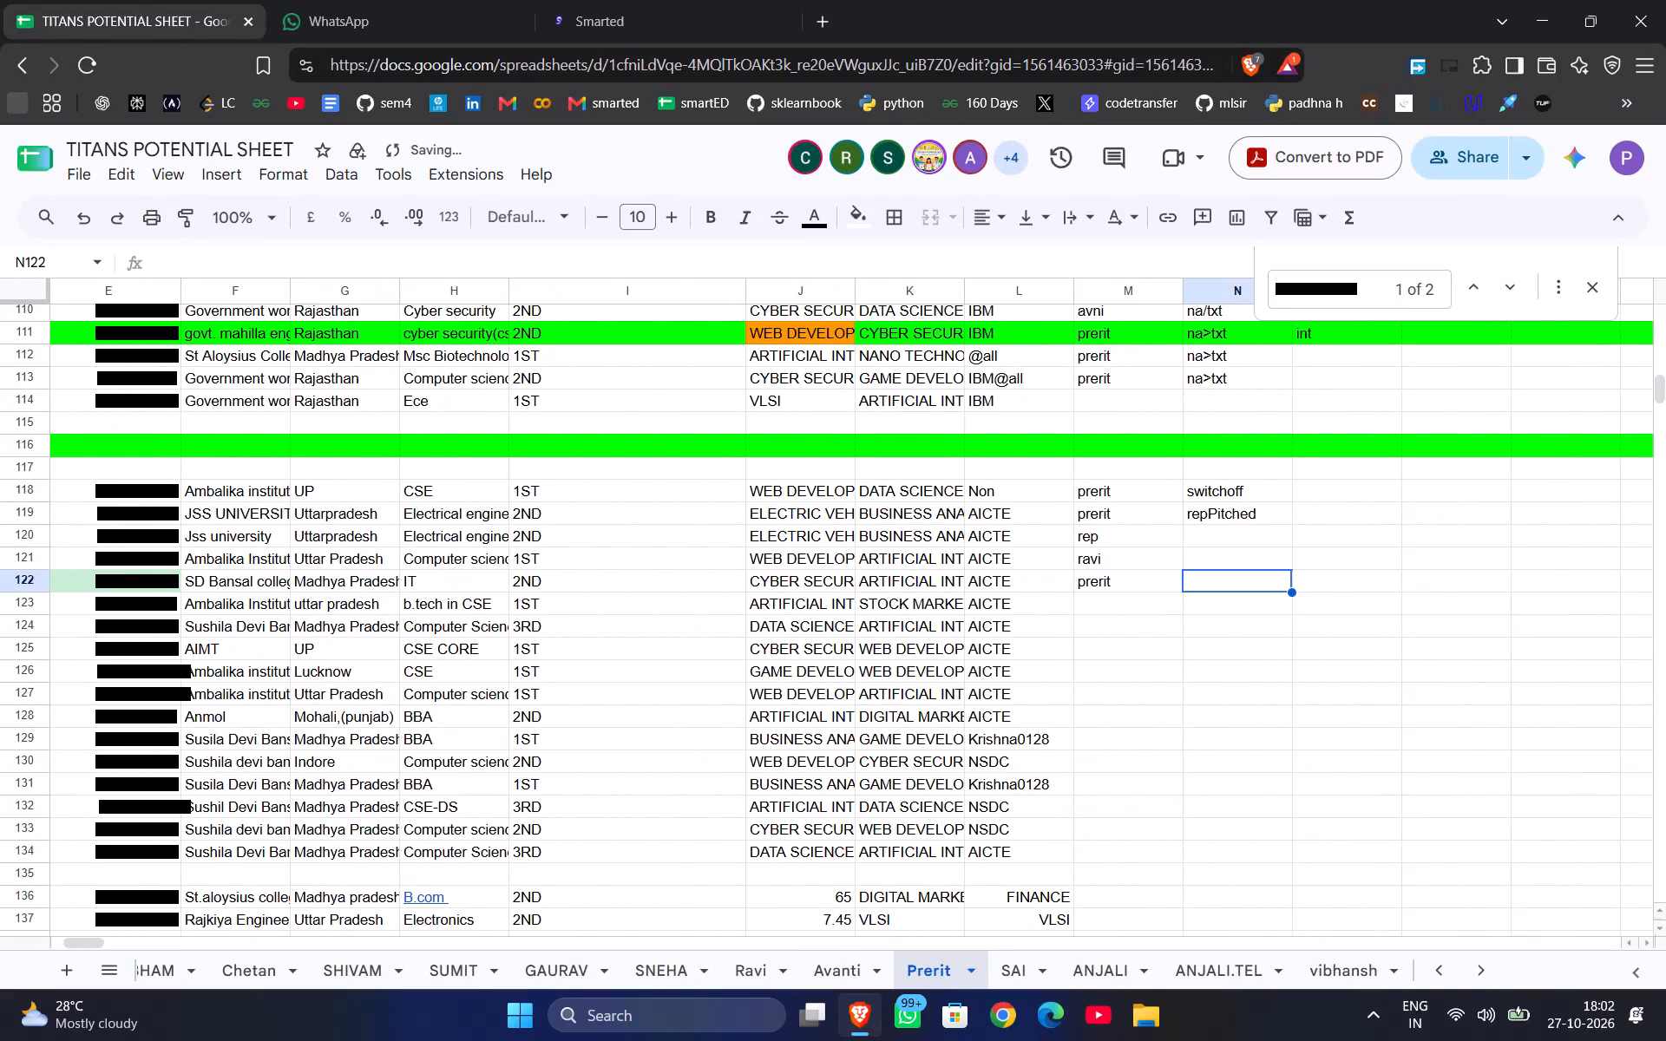
text(na)
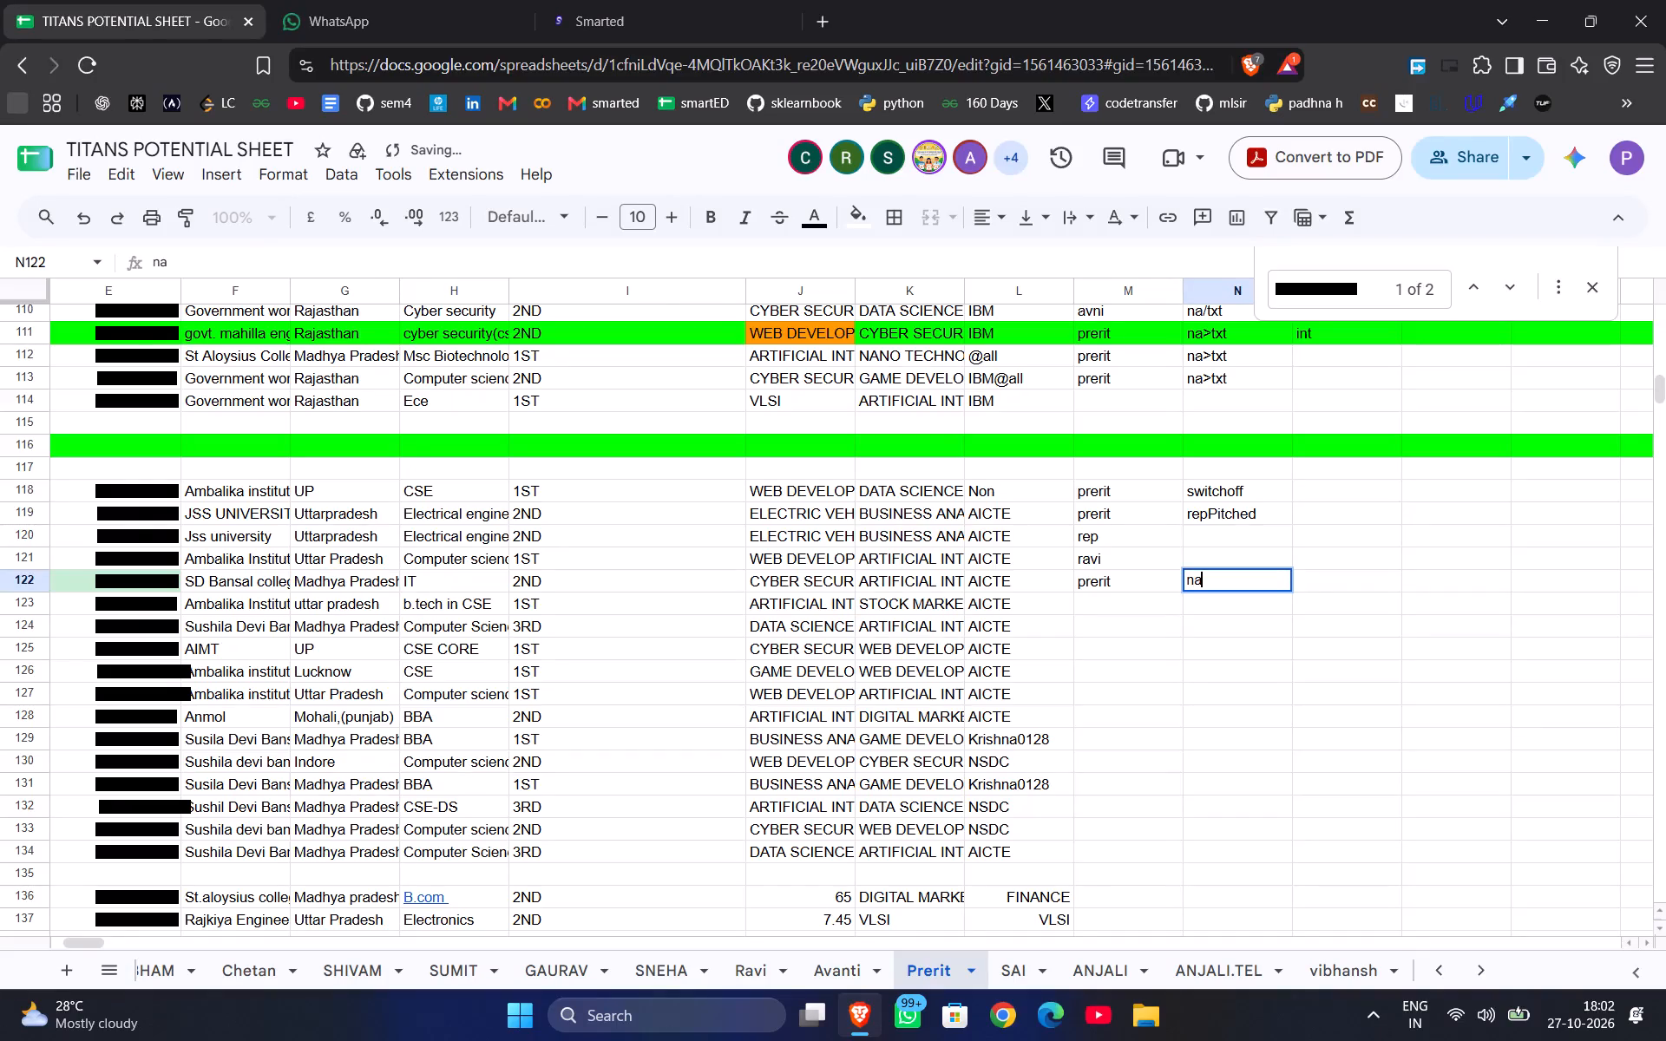
key(shift+greater)
text(txt)
key(Down)
key(Left)
key(Up)
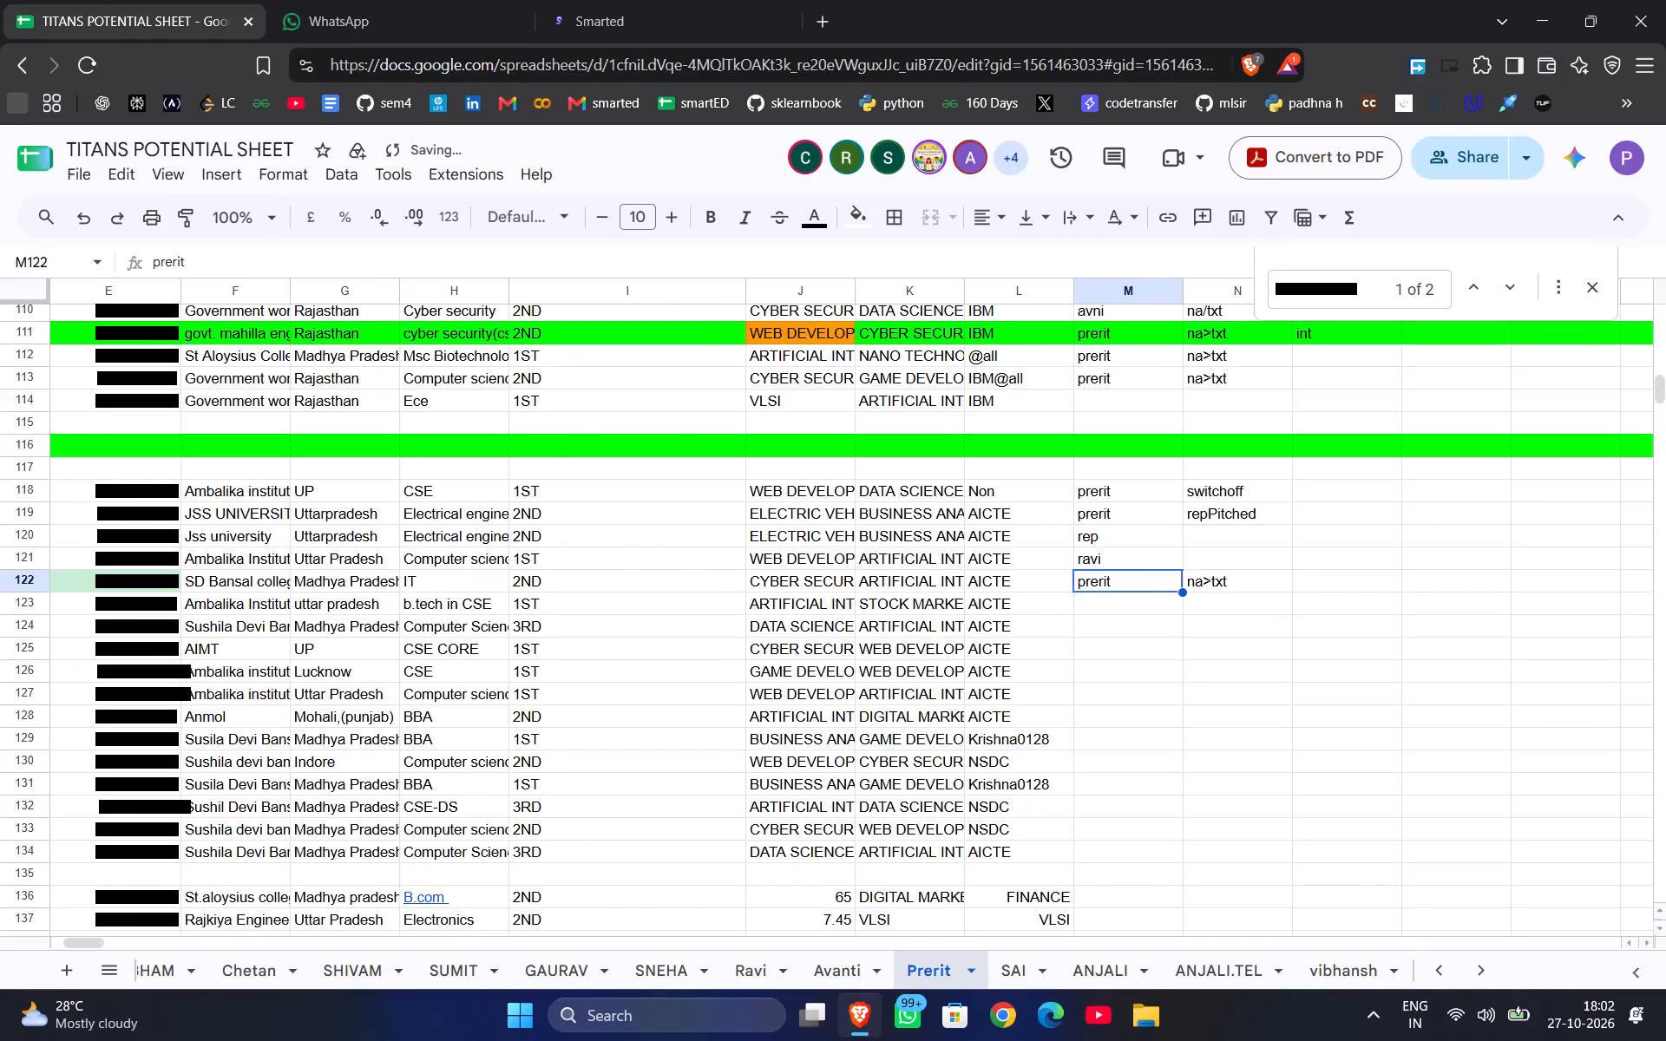
Select the contact number of the SD Bansal college lead in row 122.
scroll(1138, 582, right, 7)
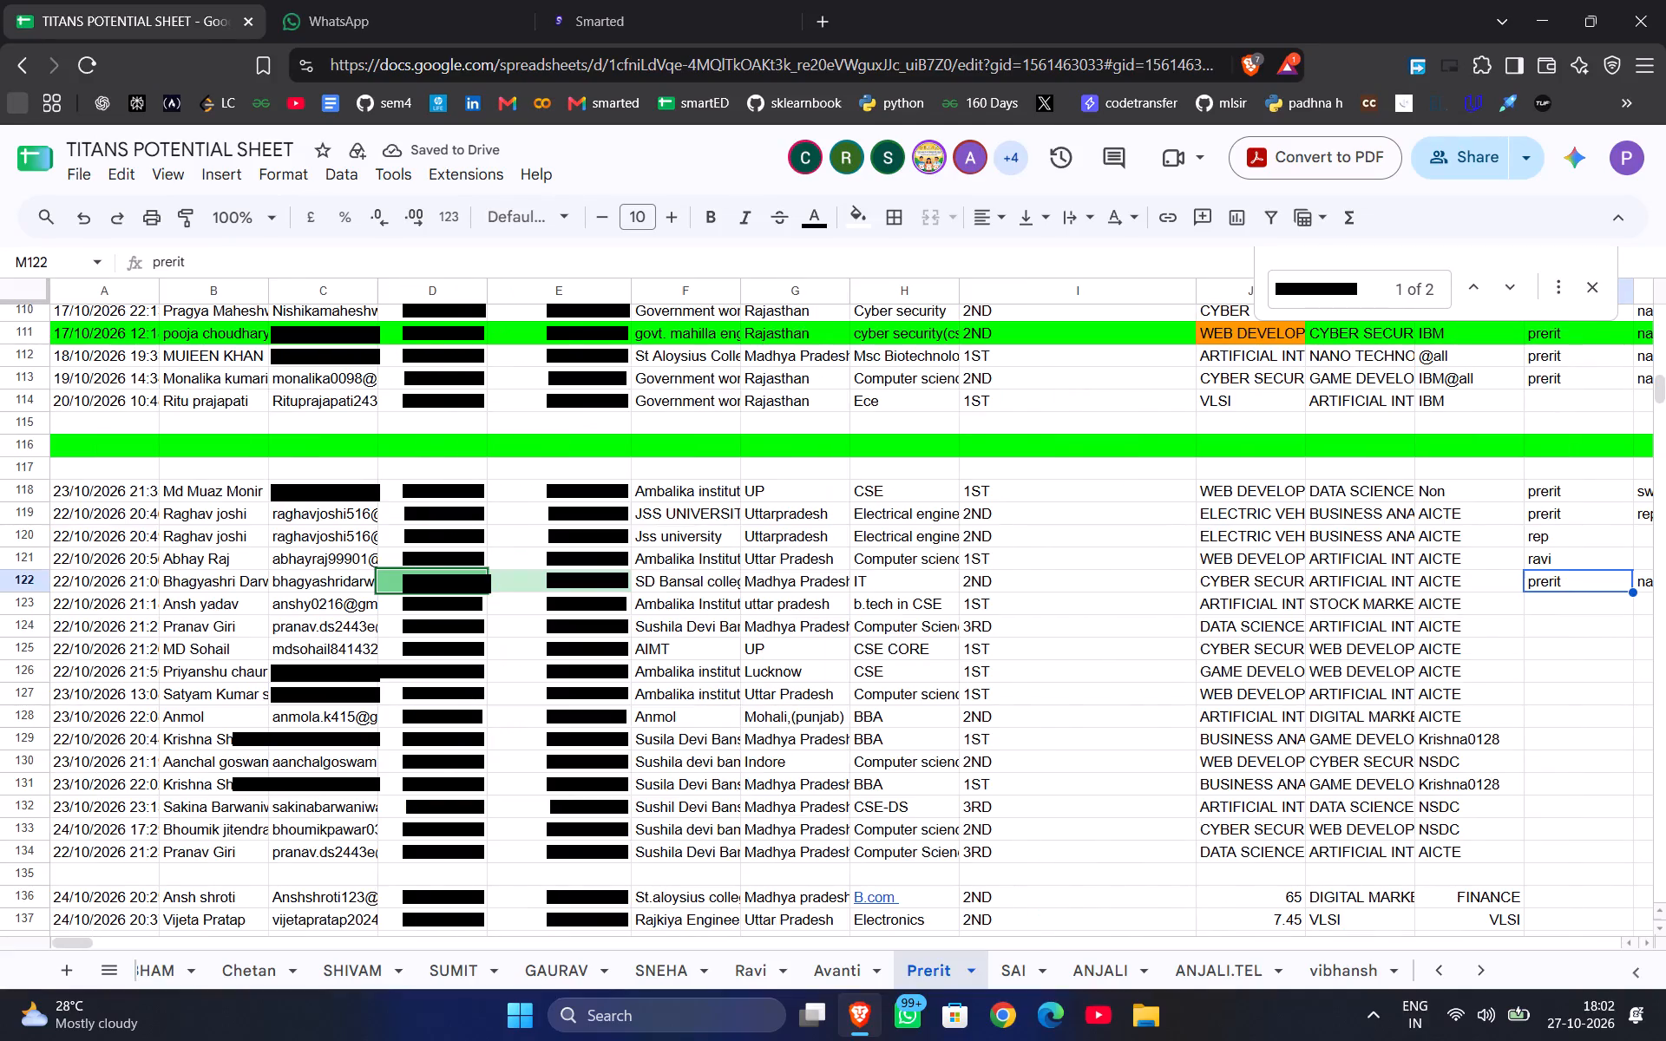
triple_click(465, 575)
key(ctrl+d)
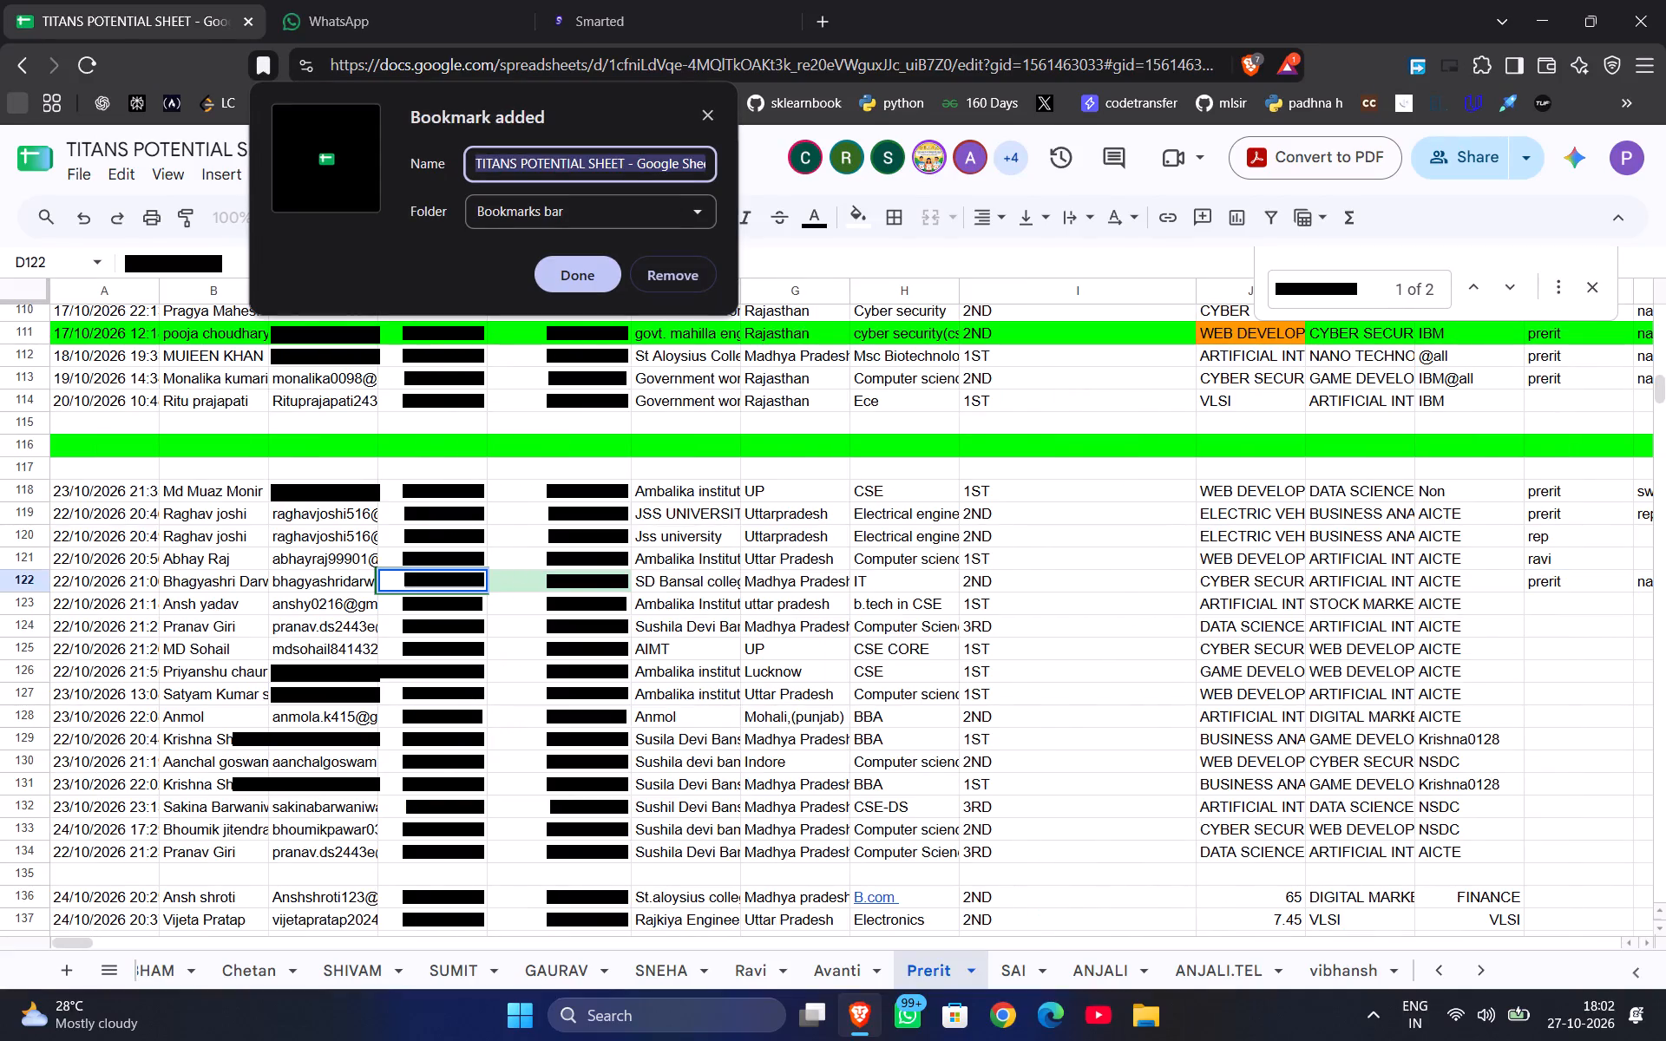
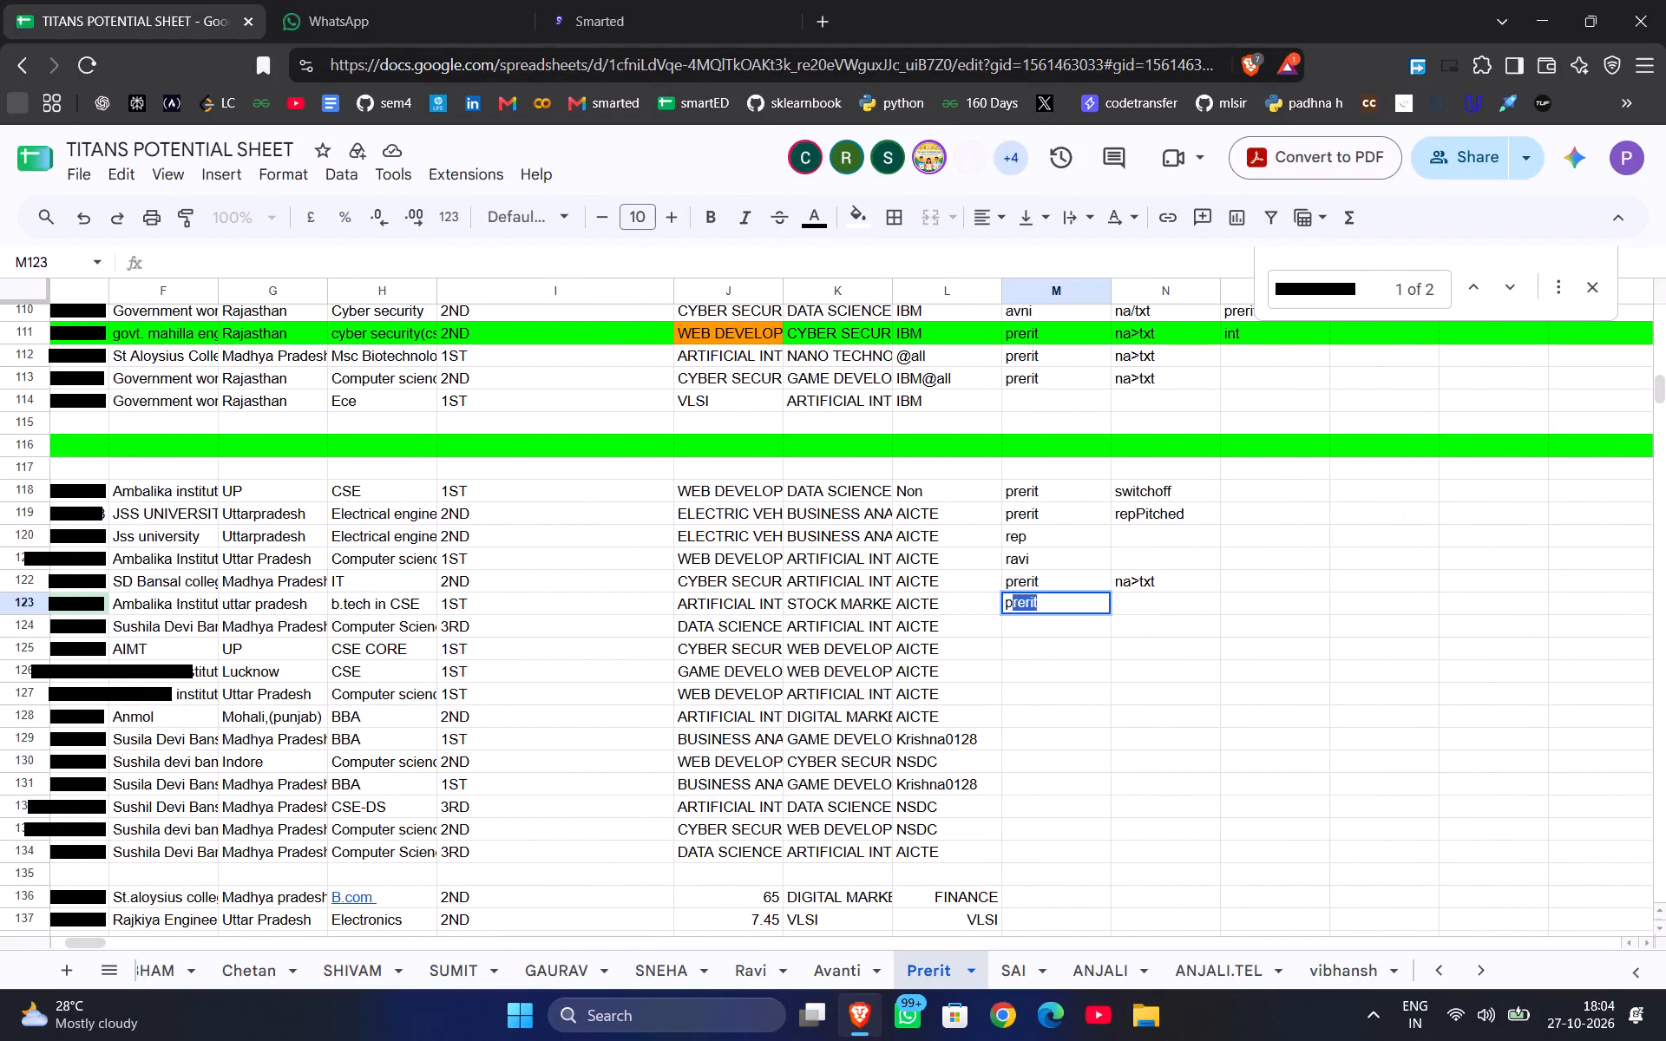
Assign the Ambalika Institute b.tech in CSE lead in row 123 to prerit and enter the status note na>txt.
key(Tab)
key(b)
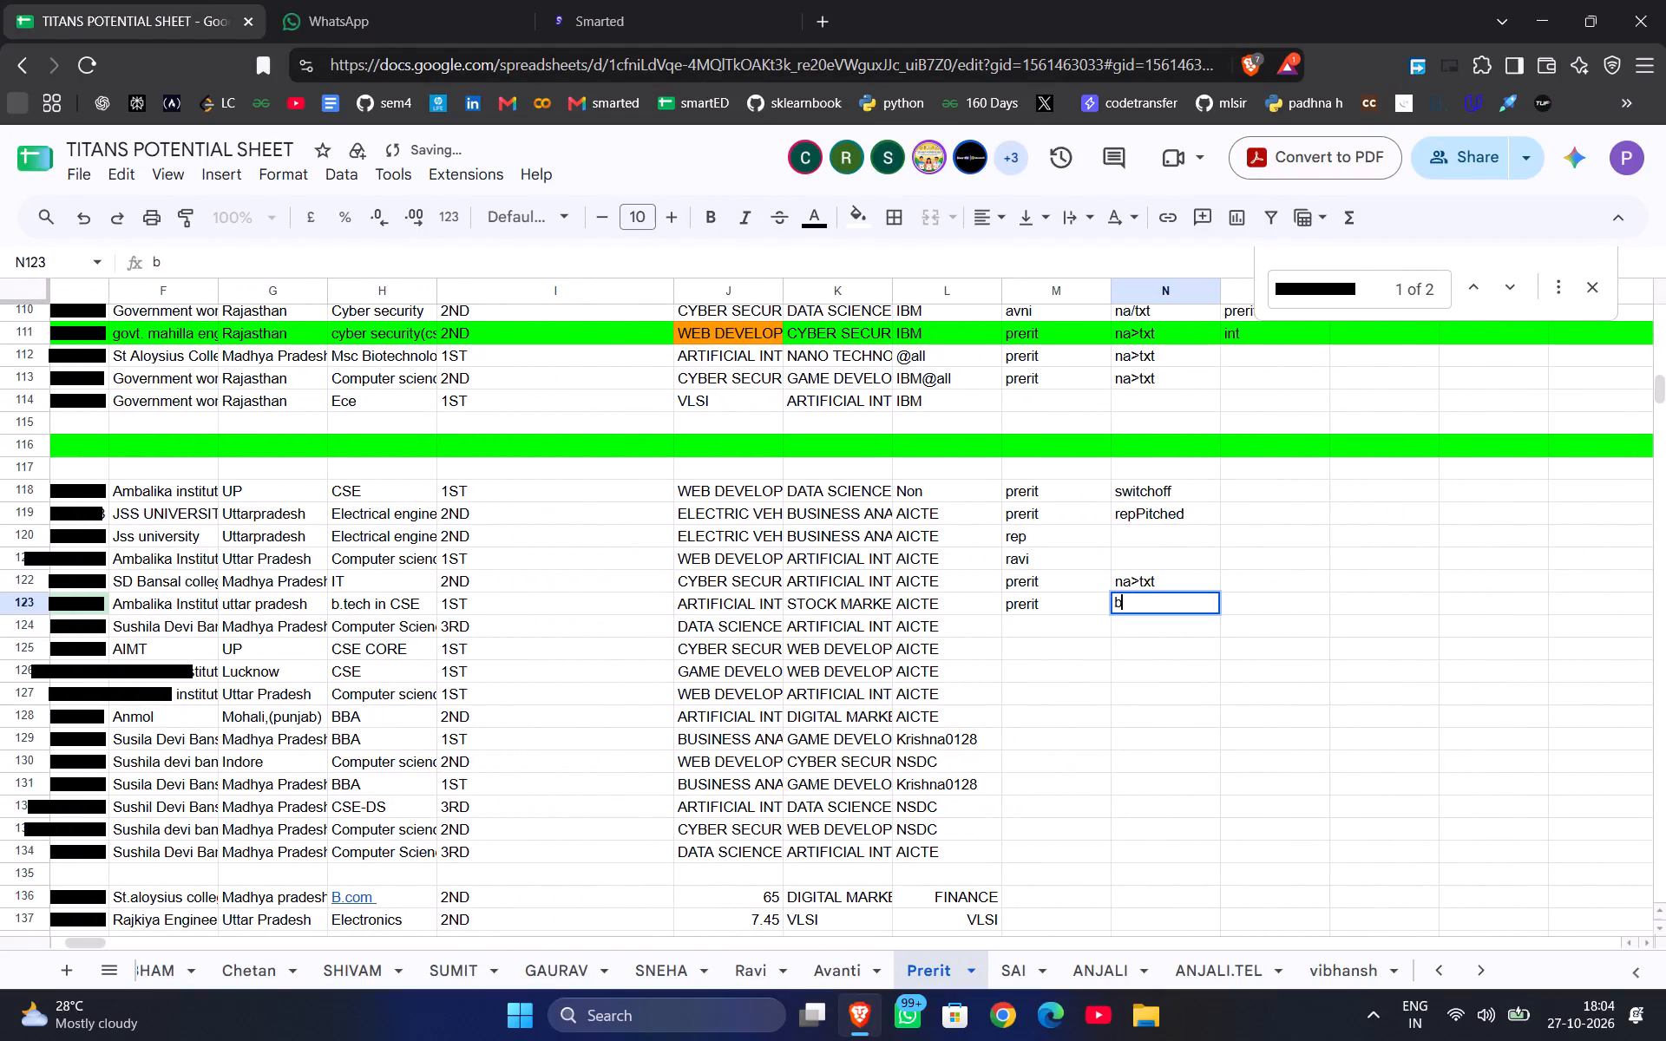
key(BackSpace)
text(na>txt)
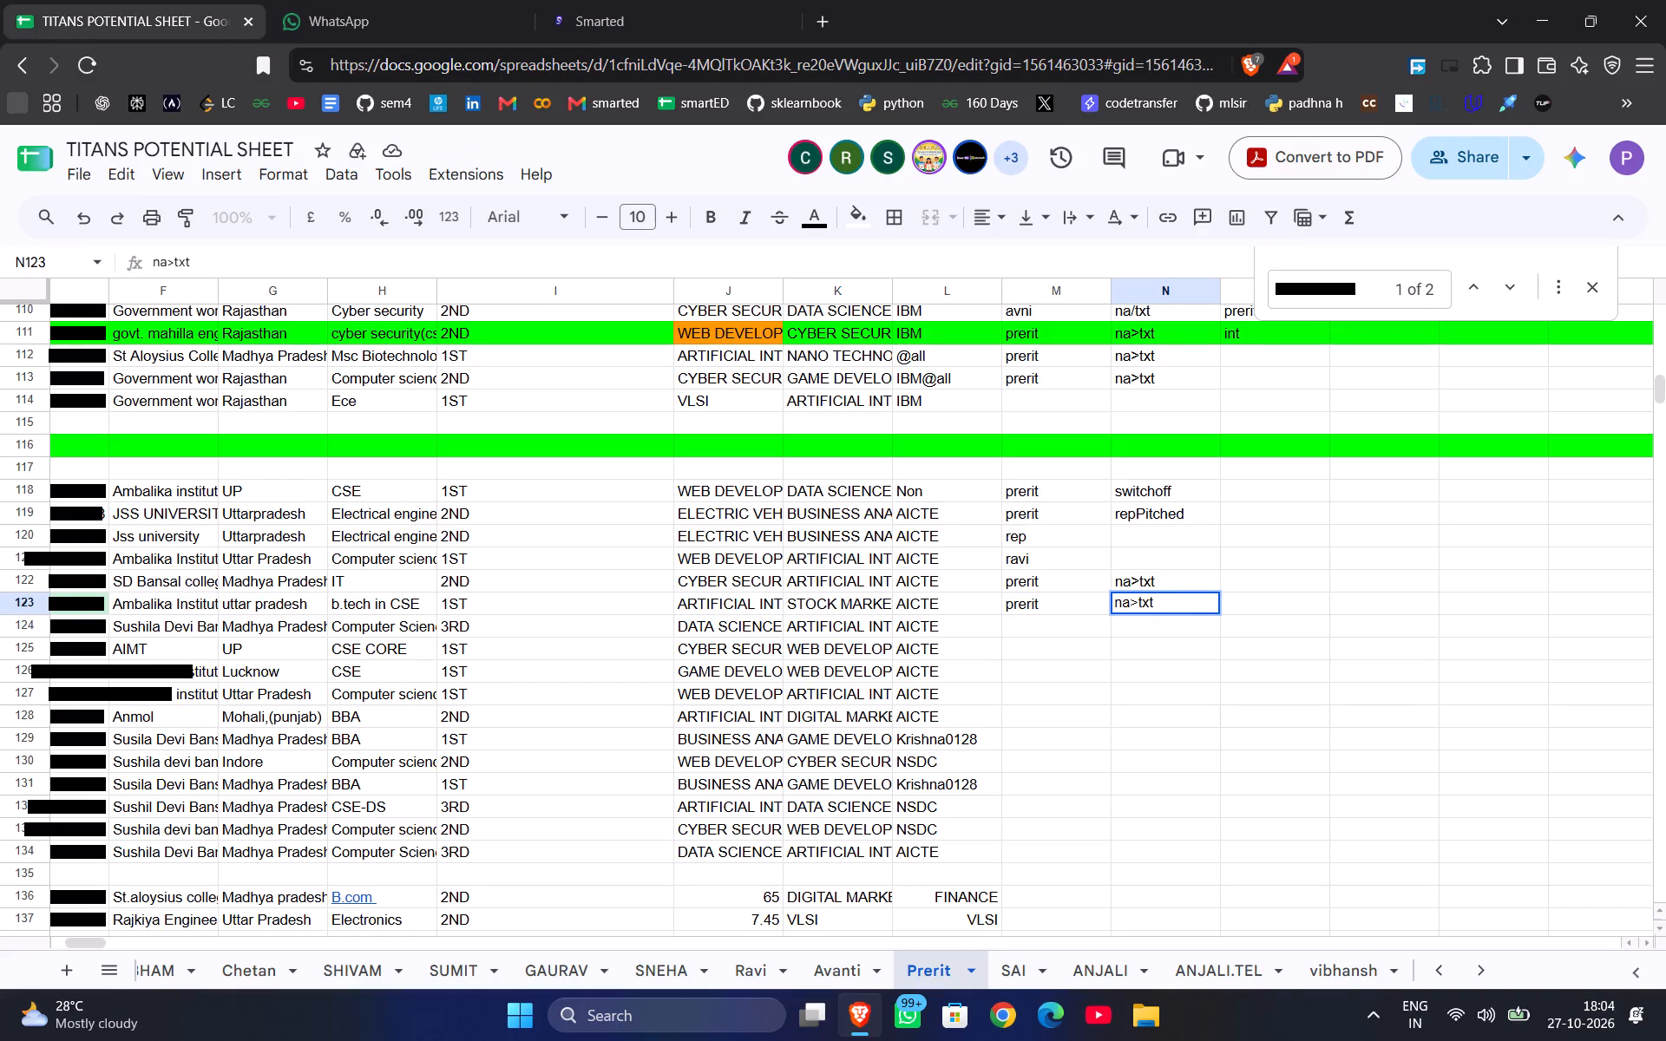
key(Return)
Select the row 123 lead's details from the AICTE cell in column L back to column A.
key(Left)
key(Up)
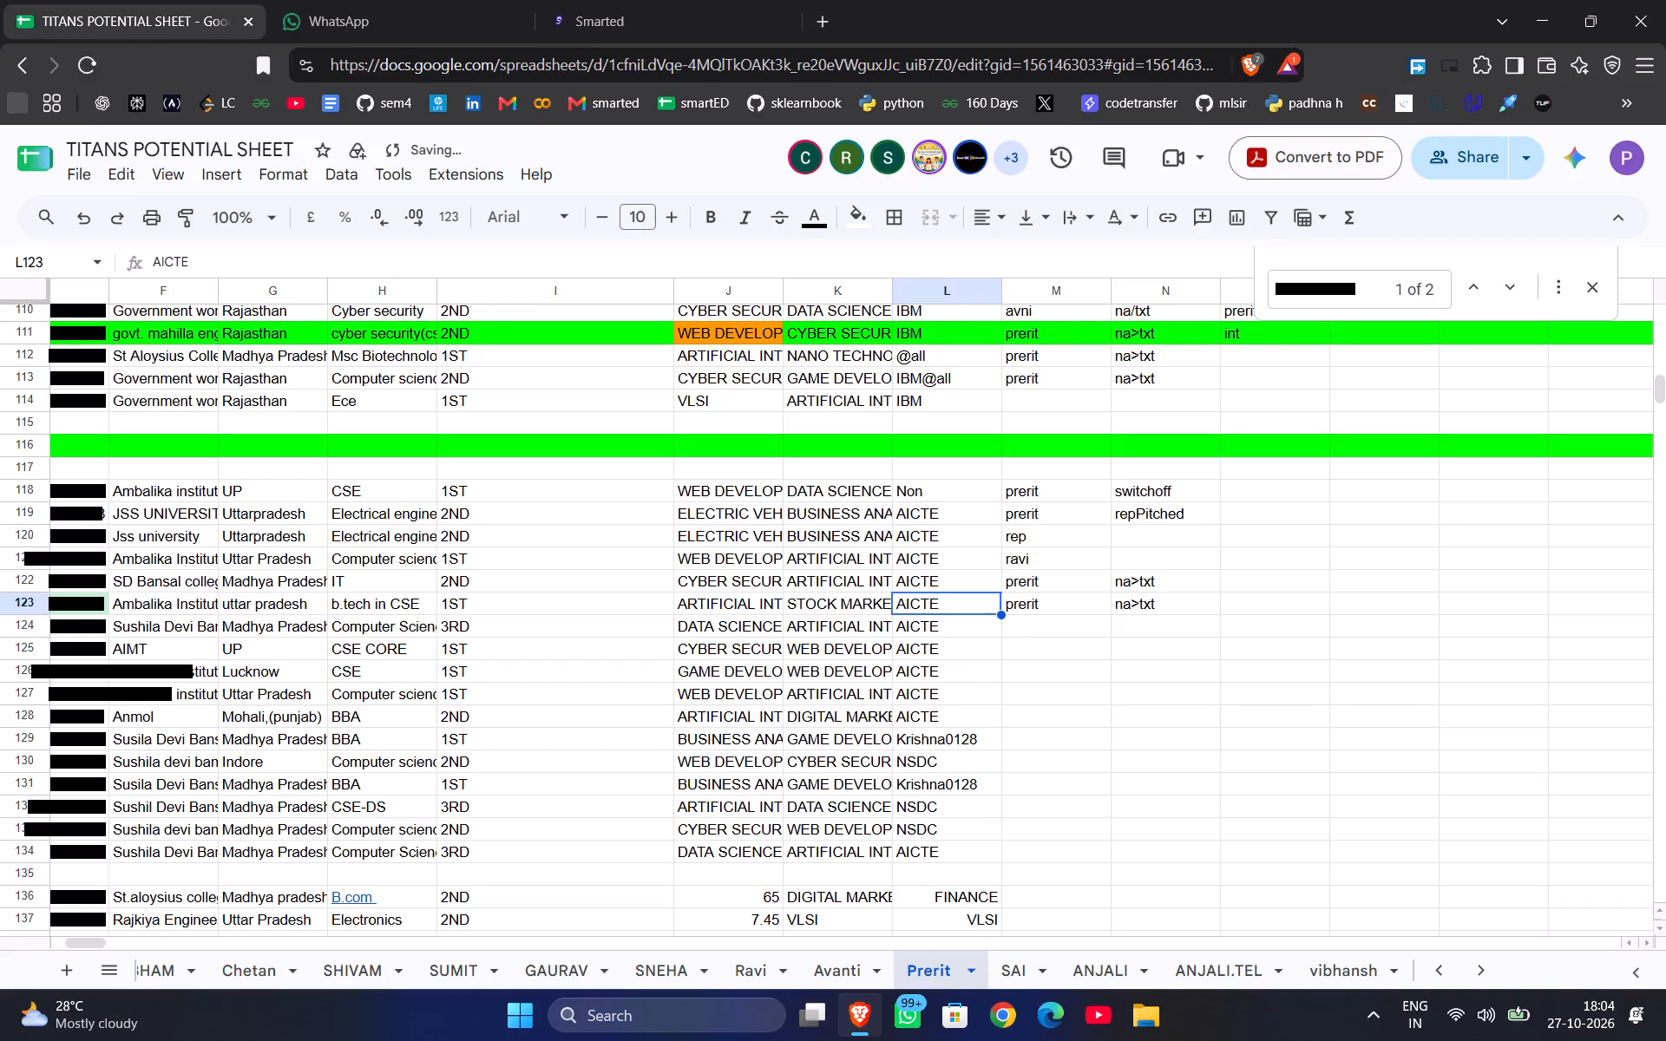
key(shift+Home)
key(shift+Home)
key(ctrl+shift+Left)
key(ctrl+shift+Left)
key(ctrl+shift+Left)
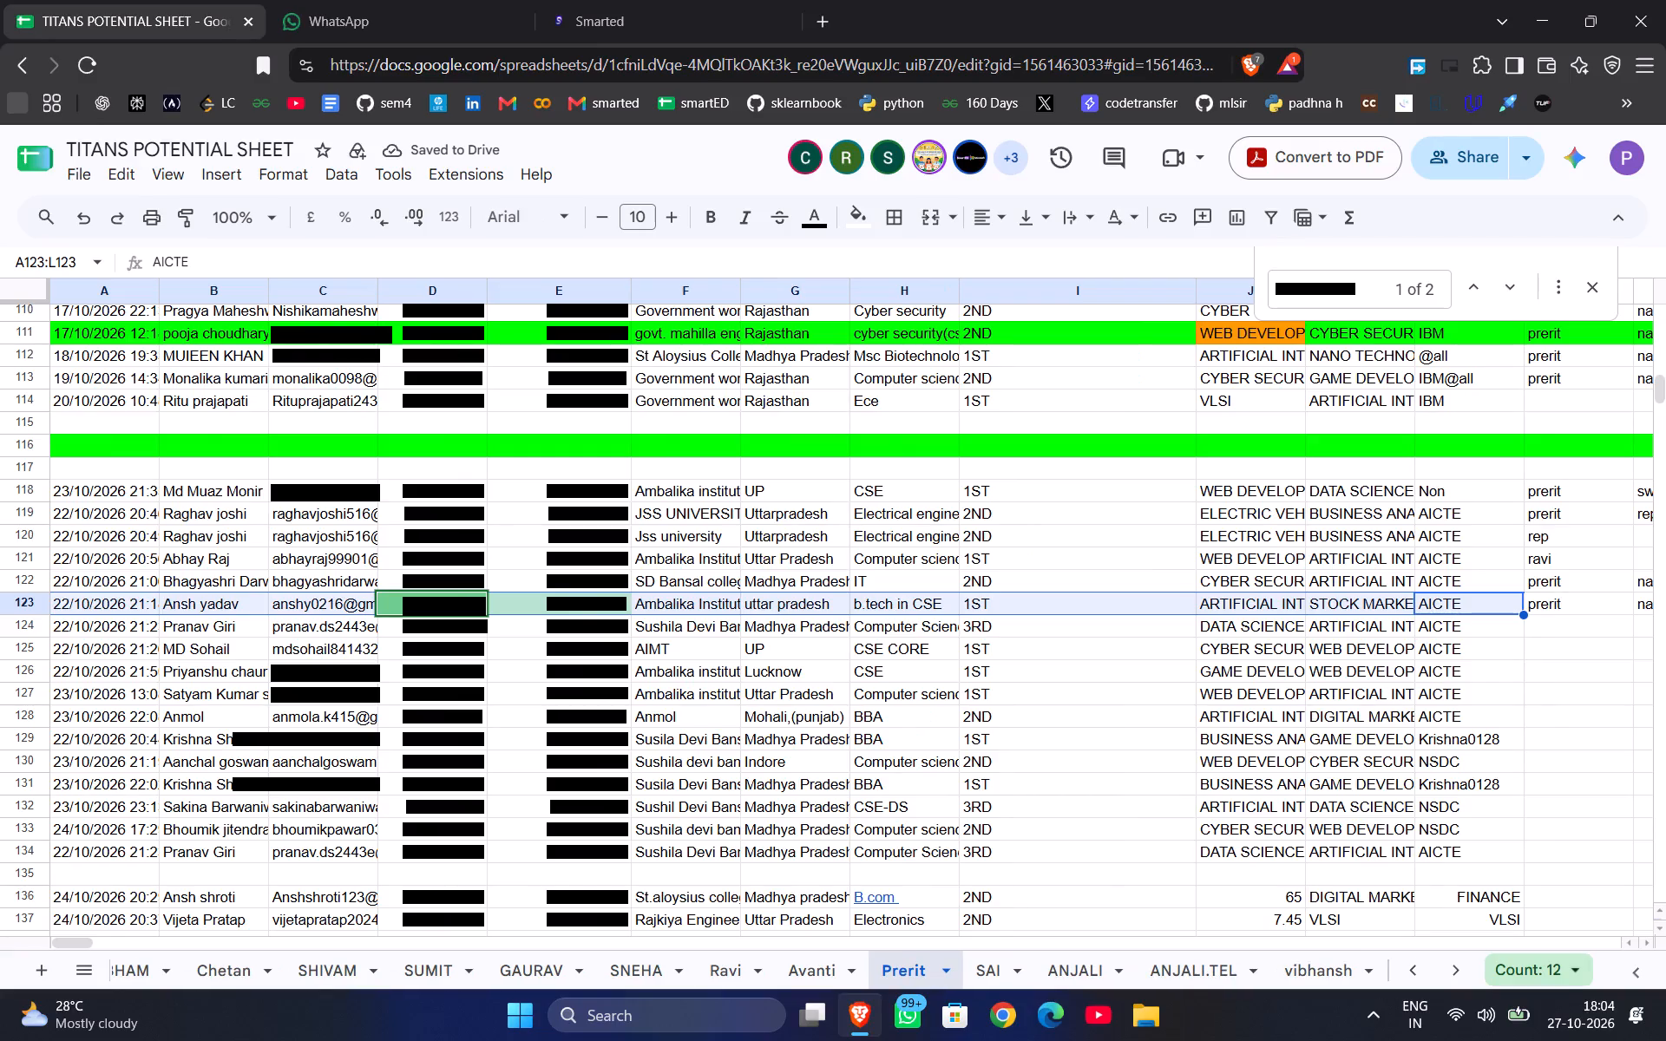
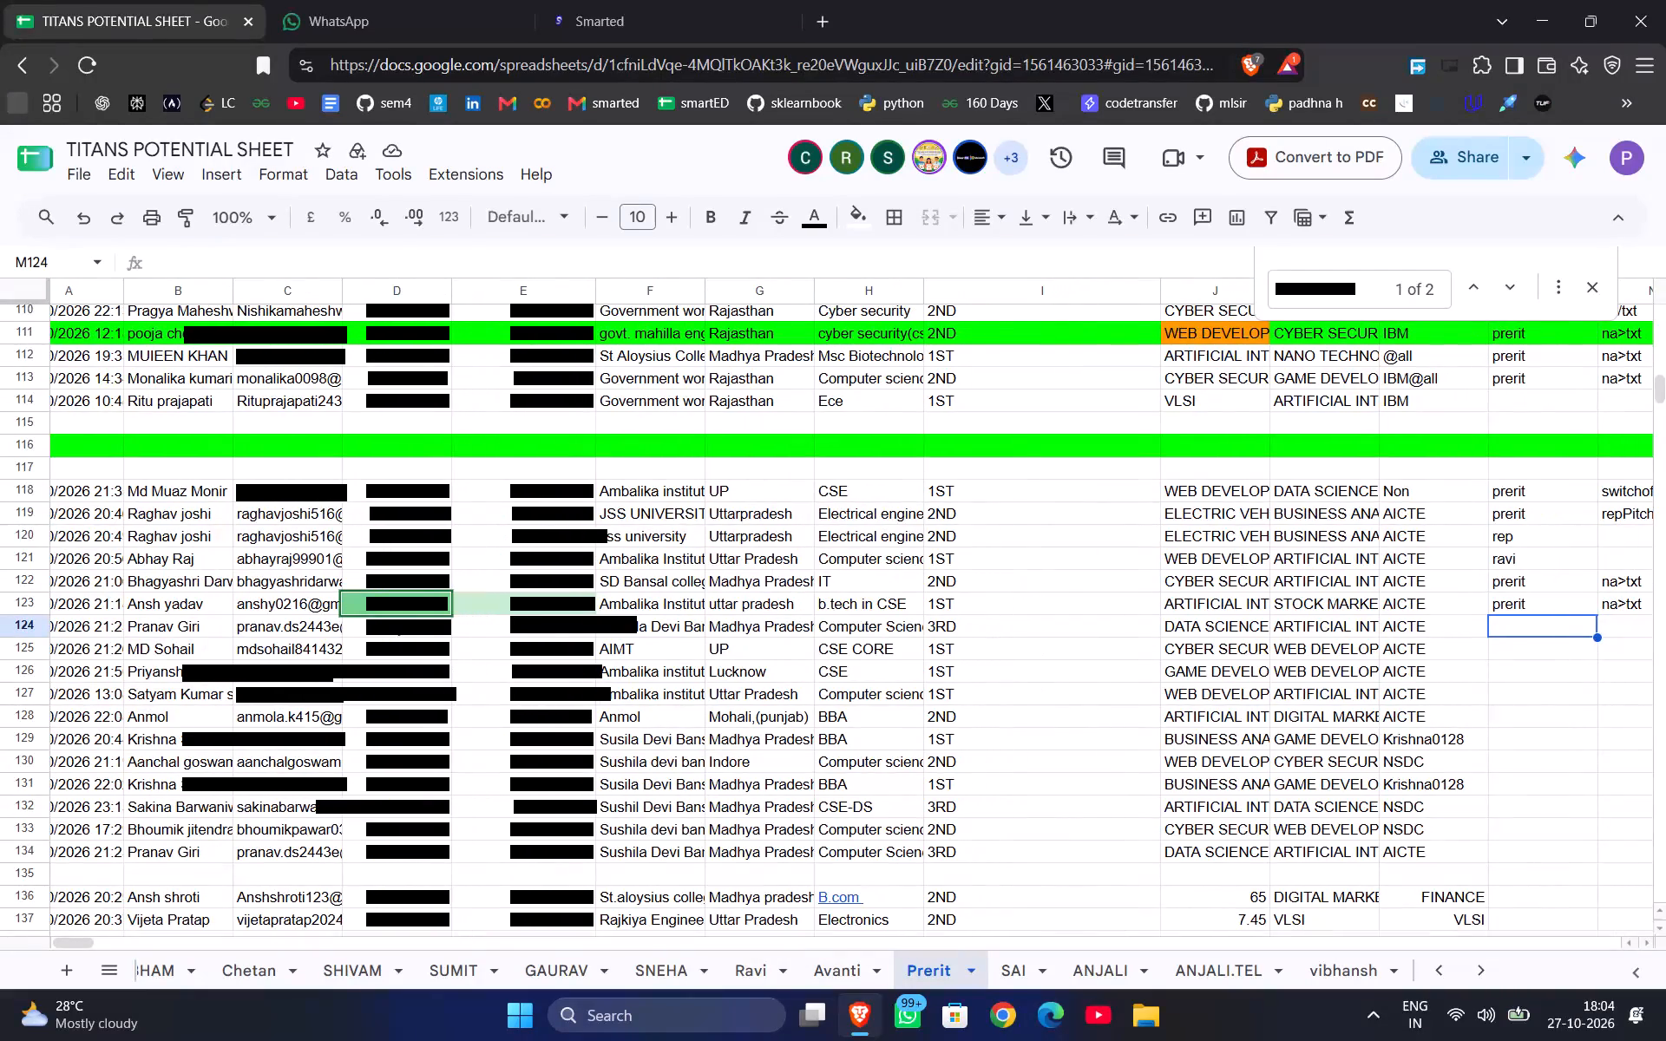
Search the sheet for the row 124 lead's contact number from column D to check for duplicates.
click(396, 624)
key(ctrl+c)
key(ctrl+f)
key(ctrl+v)
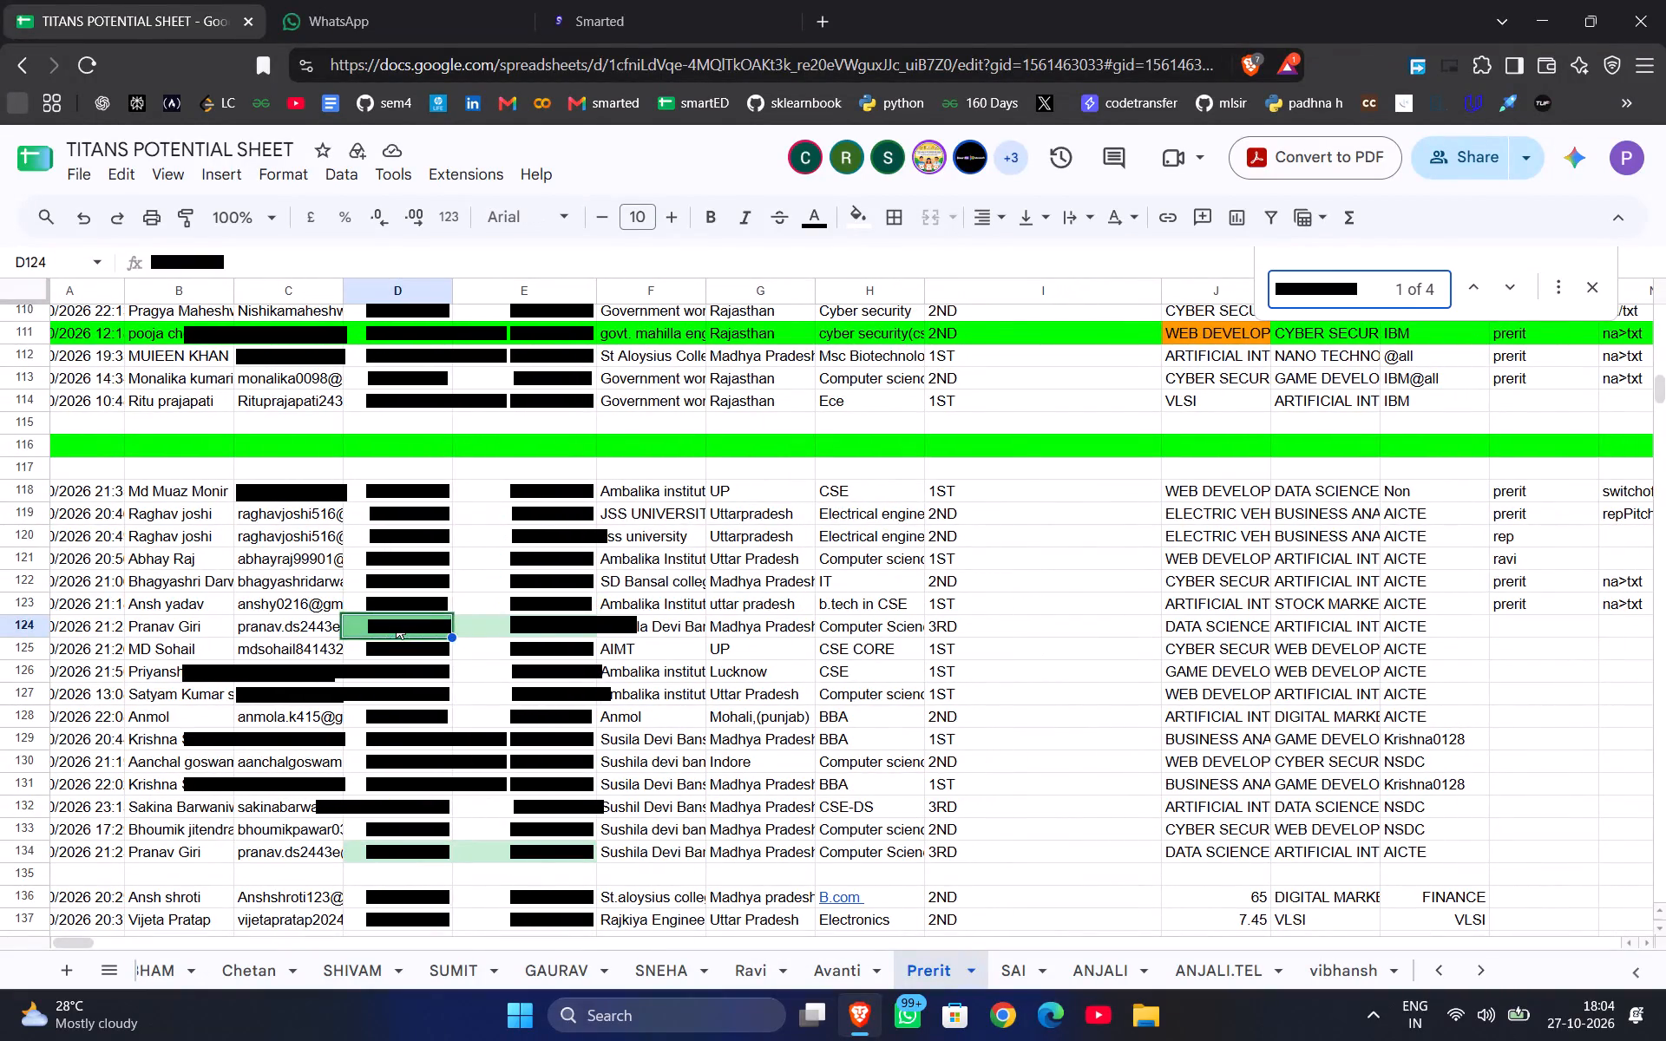
Mark the duplicate lead in row 134 as rep in column M, and return to the column M cell of row 124.
scroll(859, 723, left, 1)
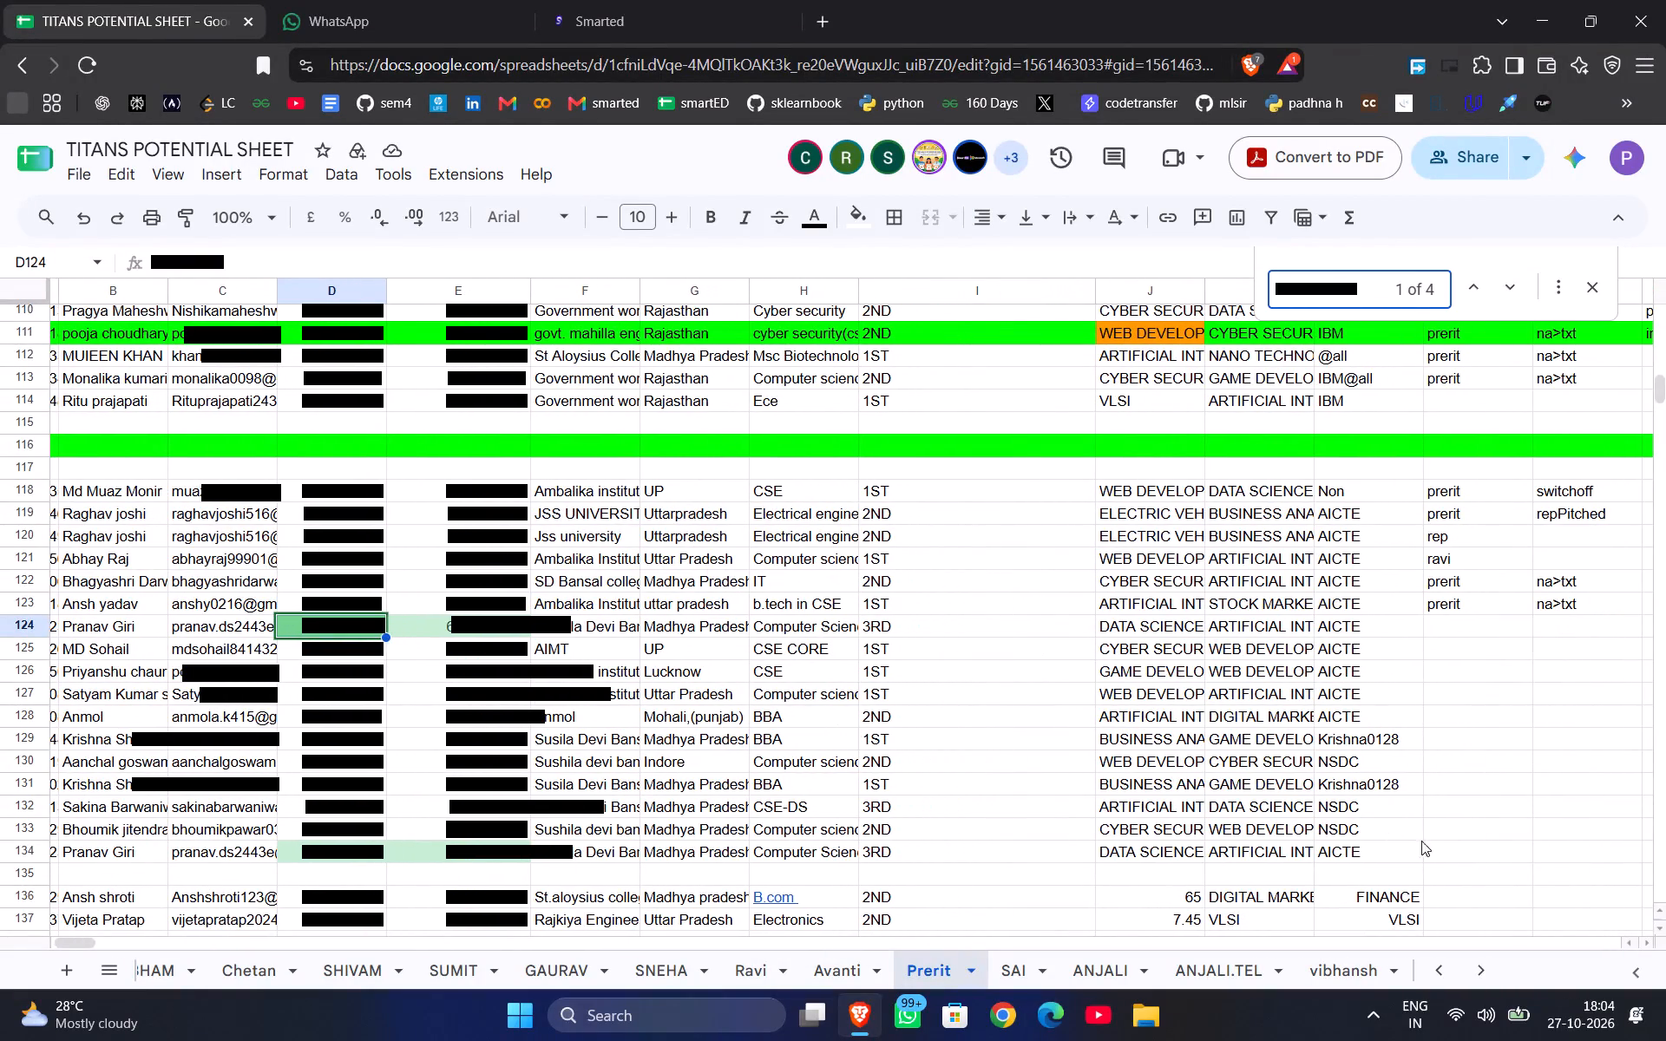
click(1453, 853)
text(rep)
key(Up)
key(Up)
key(Up)
key(Up)
key(Up)
key(Up)
key(Up)
key(Up)
key(Up)
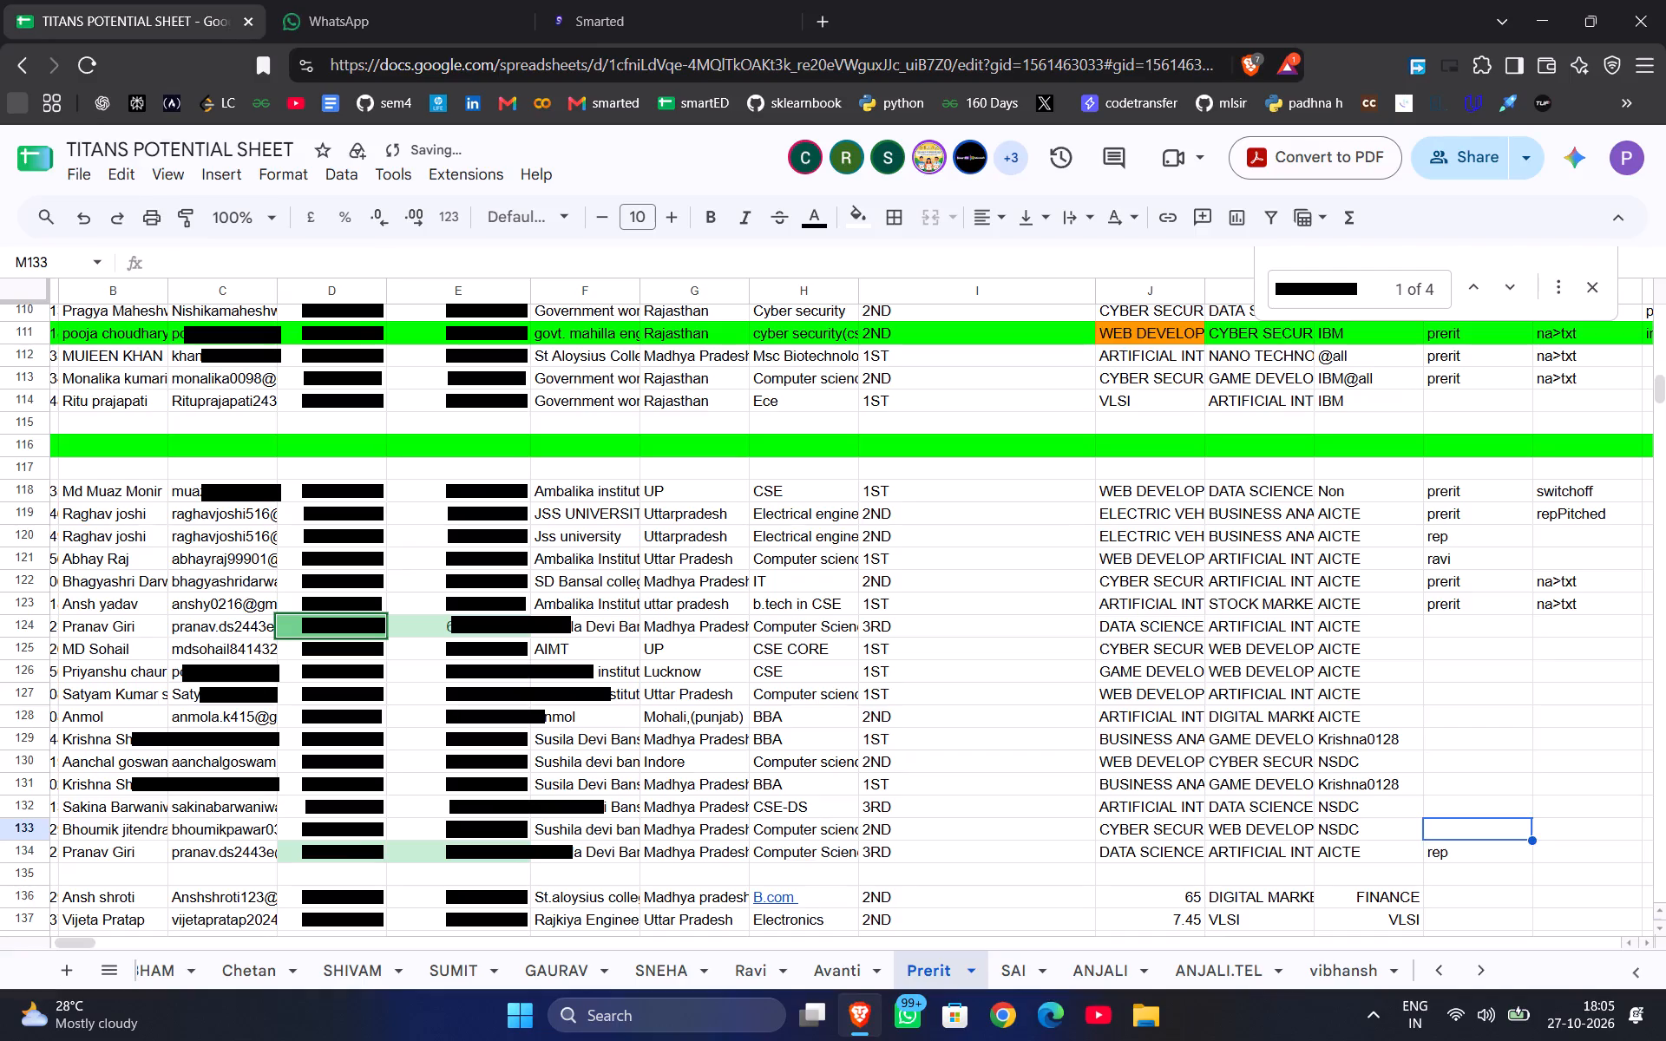
key(Up)
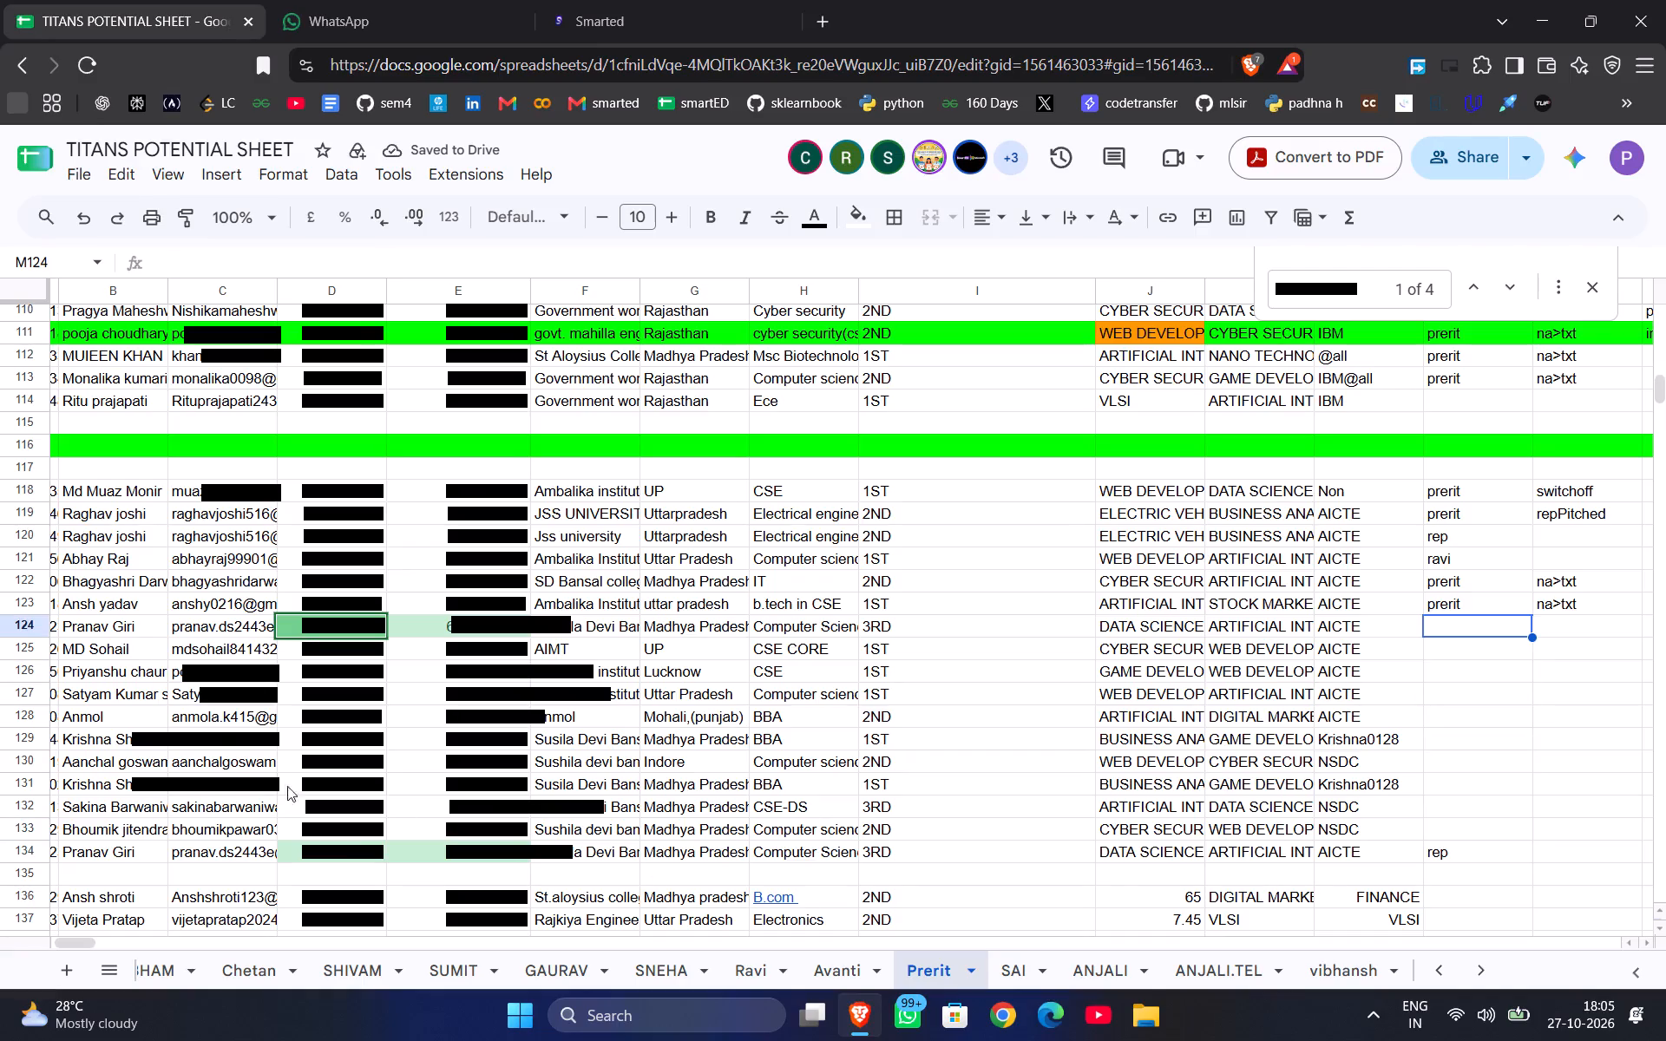
Open the row 124 lead's contact number in column D with its full content selected.
triple_click(303, 629)
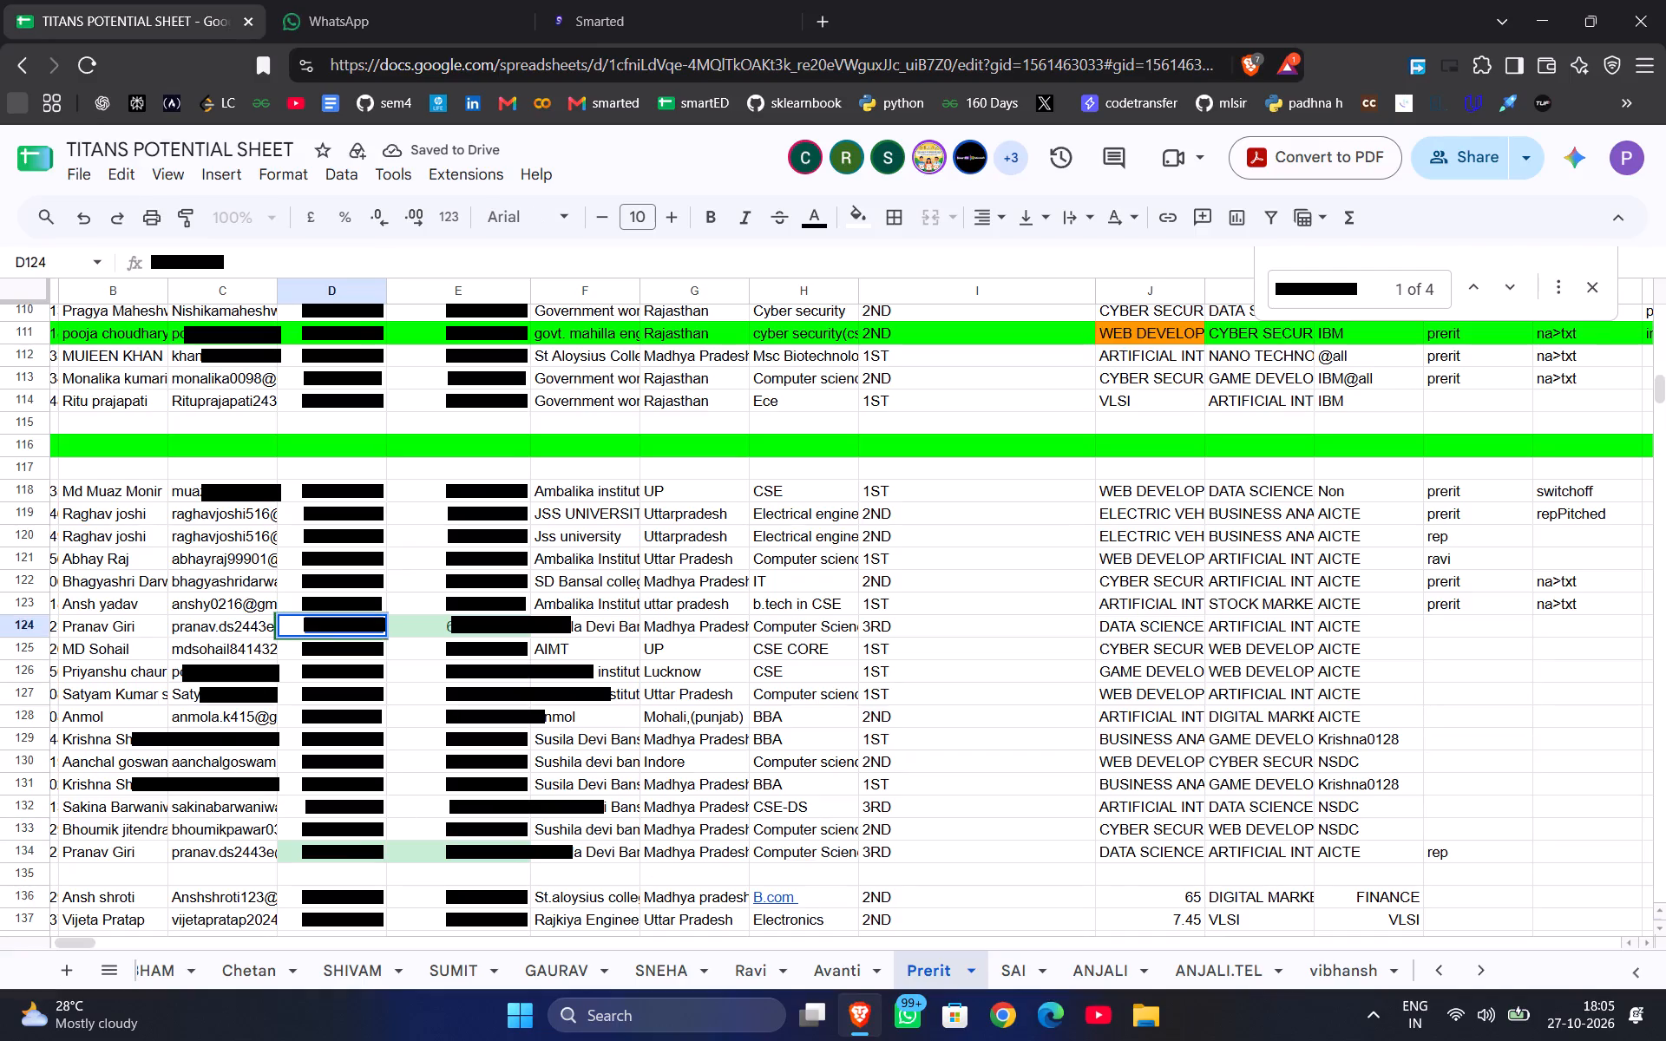
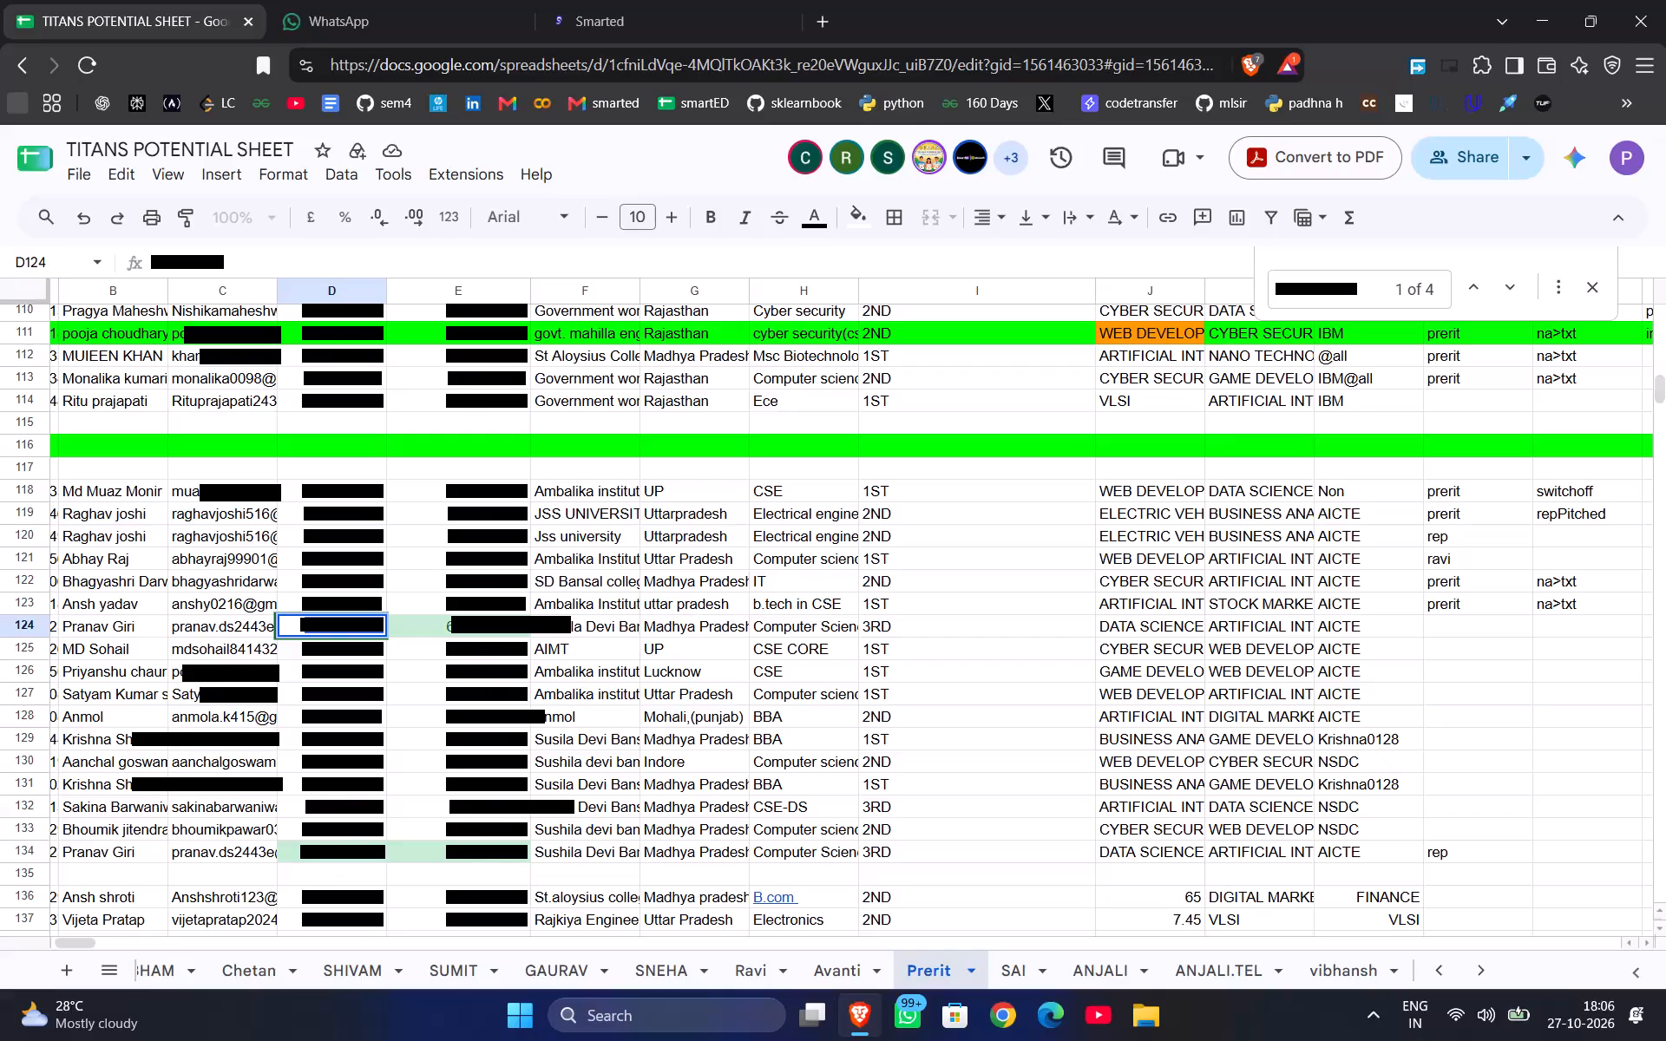
Assign the row 124 lead to prerit in column M and move on to its status cell in column N.
click(7, 621)
scroll(719, 677, right, 4)
scroll(719, 677, left, 1)
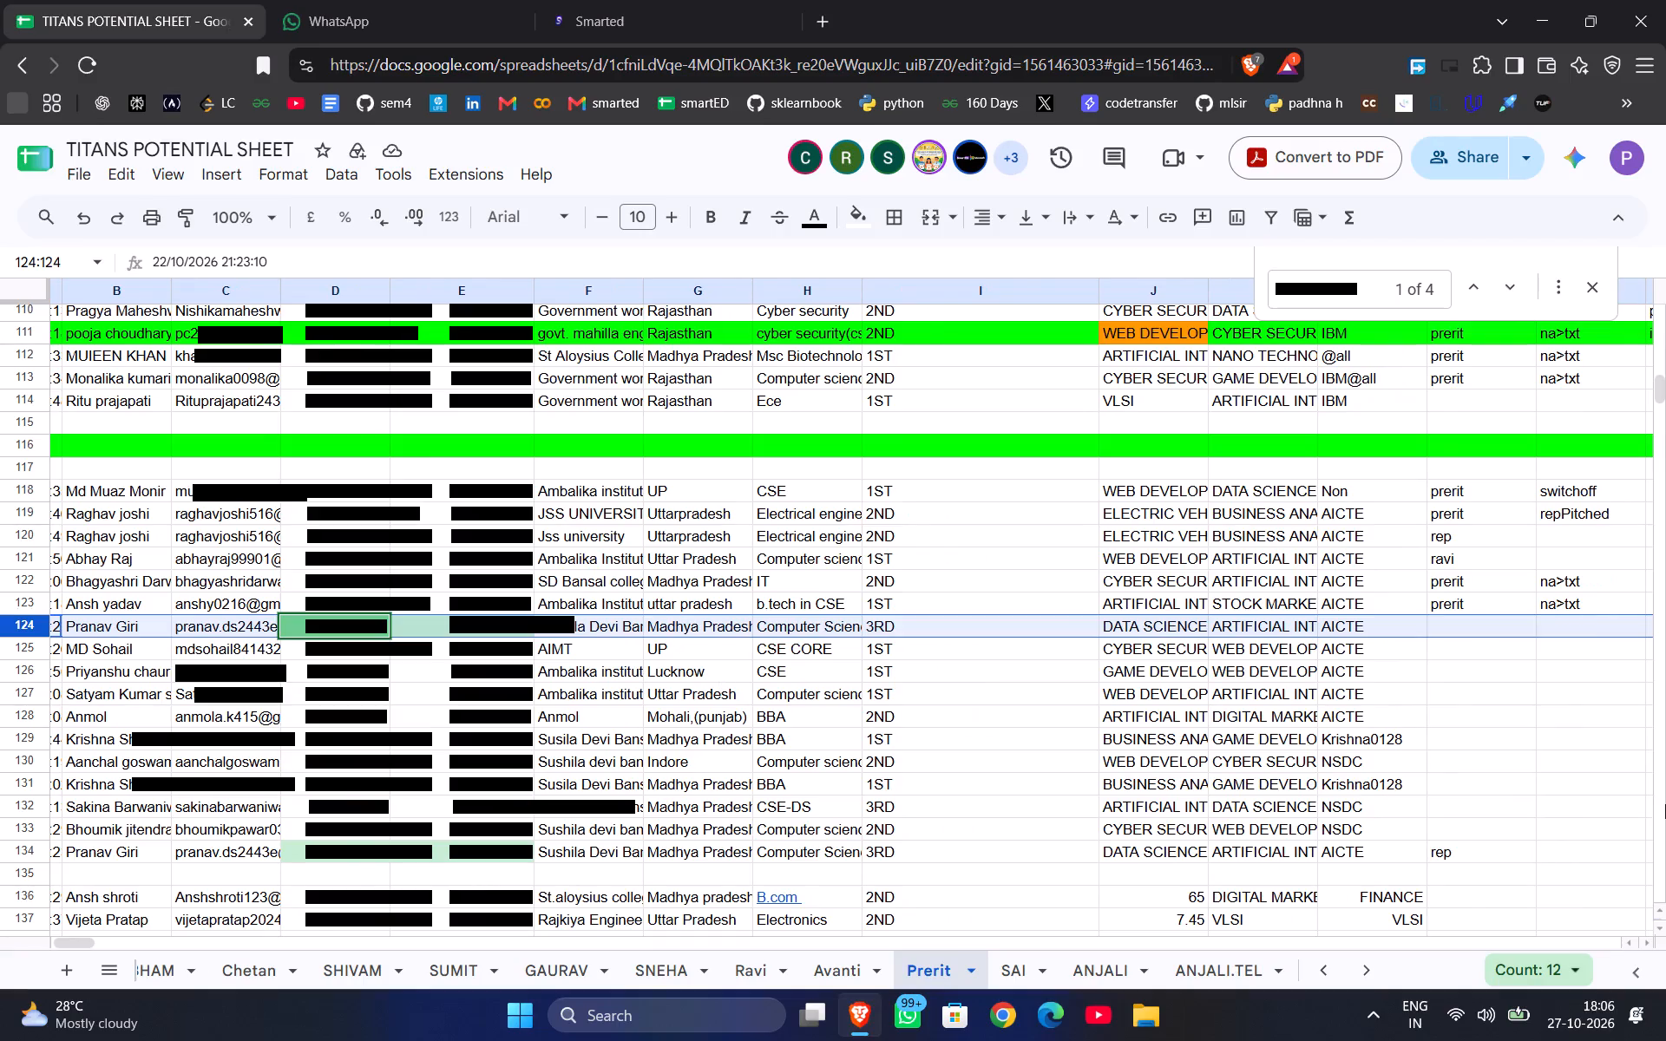
click(1437, 627)
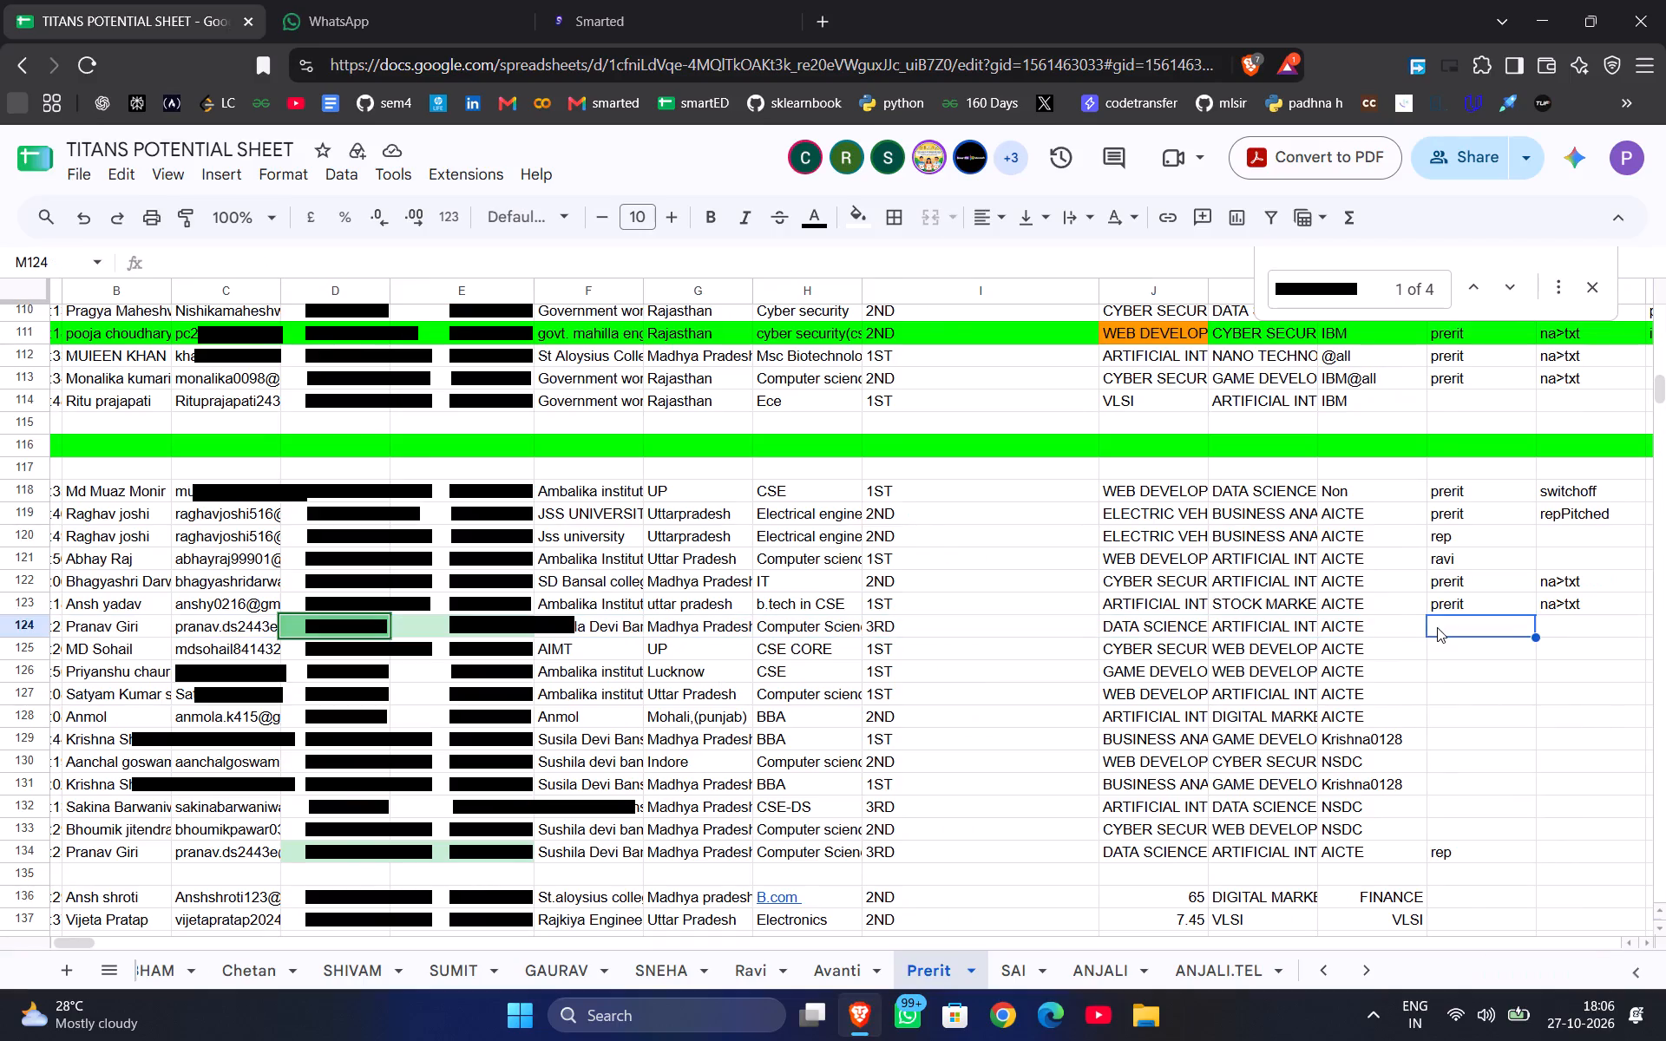
key(p)
key(Tab)
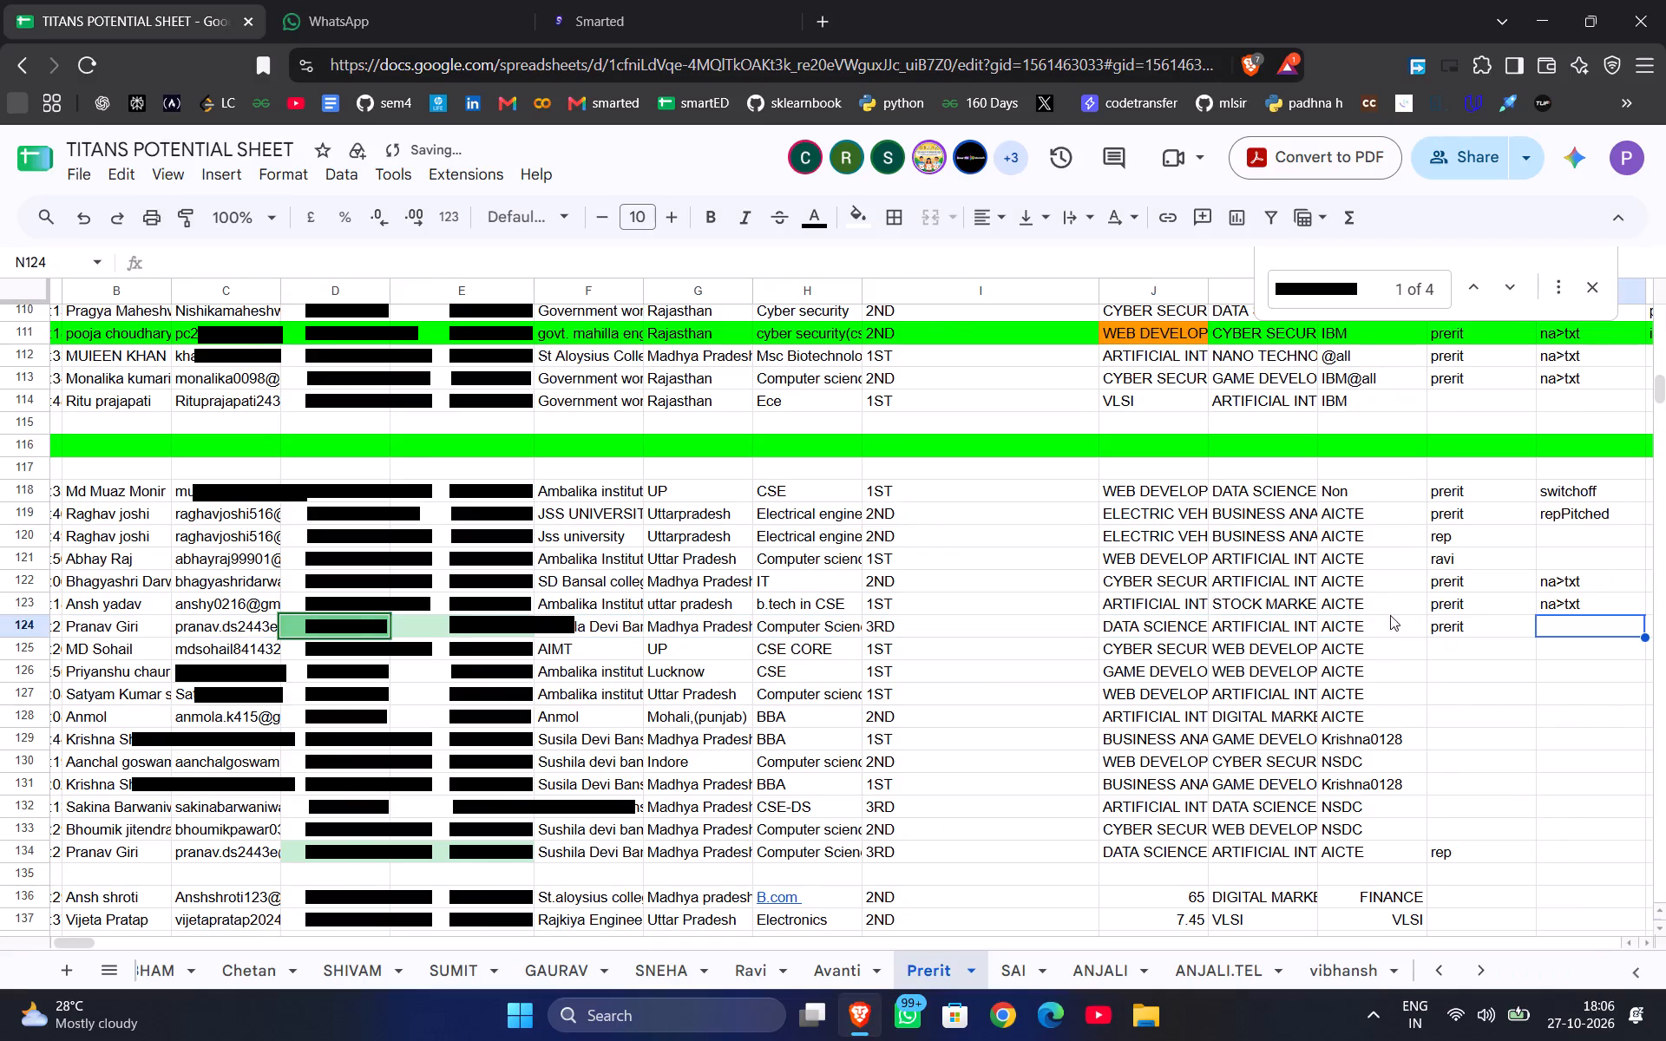
Look over the leads from row 118 to row 151, examining their assignment and status columns.
scroll(1331, 646, down, 3)
scroll(1331, 646, right, 1)
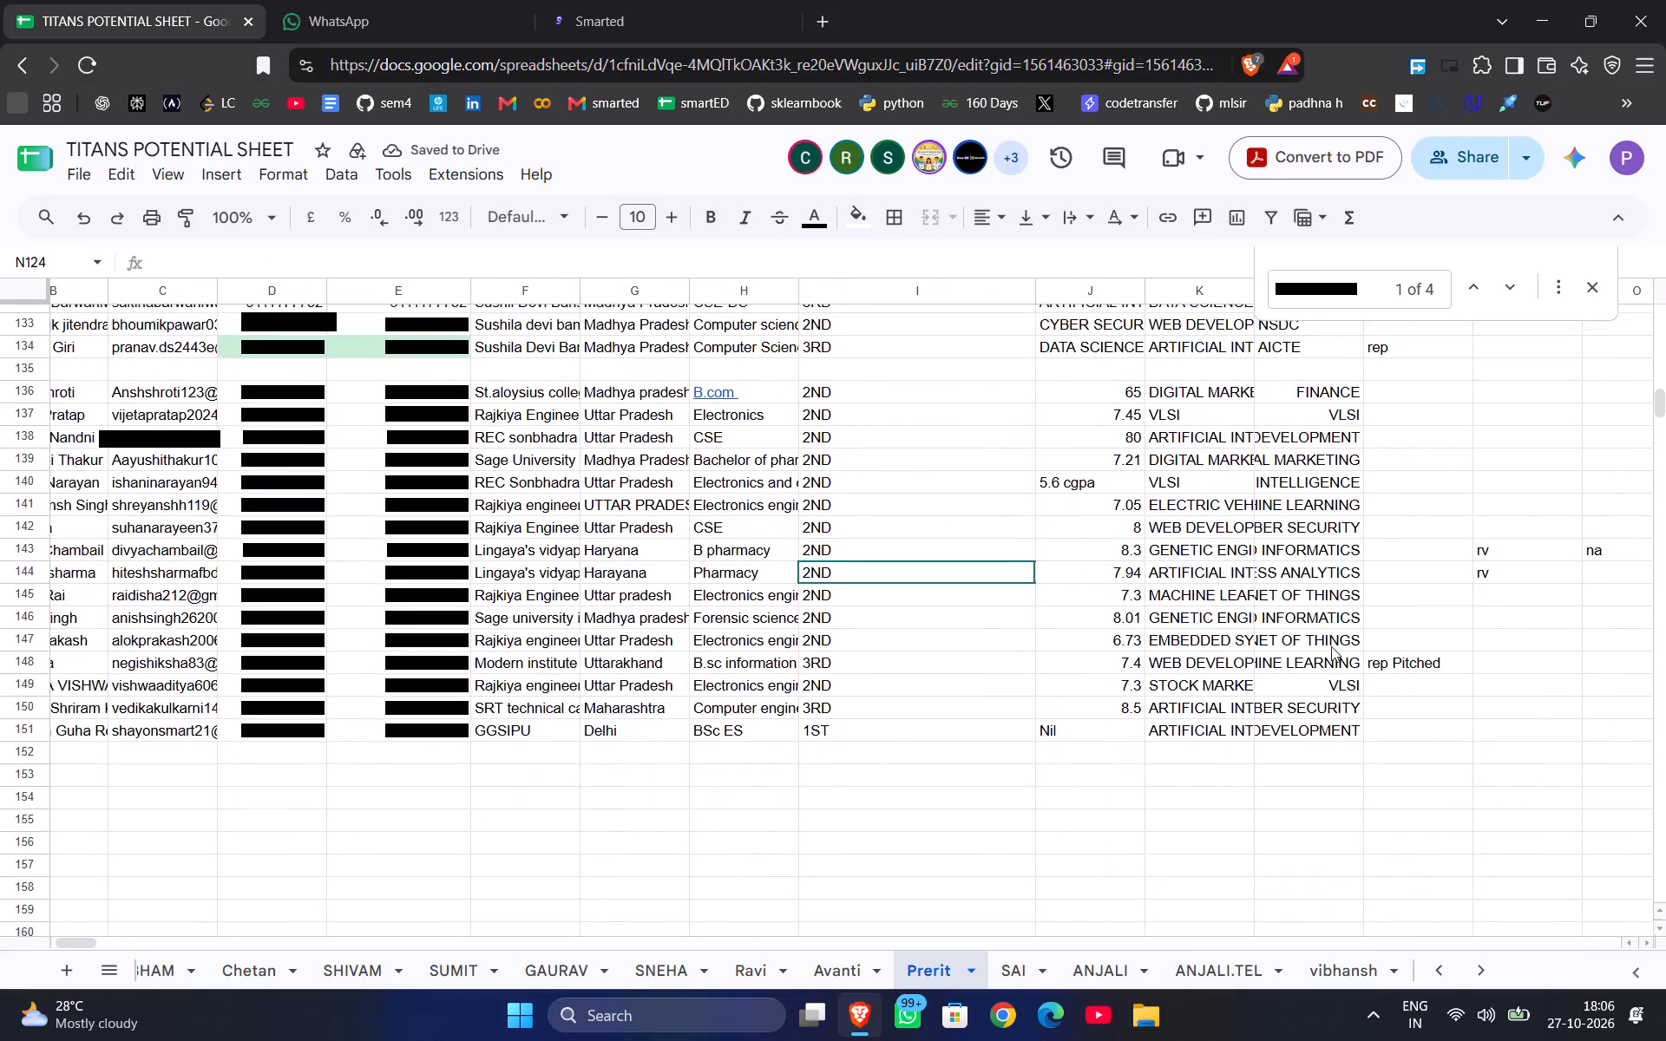
scroll(1331, 646, right, 1)
scroll(1331, 646, up, 1)
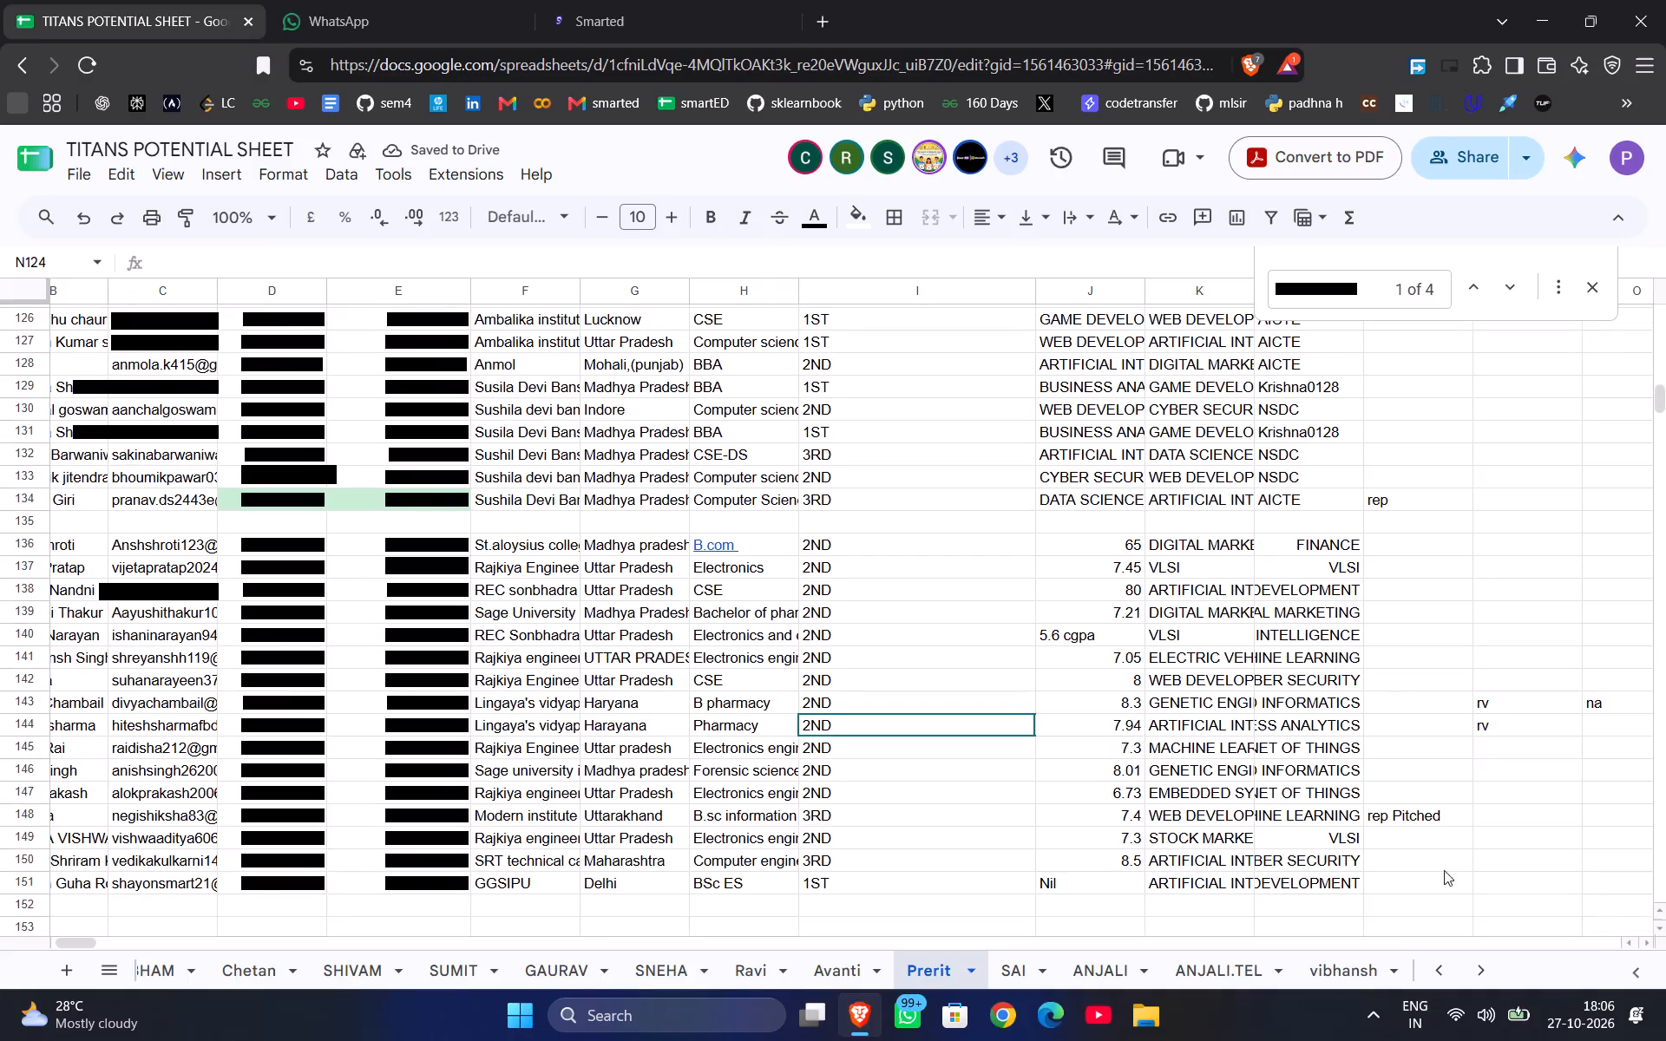
scroll(1335, 537, up, 2)
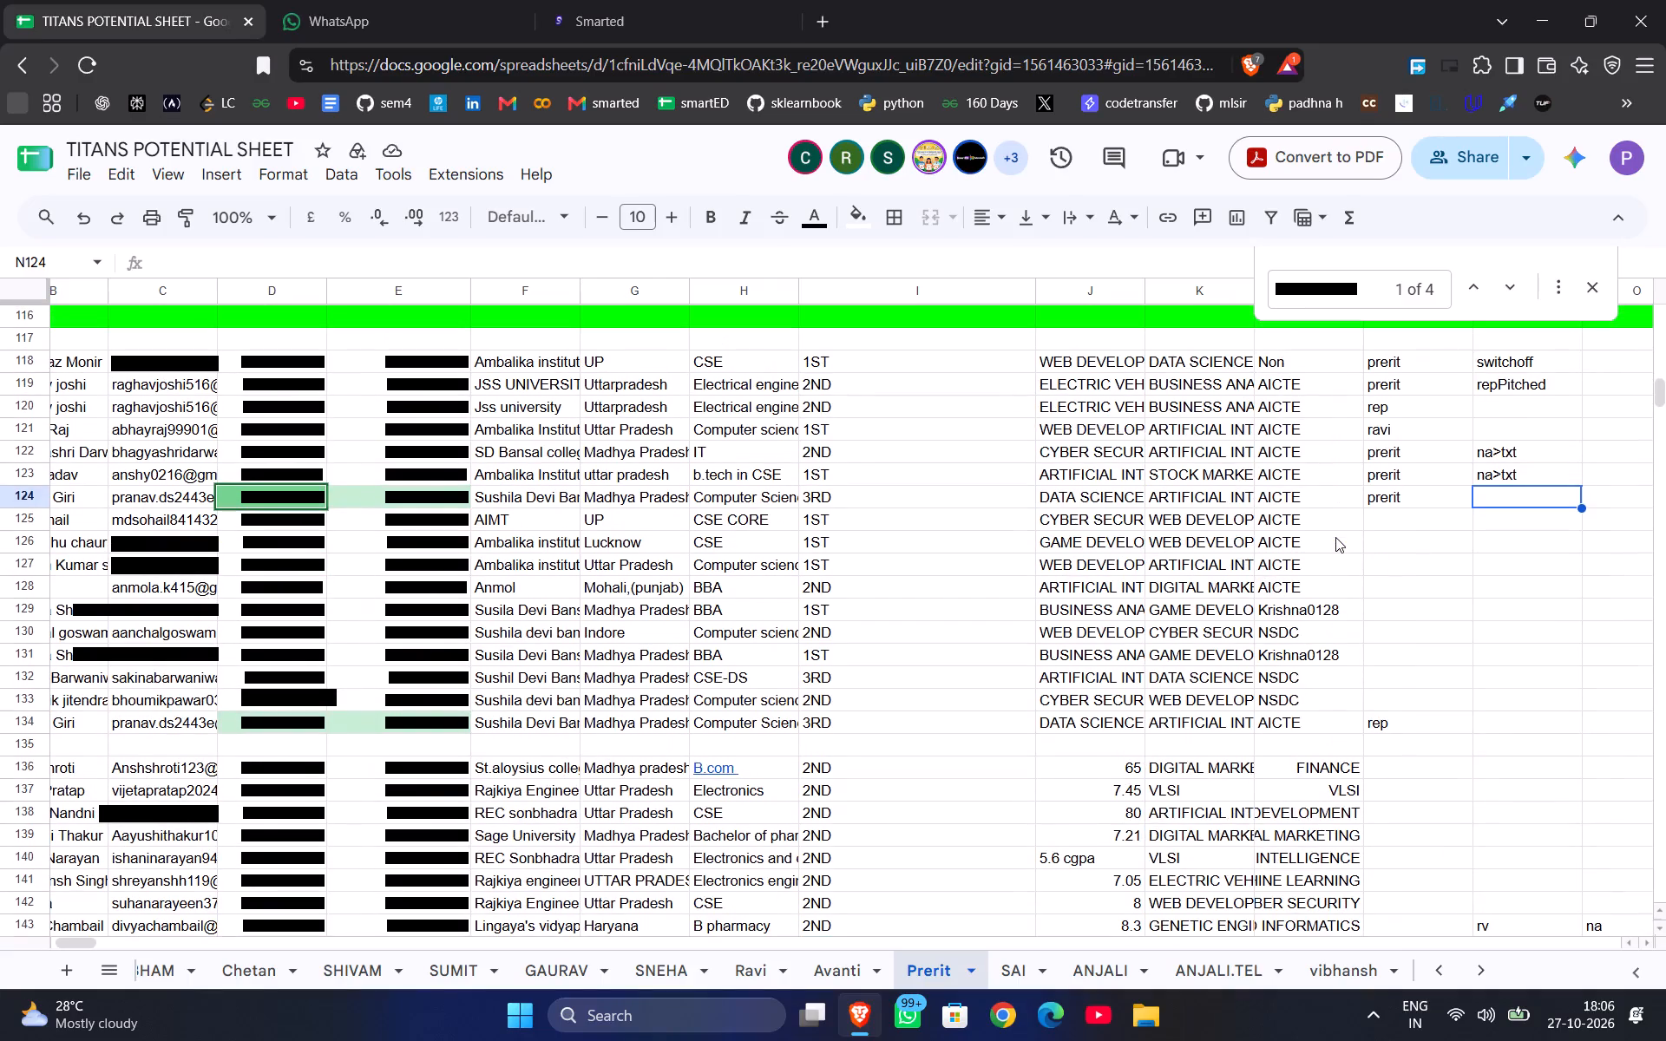
scroll(1335, 537, down, 4)
scroll(1335, 537, up, 4)
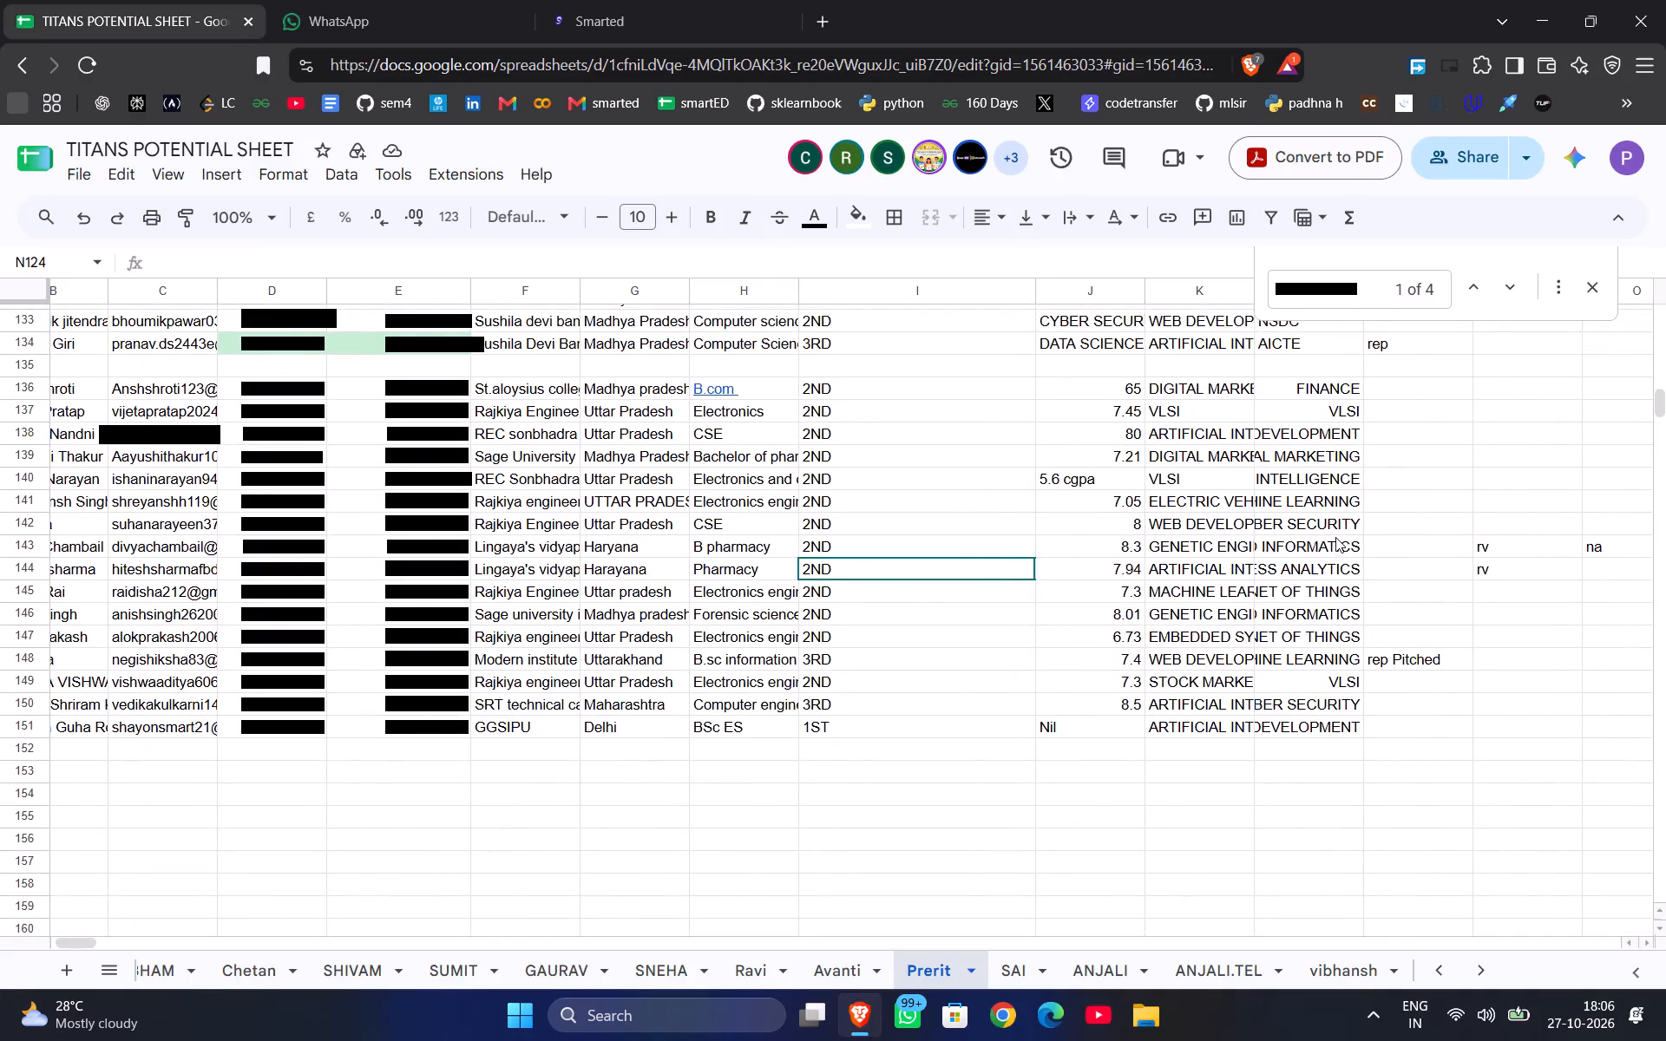
scroll(1335, 537, right, 3)
scroll(1048, 671, left, 3)
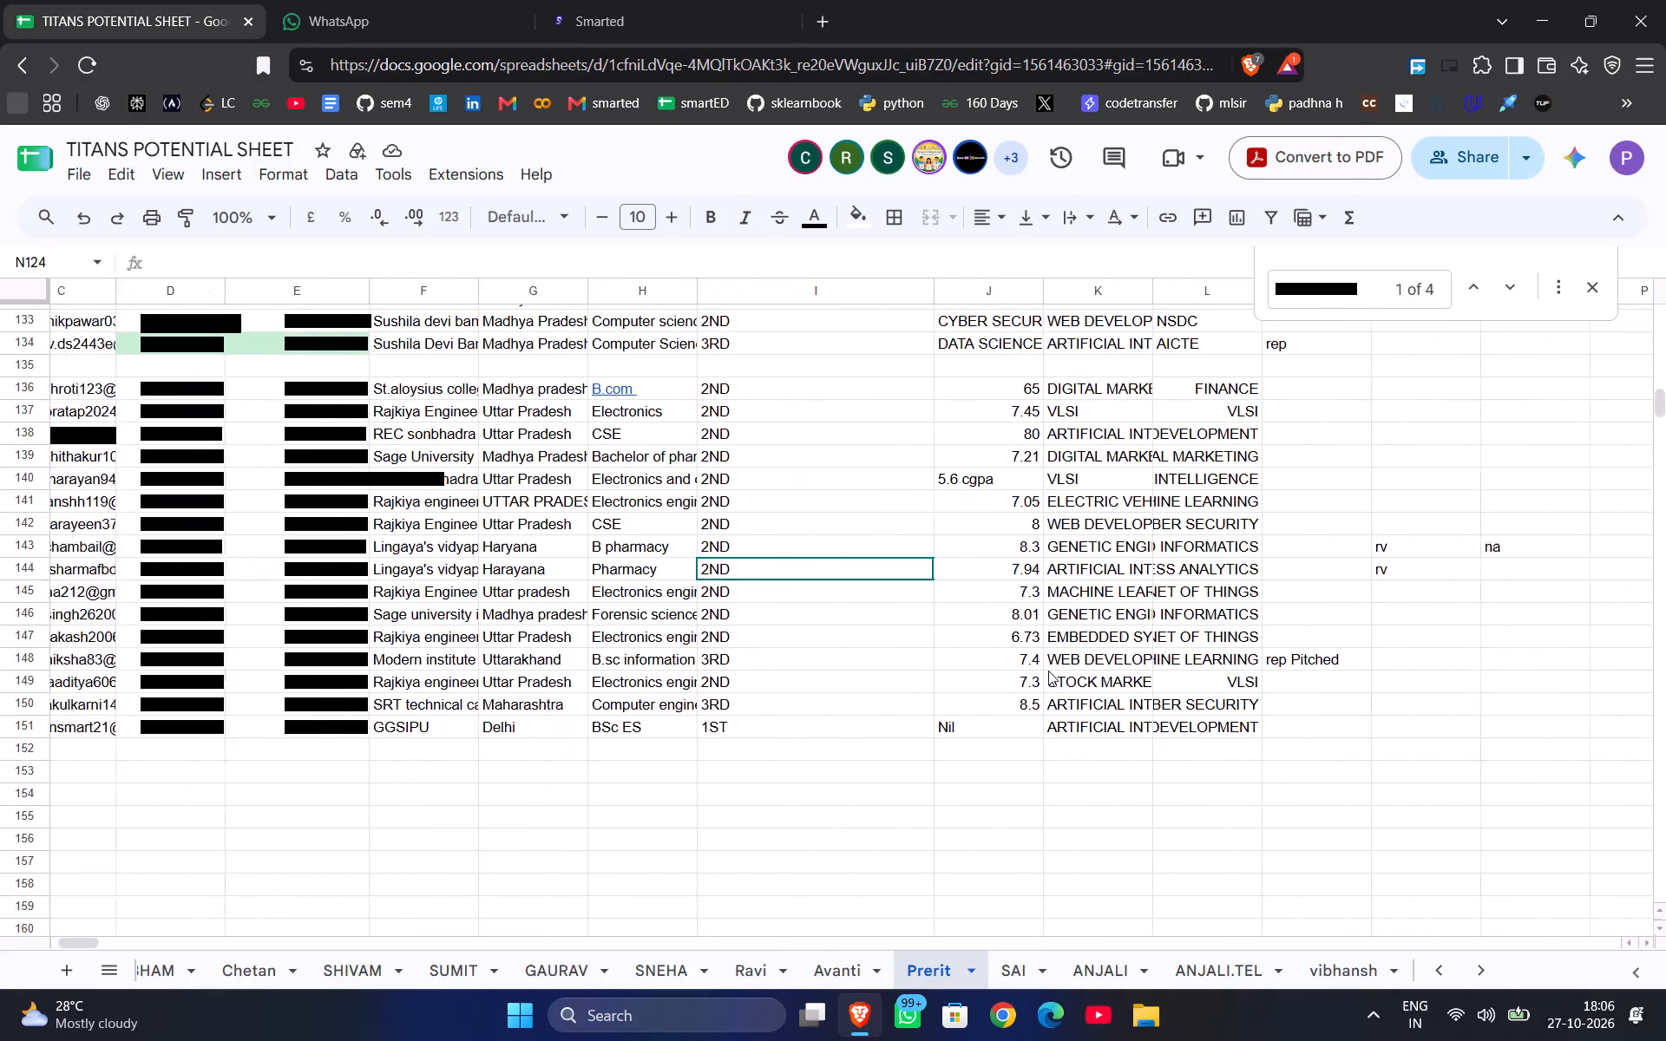
scroll(1091, 665, right, 5)
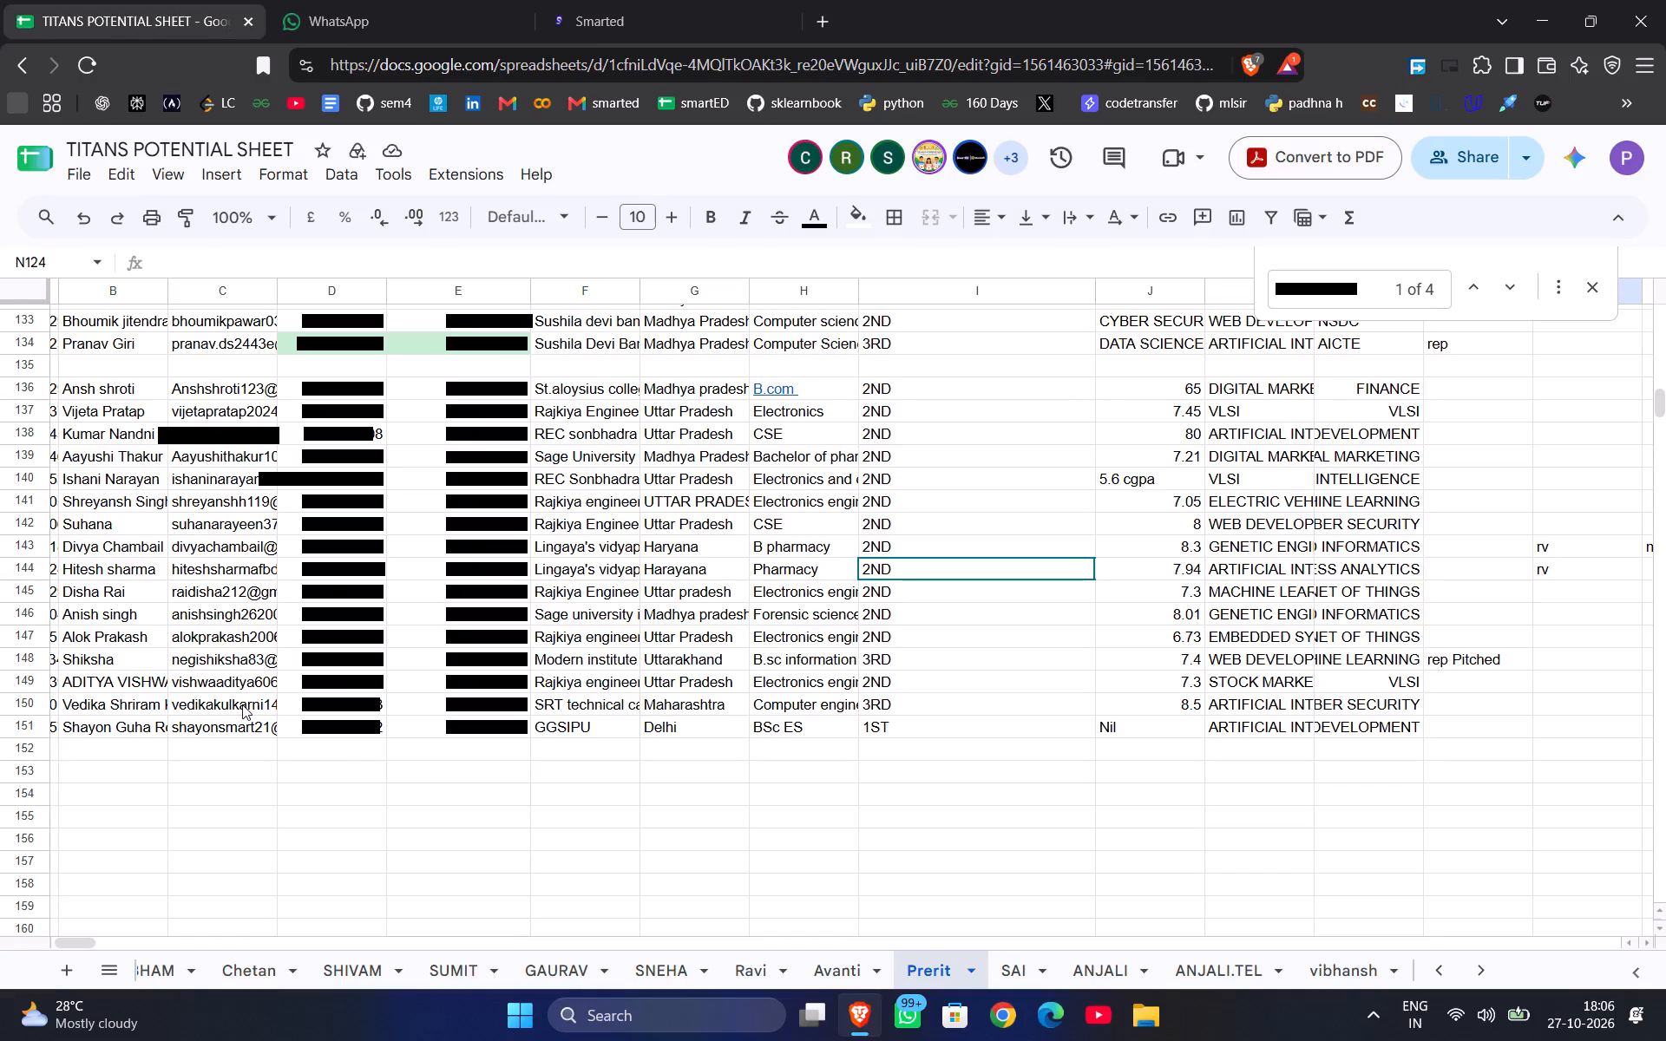
scroll(440, 734, up, 3)
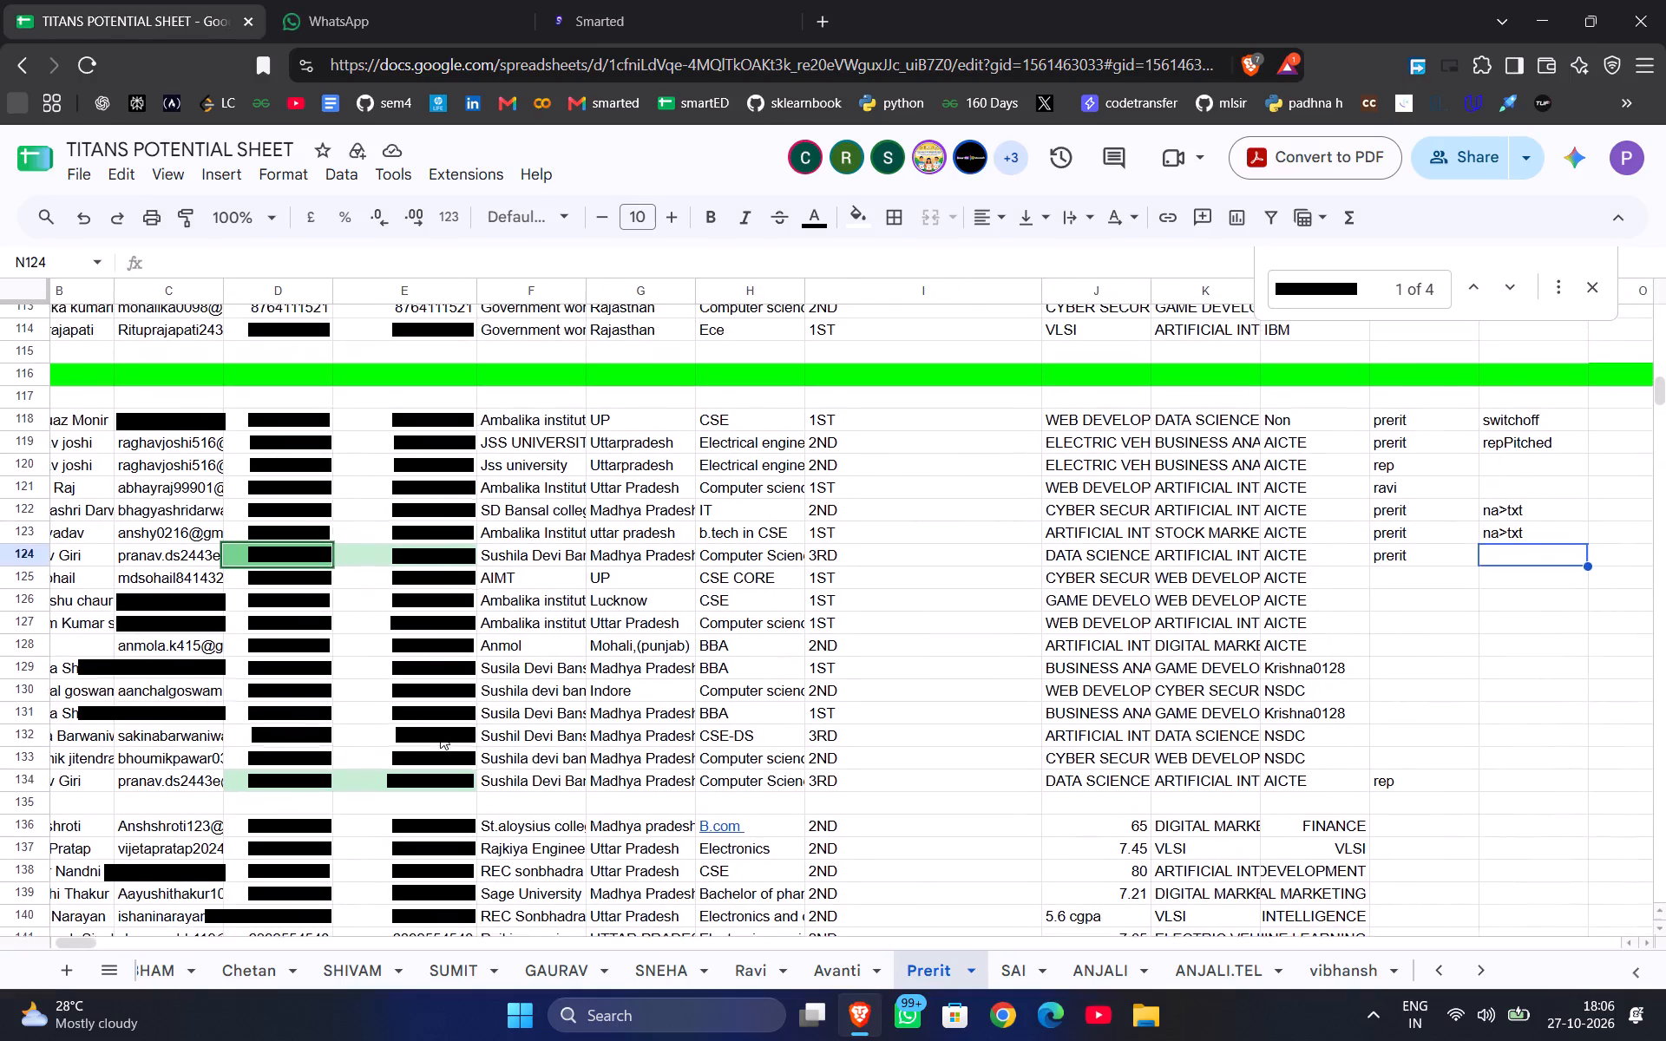
scroll(440, 734, left, 1)
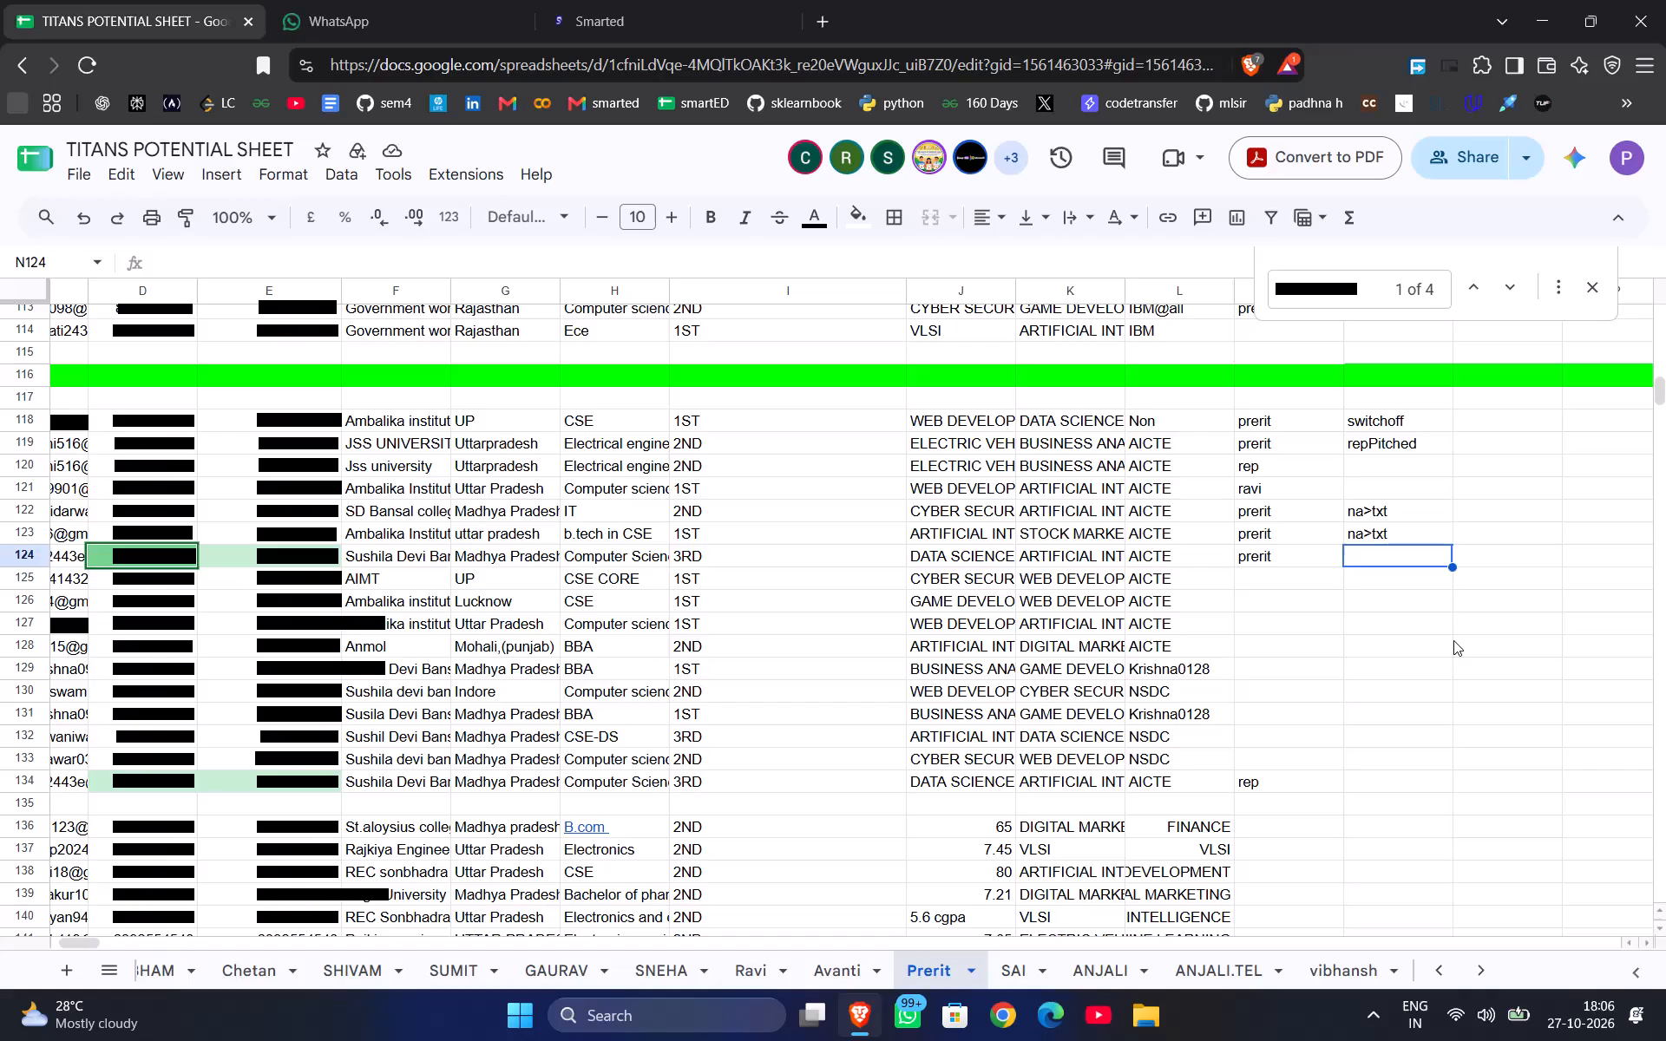
Move back along row 124 from the status cell to the lead's column L entry.
key(Left)
key(Left)
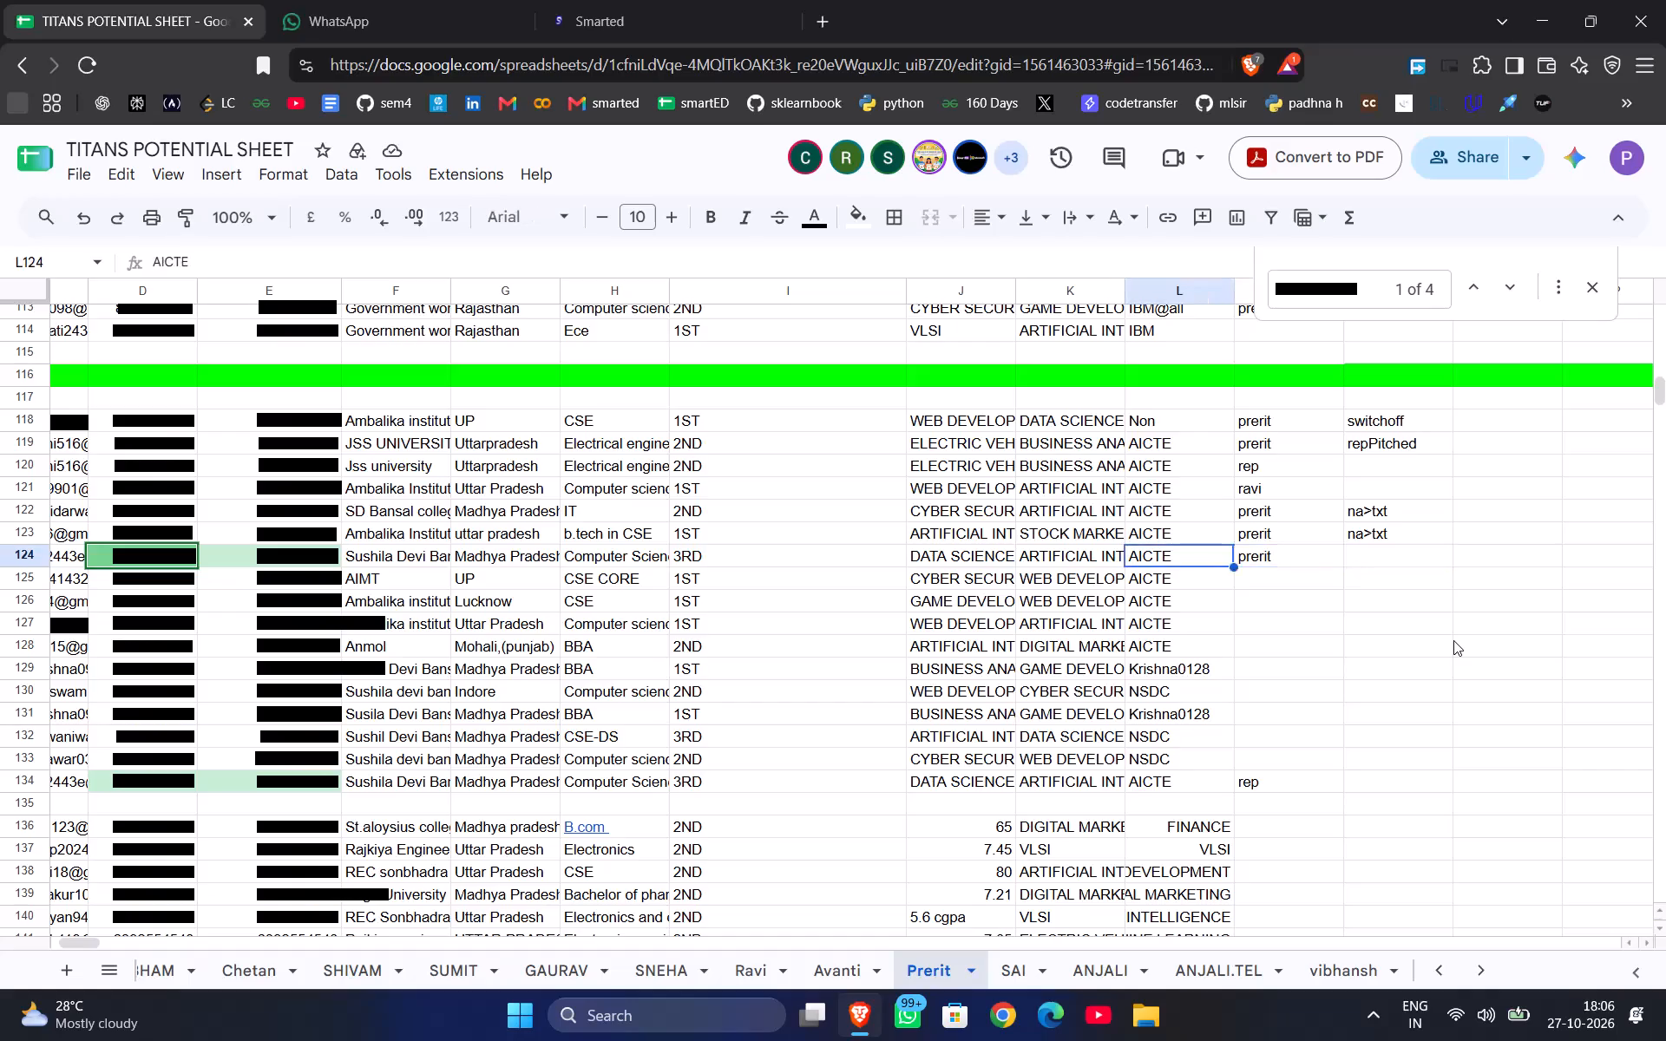
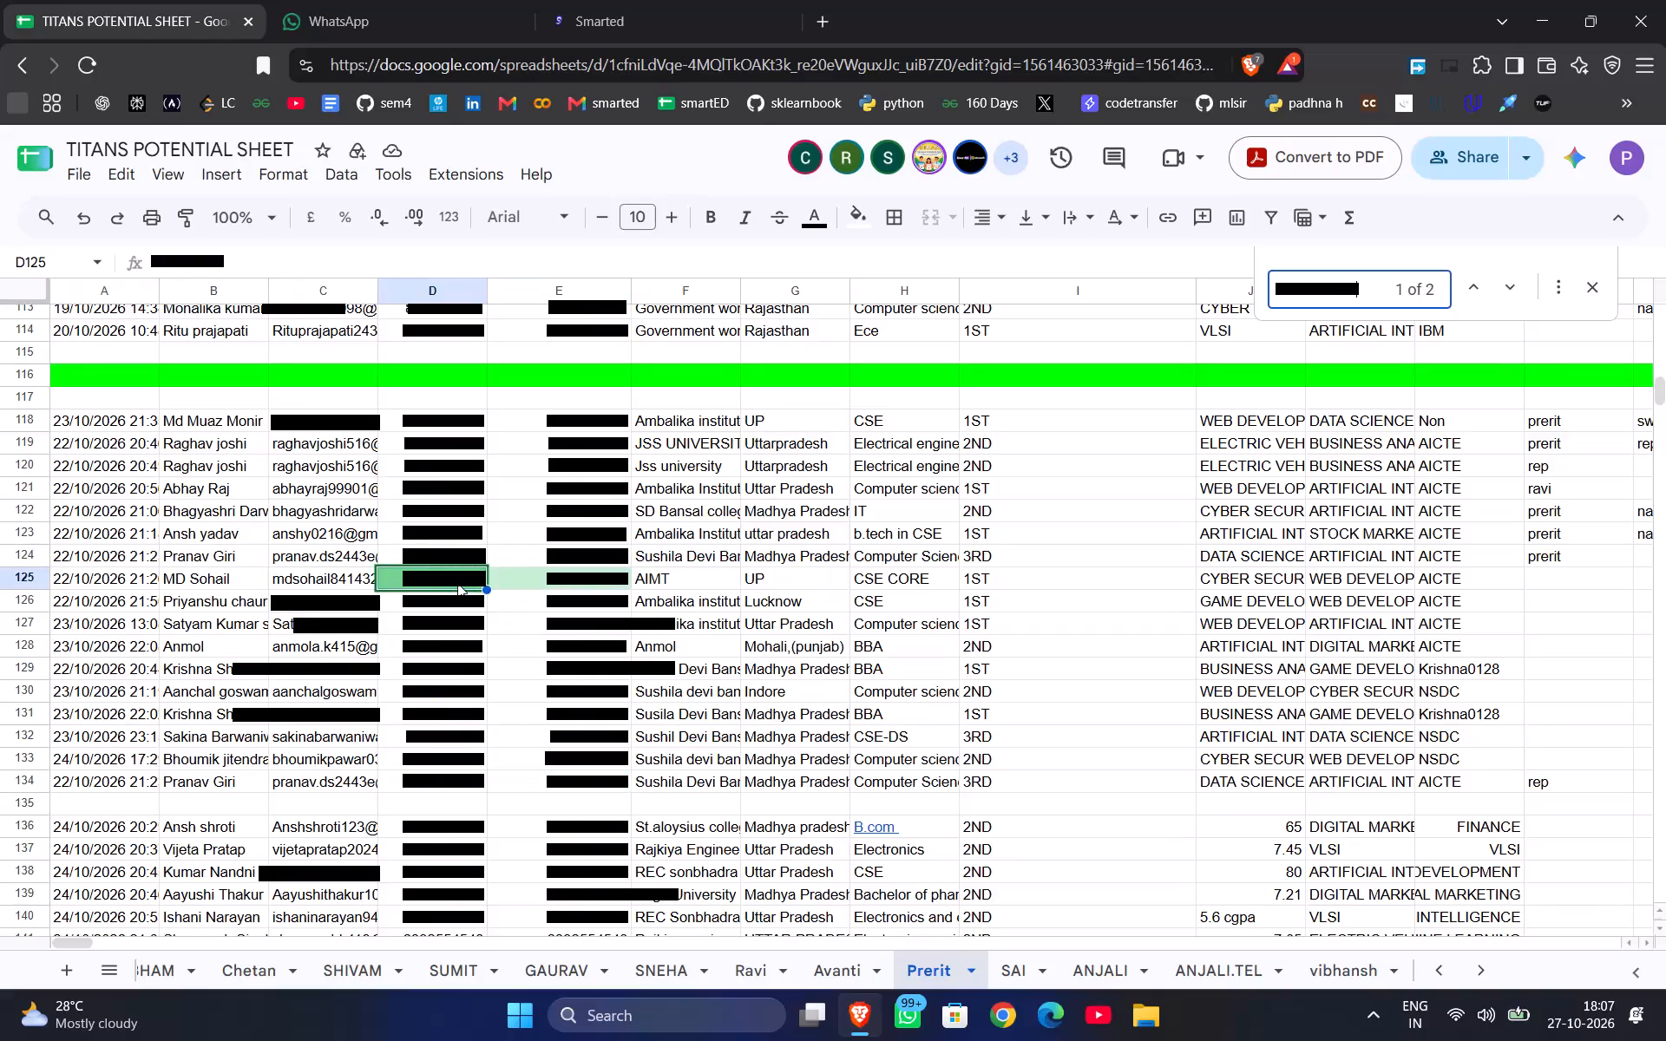
Copy the contact number of the row 125 lead from column D.
triple_click(457, 583)
key(ctrl+c)
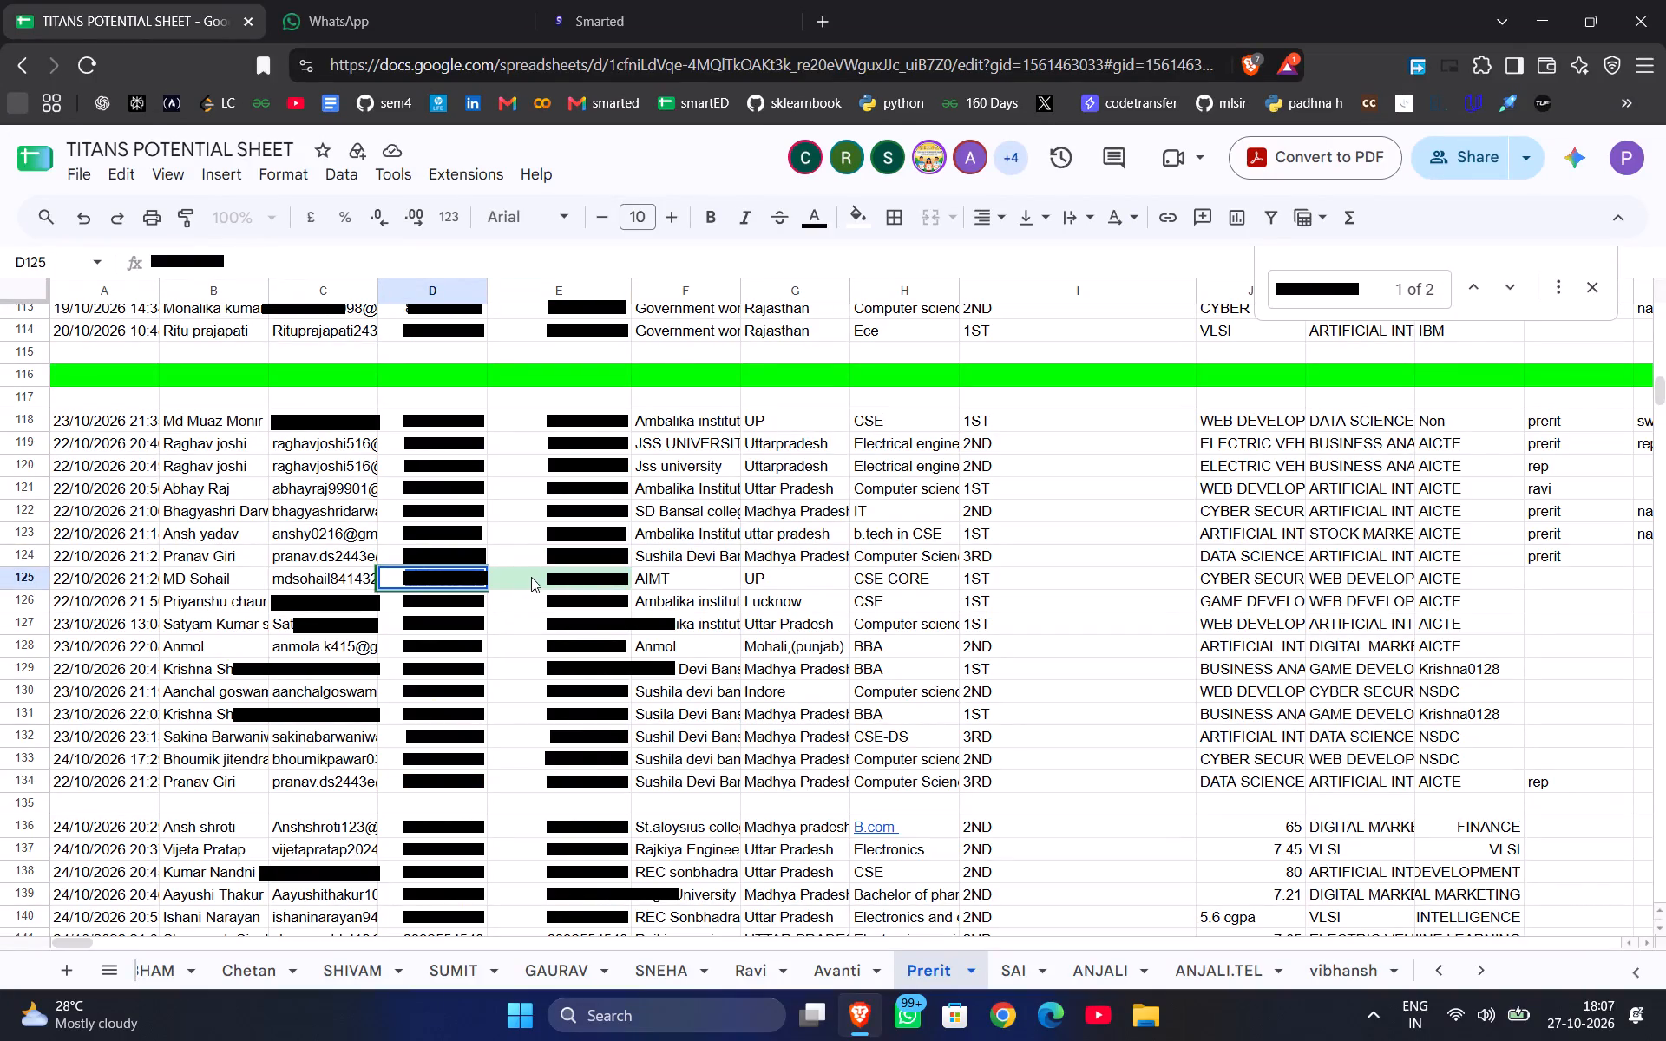
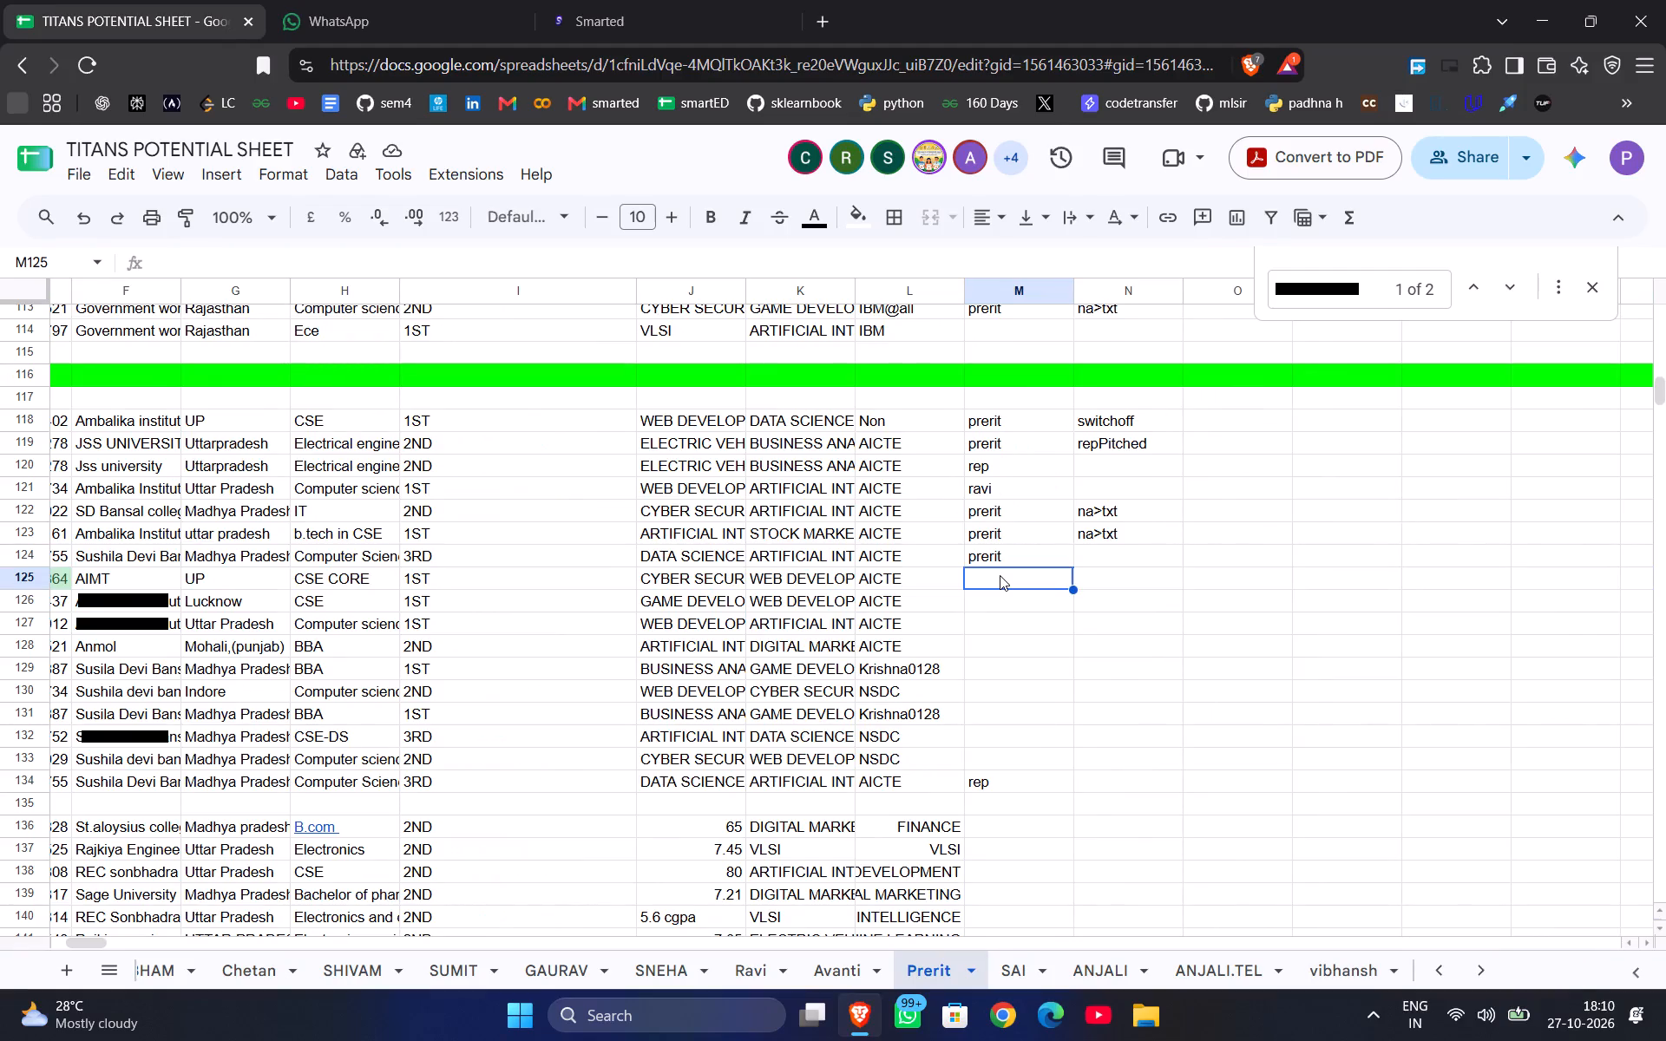
Enter sumitPitched in column M for the AIMT lead in row 125.
text(sumit)
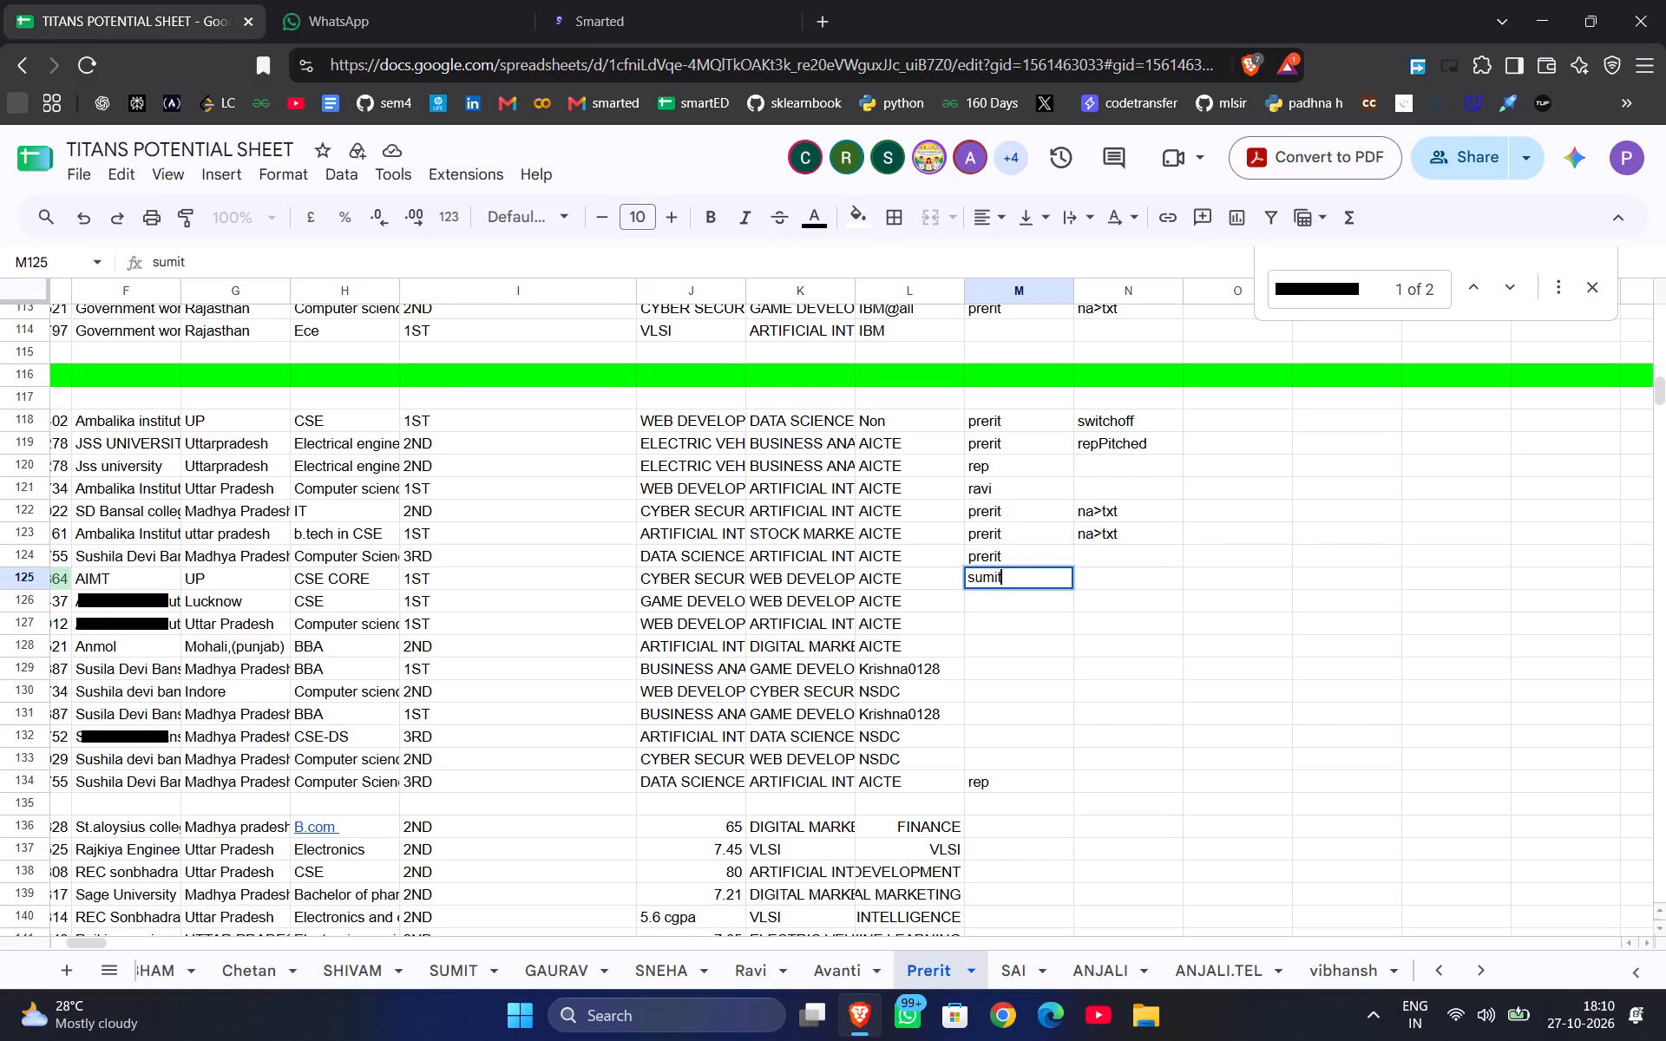
text(Pi)
text(tched)
key(Return)
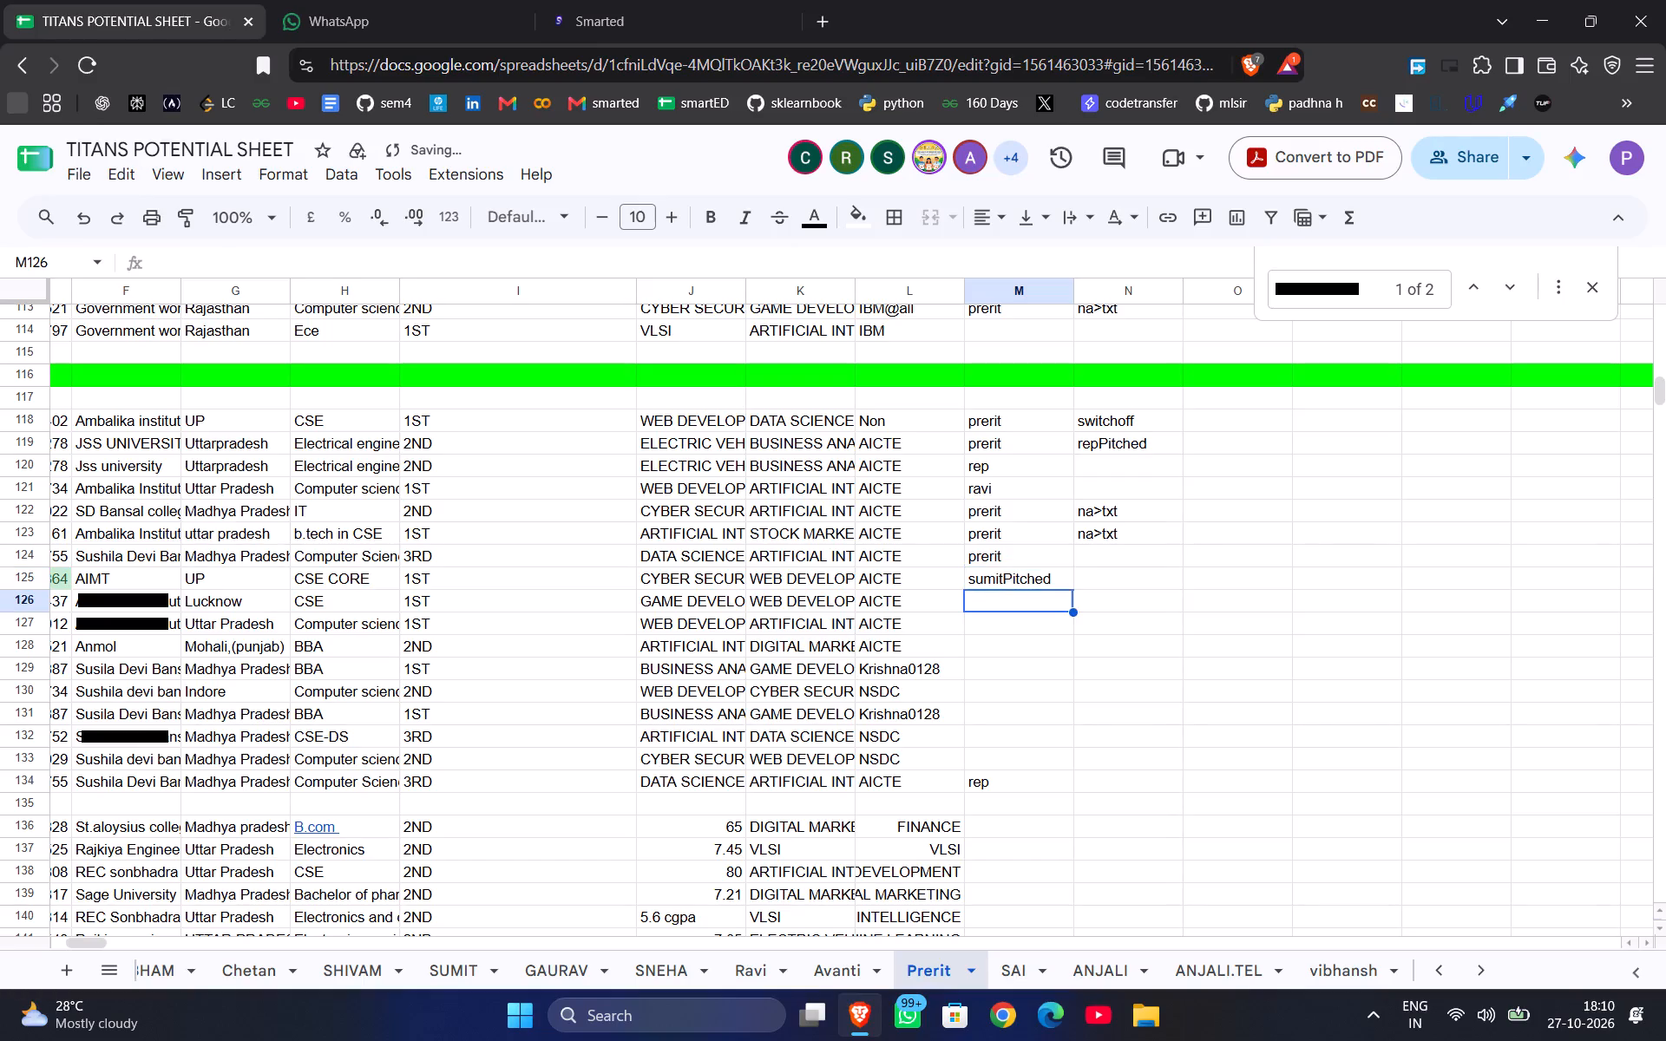
key(Up)
scroll(1000, 575, right, 5)
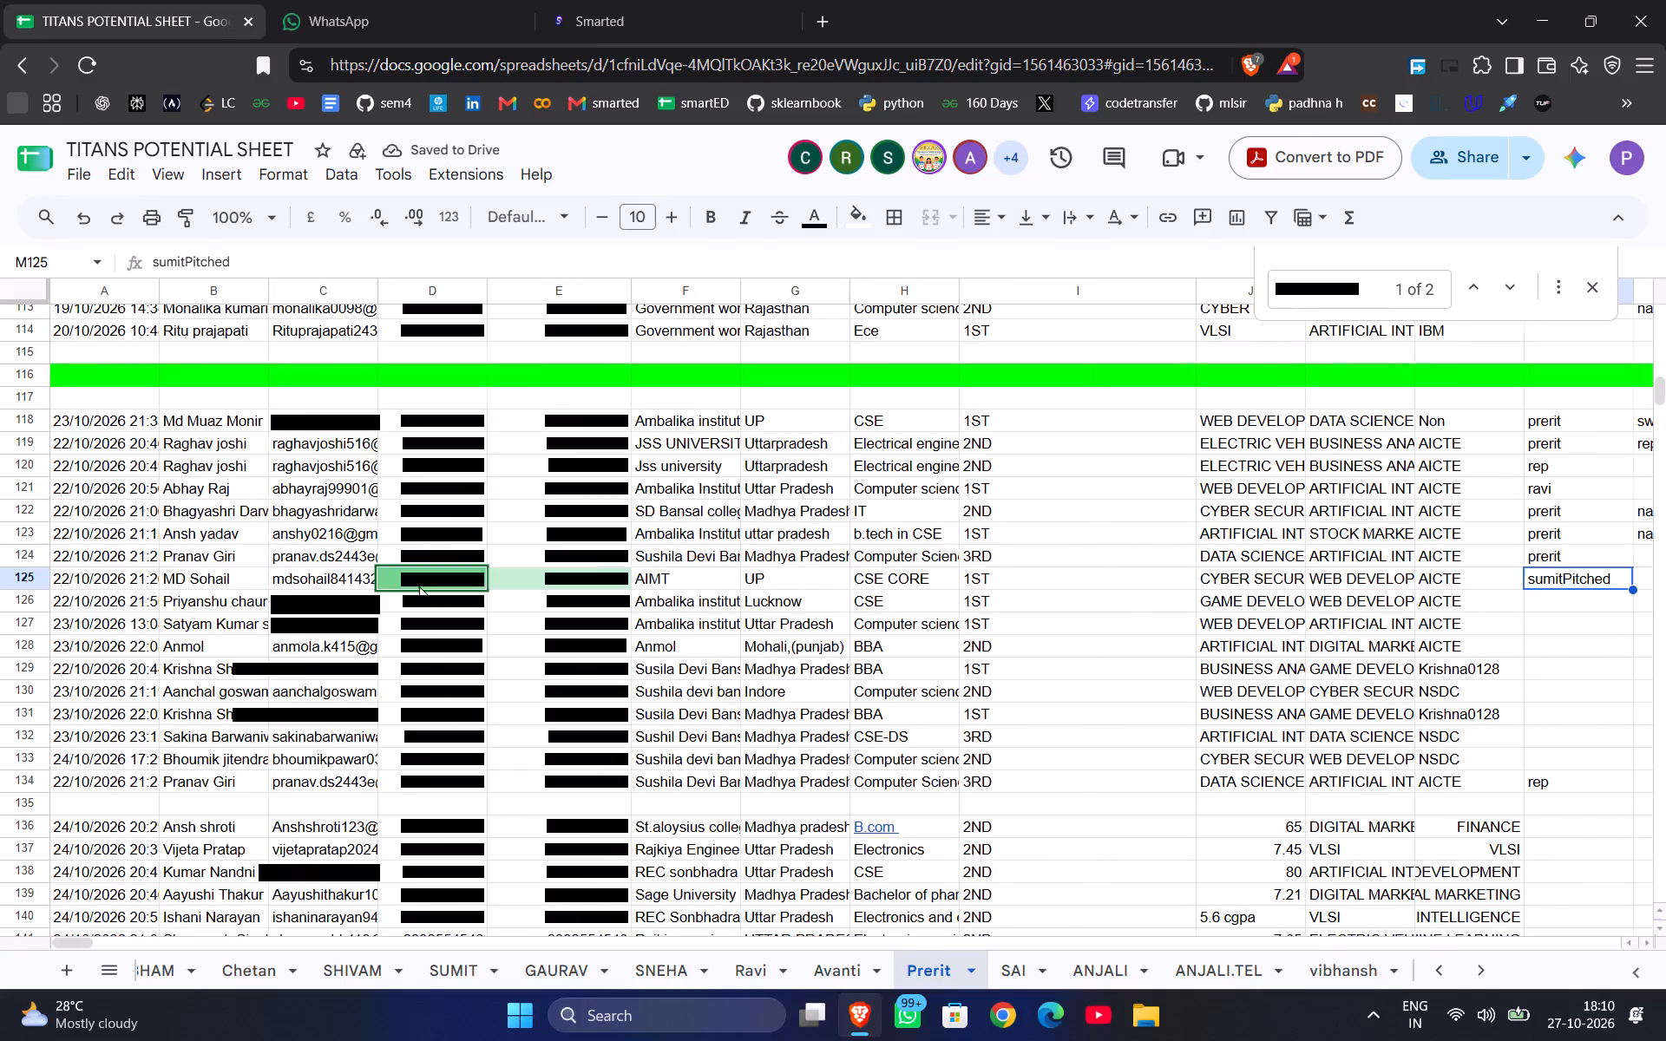
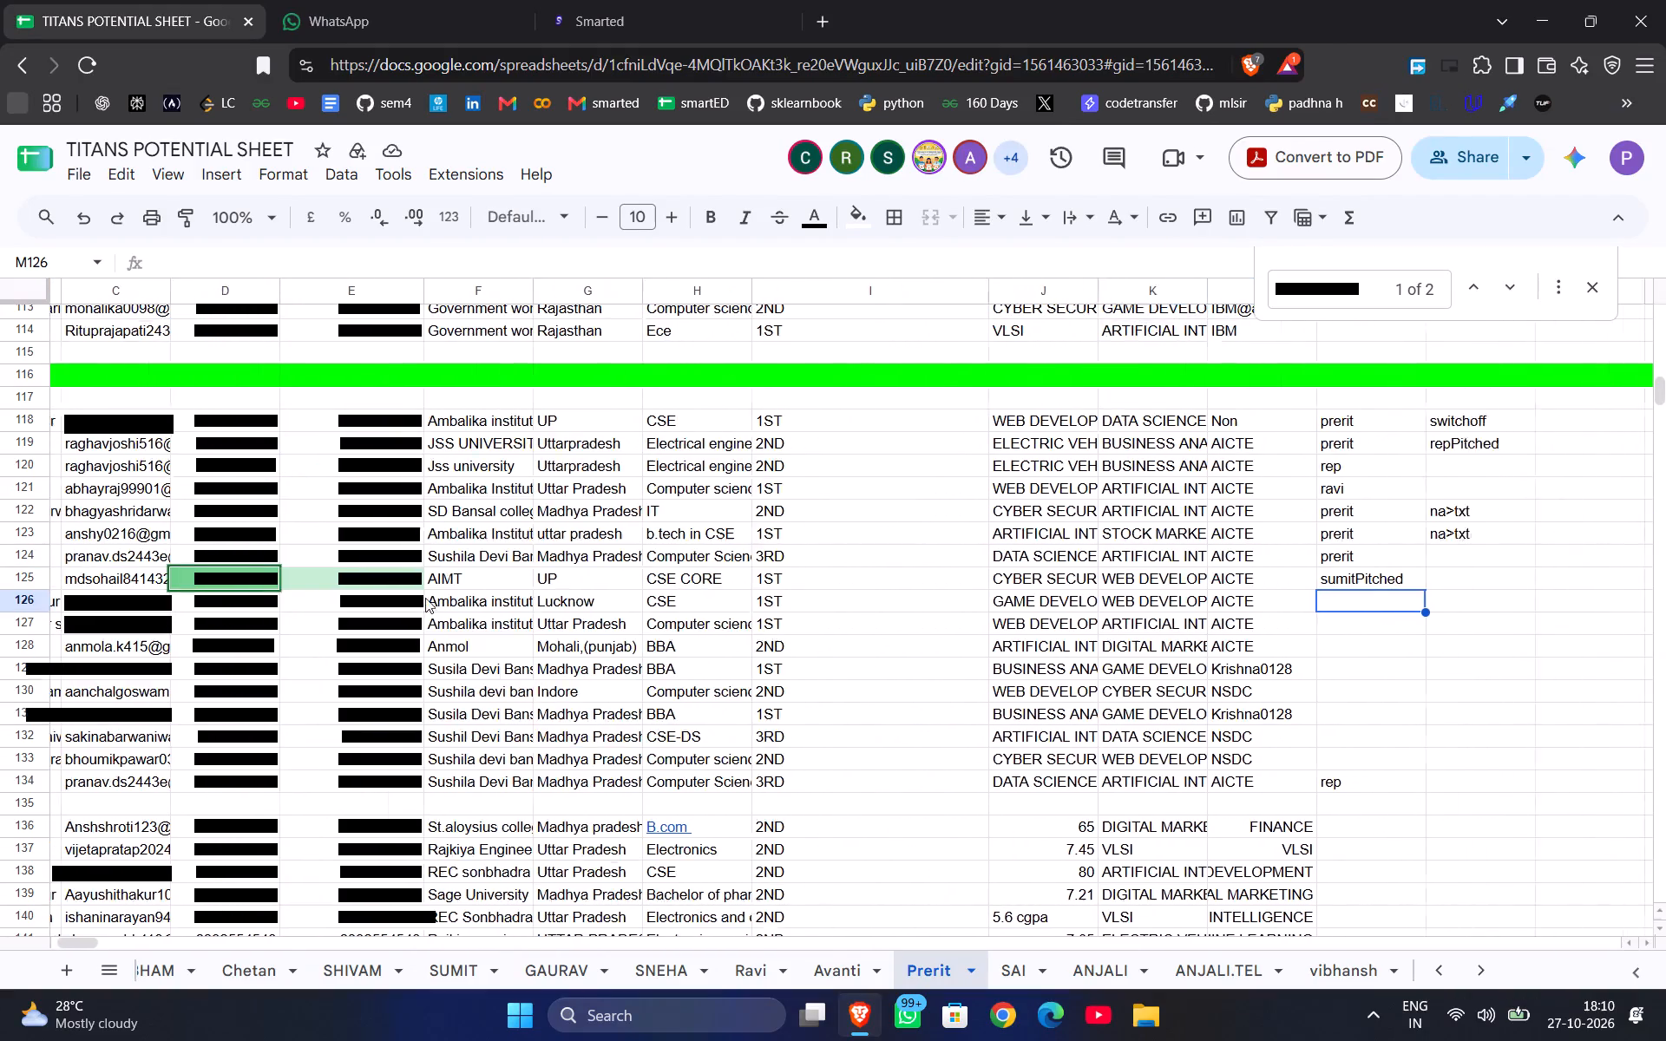
Search the sheet for the contact number of the Lucknow lead in row 126 to check for duplicates.
scroll(425, 598, right, 3)
click(426, 607)
key(ctrl+c)
key(ctrl+f)
key(ctrl+v)
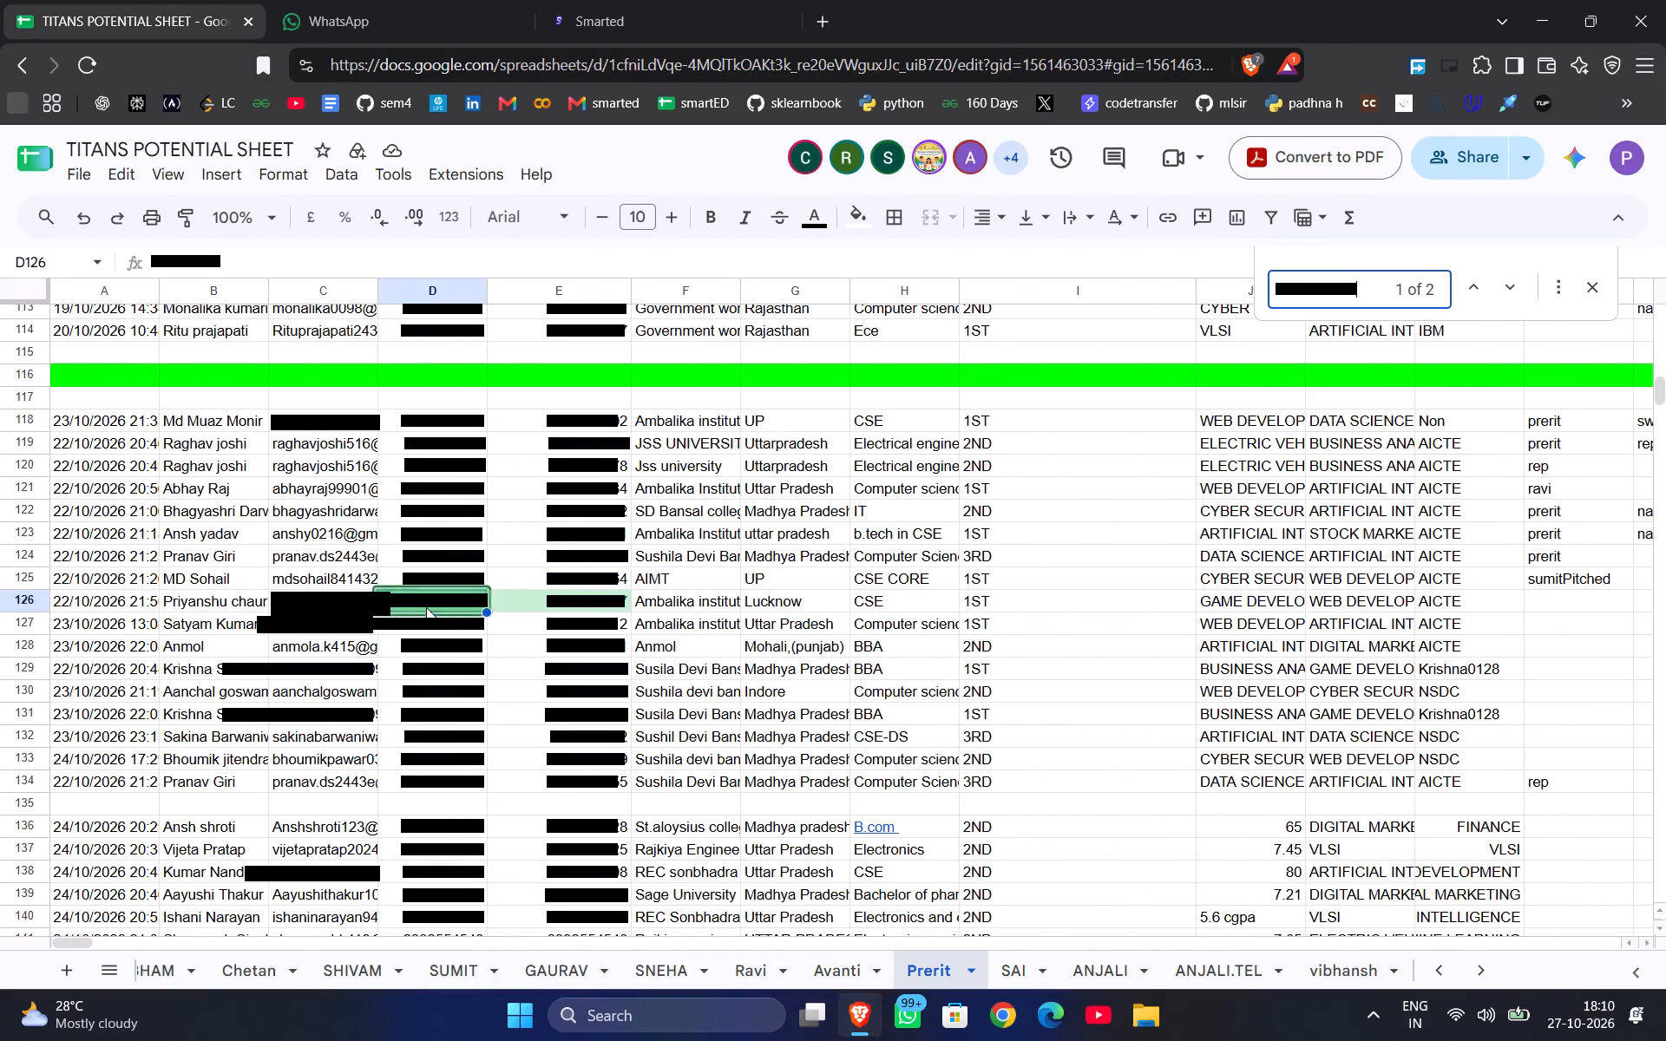
Copy the contact number text from column D of the Lucknow lead in row 126.
triple_click(426, 606)
key(ctrl+c)
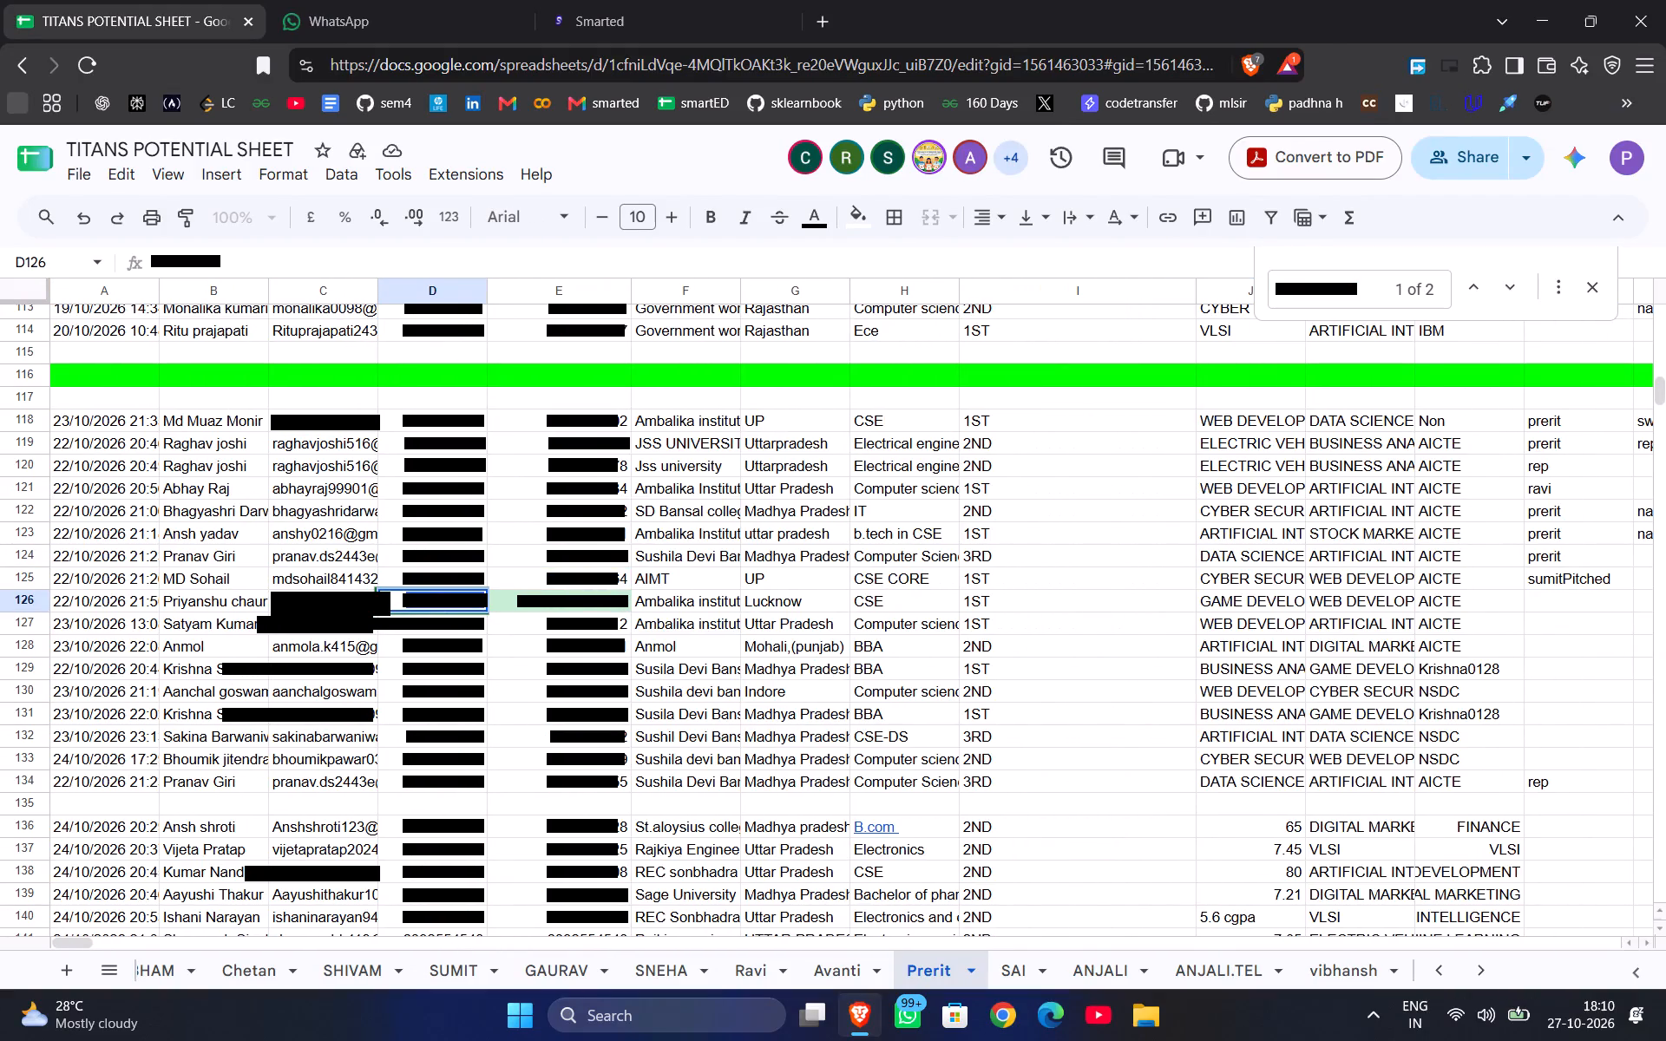
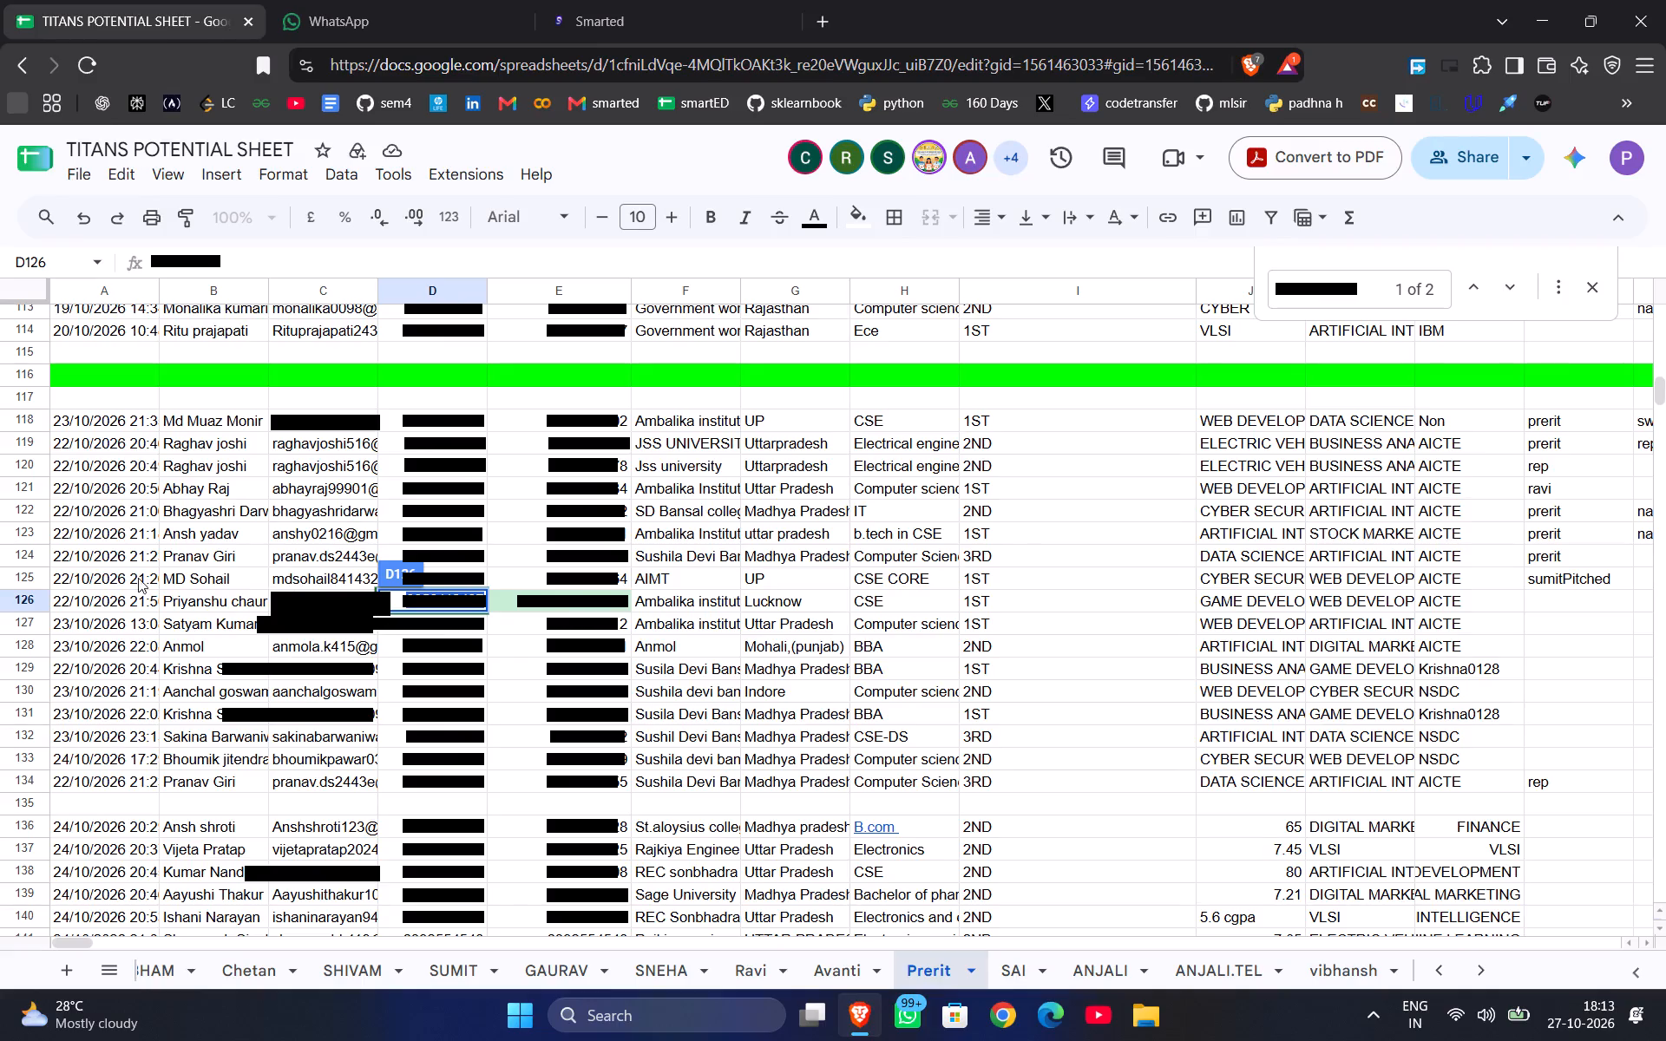
Select the entire row 126 containing the Lucknow lead's record.
click(183, 595)
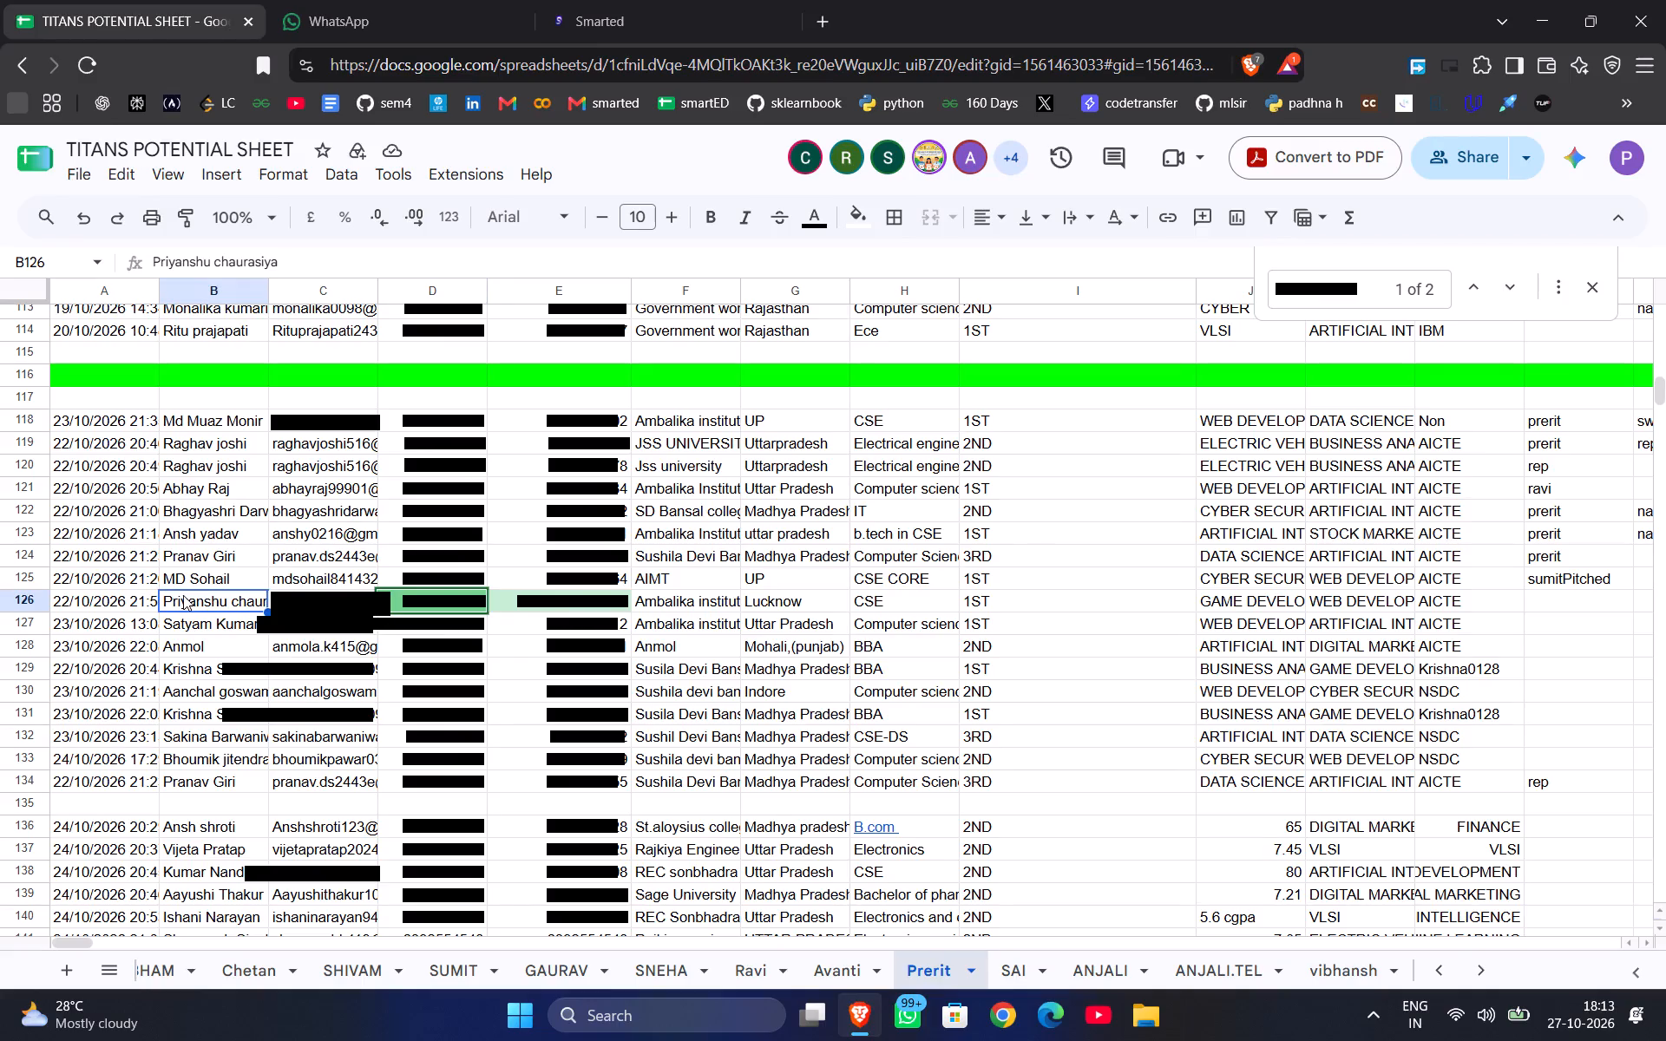
click(3, 598)
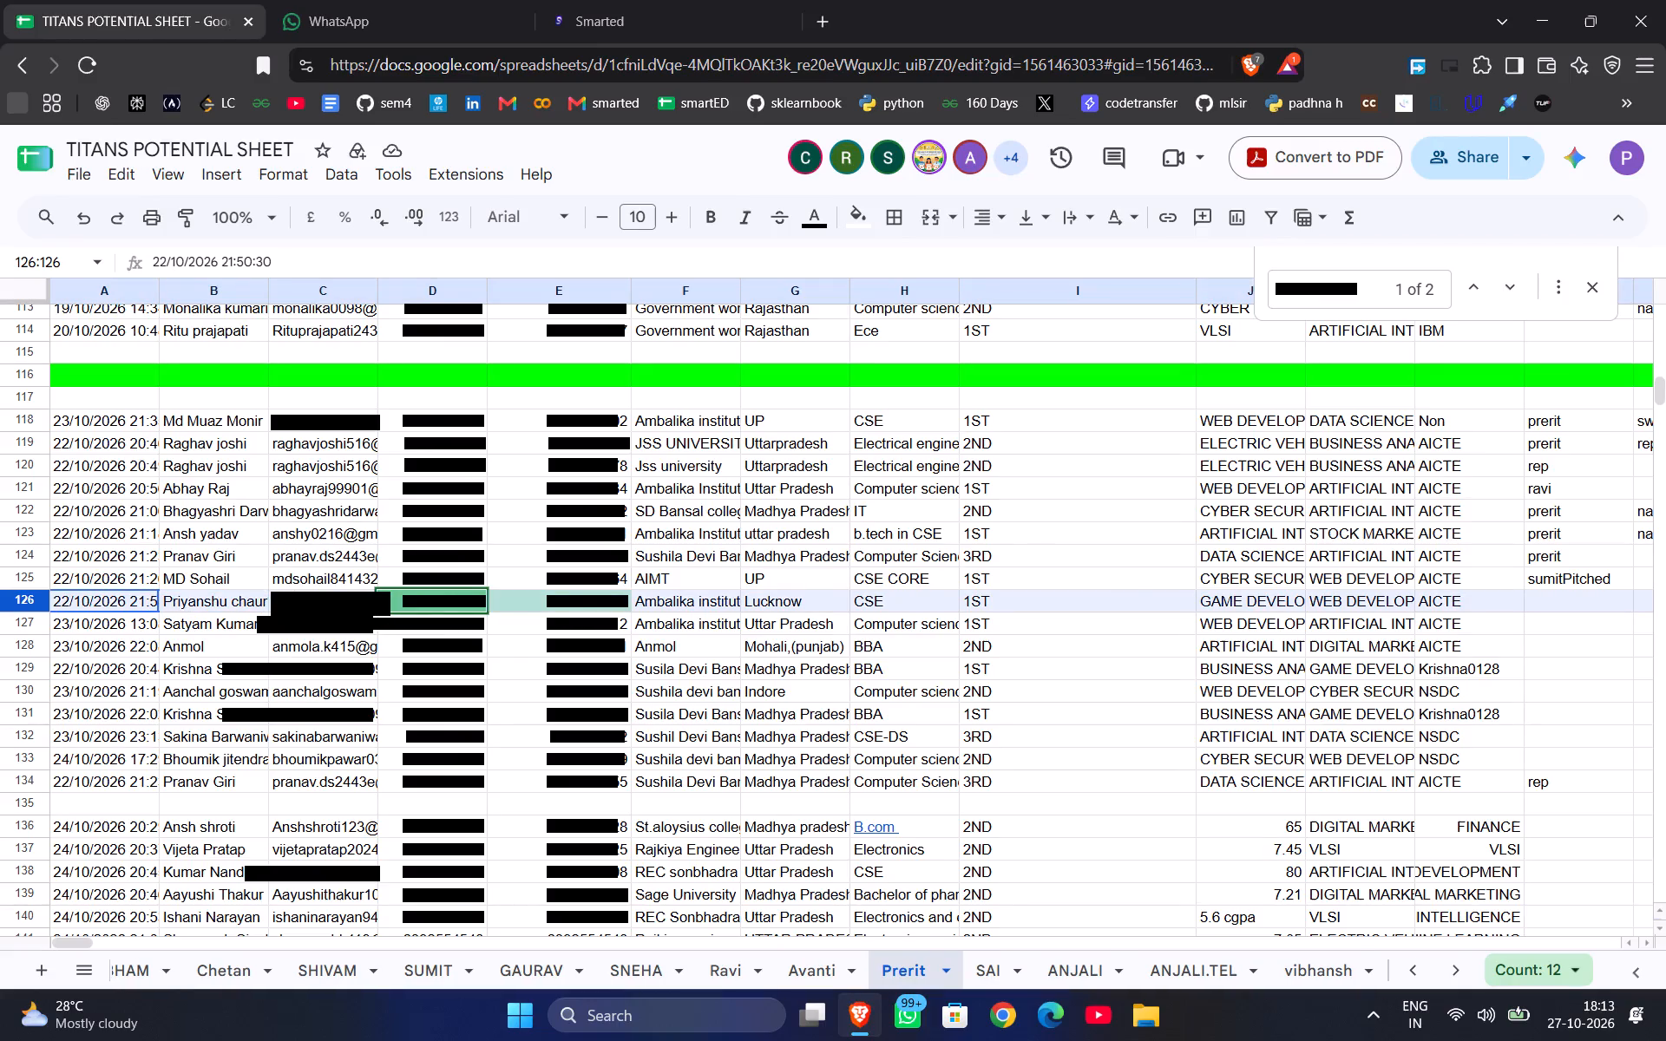
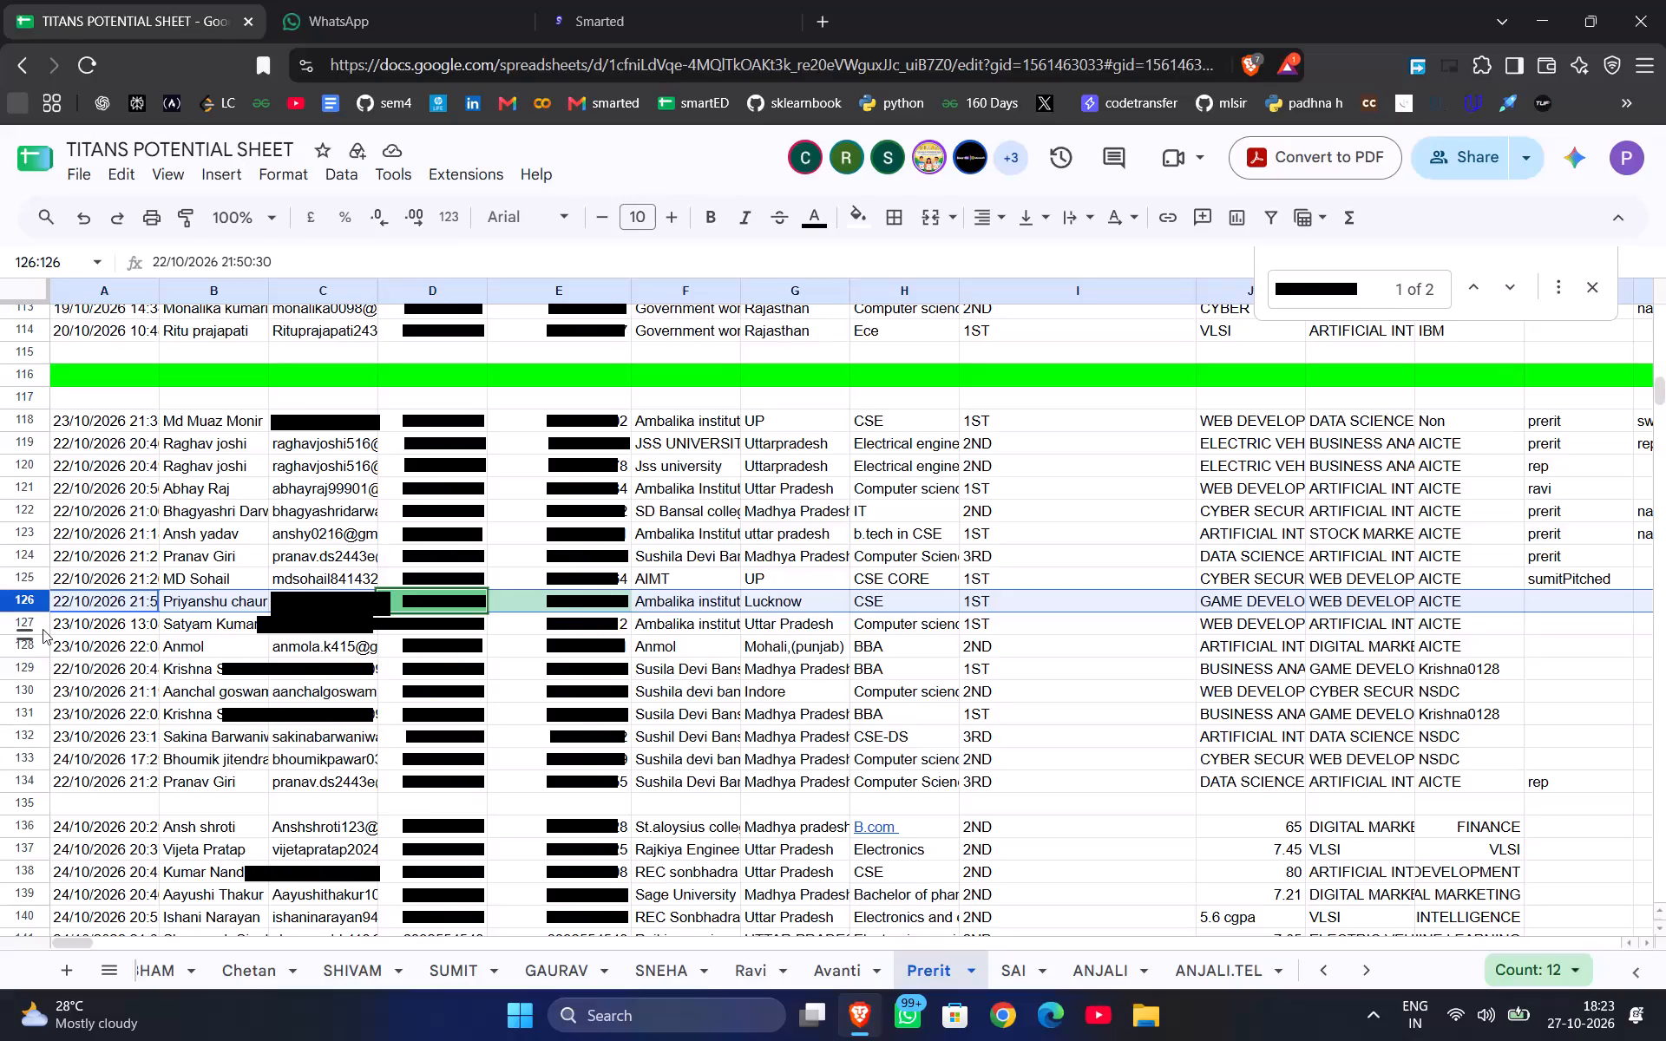
Copy the contact number from column D of the Lucknow lead's record in row 126.
triple_click(443, 599)
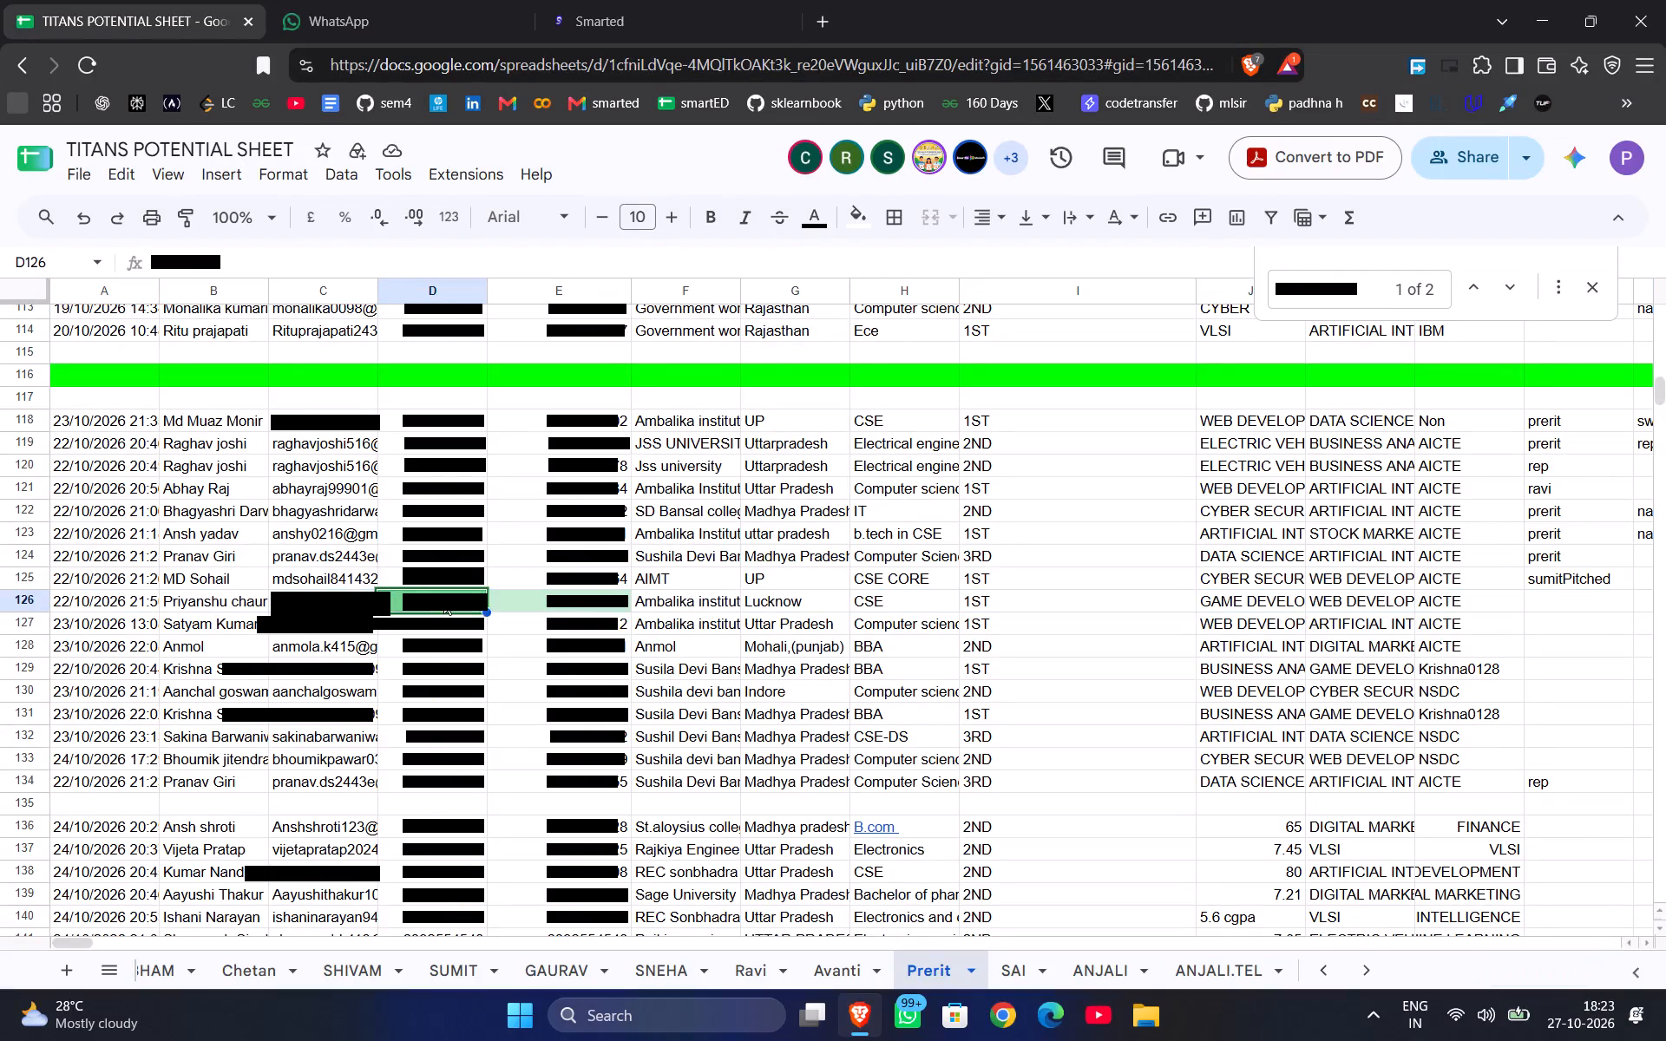
key(ctrl+c)
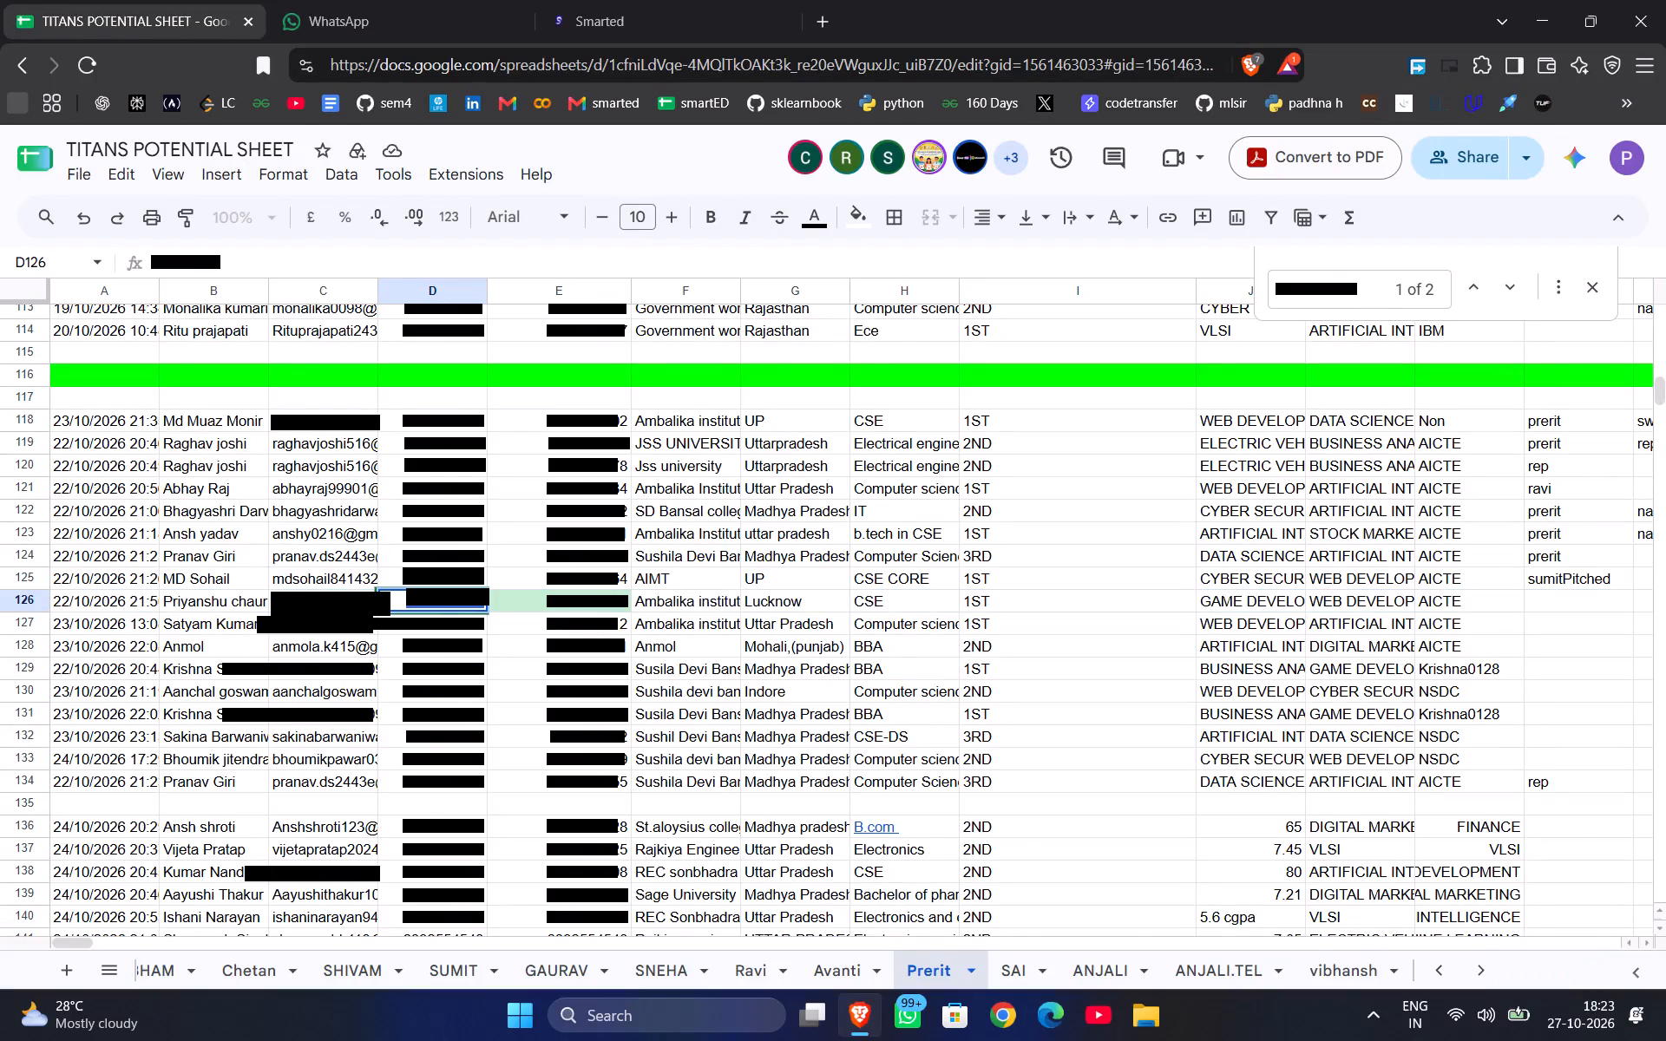
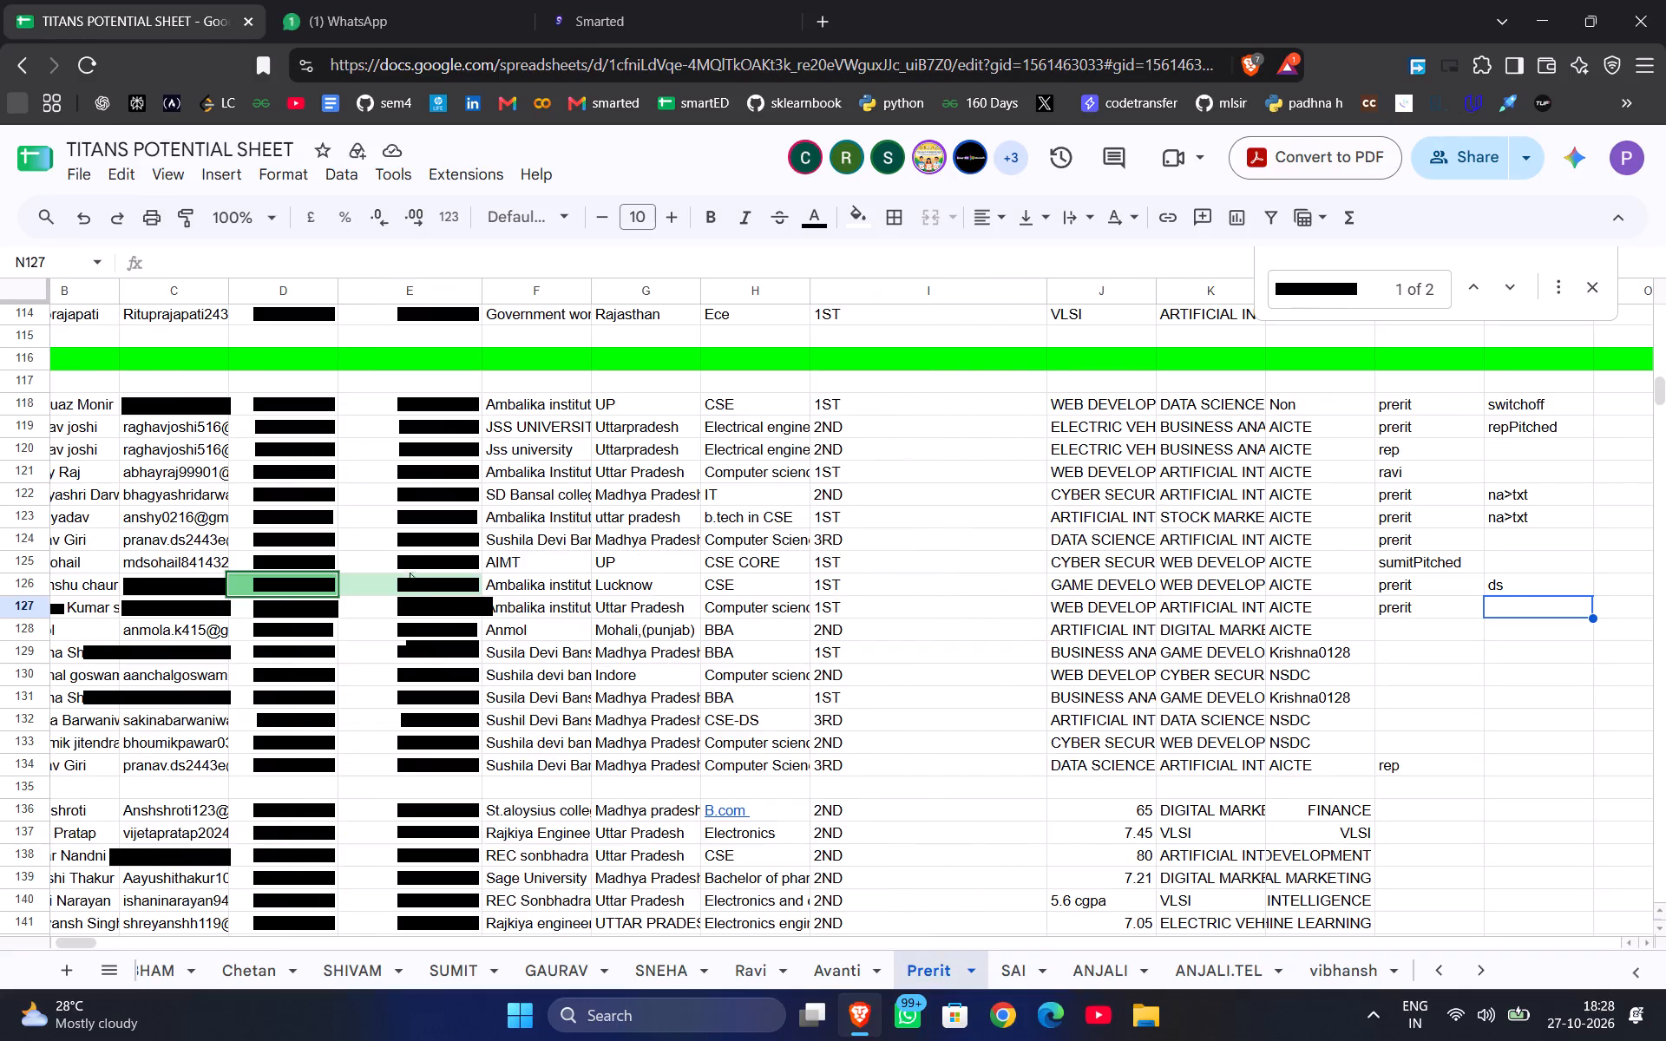
Search the Prerit sheet for the contact number from column D of row 127 to check for duplicates.
click(424, 614)
key(ctrl+c)
key(ctrl+f)
key(ctrl+v)
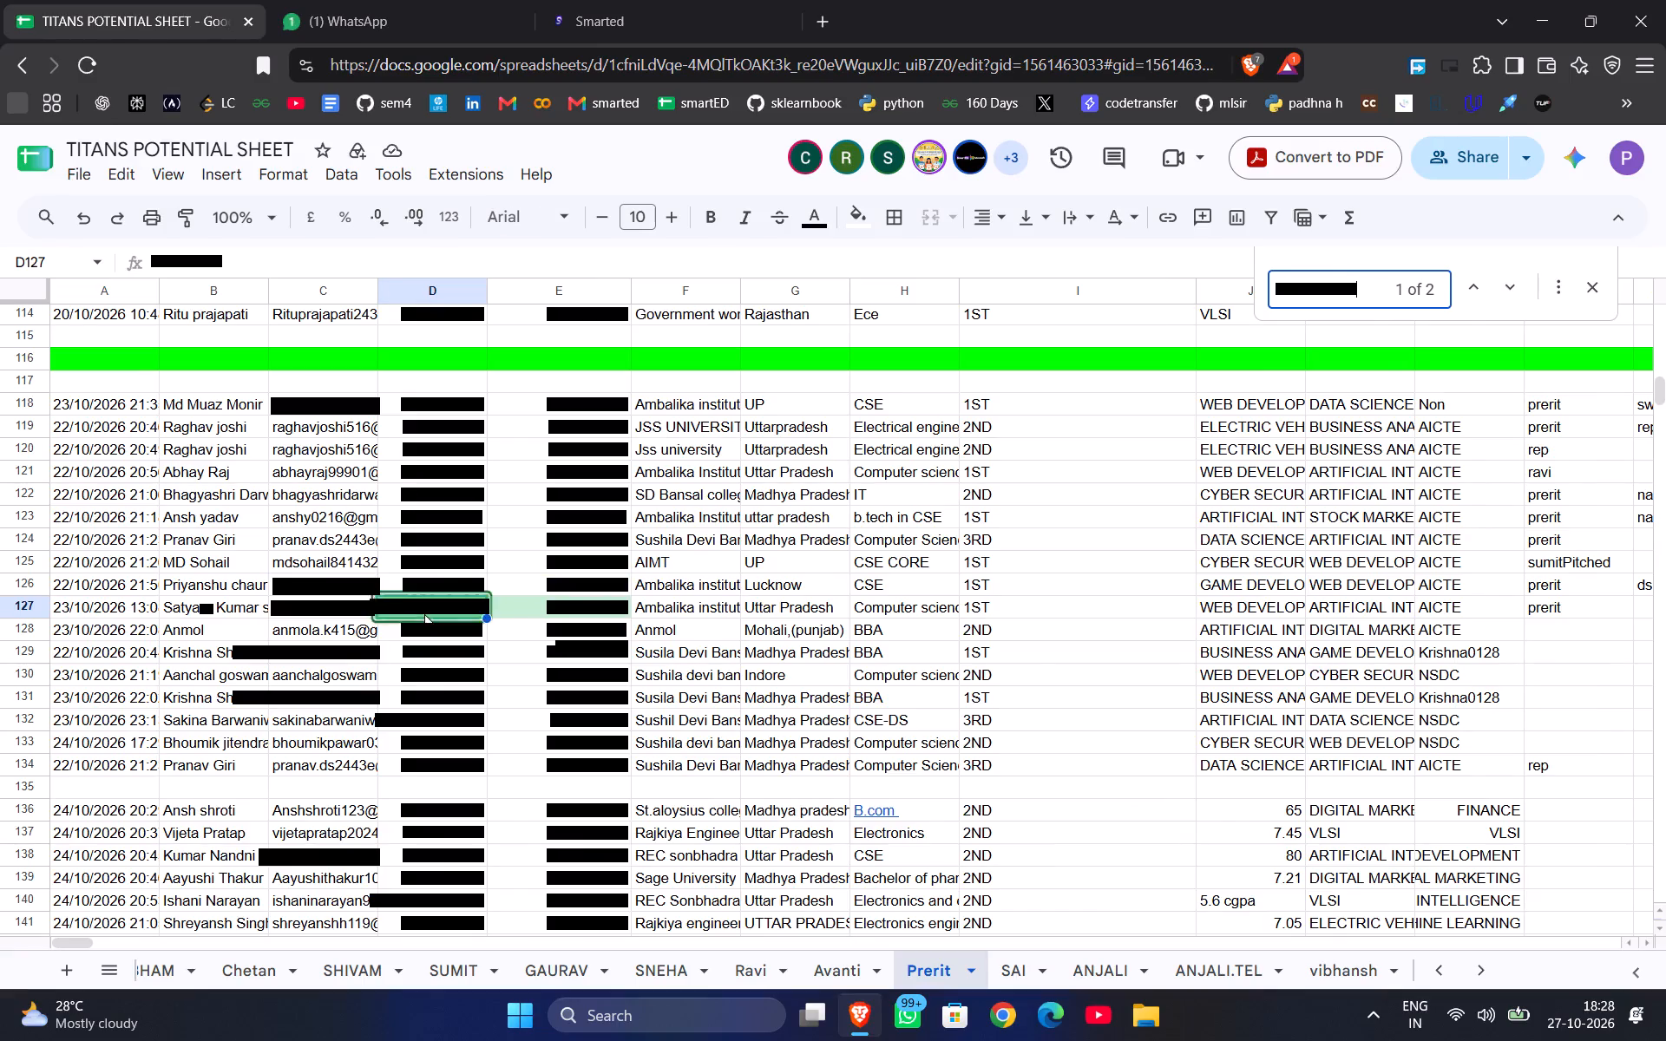
Copy the contact number text from column D of the lead's record in row 127.
triple_click(424, 608)
key(ctrl+c)
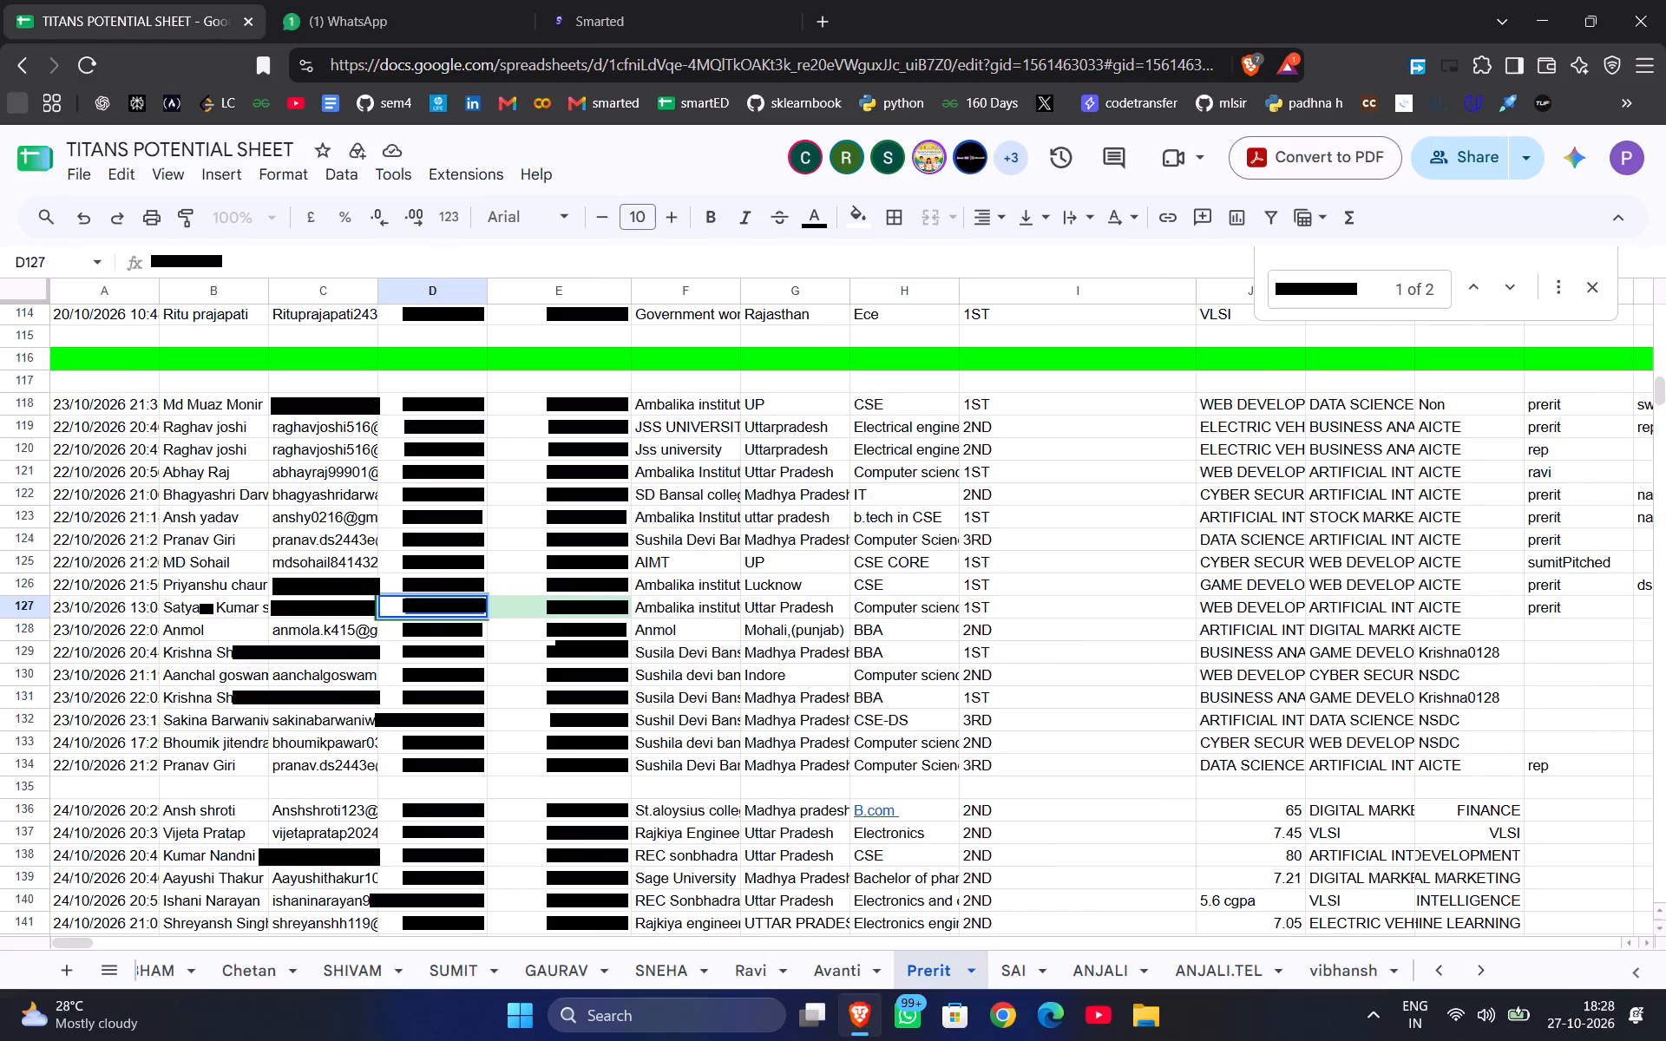
scroll(424, 608, right, 1)
scroll(424, 608, down, 2)
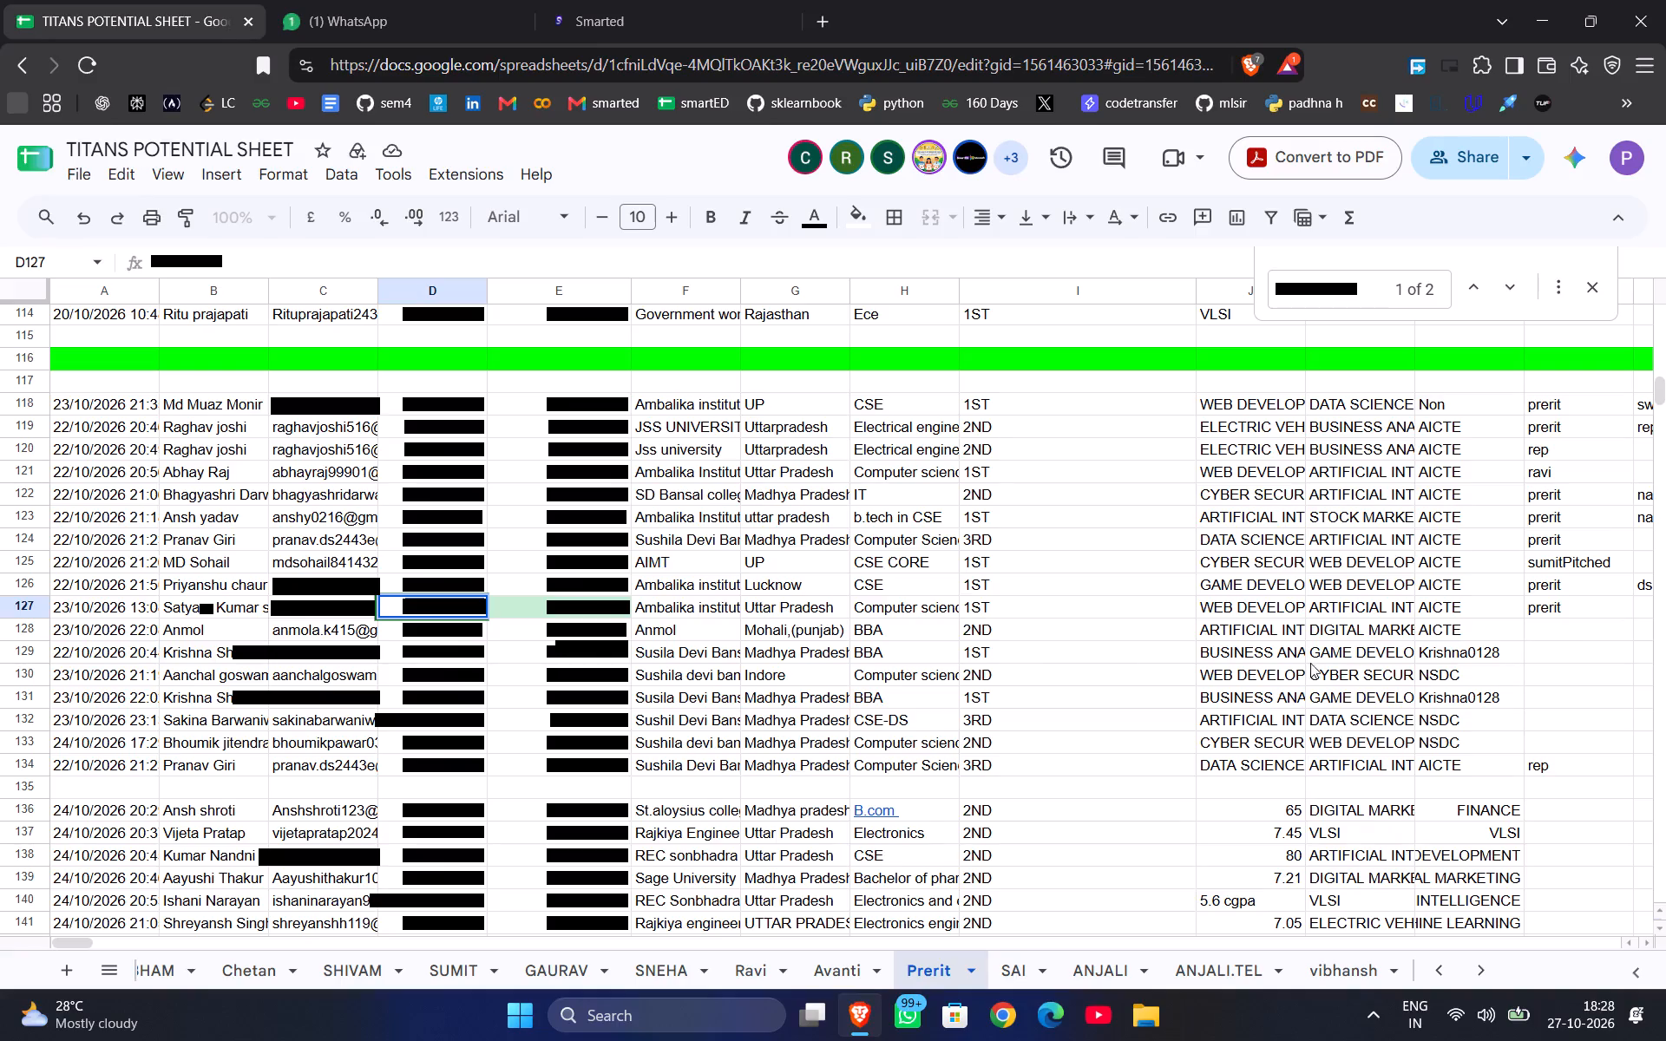
click(1569, 632)
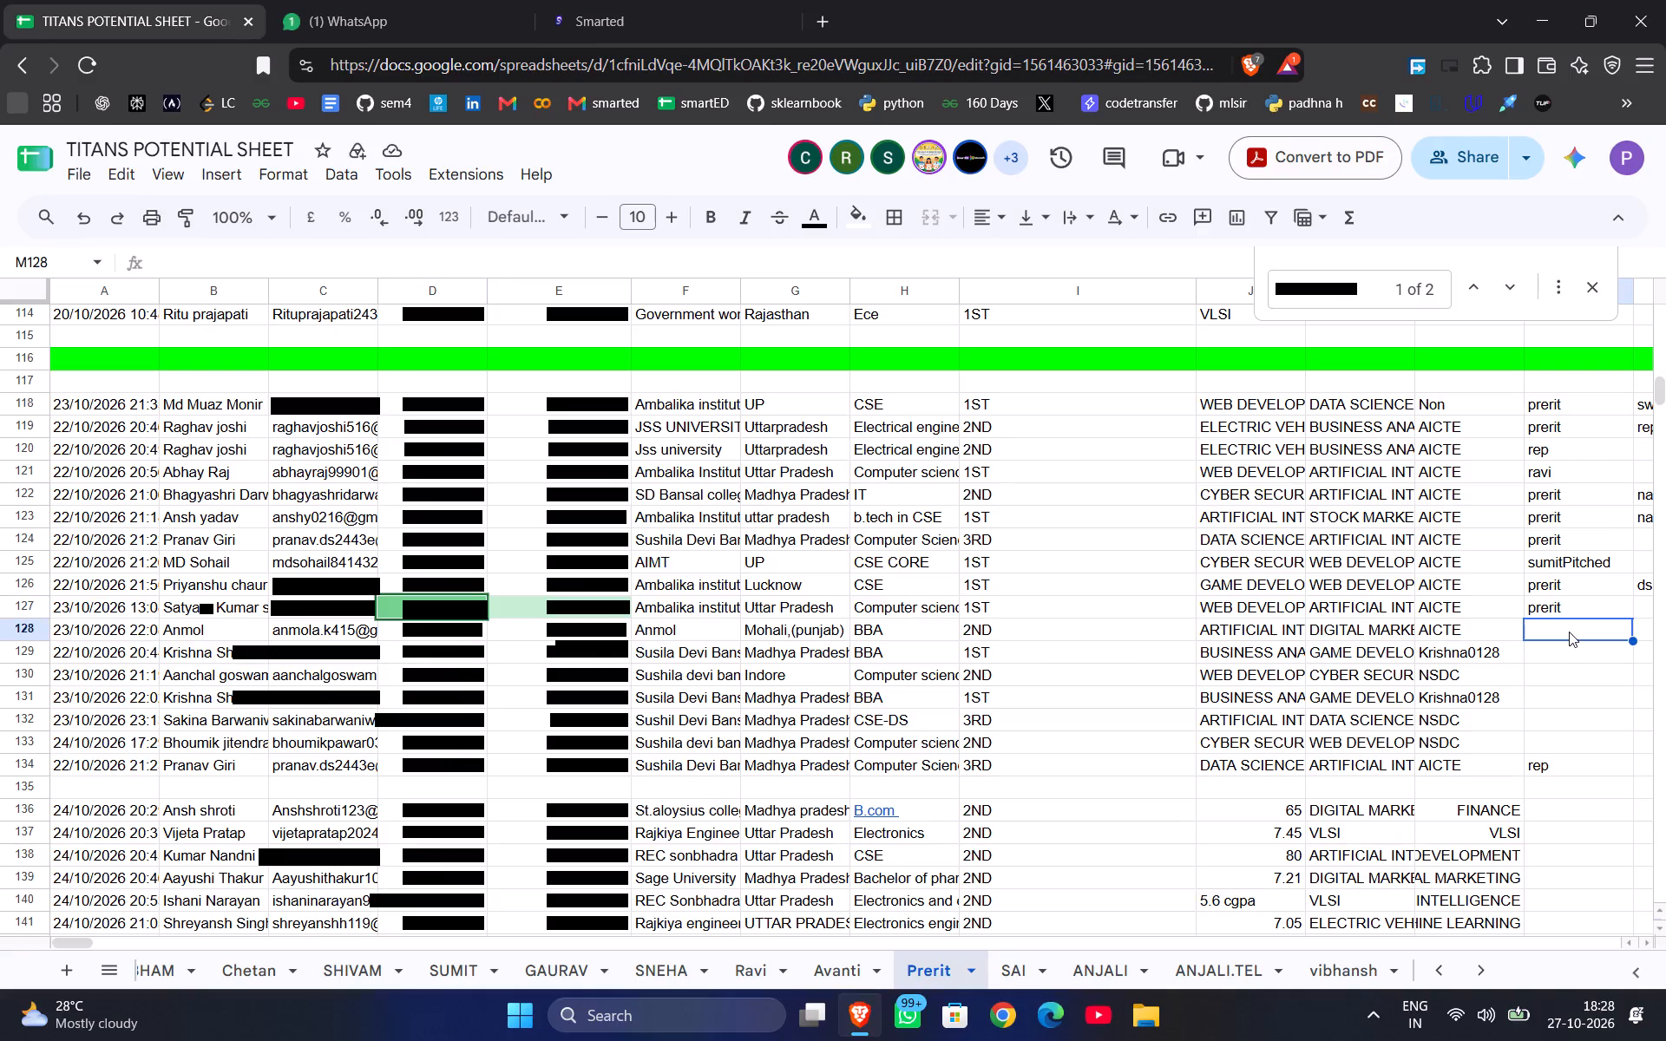
double_click(445, 606)
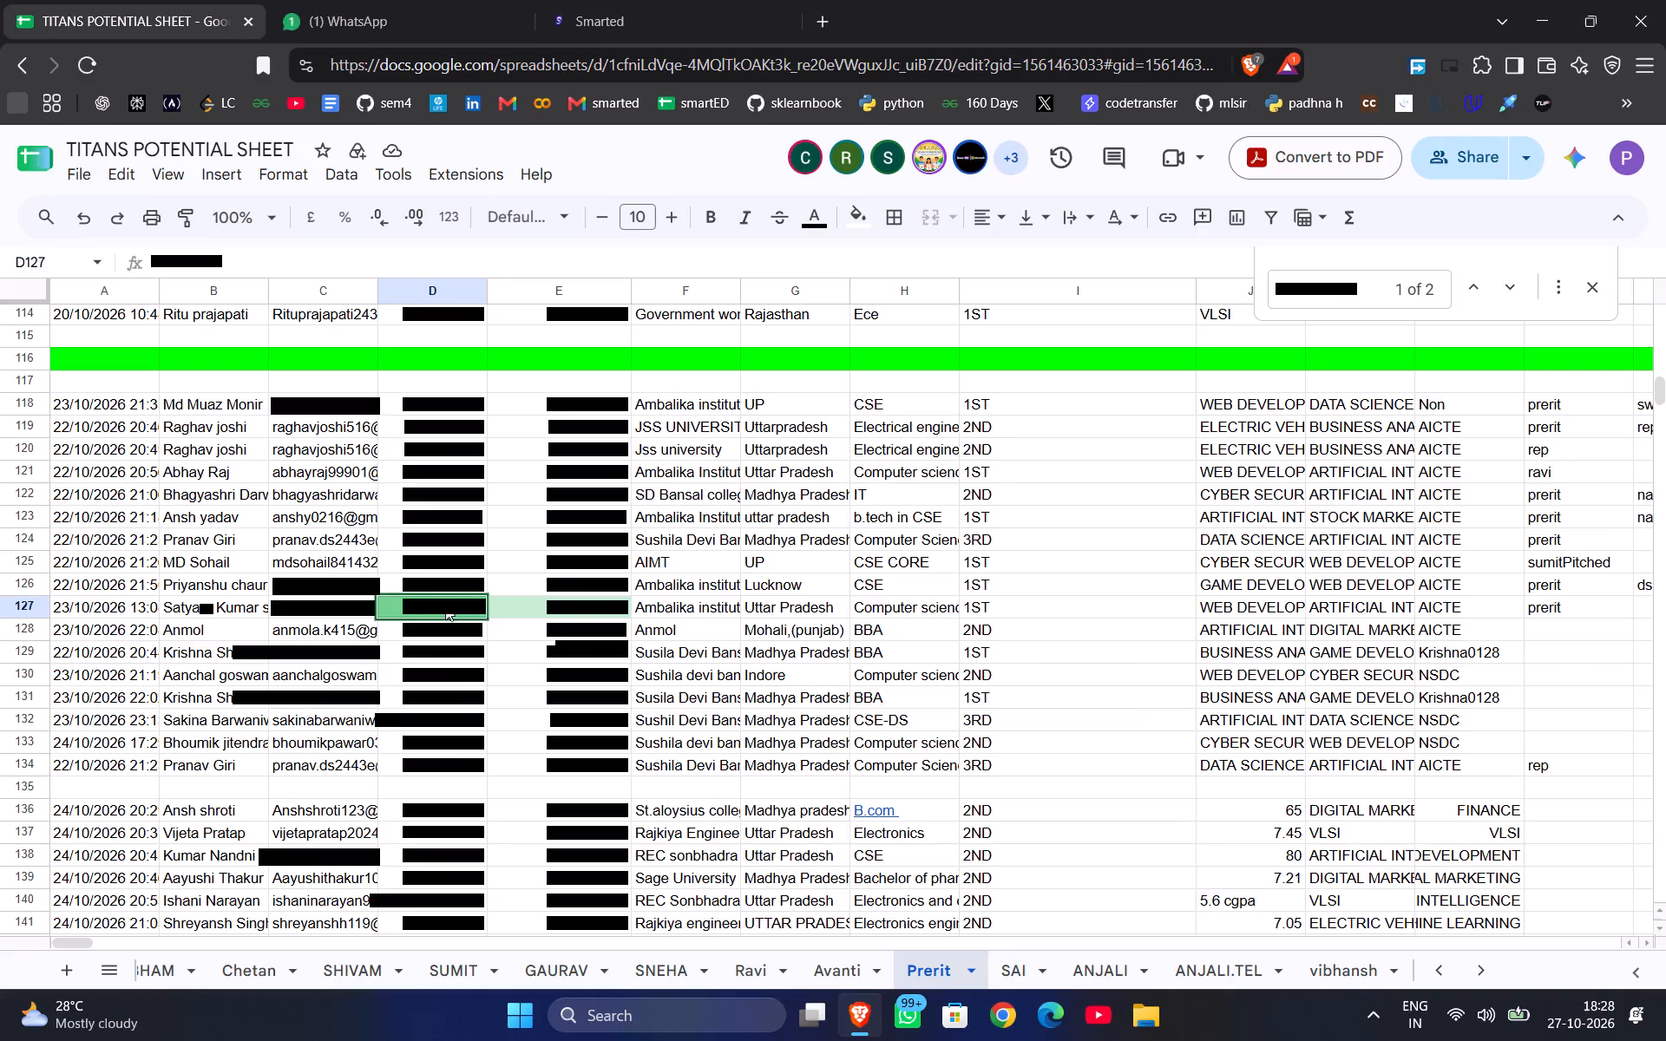
key(ctrl+c)
triple_click(445, 606)
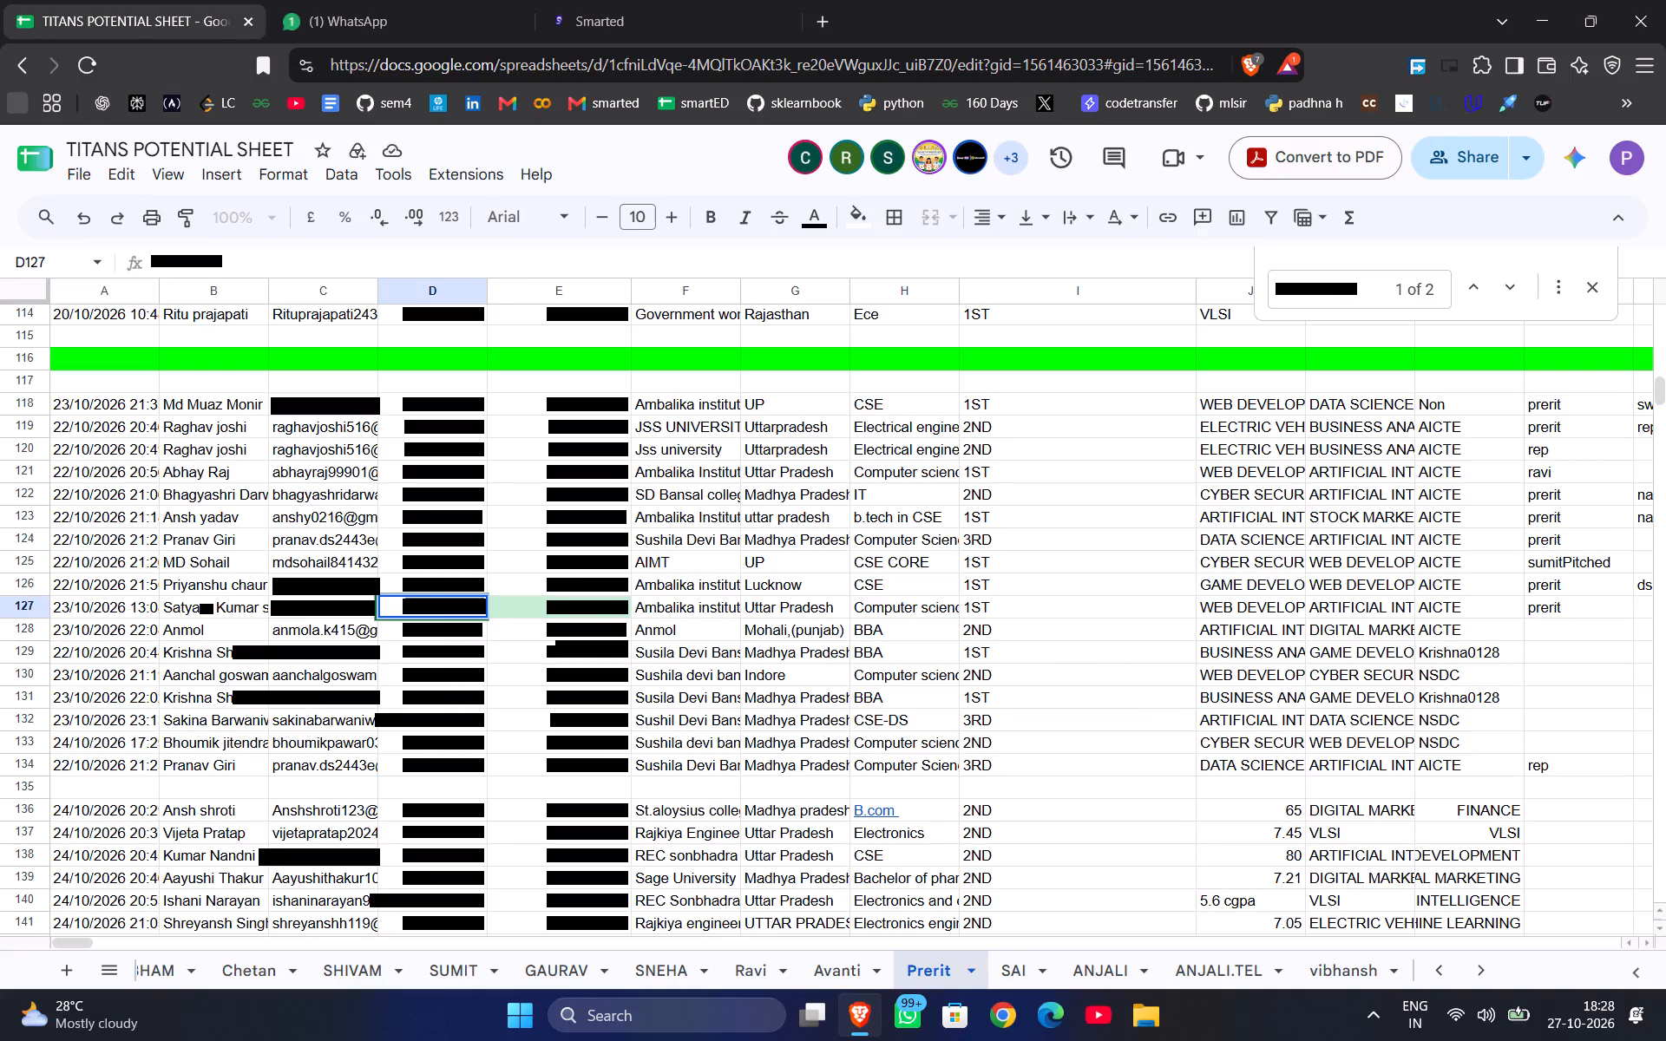
key(ctrl+c)
Select the lead's entire record in row 127, starting from the name cell.
click(184, 607)
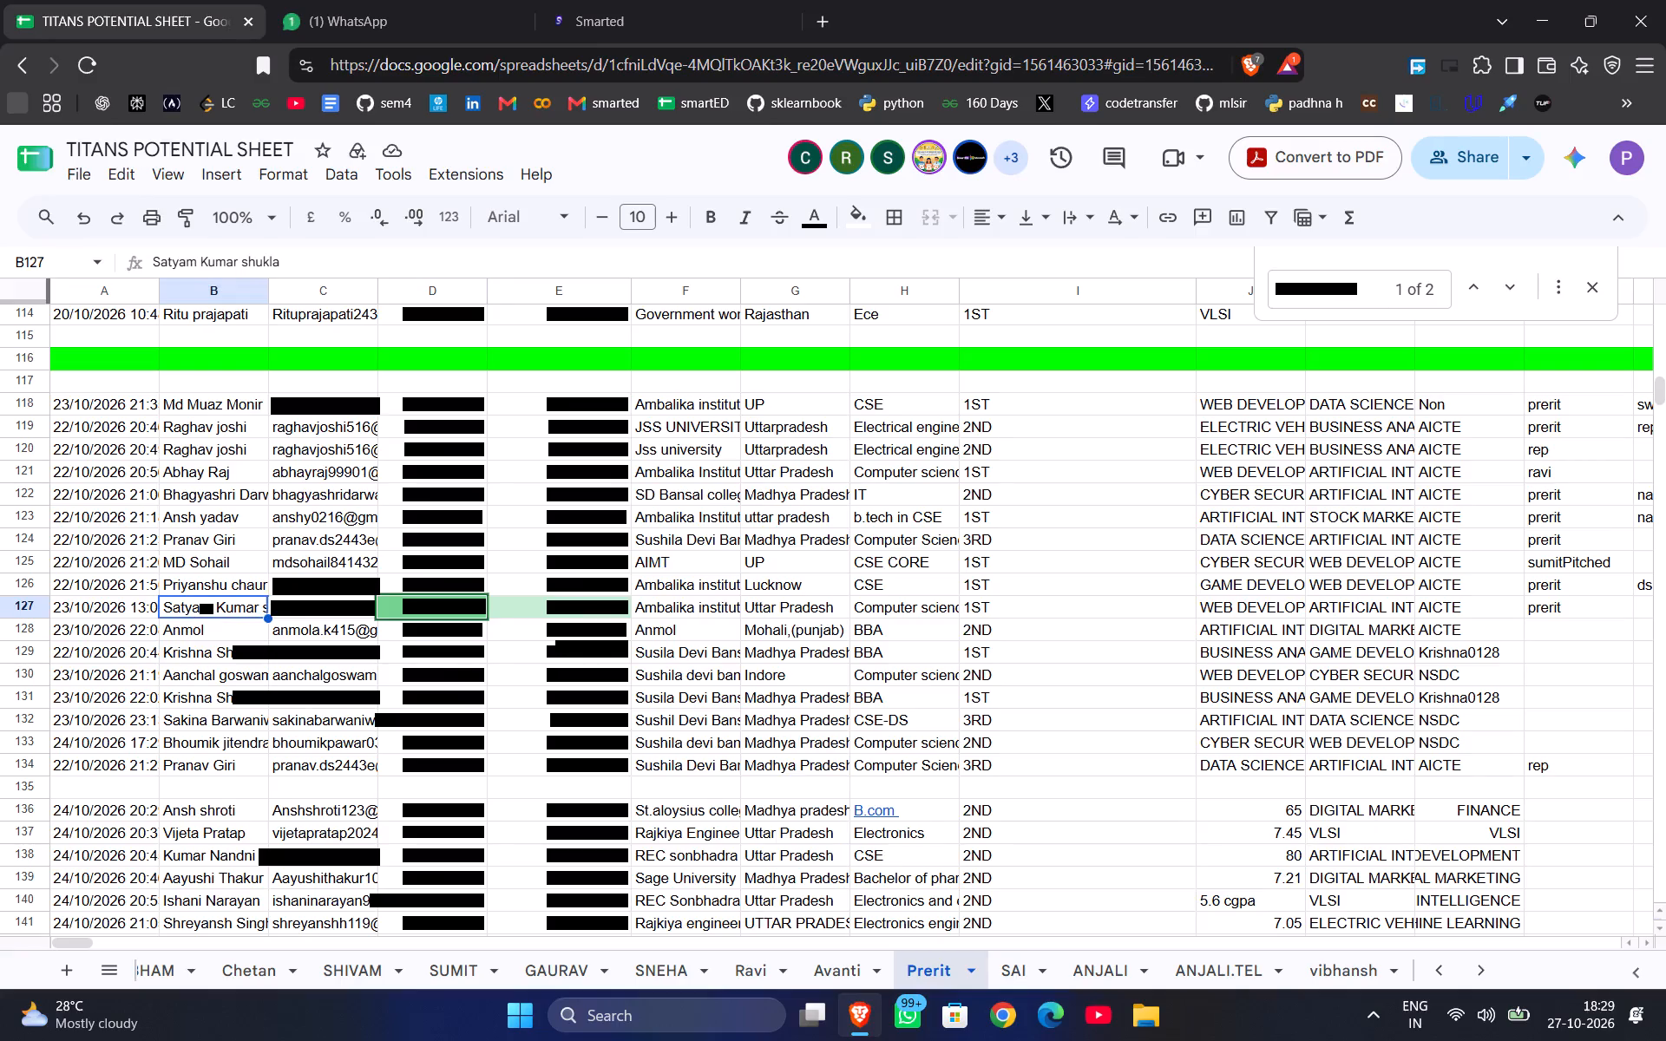
click(3, 608)
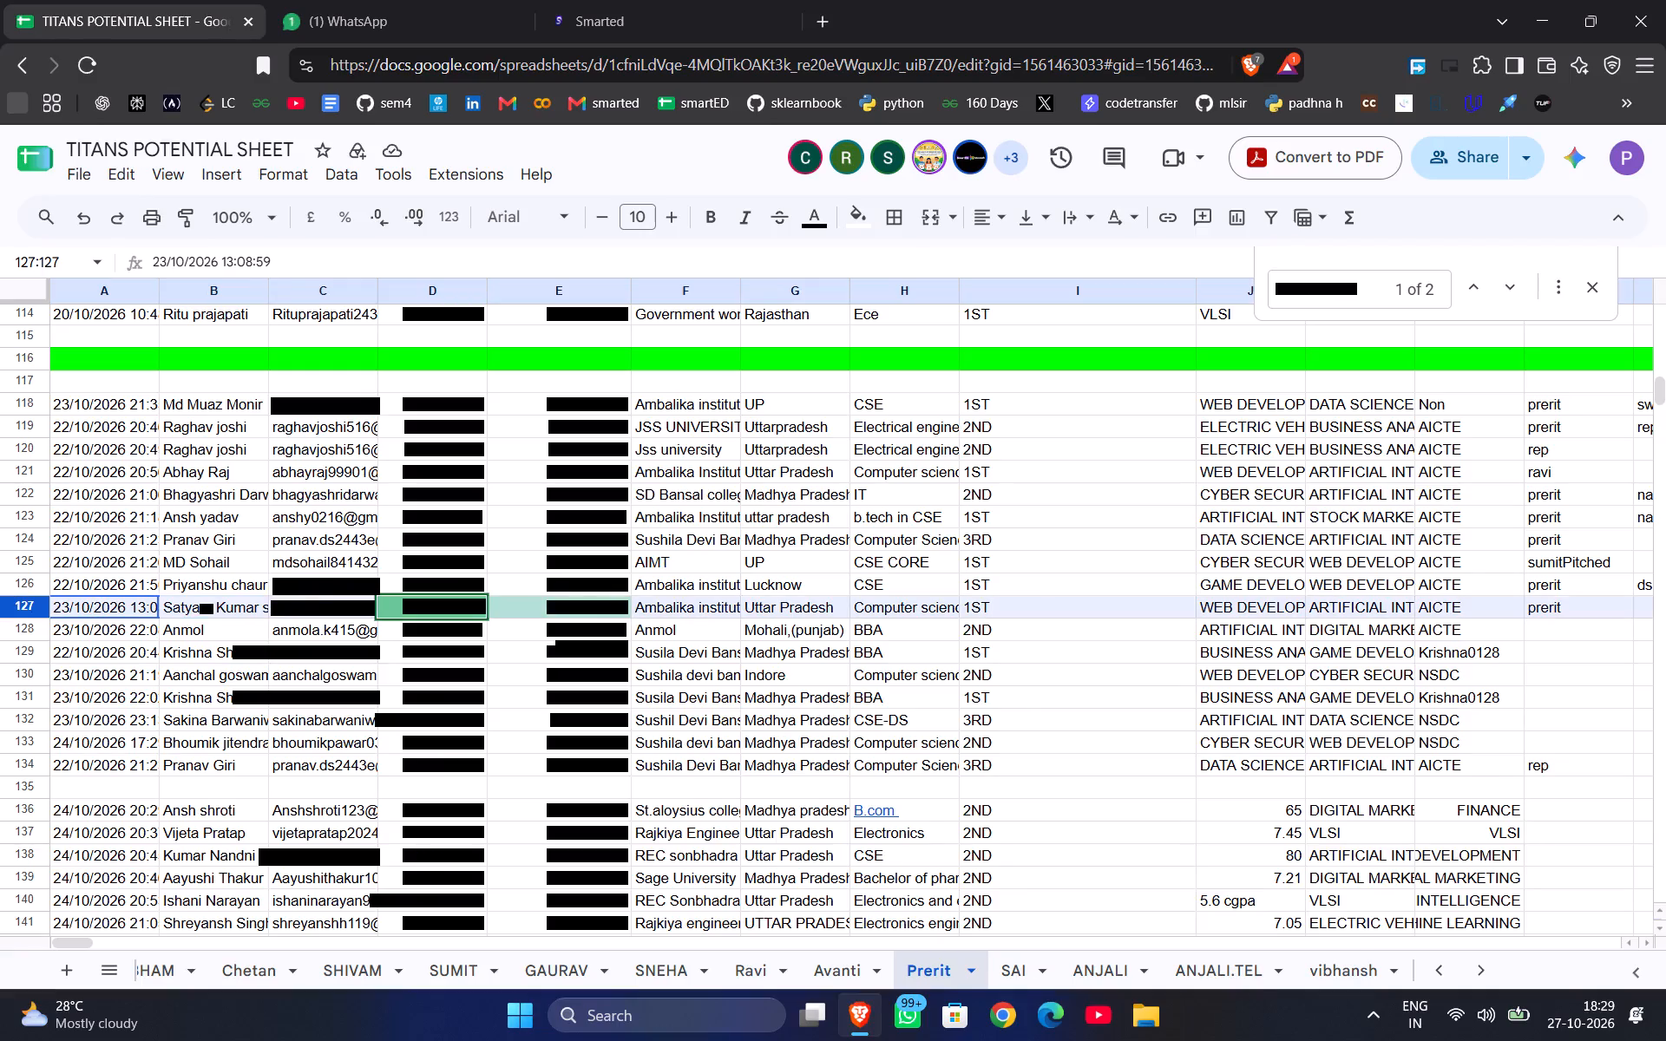
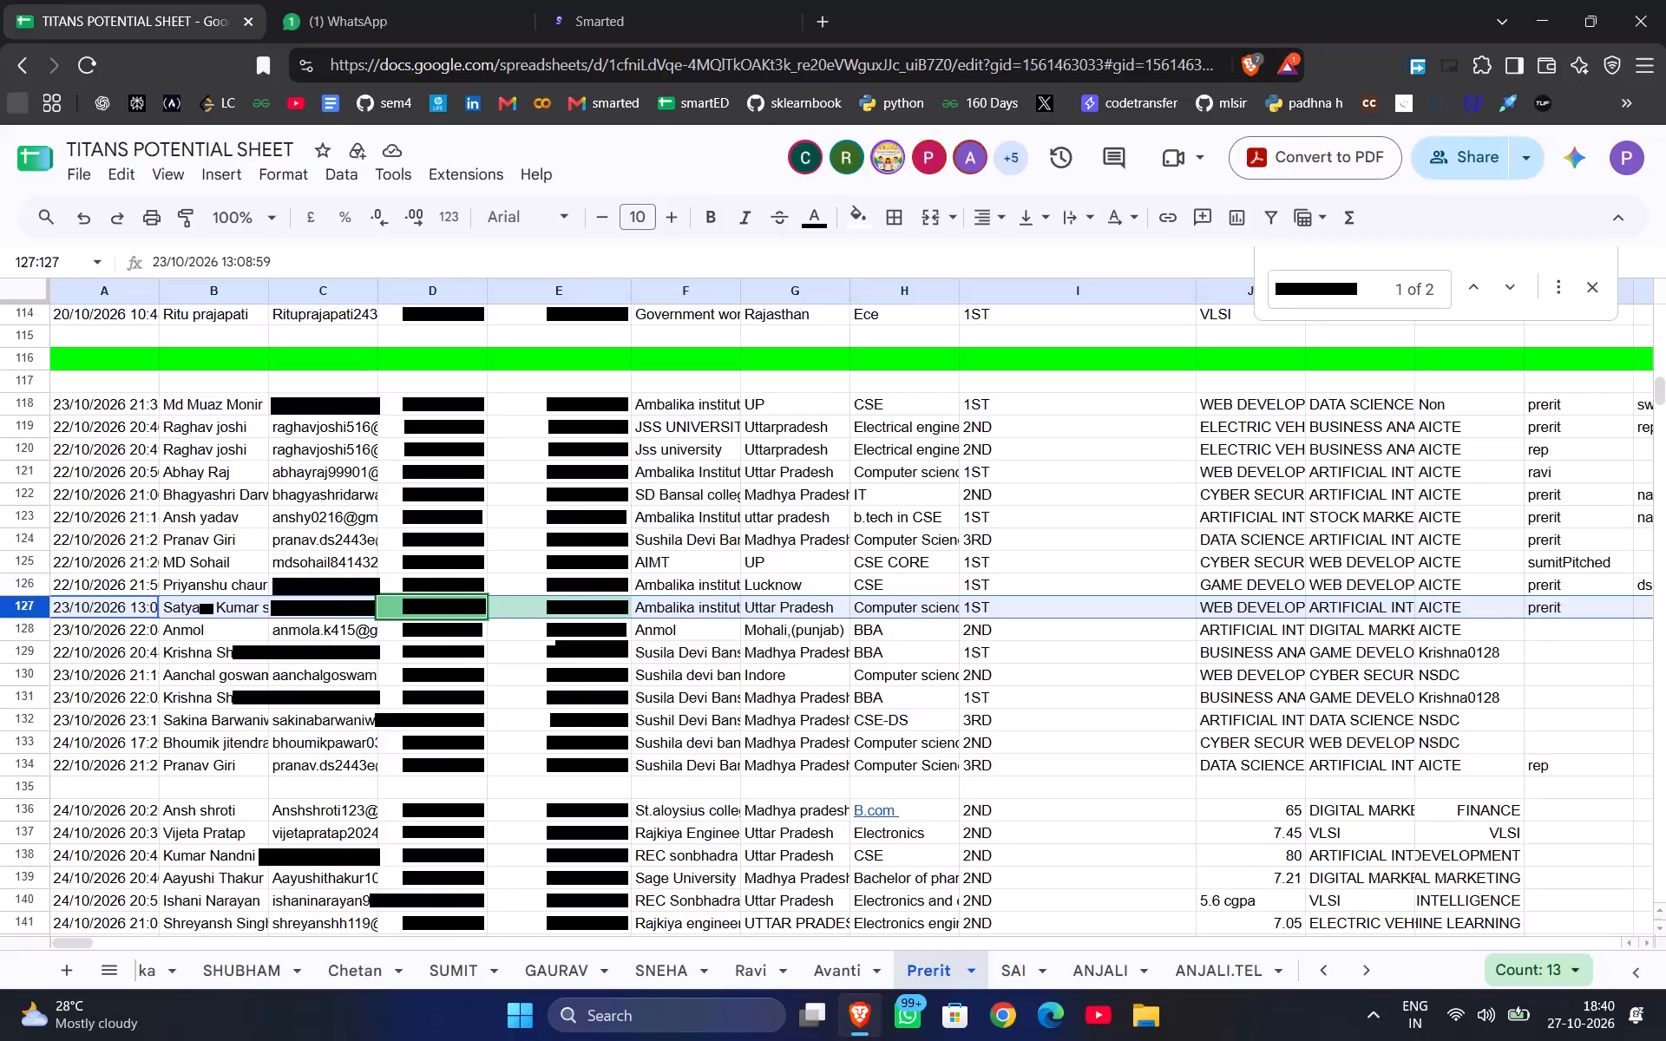
Copy the contact number text from column D of the lead's record in row 127.
triple_click(450, 612)
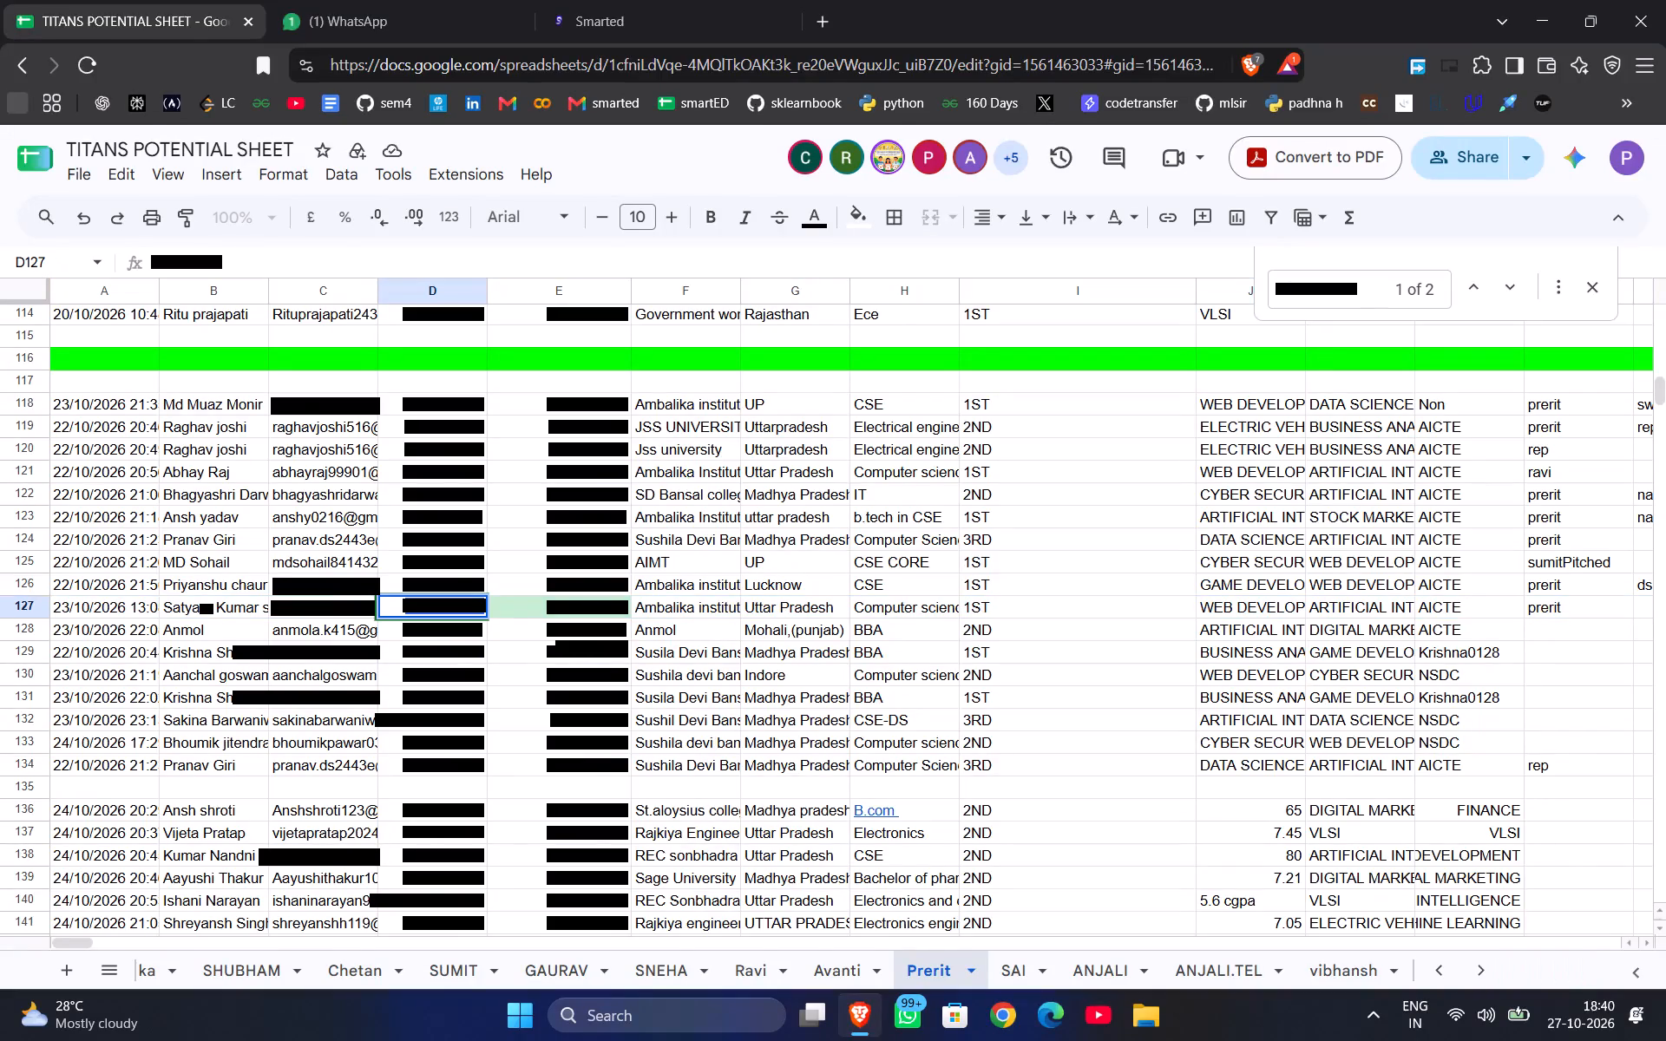
key(ctrl+c)
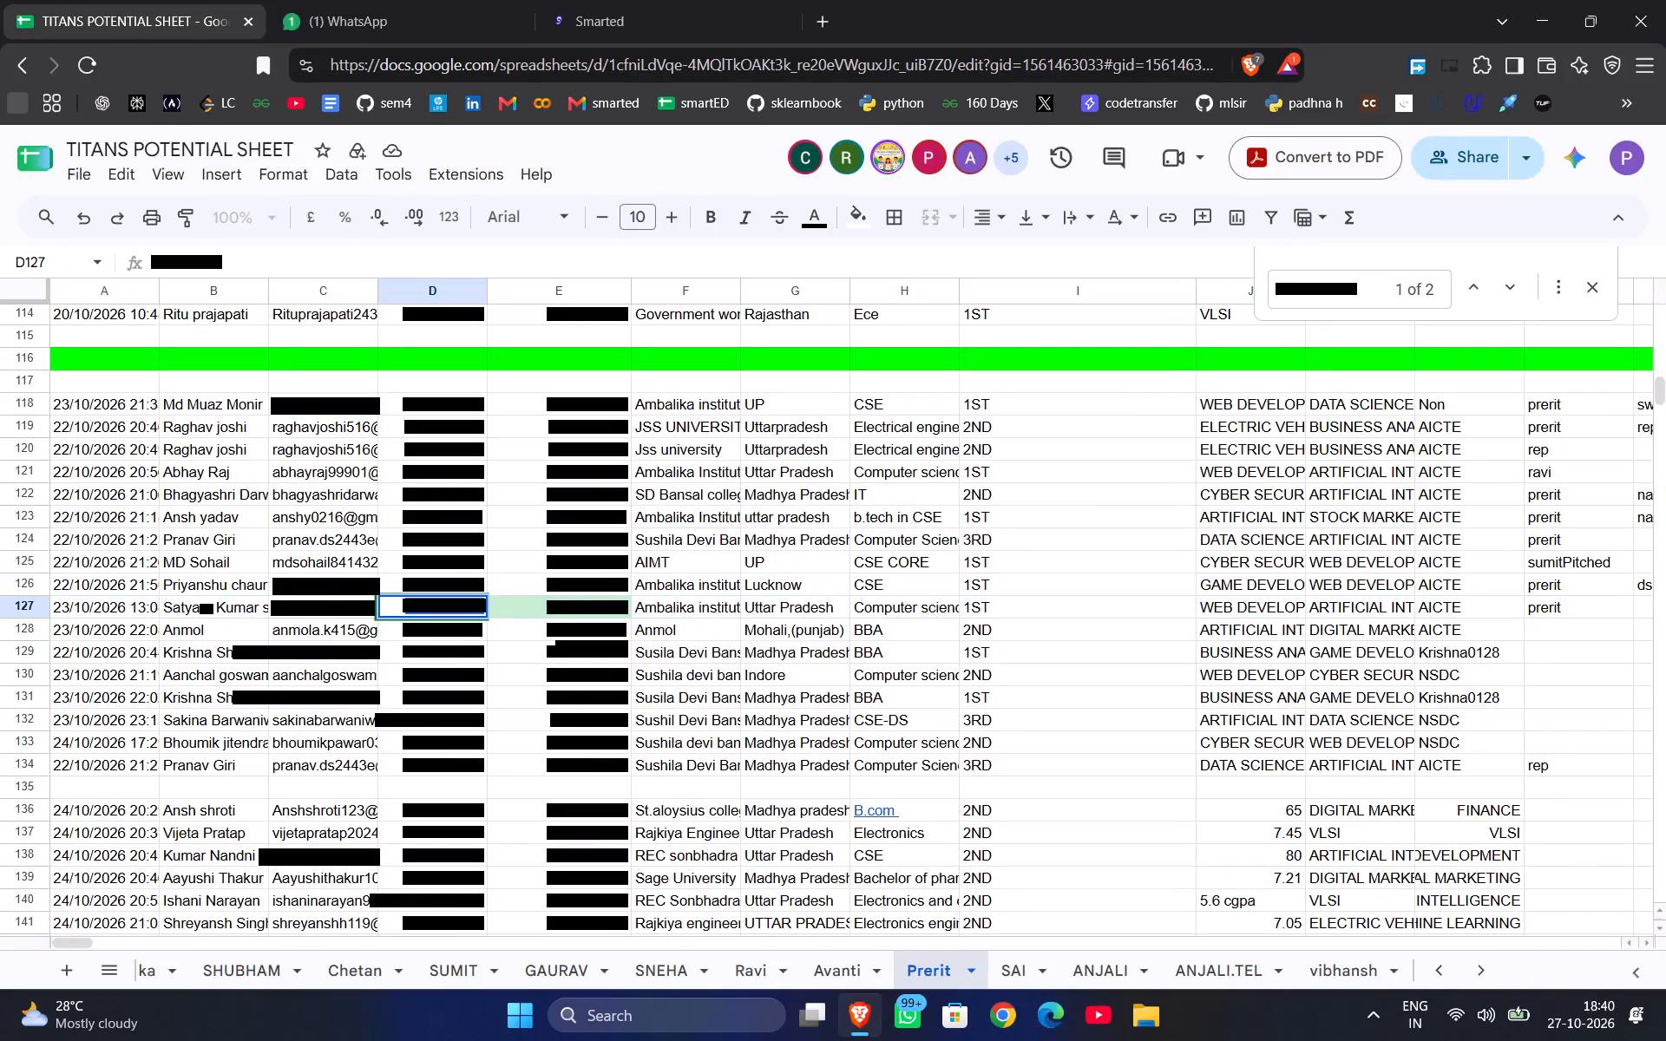
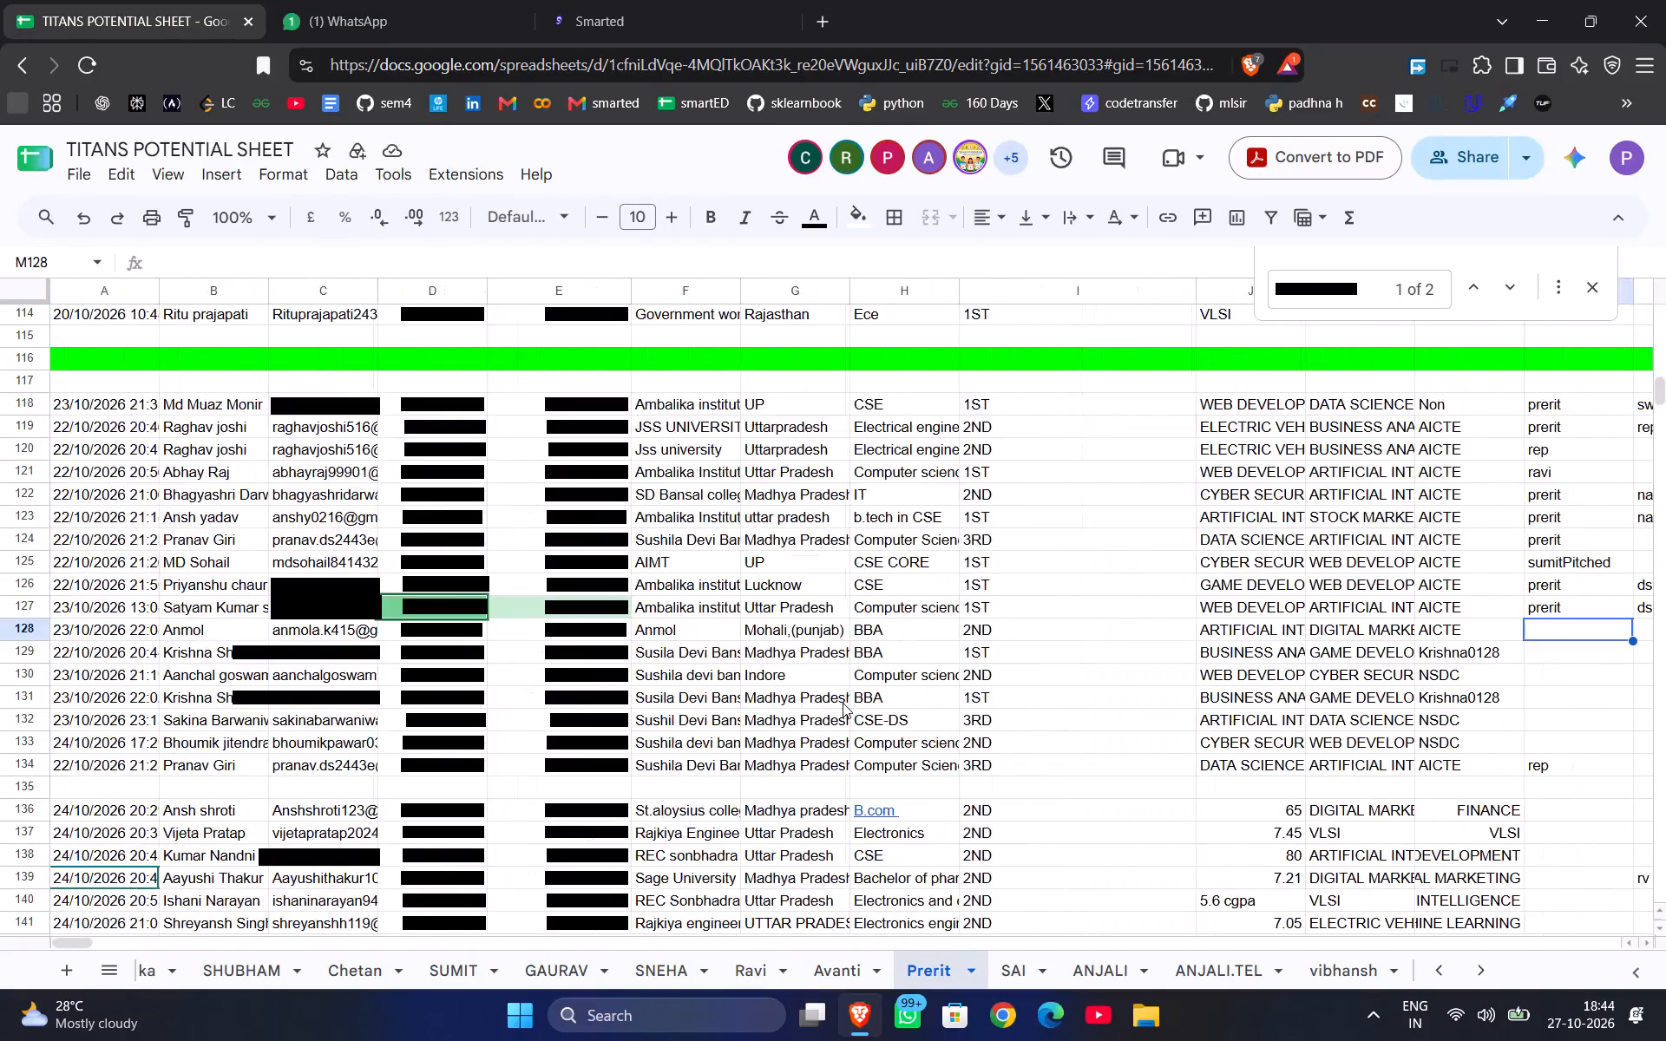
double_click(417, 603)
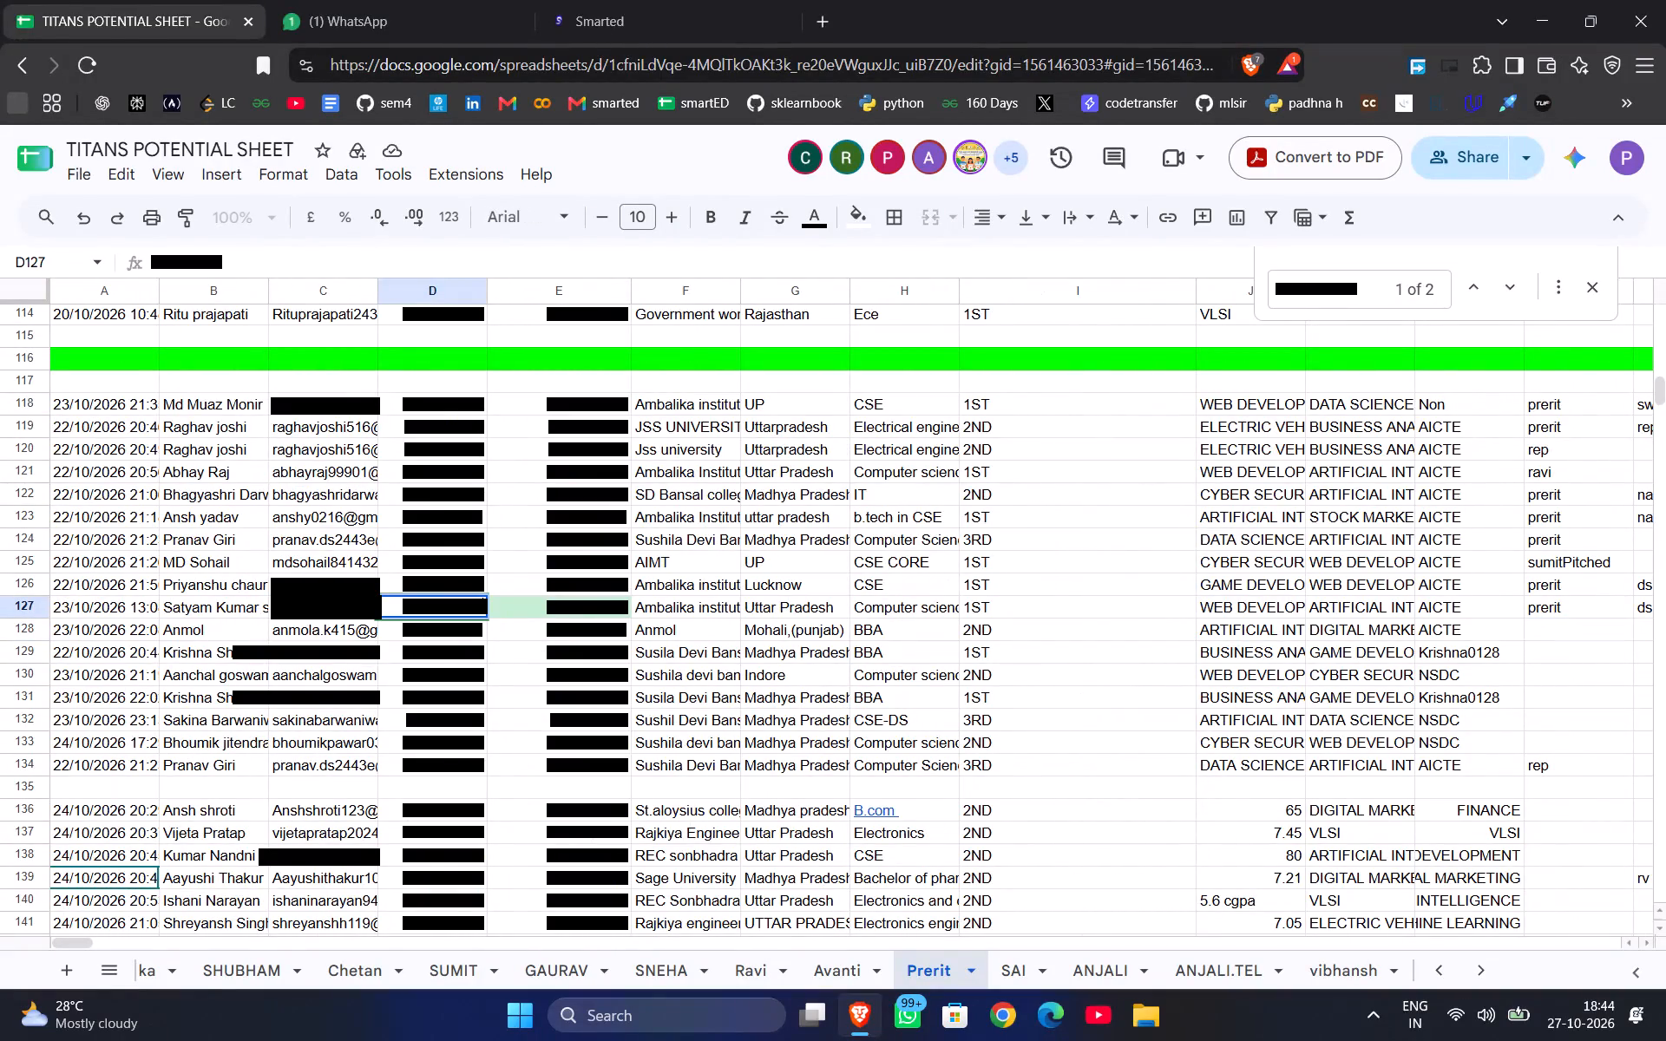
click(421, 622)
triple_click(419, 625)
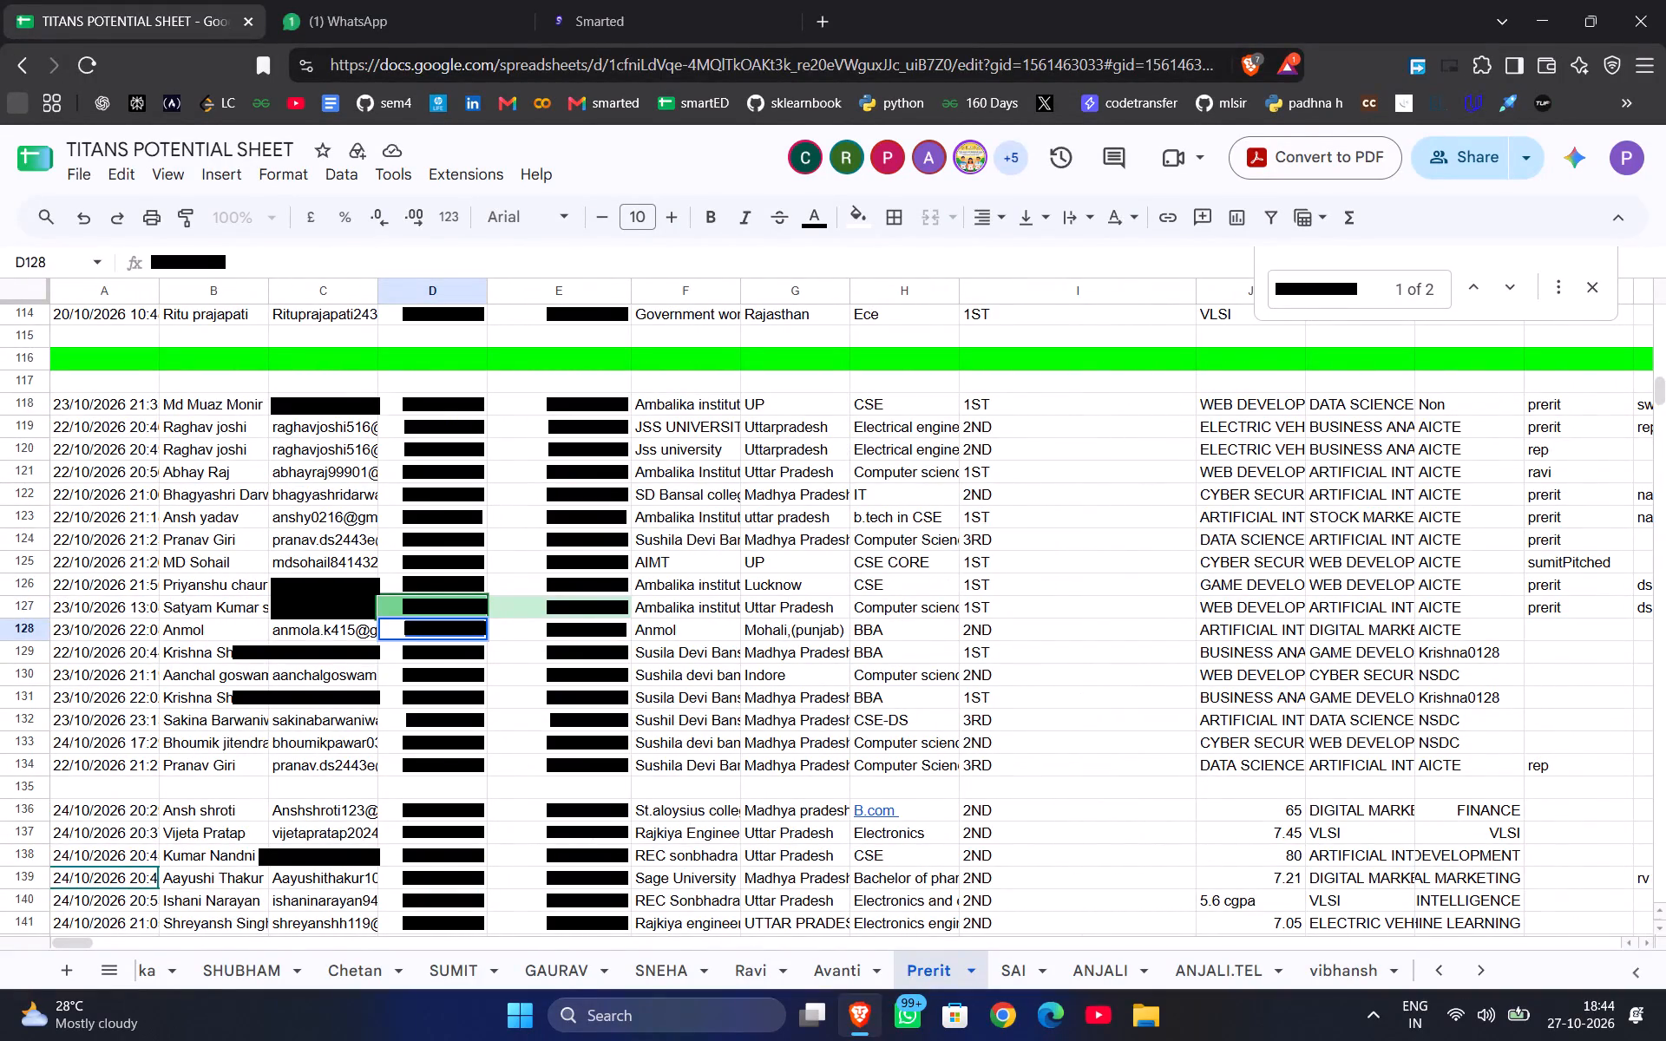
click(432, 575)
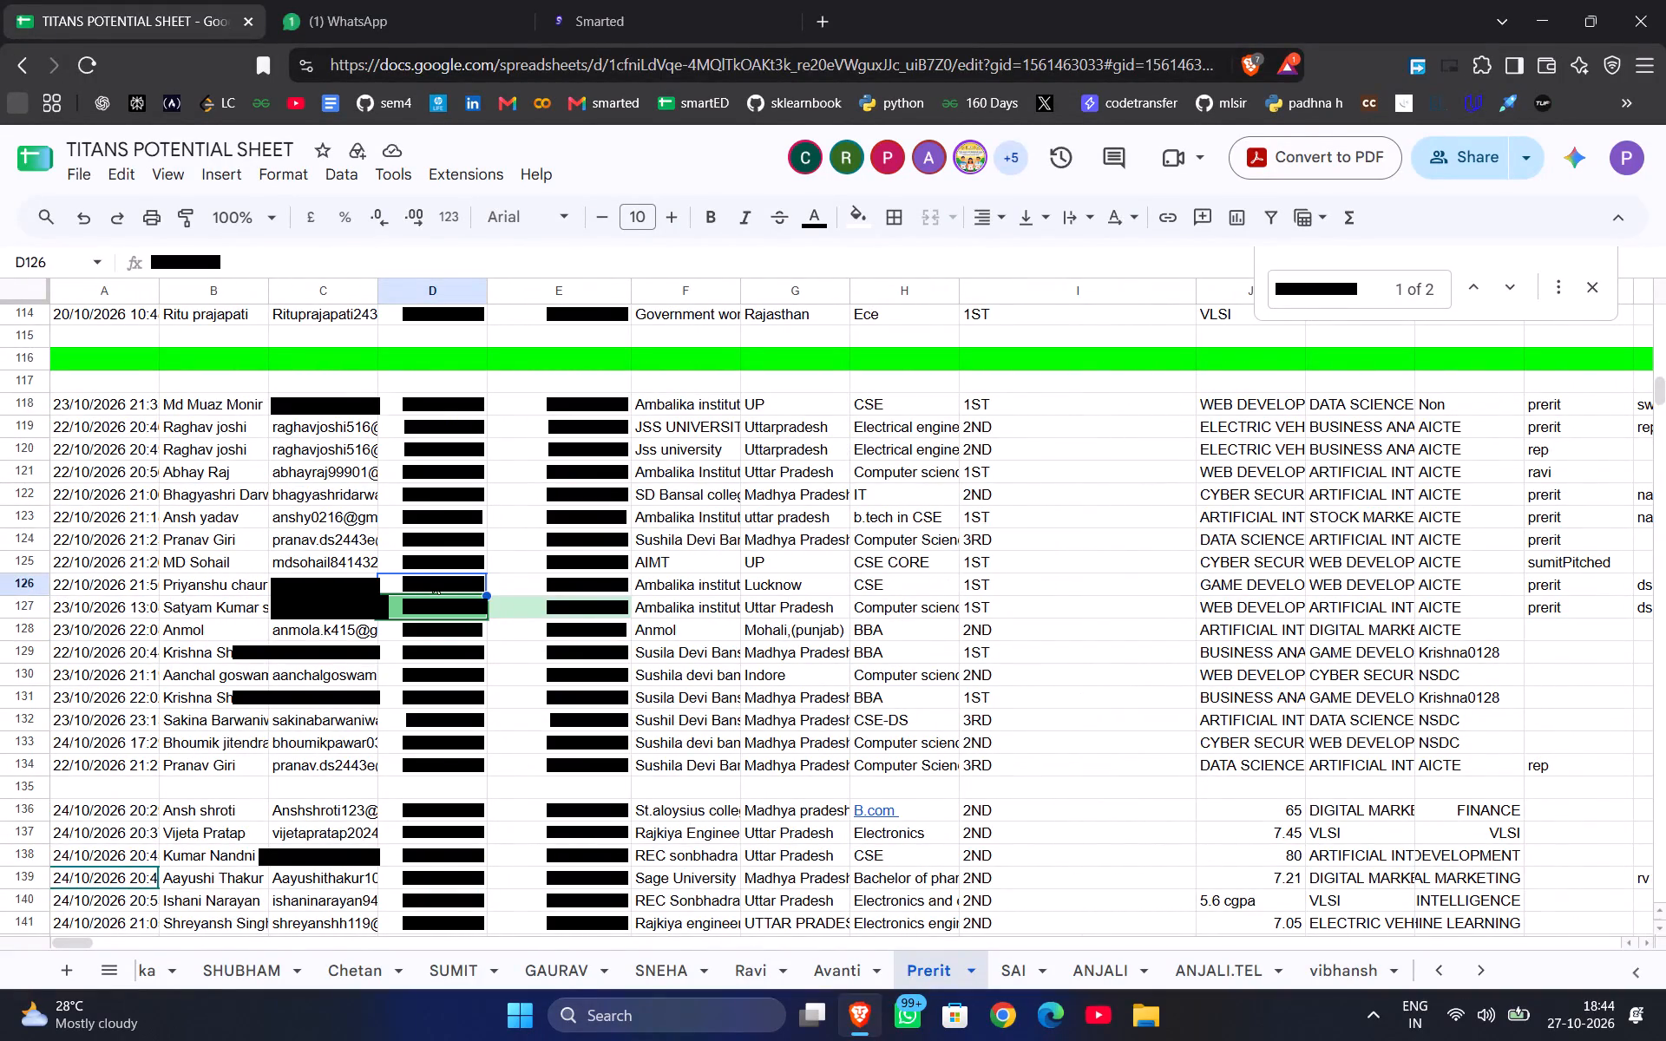
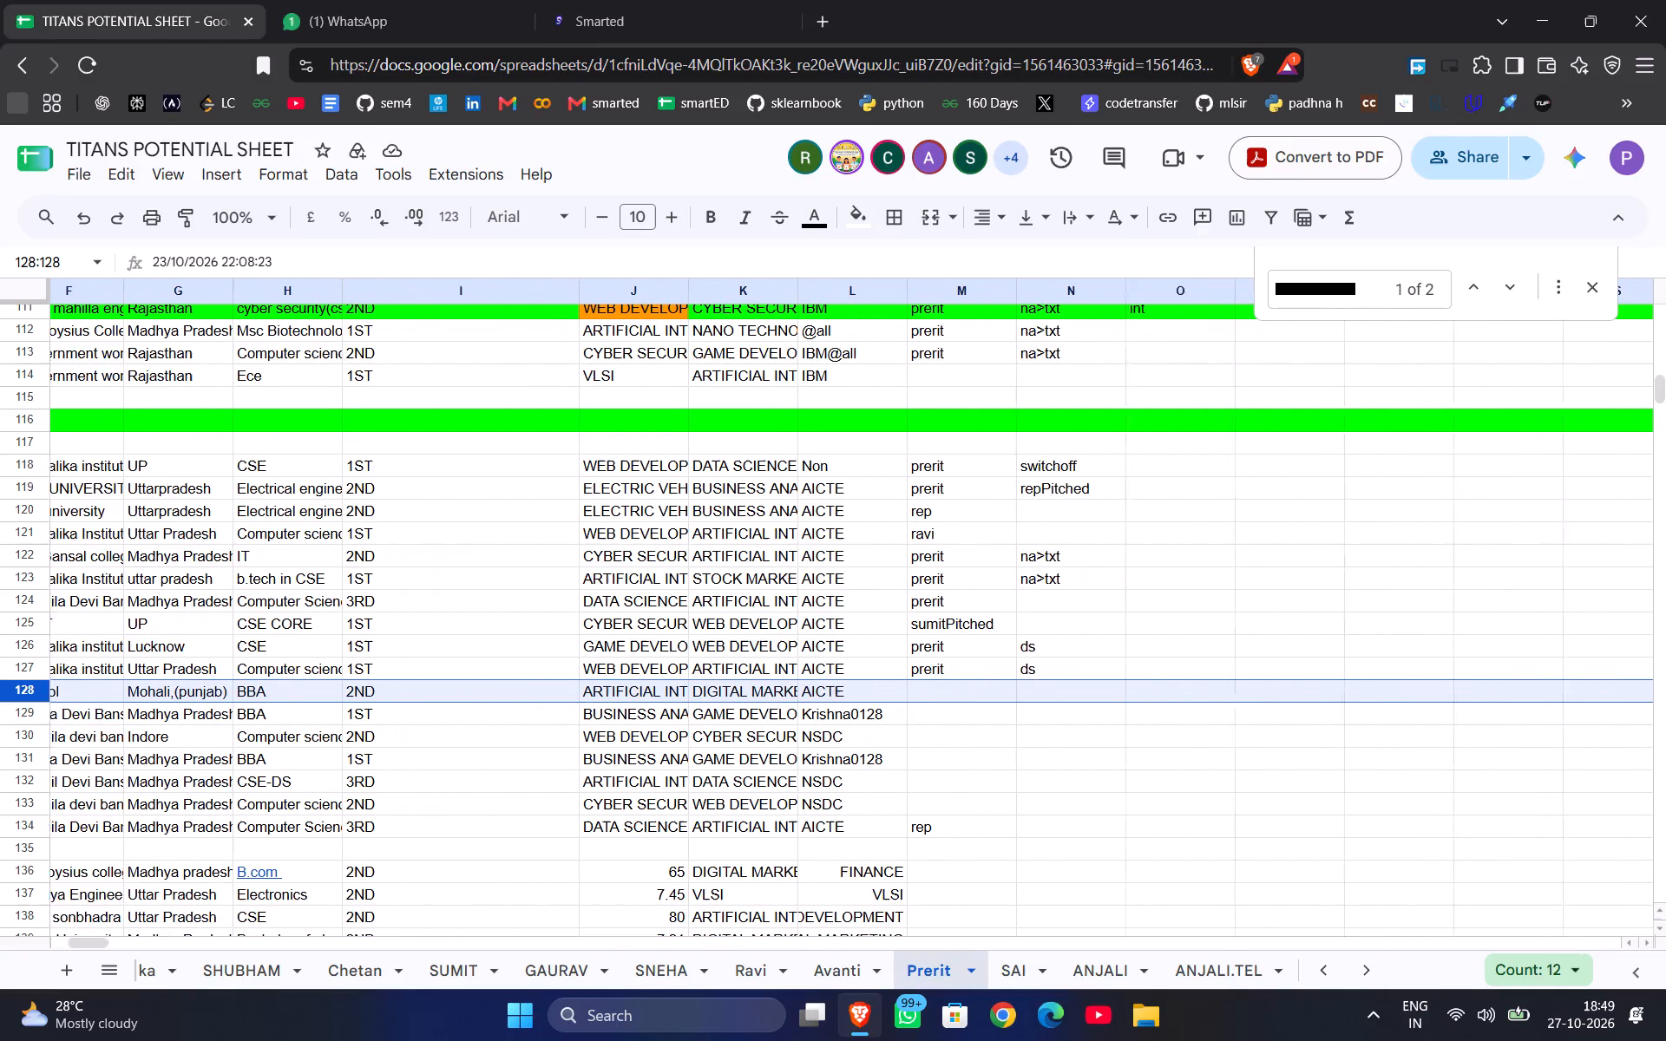
Select the empty assignee cell for the lead in row 128 and check that lead's name and contact number.
click(928, 696)
scroll(928, 696, right, 7)
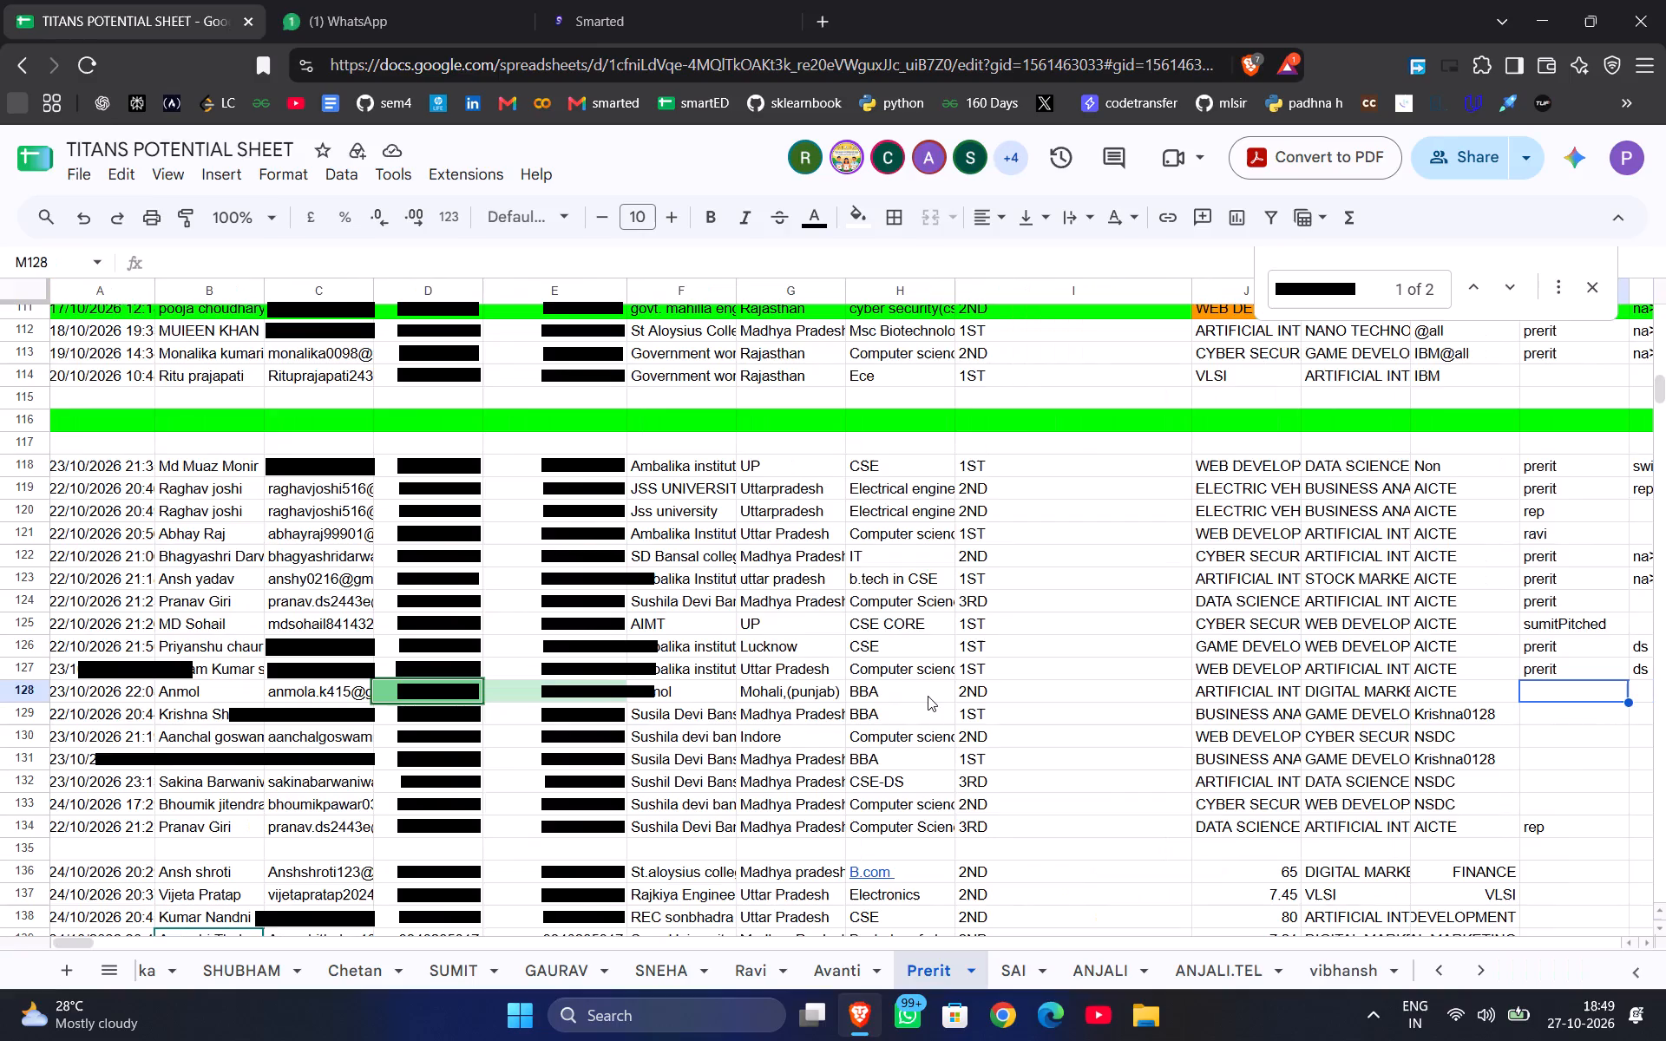
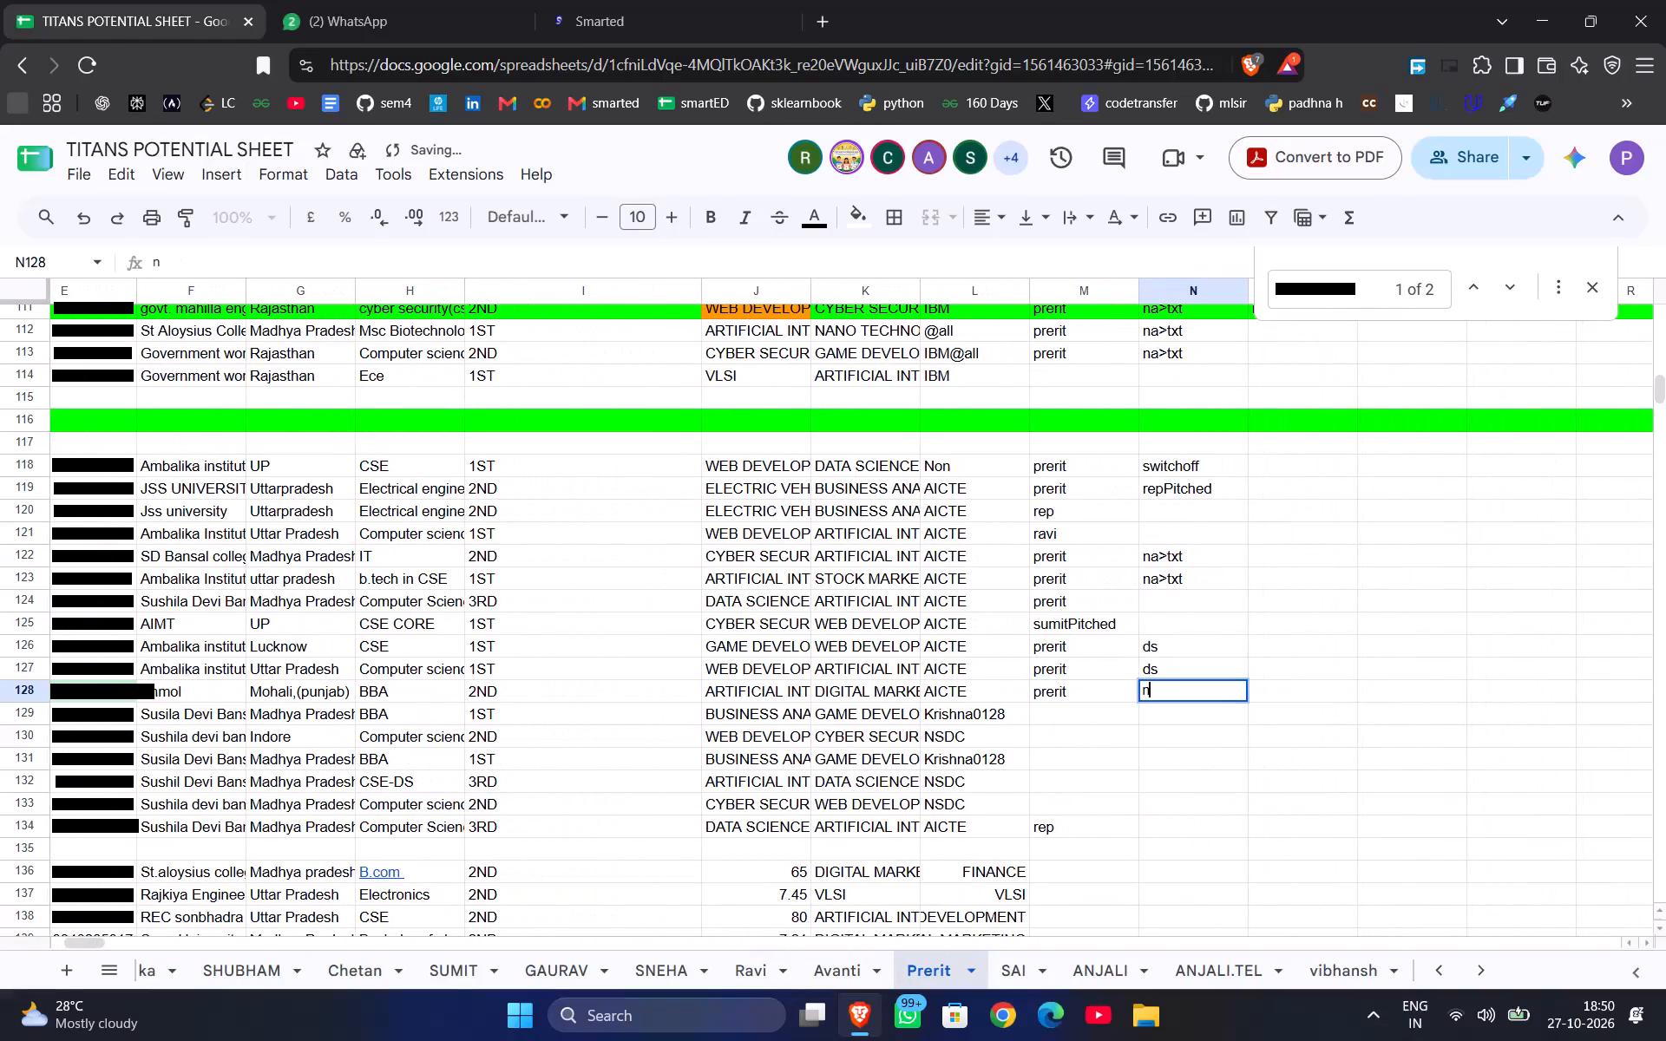
Record the follow-up status "na>txt" in column N for the lead in row 128.
text(a>txt)
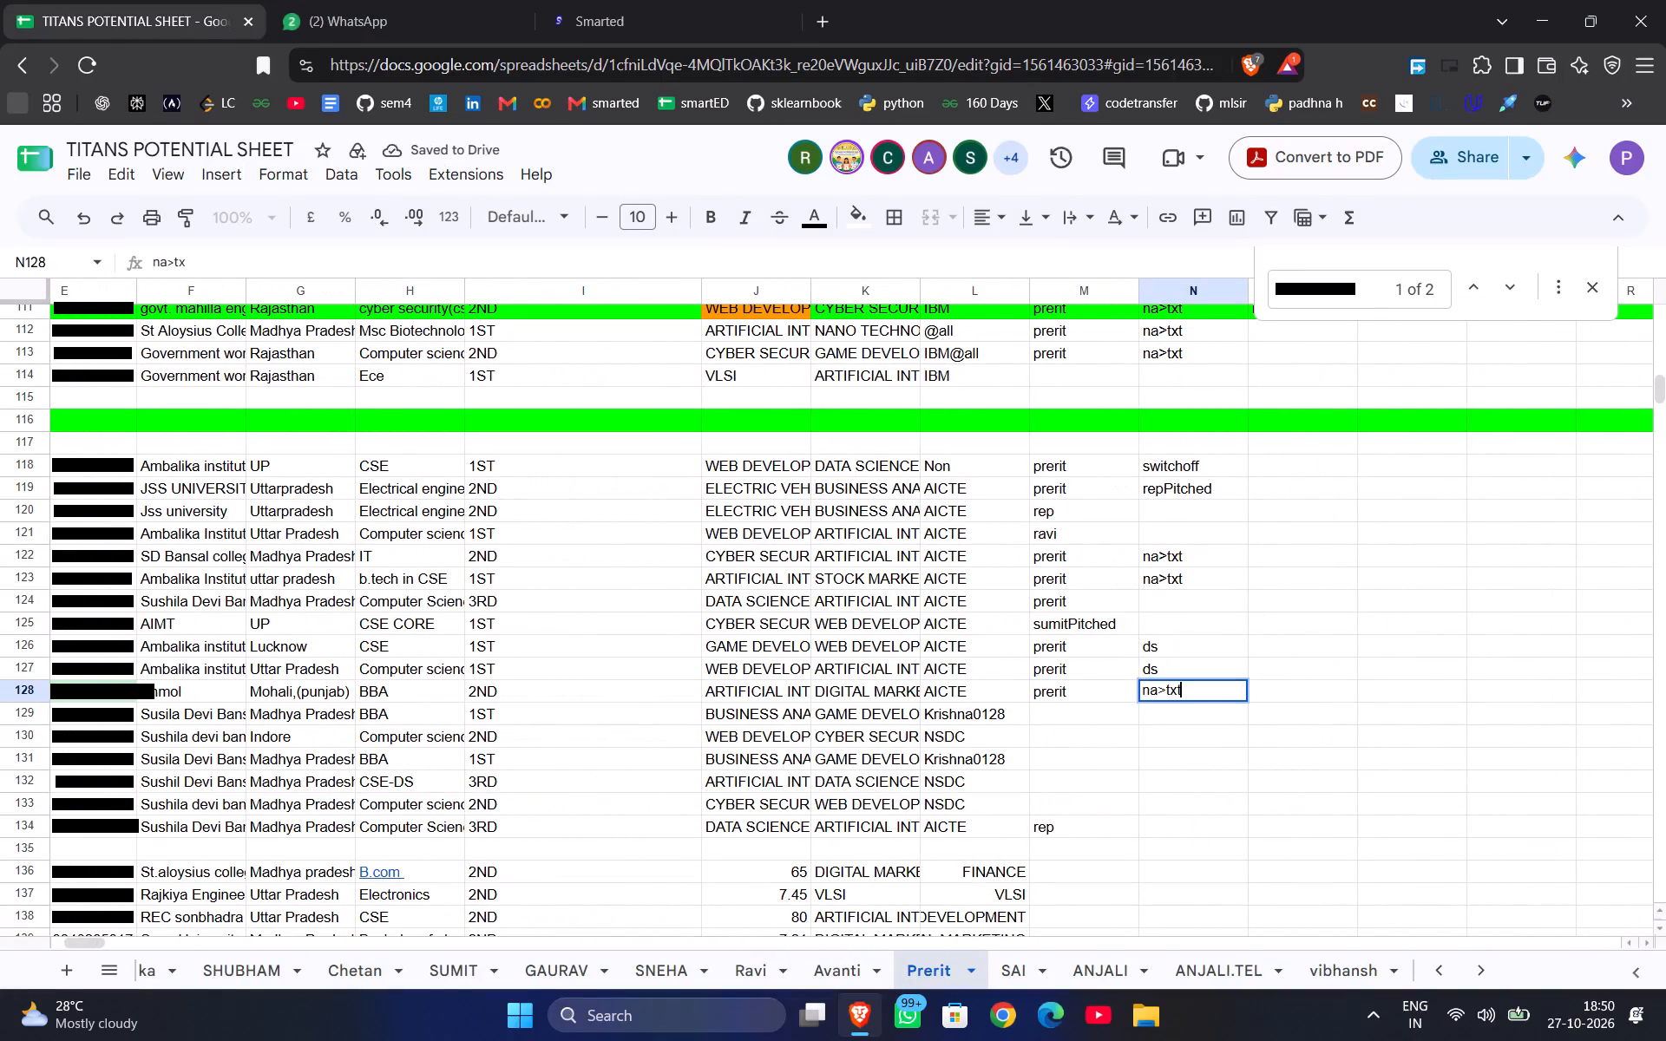
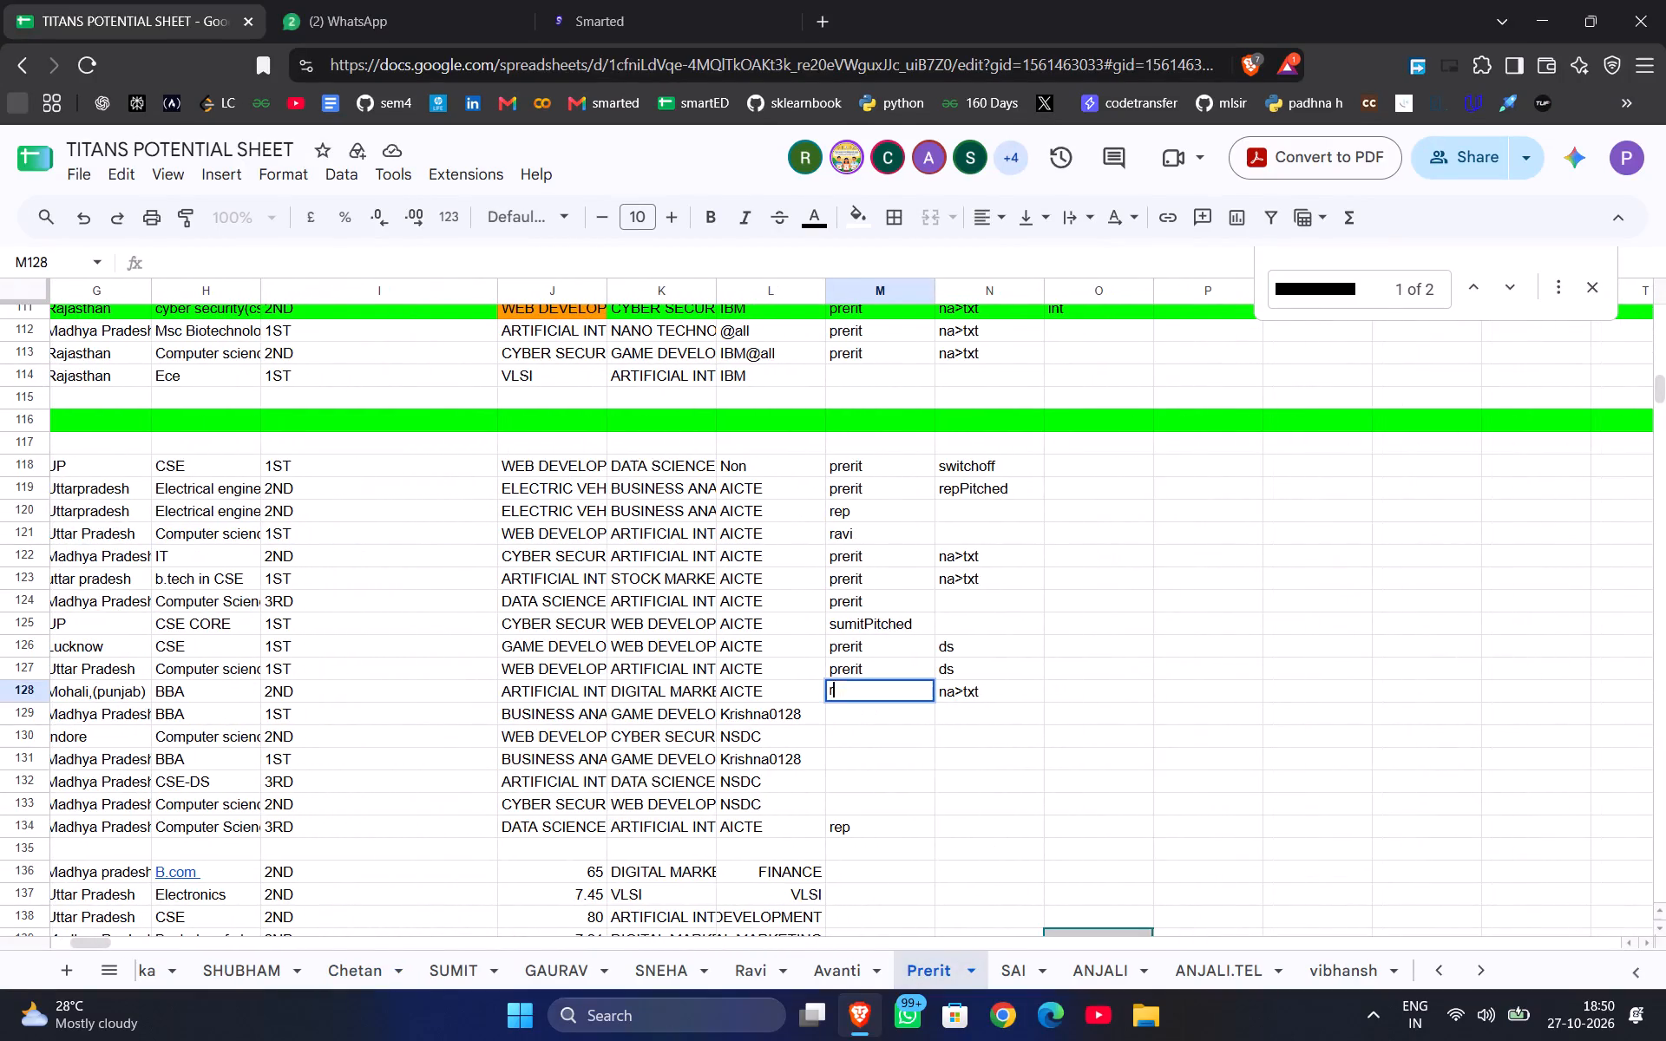
Enter "ravi" as the assignee in column M for the lead in row 128, correcting the spelling.
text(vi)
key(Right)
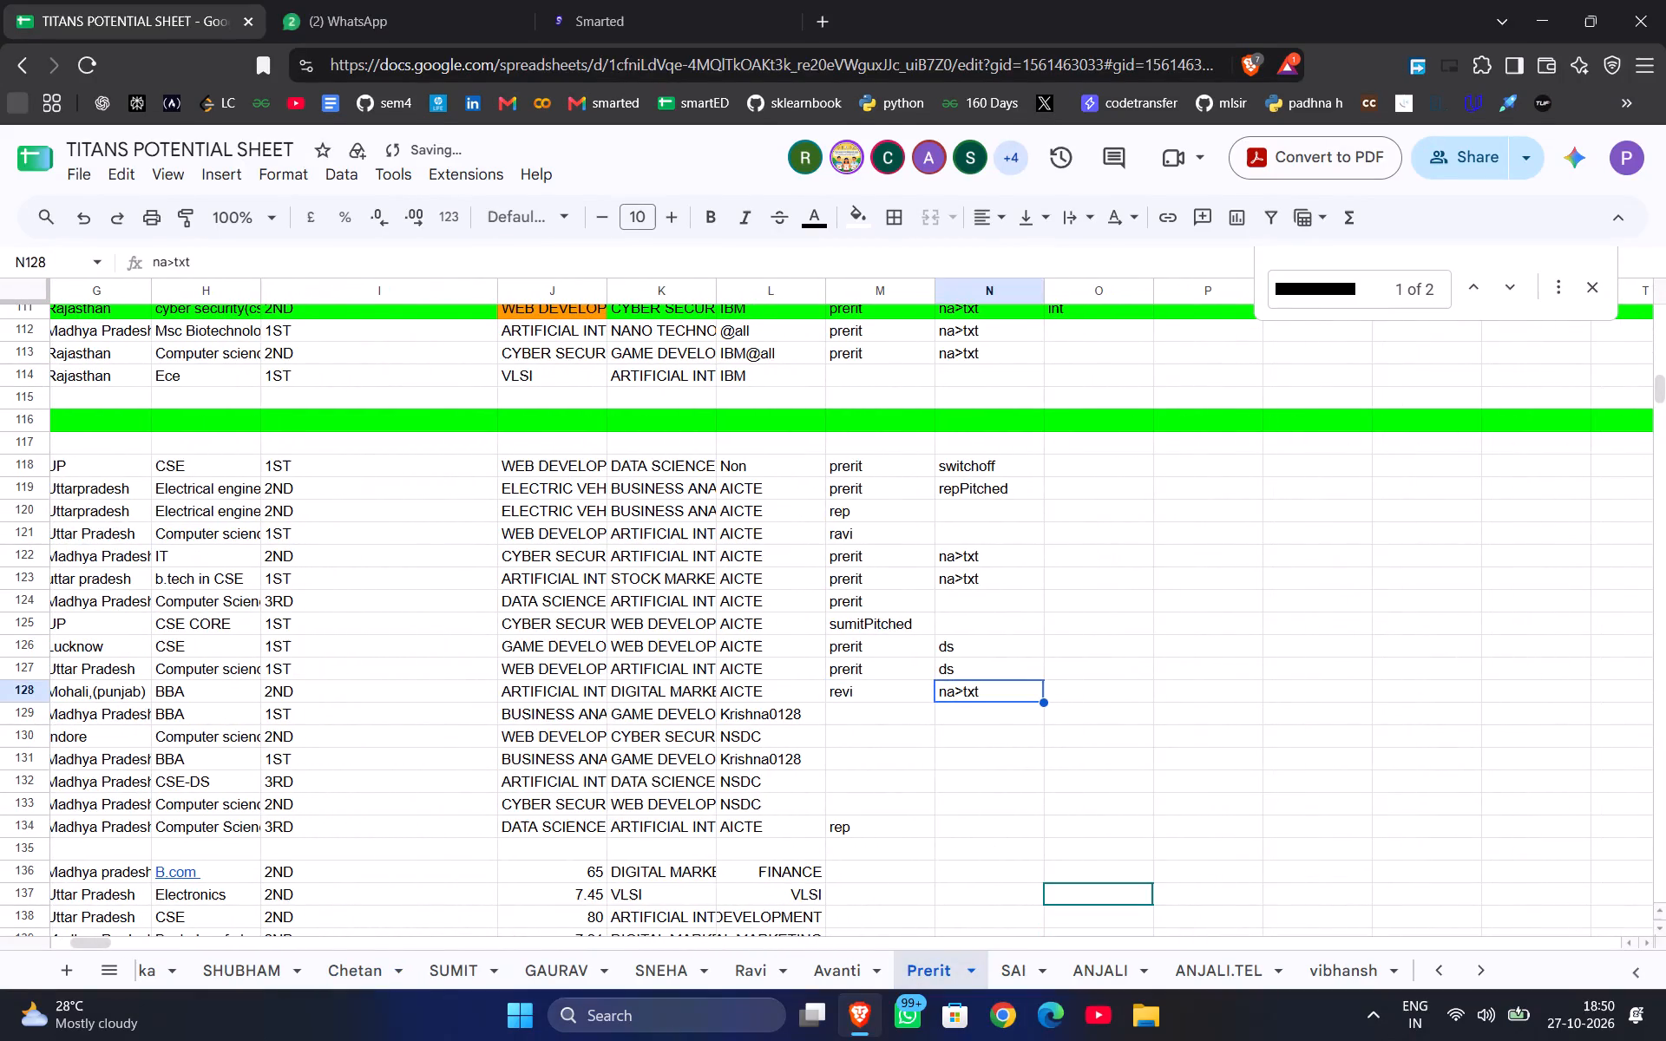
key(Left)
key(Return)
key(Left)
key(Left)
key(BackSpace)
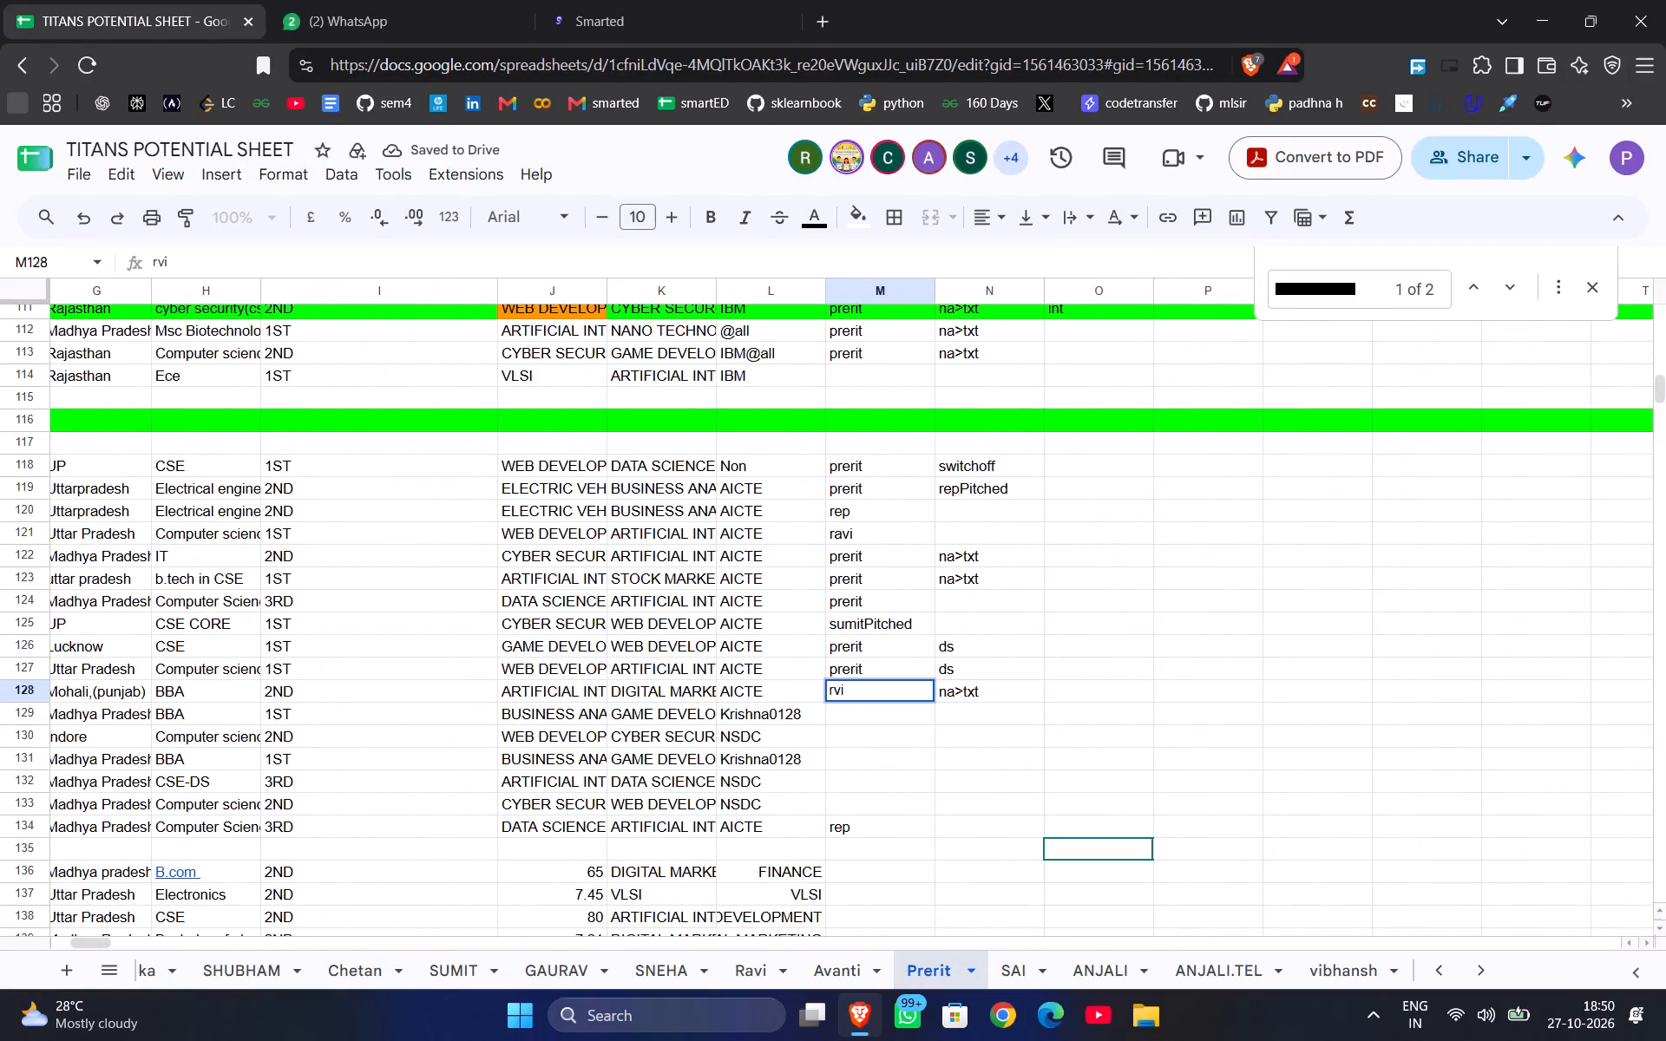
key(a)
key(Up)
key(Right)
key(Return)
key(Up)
Clear the follow-up status in column N for the lead in row 128.
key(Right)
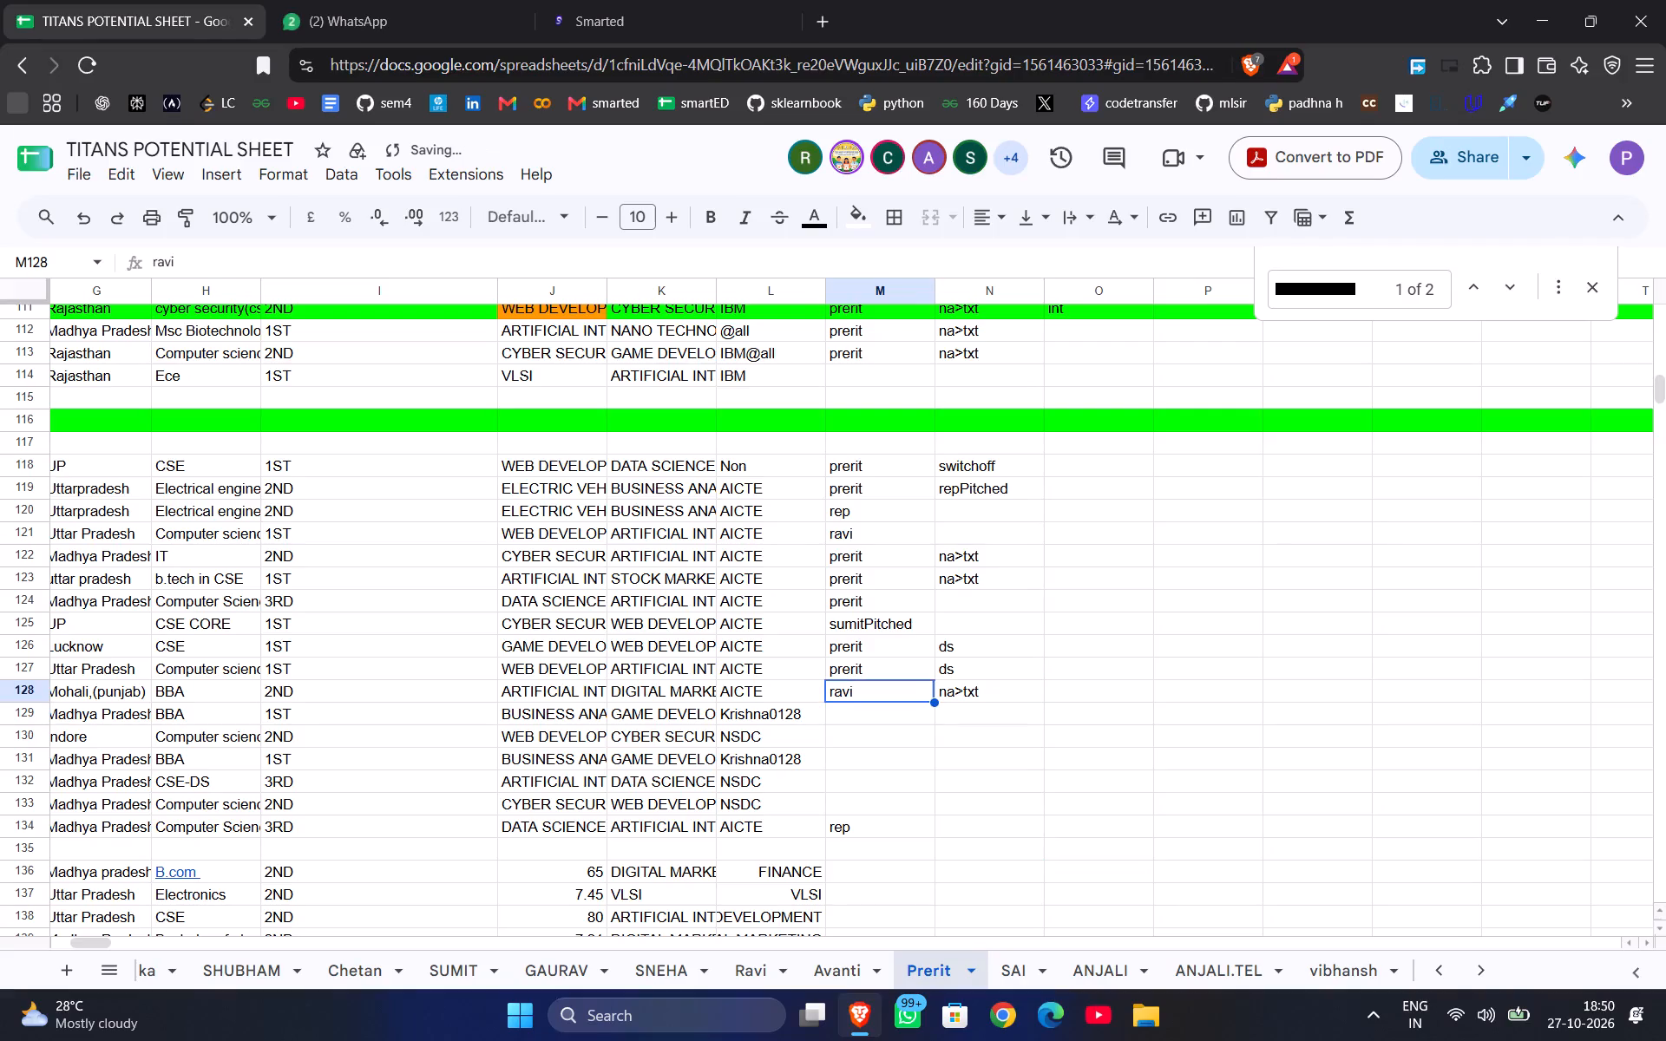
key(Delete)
Mark the lead in row 129 as "prerit" in column M.
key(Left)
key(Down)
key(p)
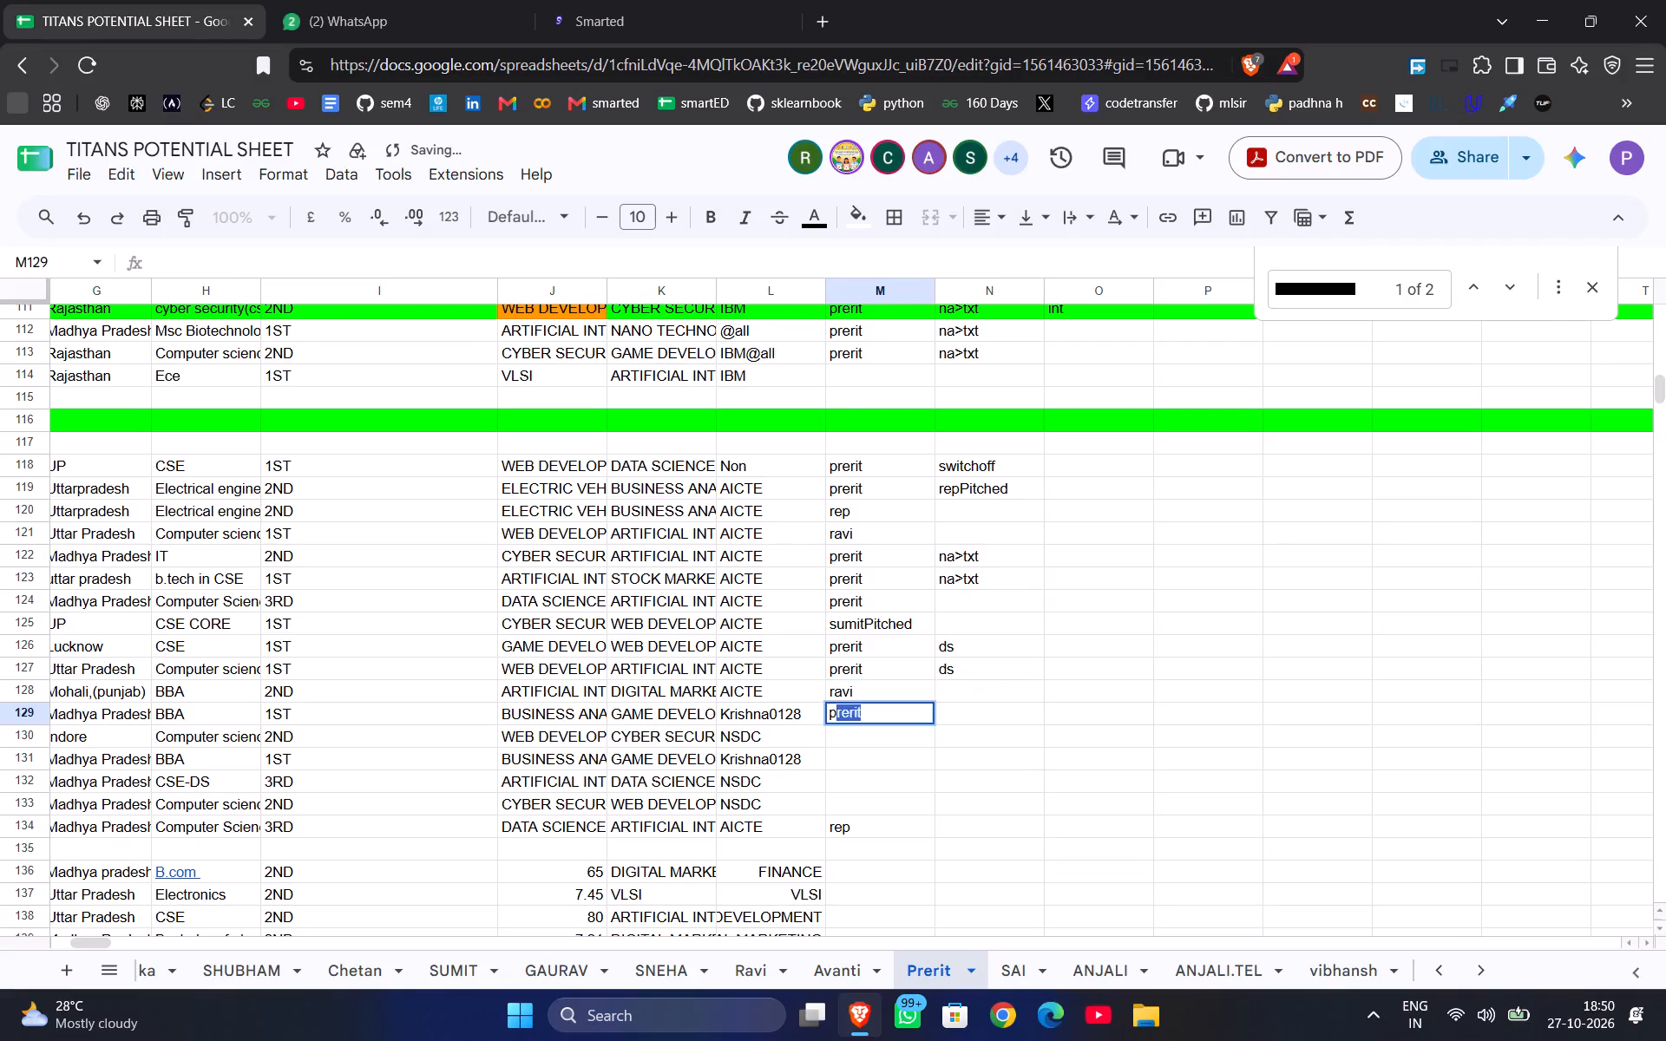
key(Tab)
Check the name and contact number of the lead in row 129.
scroll(864, 696, right, 5)
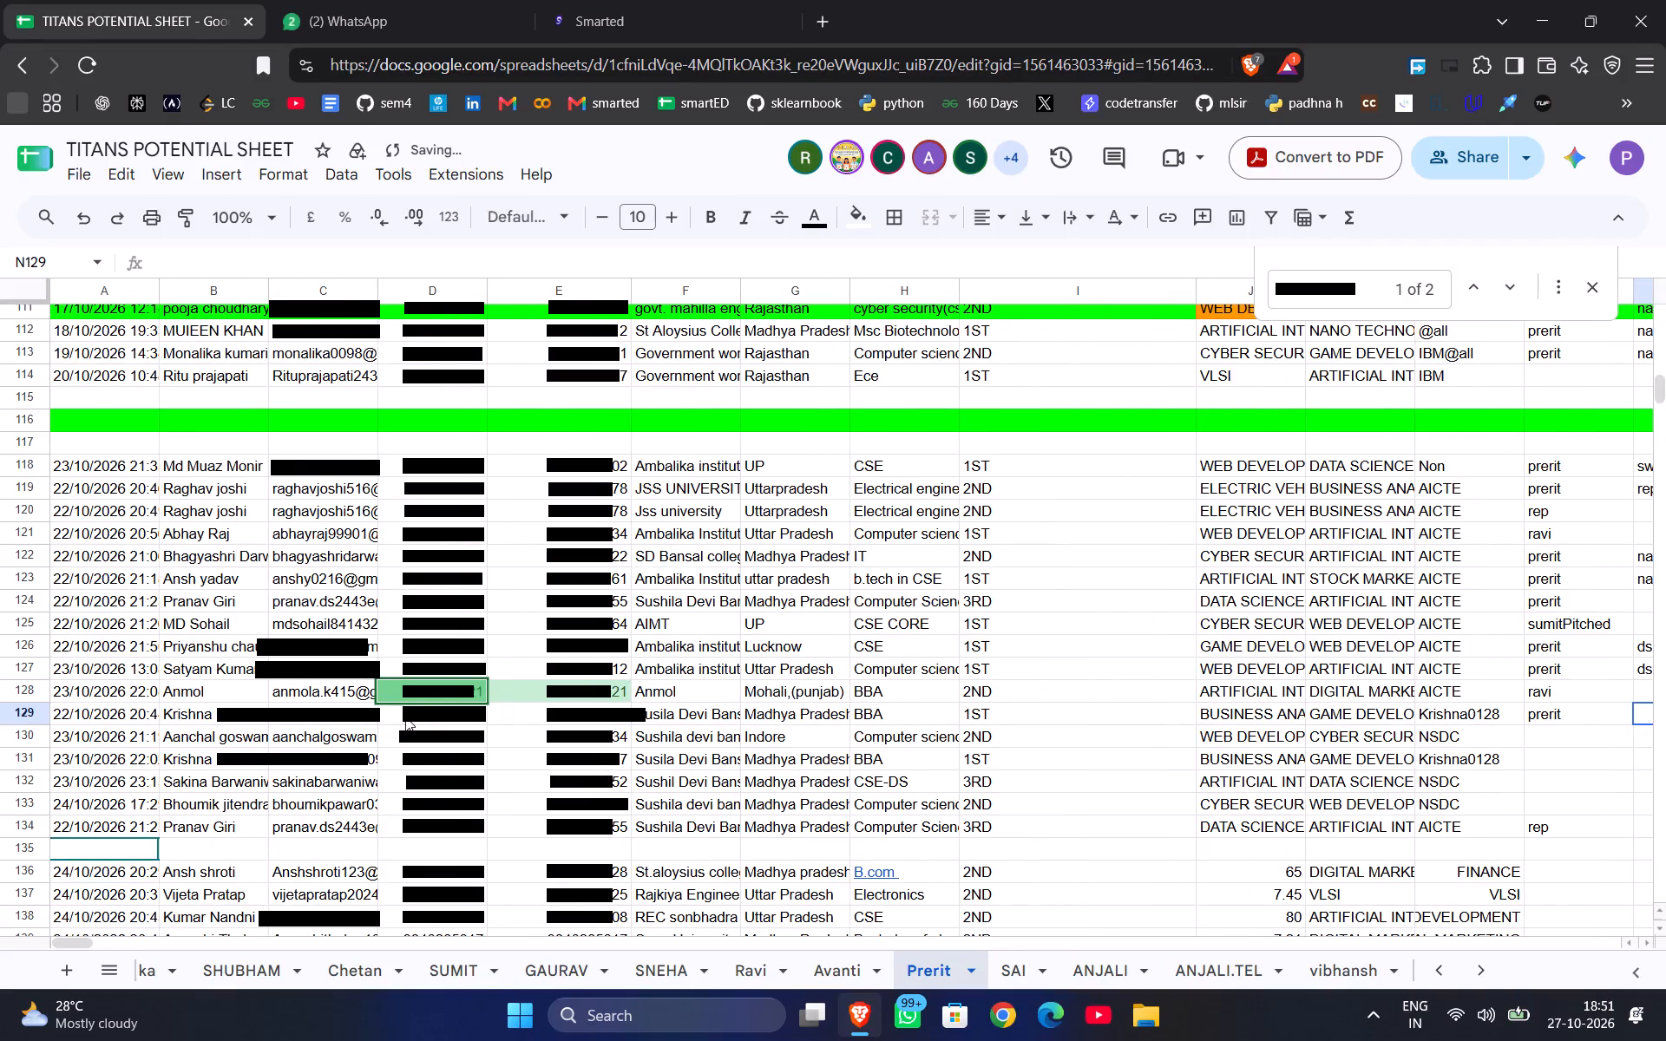
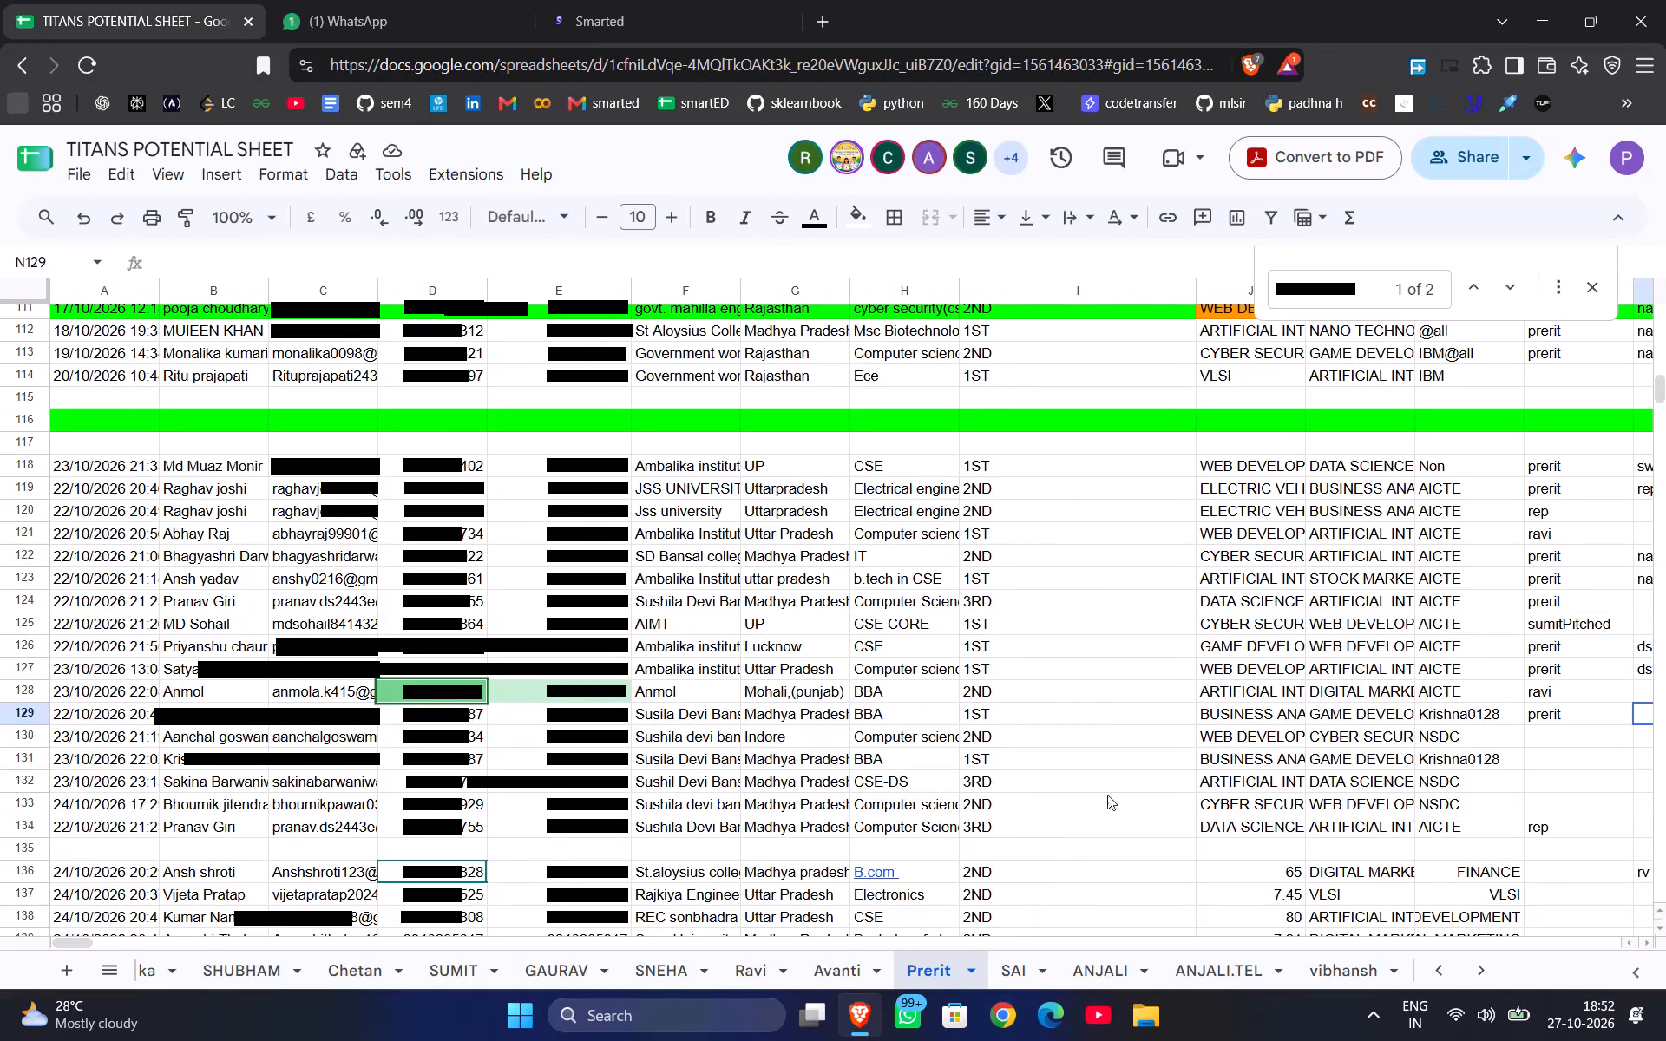
Record the follow-up status "cb @ 7:30" in column N for the lead in row 129.
scroll(1171, 827, left, 4)
text(cb @)
key(space)
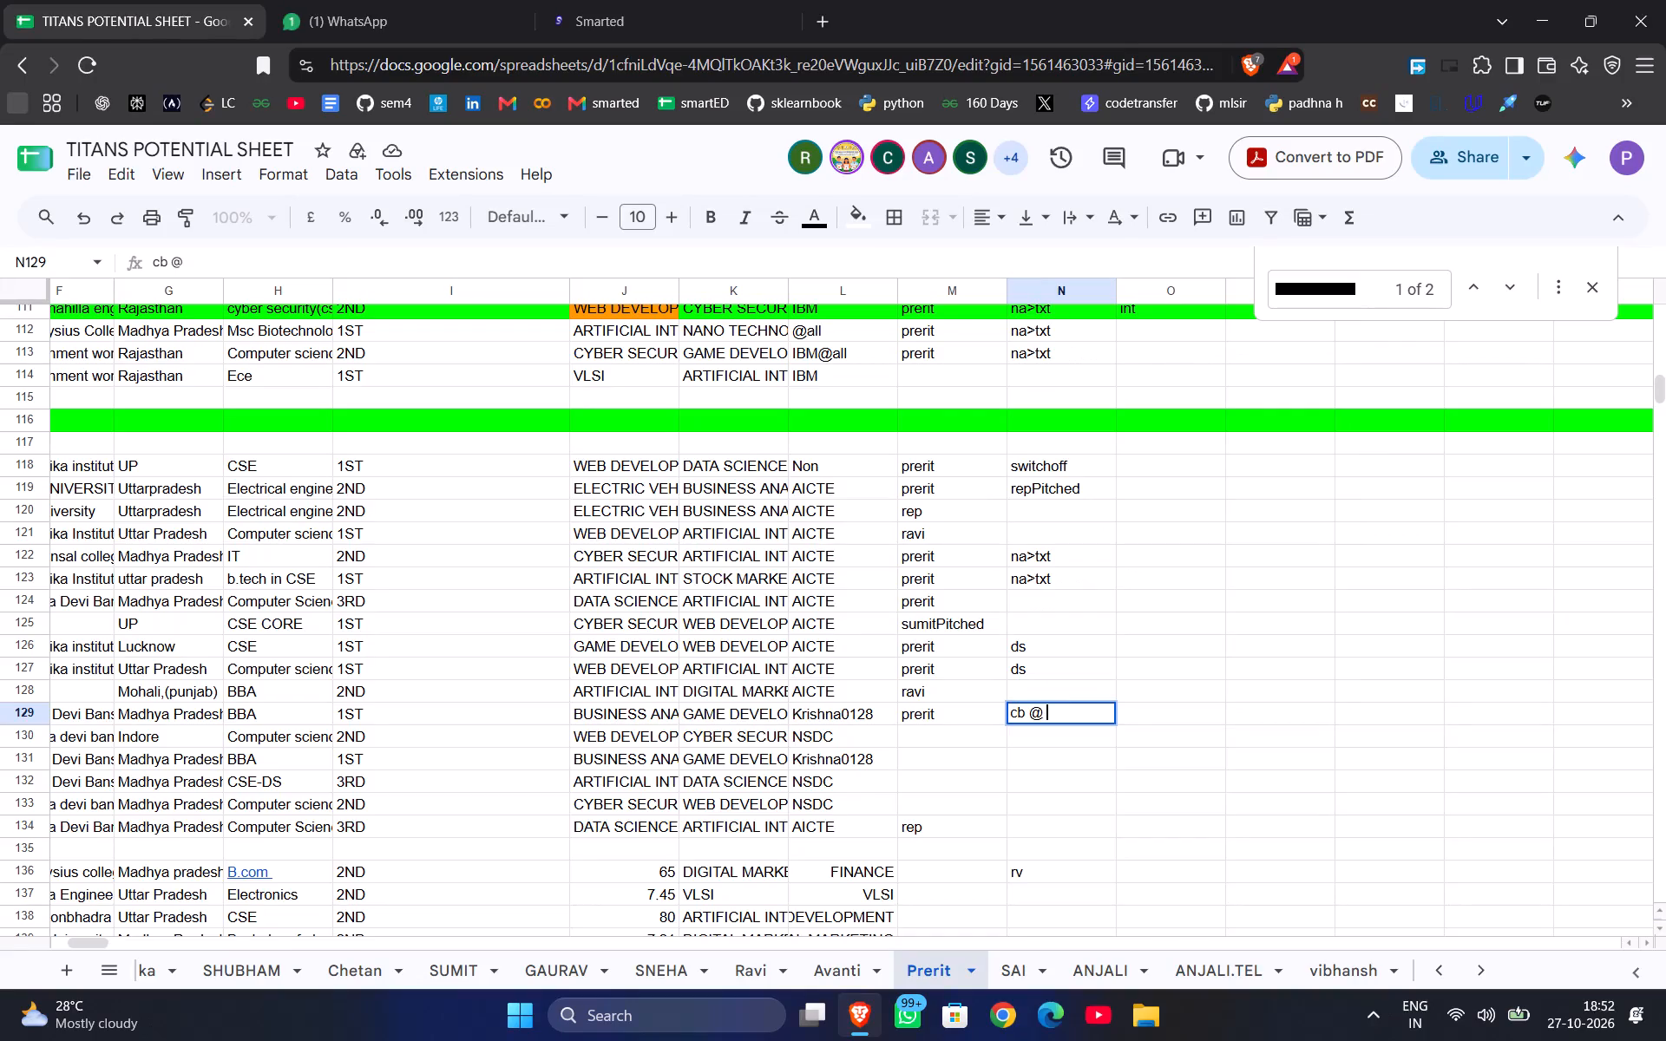
text(7:30)
key(Return)
Assign the lead in row 130 to "prerit" in column M.
key(Left)
key(p)
key(Tab)
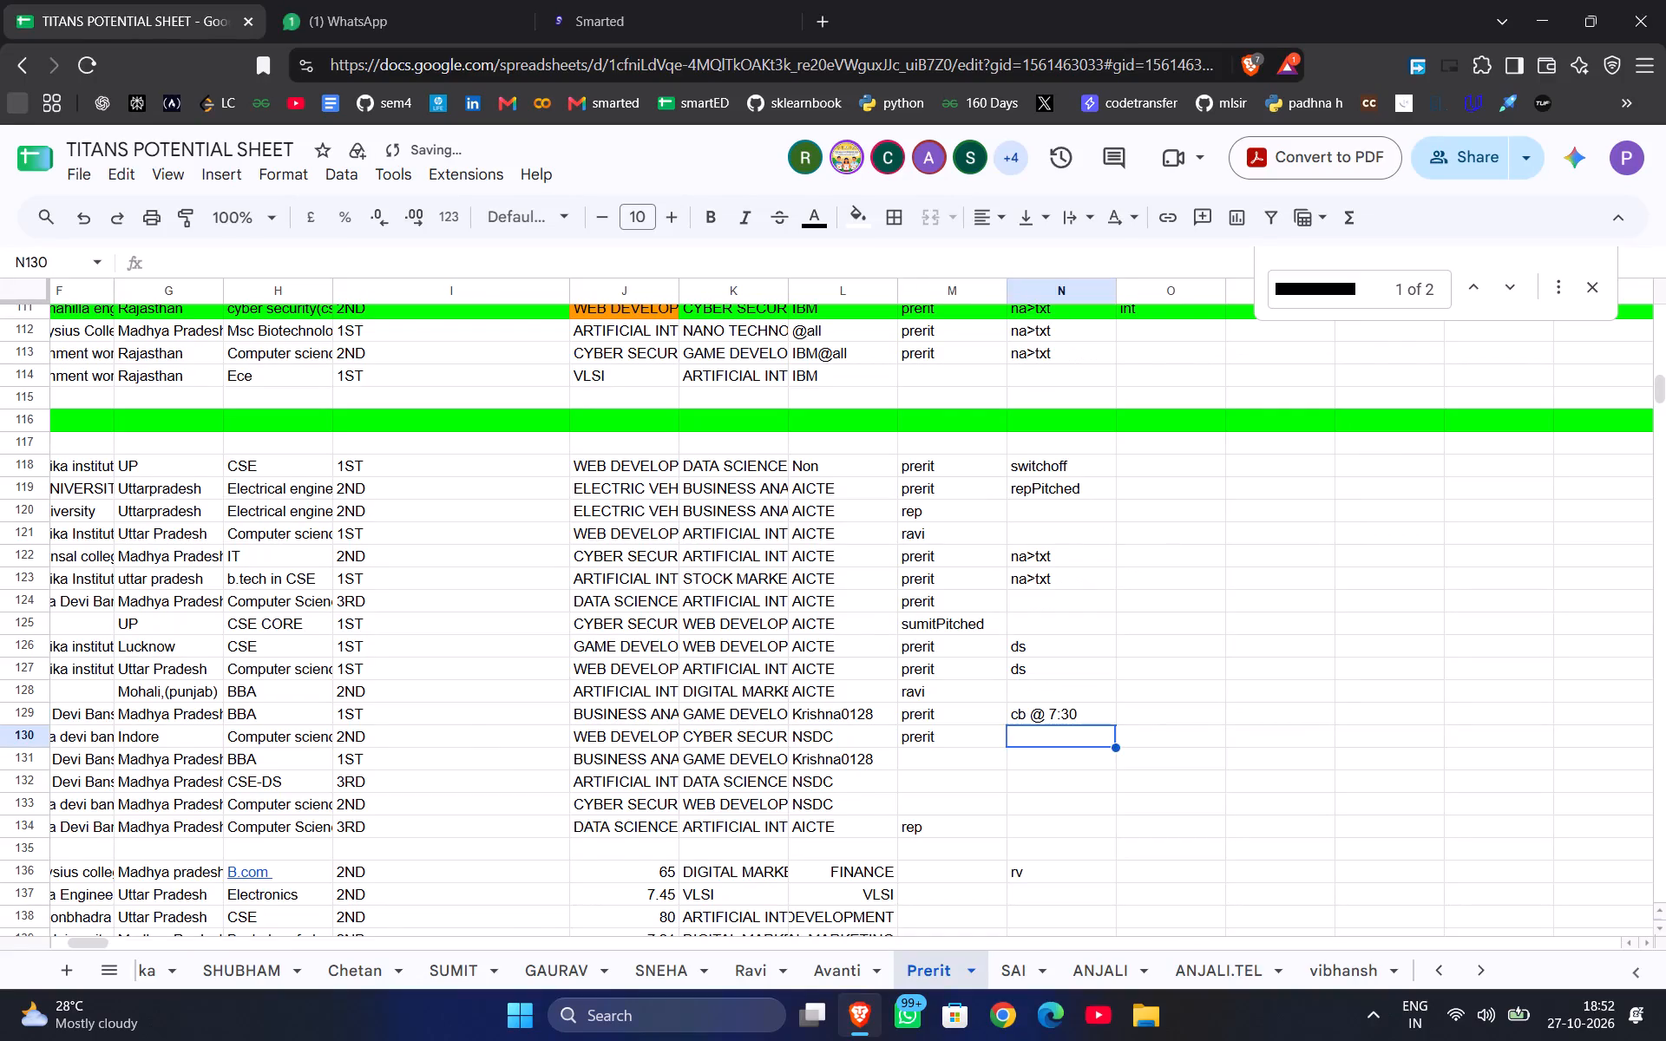
scroll(1091, 723, right, 6)
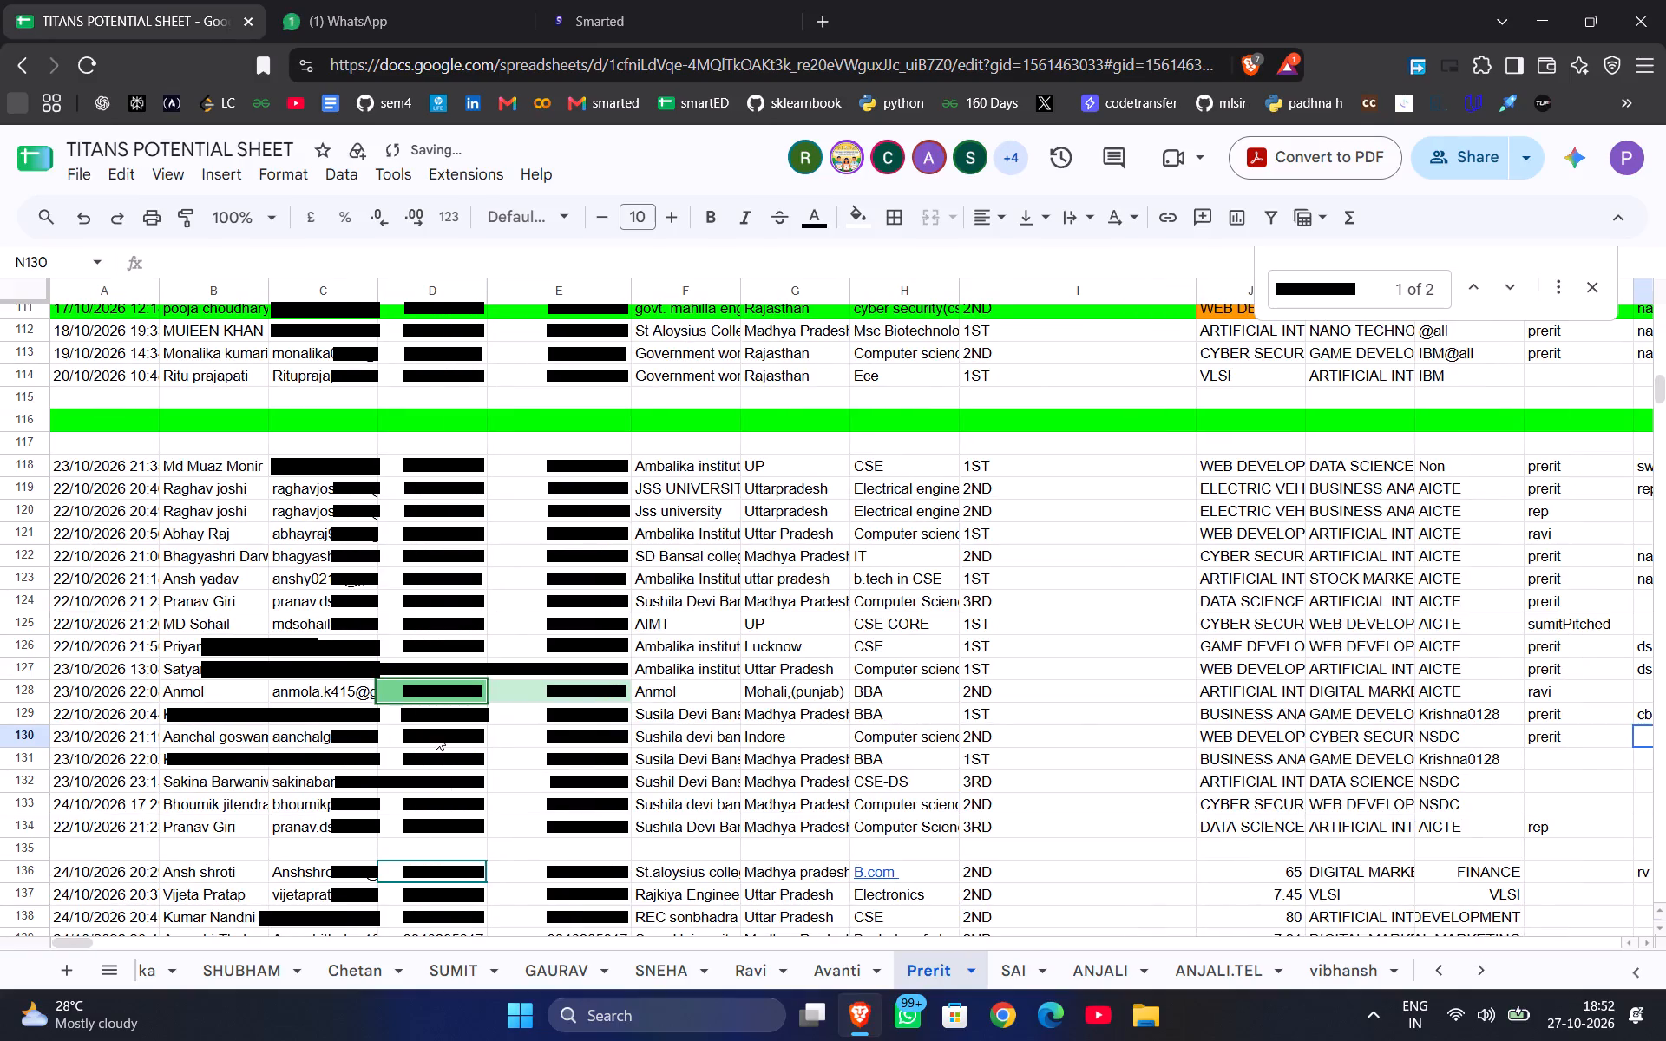
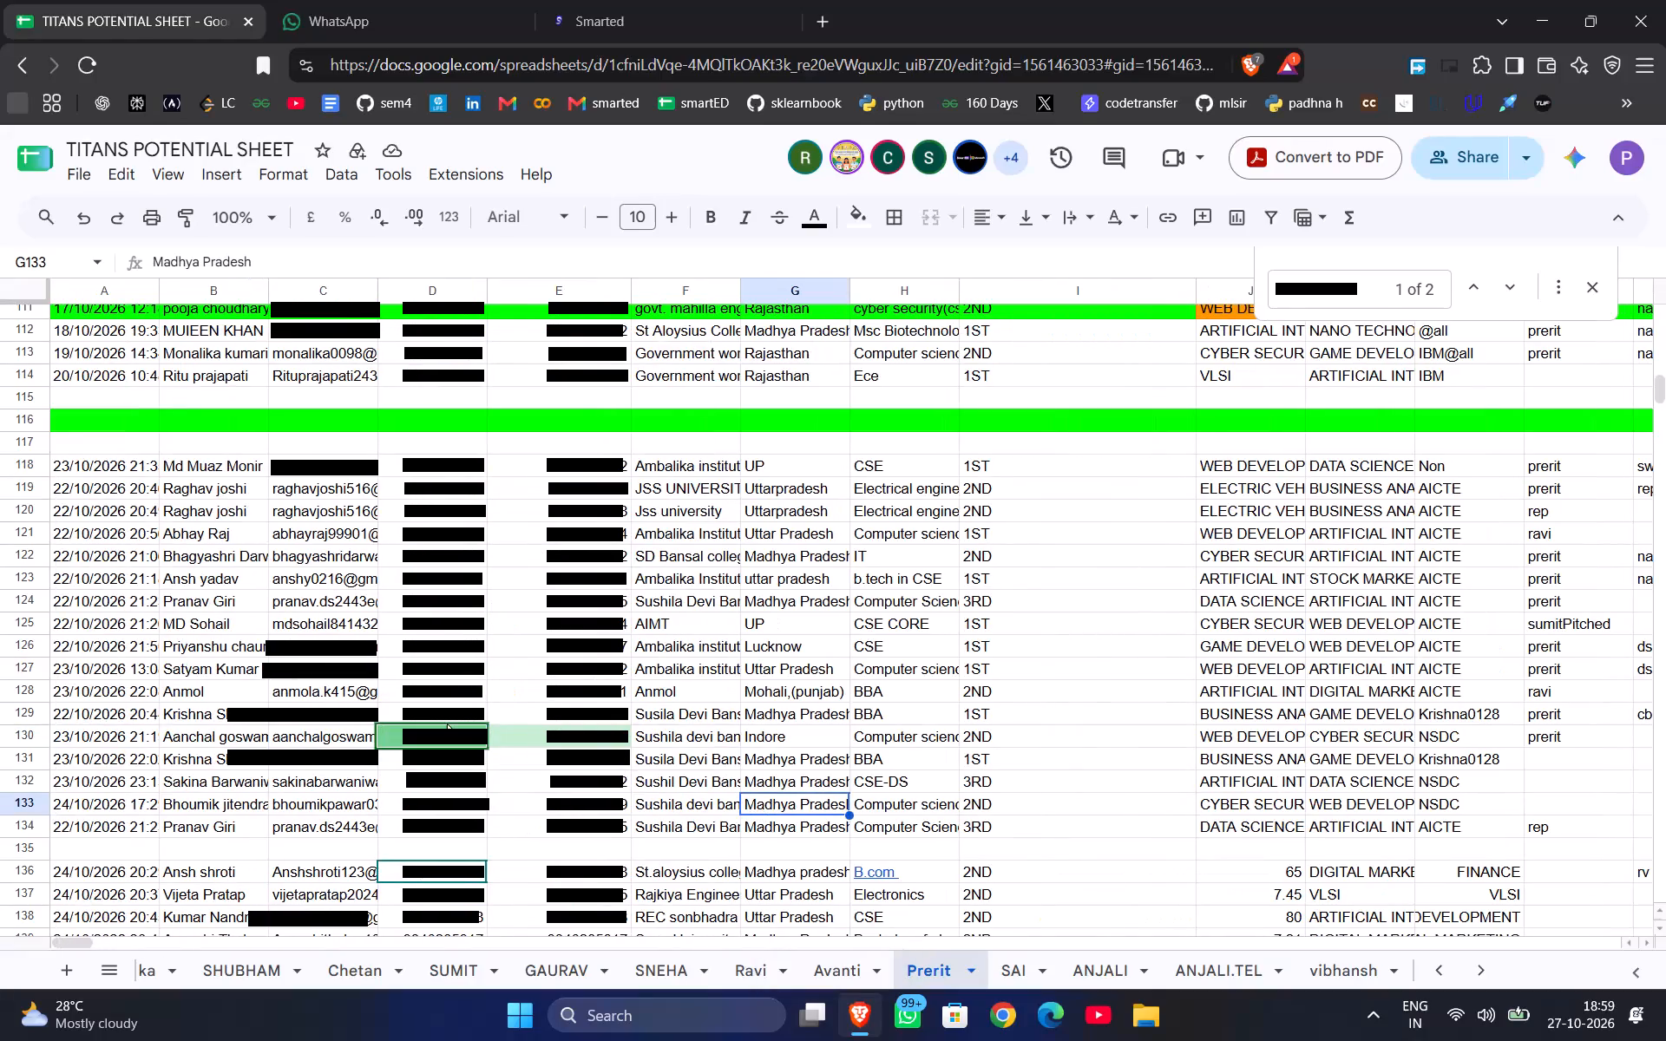
Look over the contact numbers of the leads in rows 130, 131 and 134 and the lead entries below them.
click(449, 737)
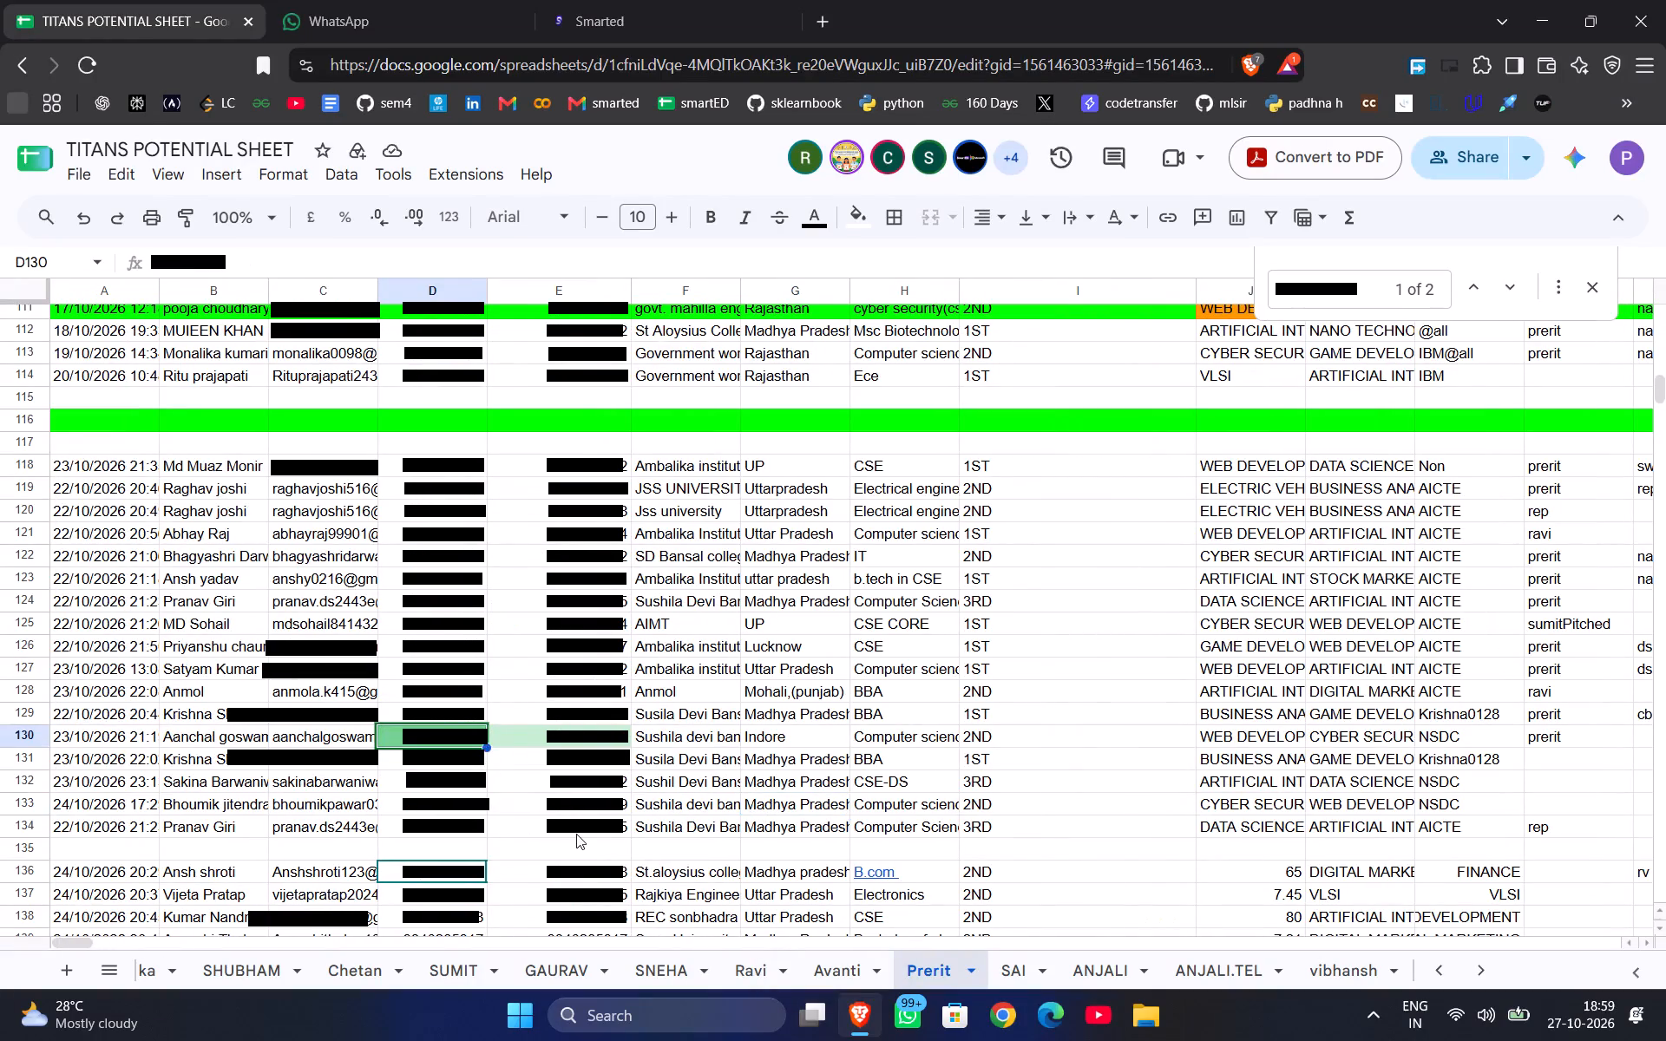
click(576, 834)
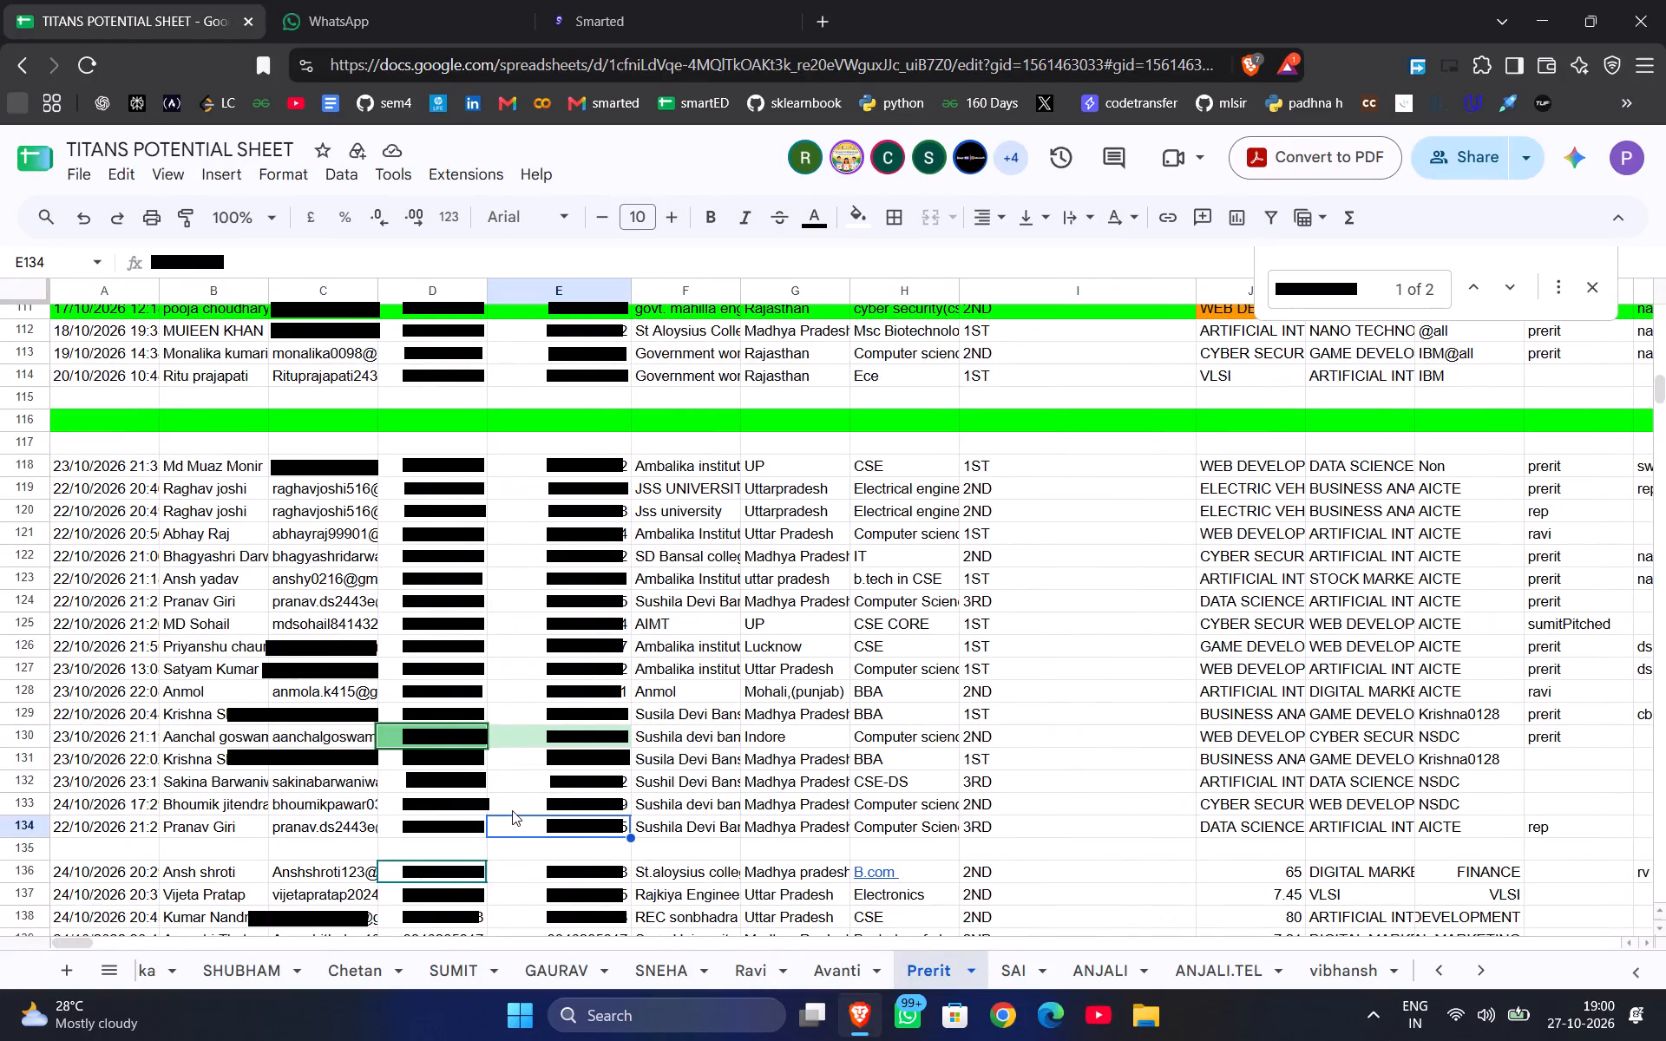
click(453, 768)
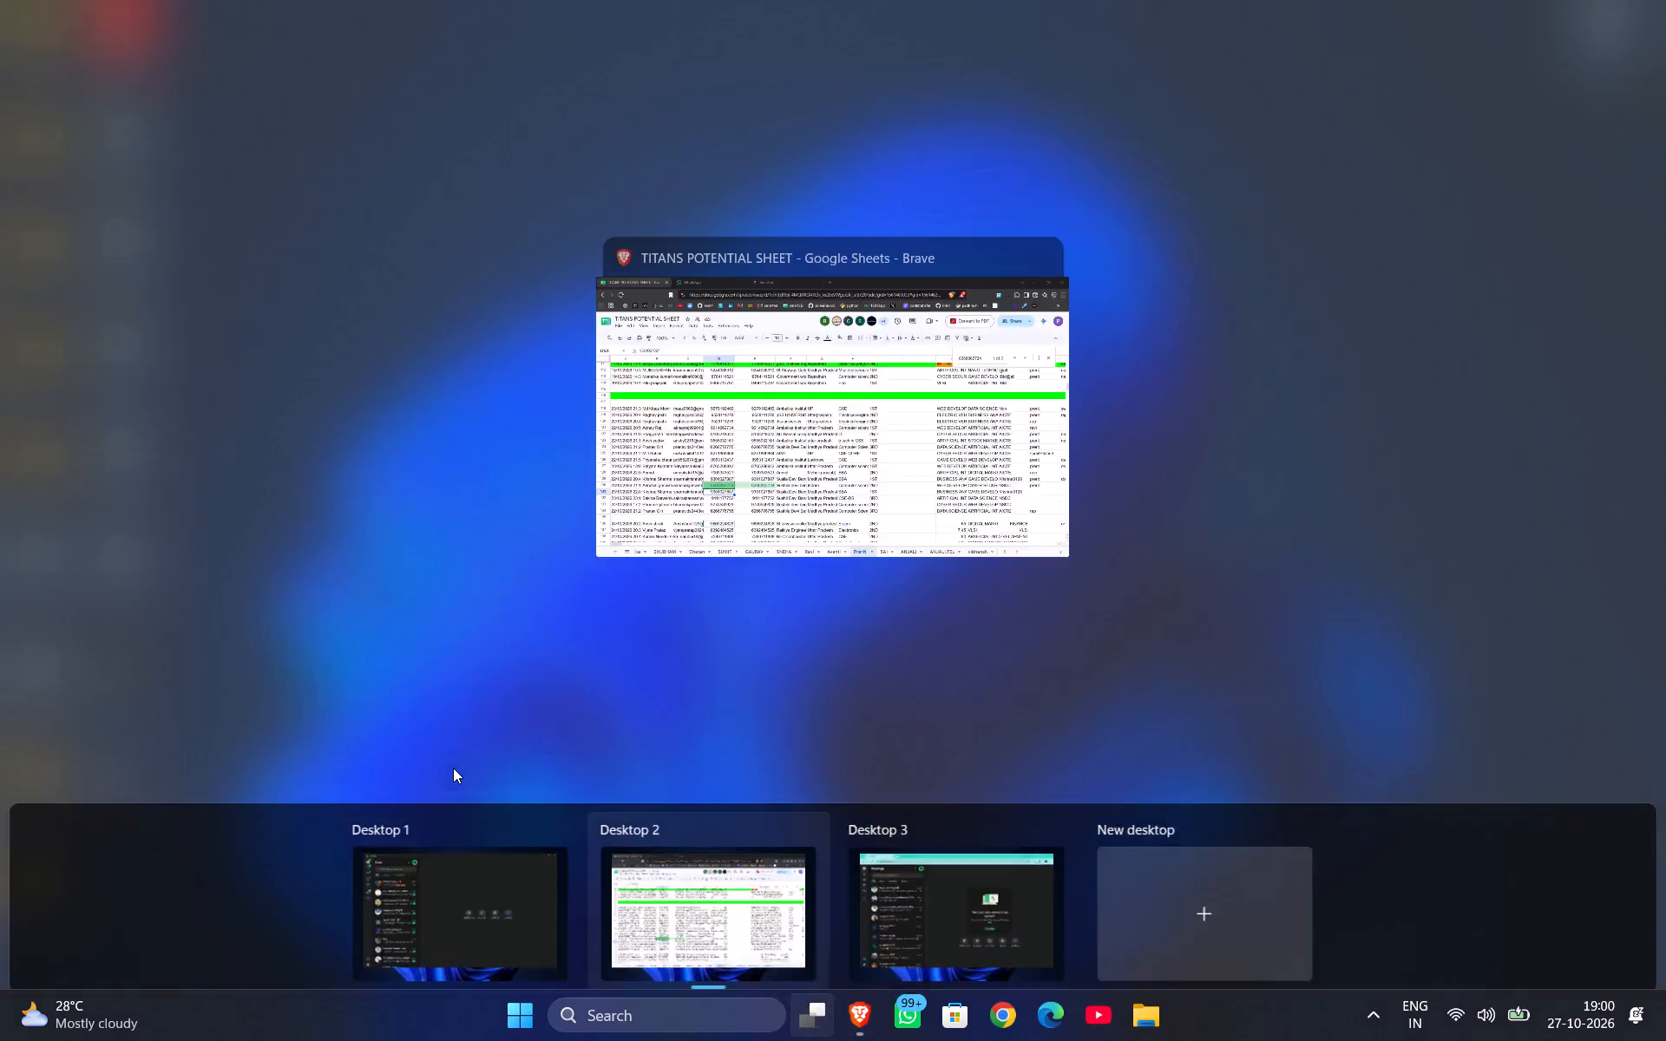
scroll(453, 768, down, 2)
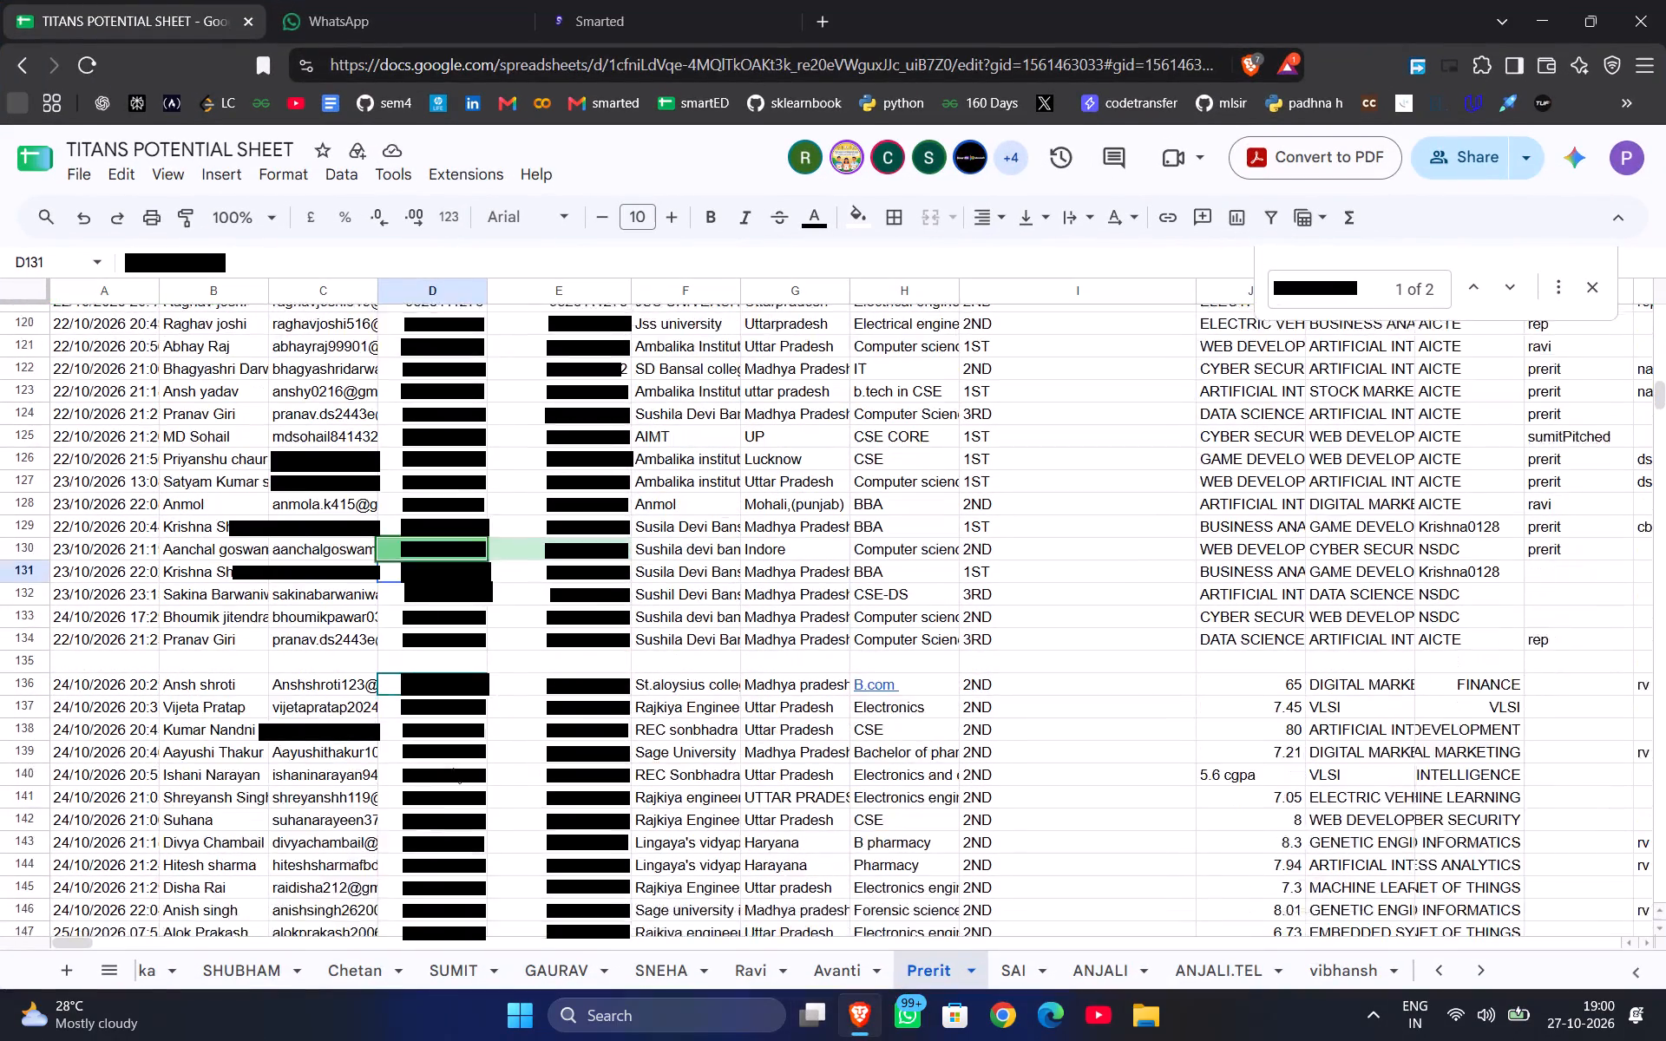
scroll(453, 768, down, 2)
scroll(453, 768, left, 3)
scroll(453, 768, up, 1)
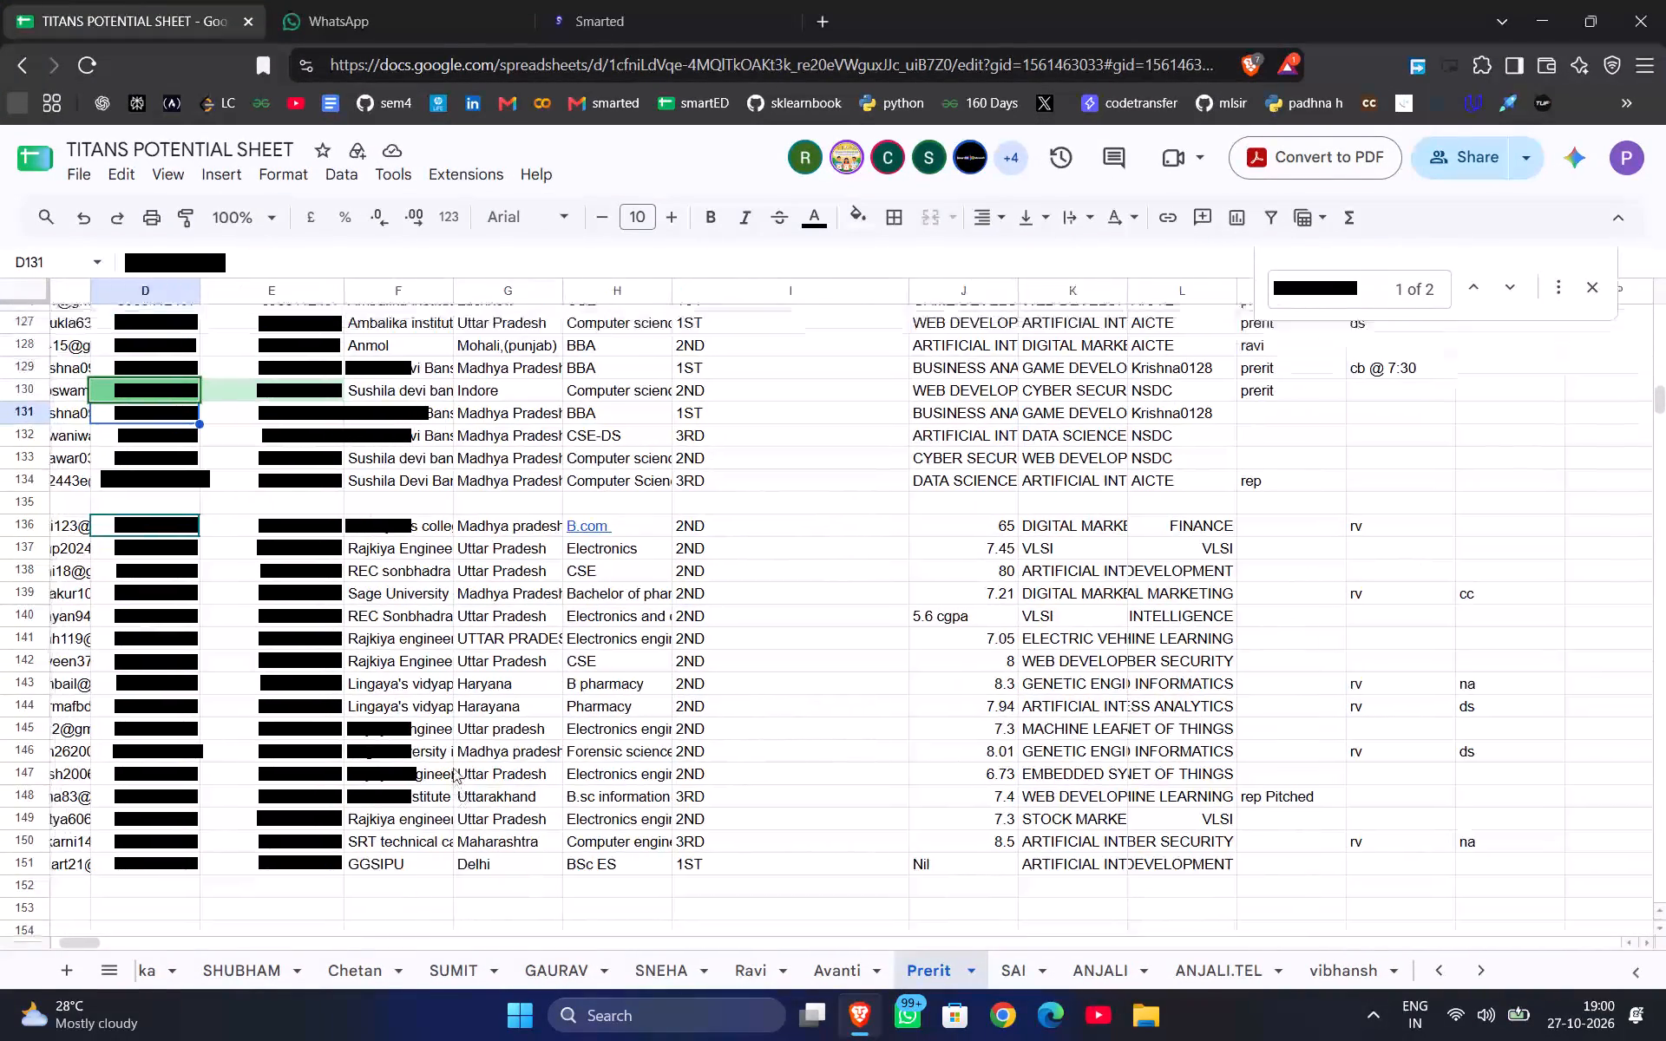
scroll(453, 768, right, 3)
scroll(453, 768, up, 1)
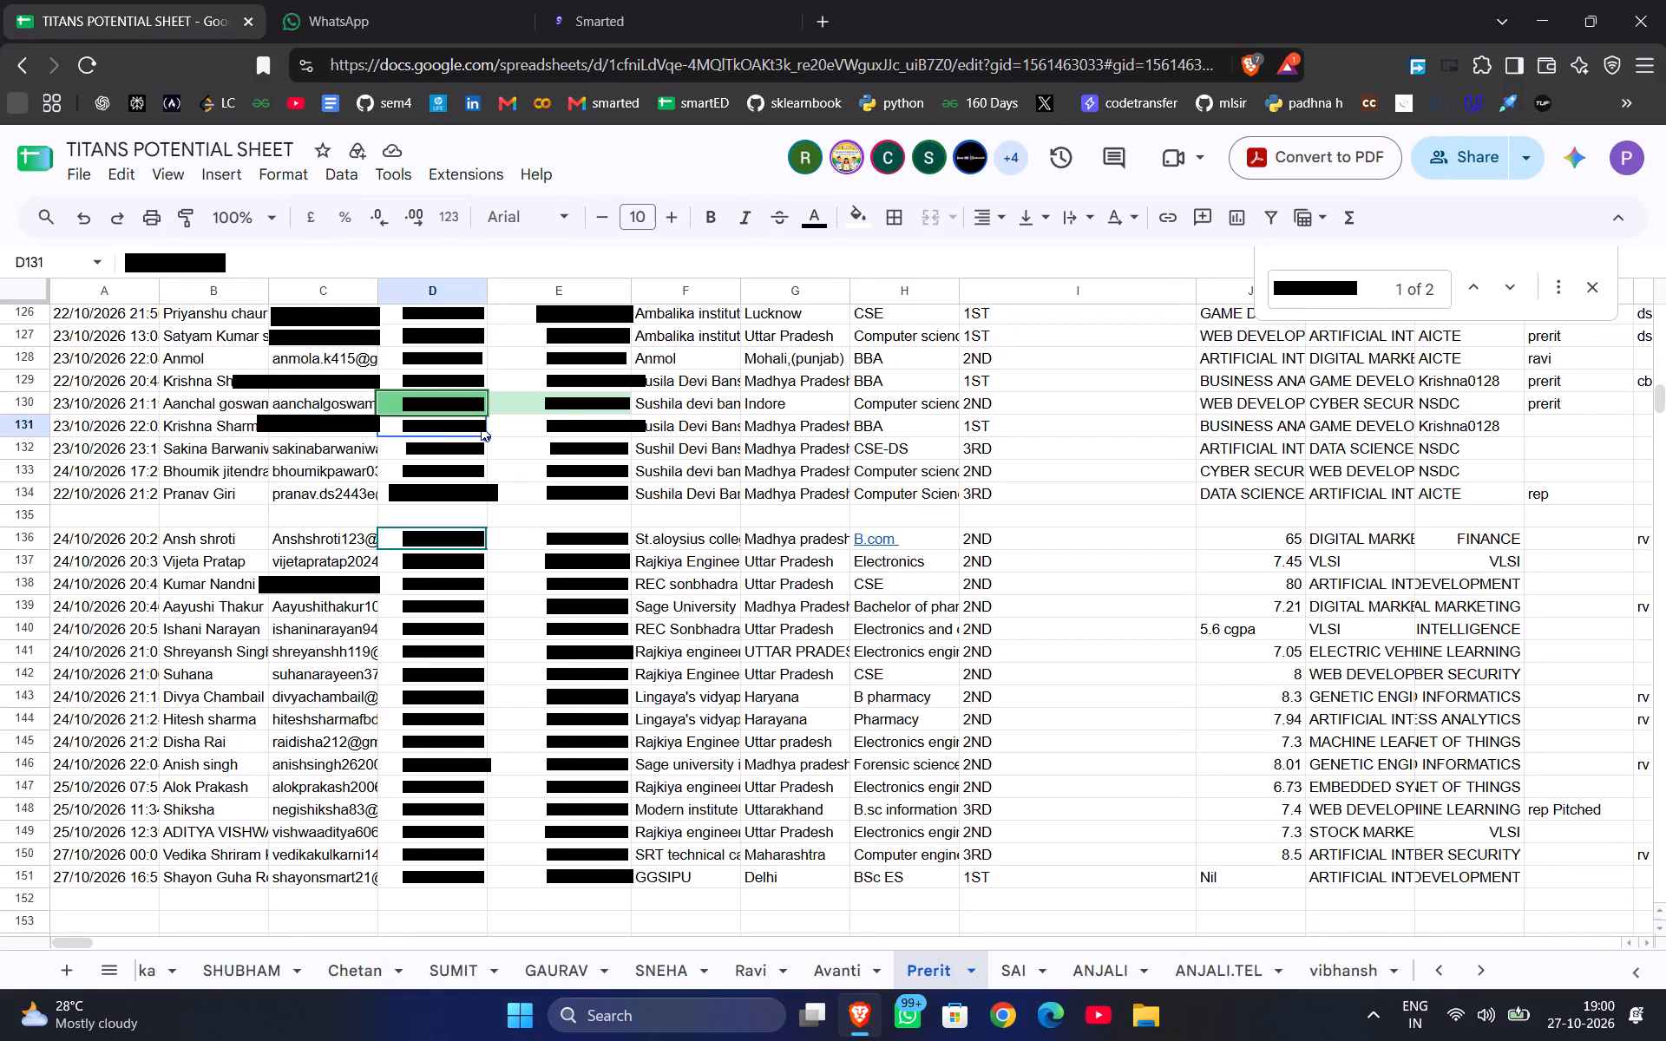
Record the follow-up status "na>txt" in column N for the lead in row 130.
scroll(481, 426, left, 3)
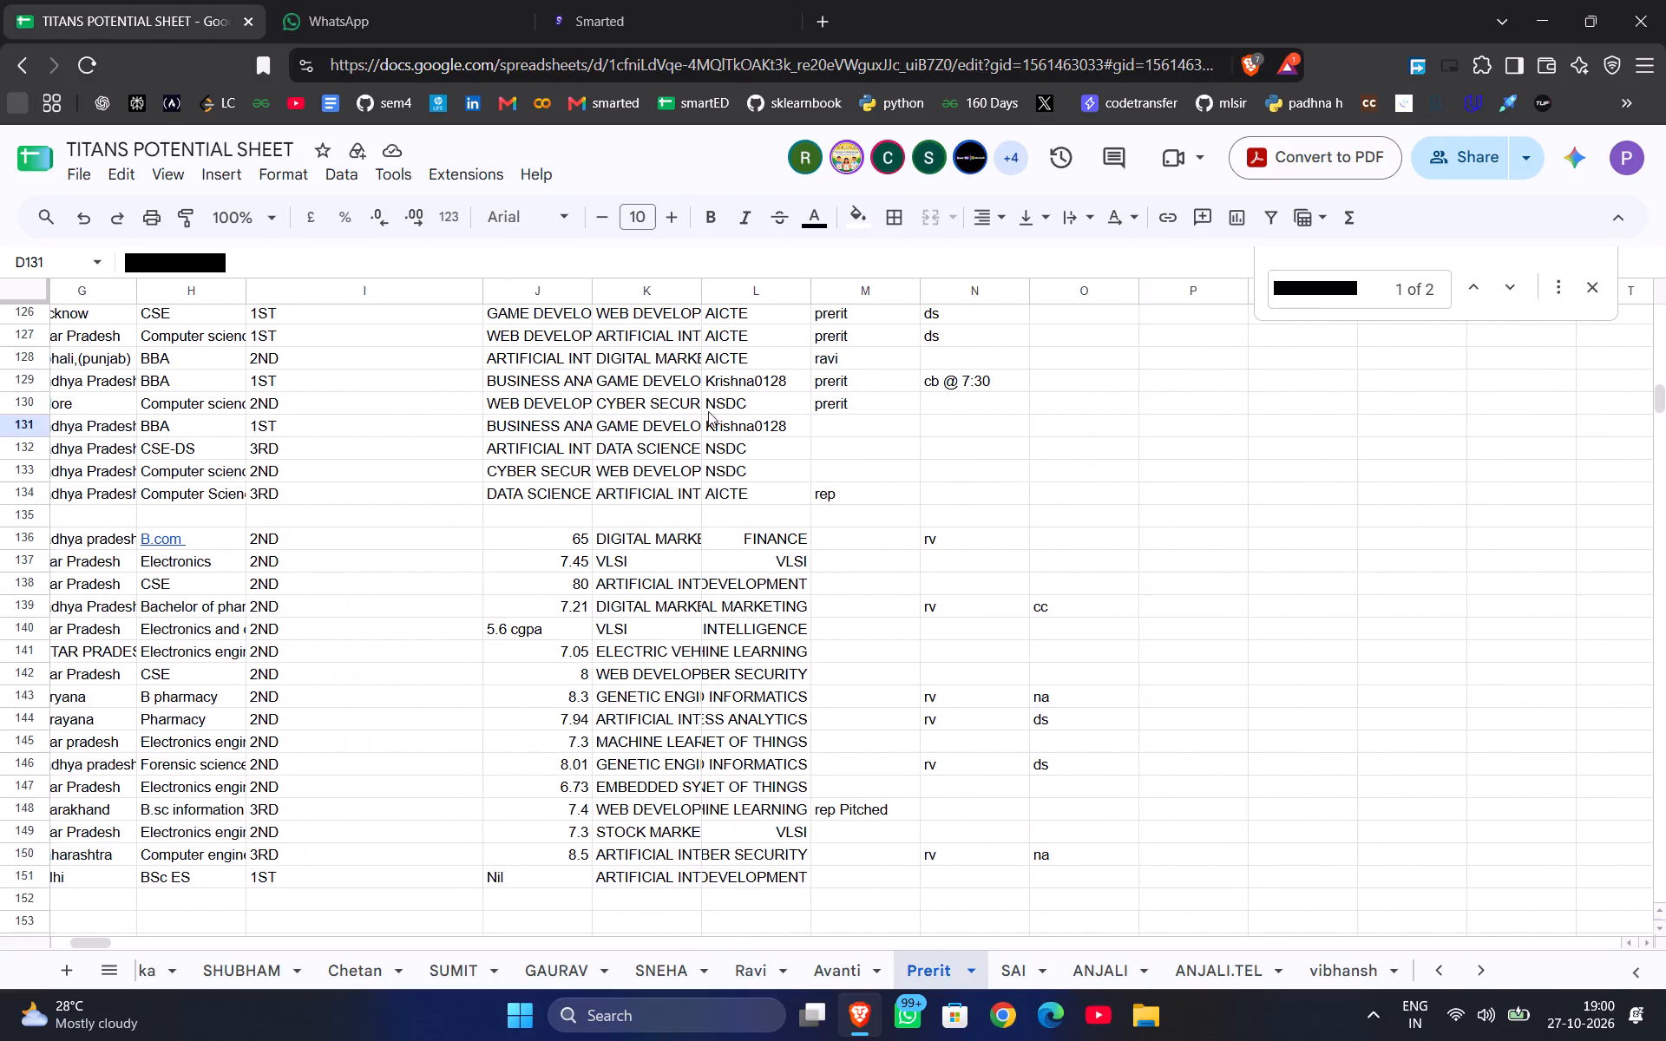
click(963, 403)
click(963, 403)
text(na)
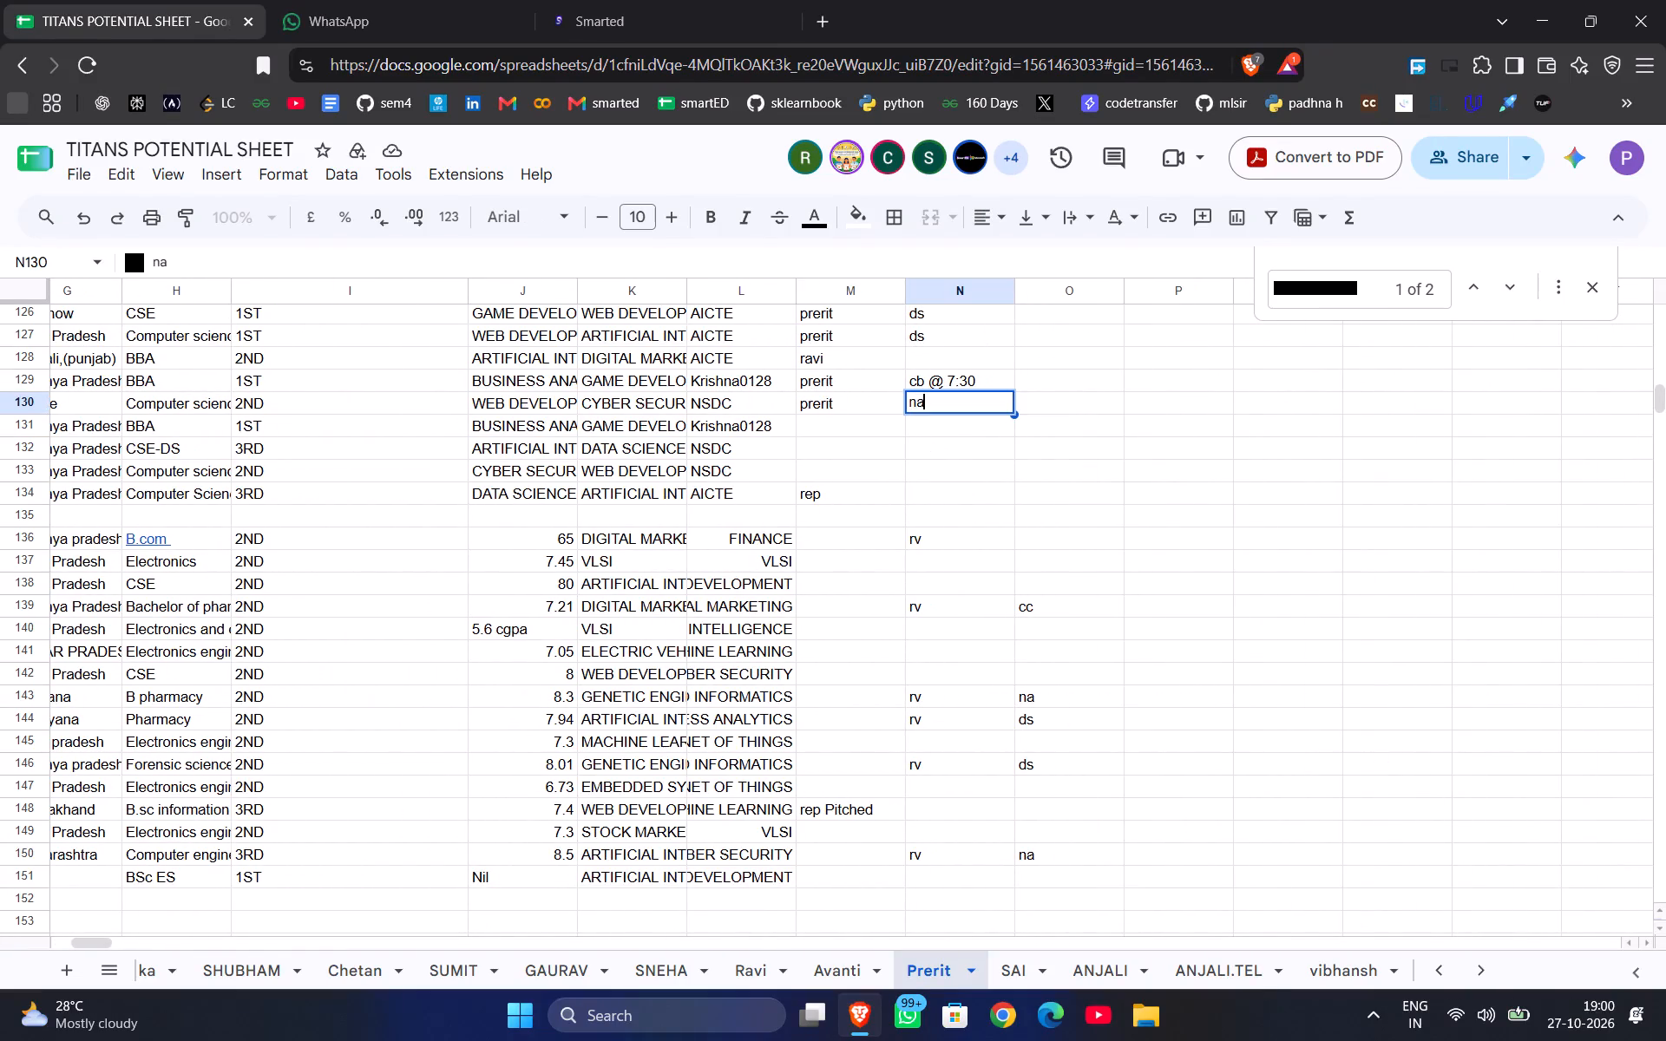
text(>txt)
key(BackSpace)
key(t)
key(Left)
key(Down)
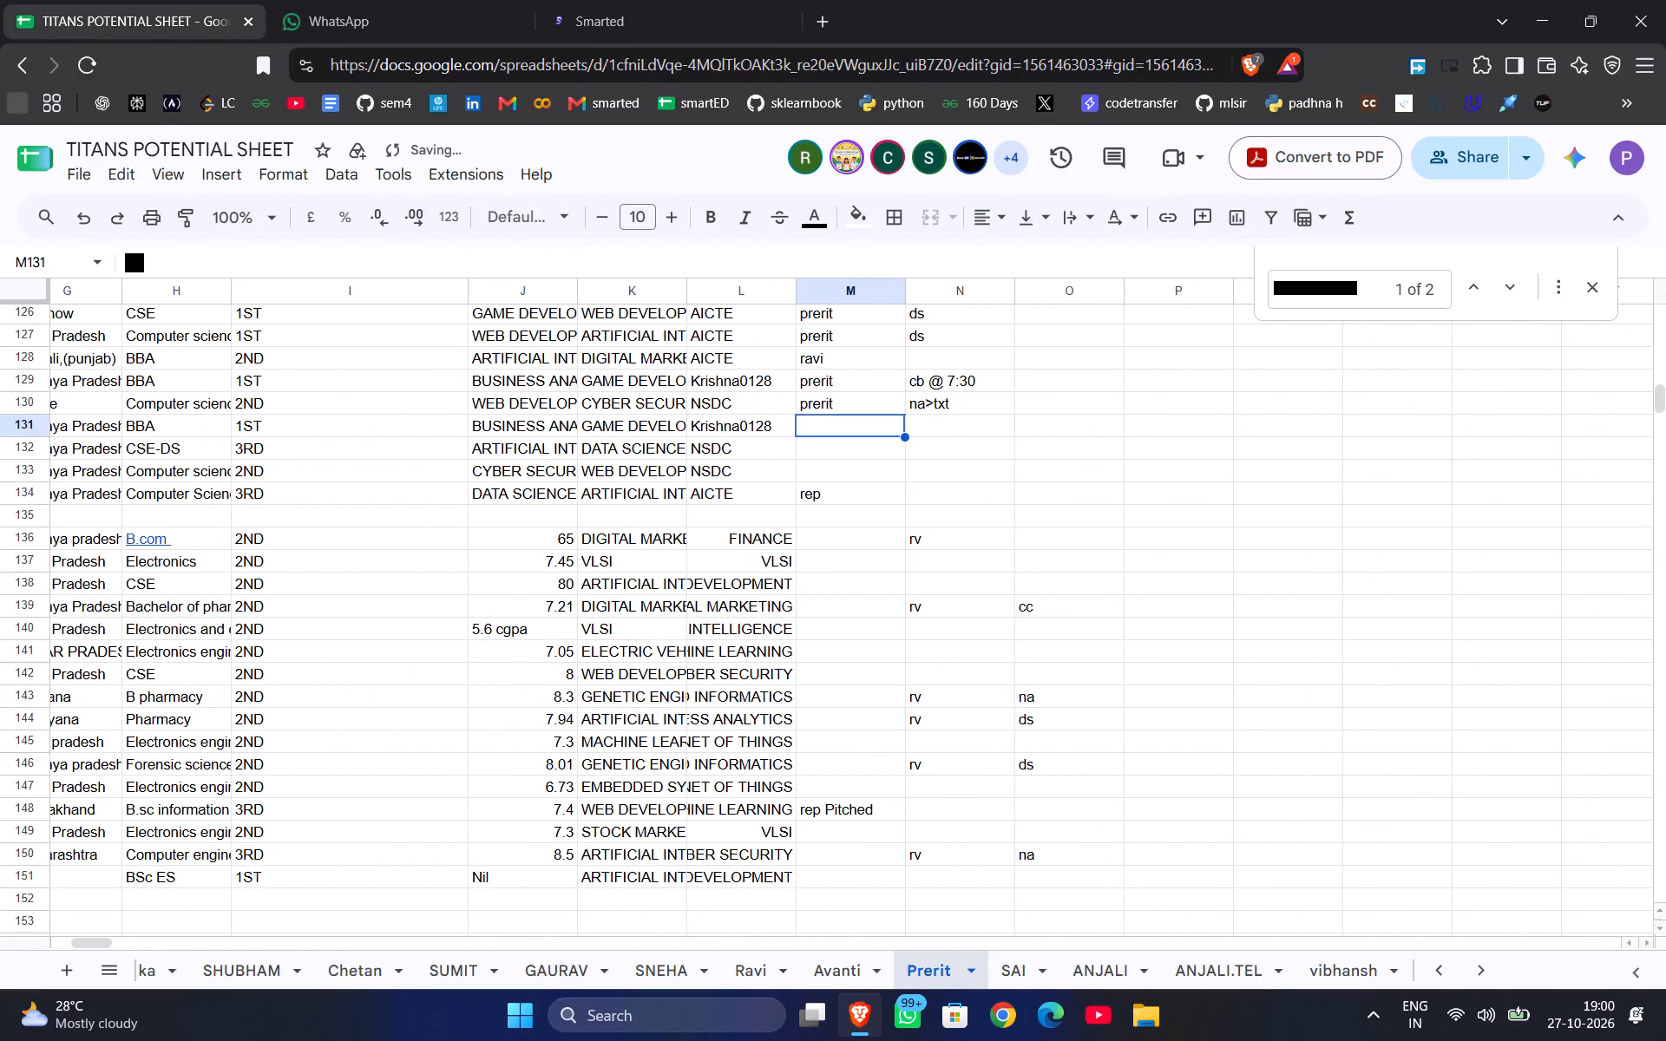
scroll(963, 403, right, 7)
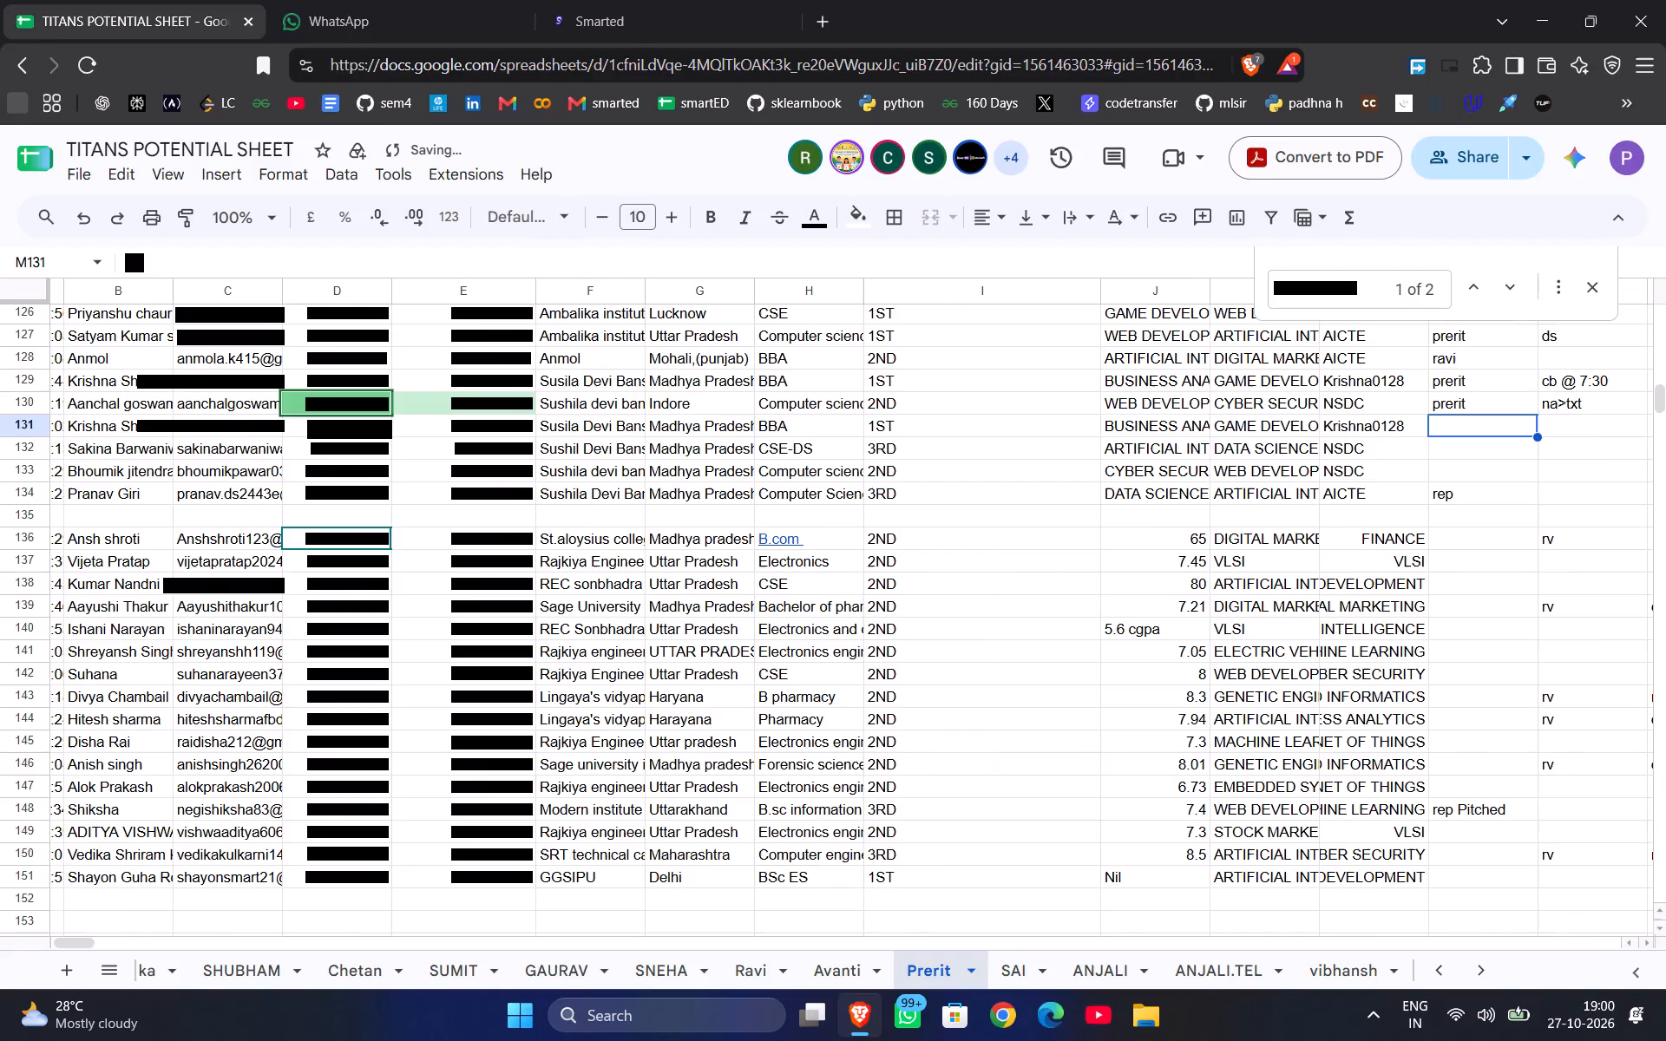
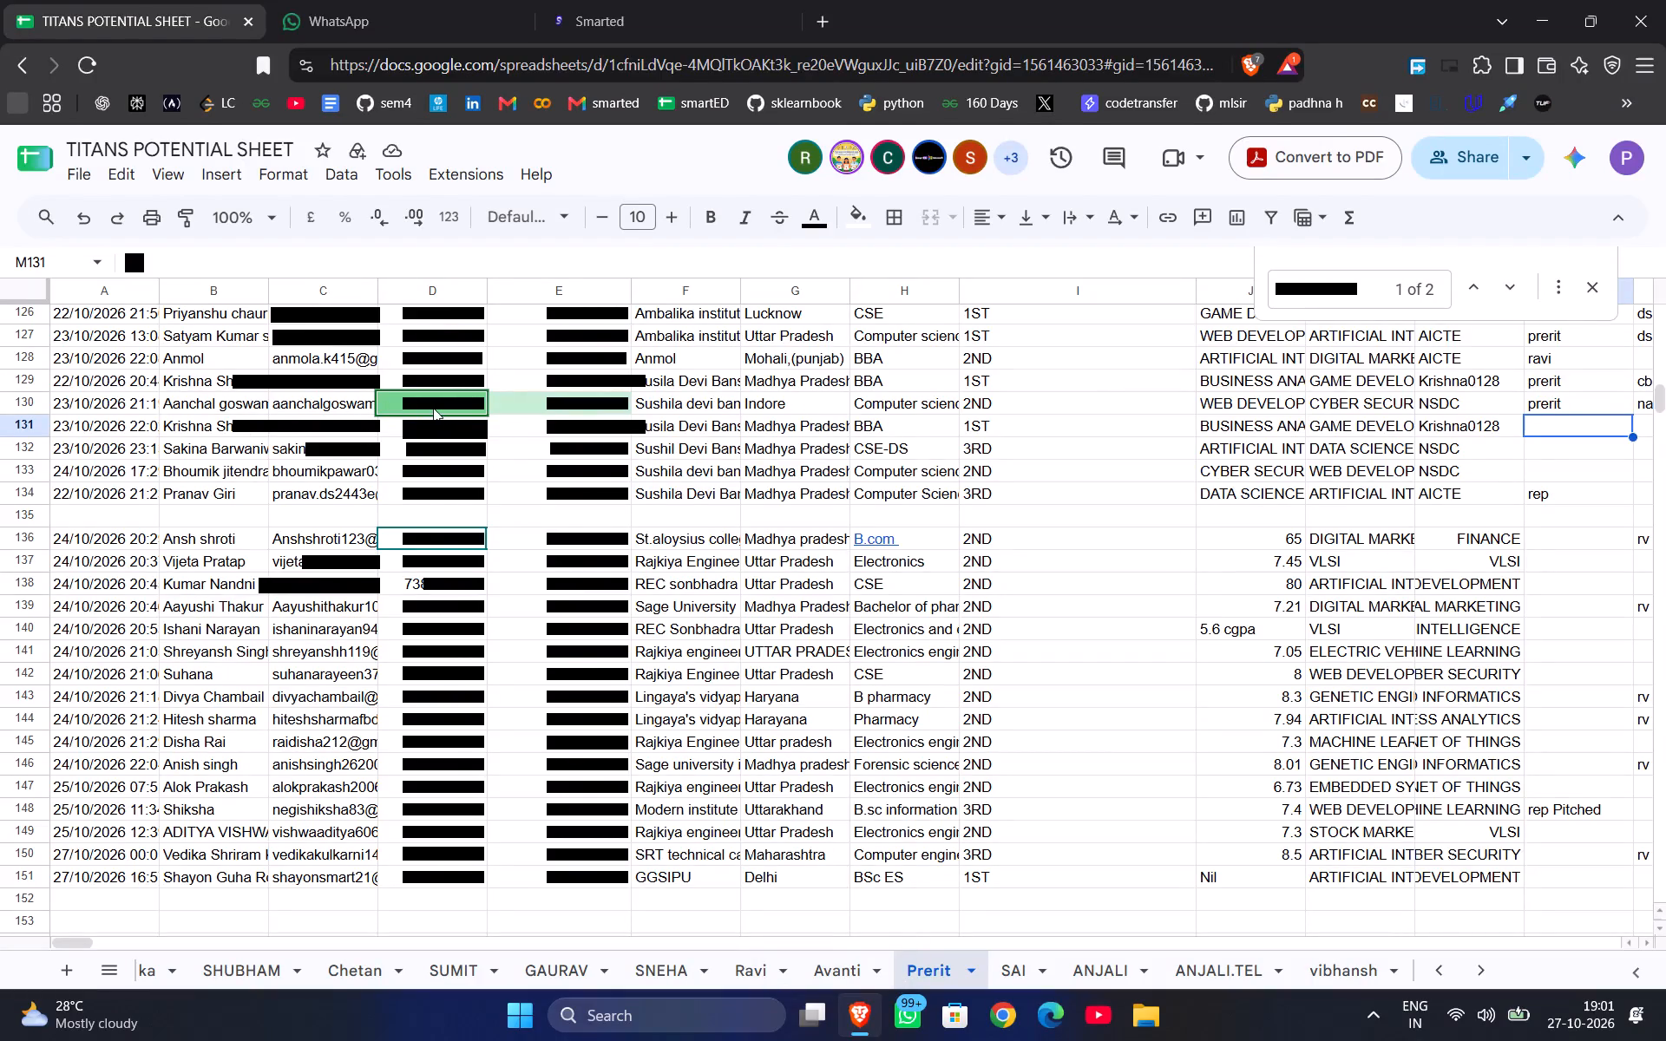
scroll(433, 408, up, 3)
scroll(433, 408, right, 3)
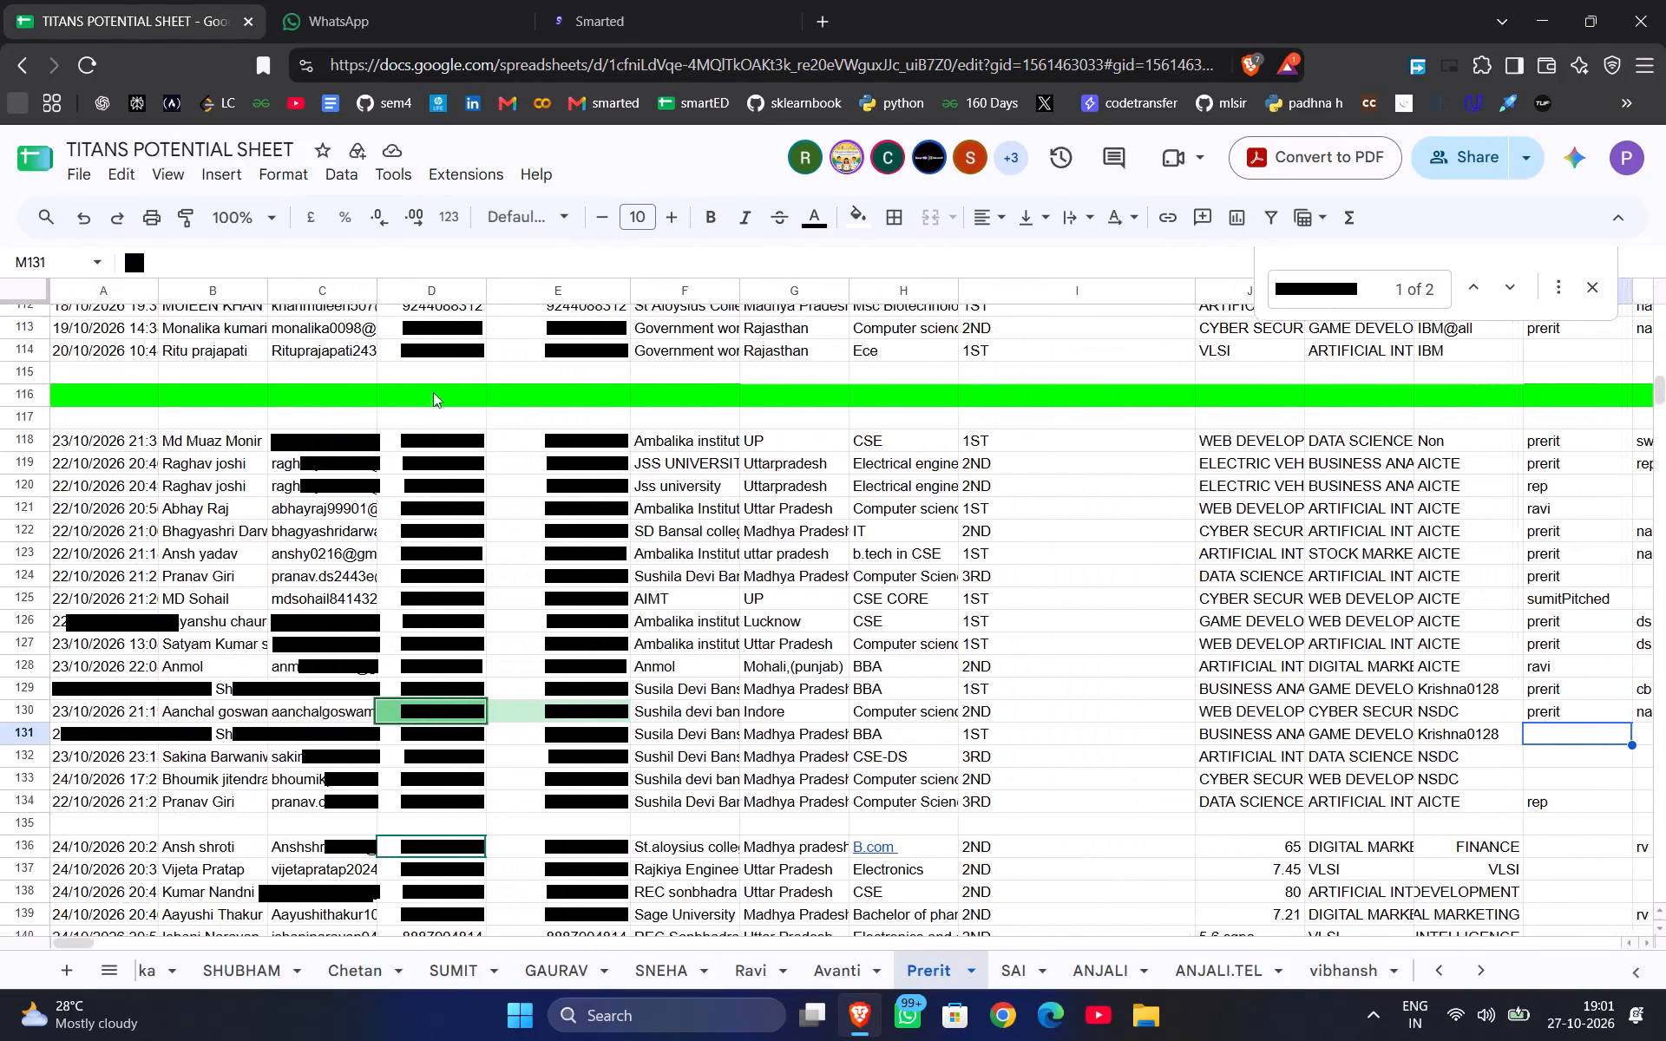
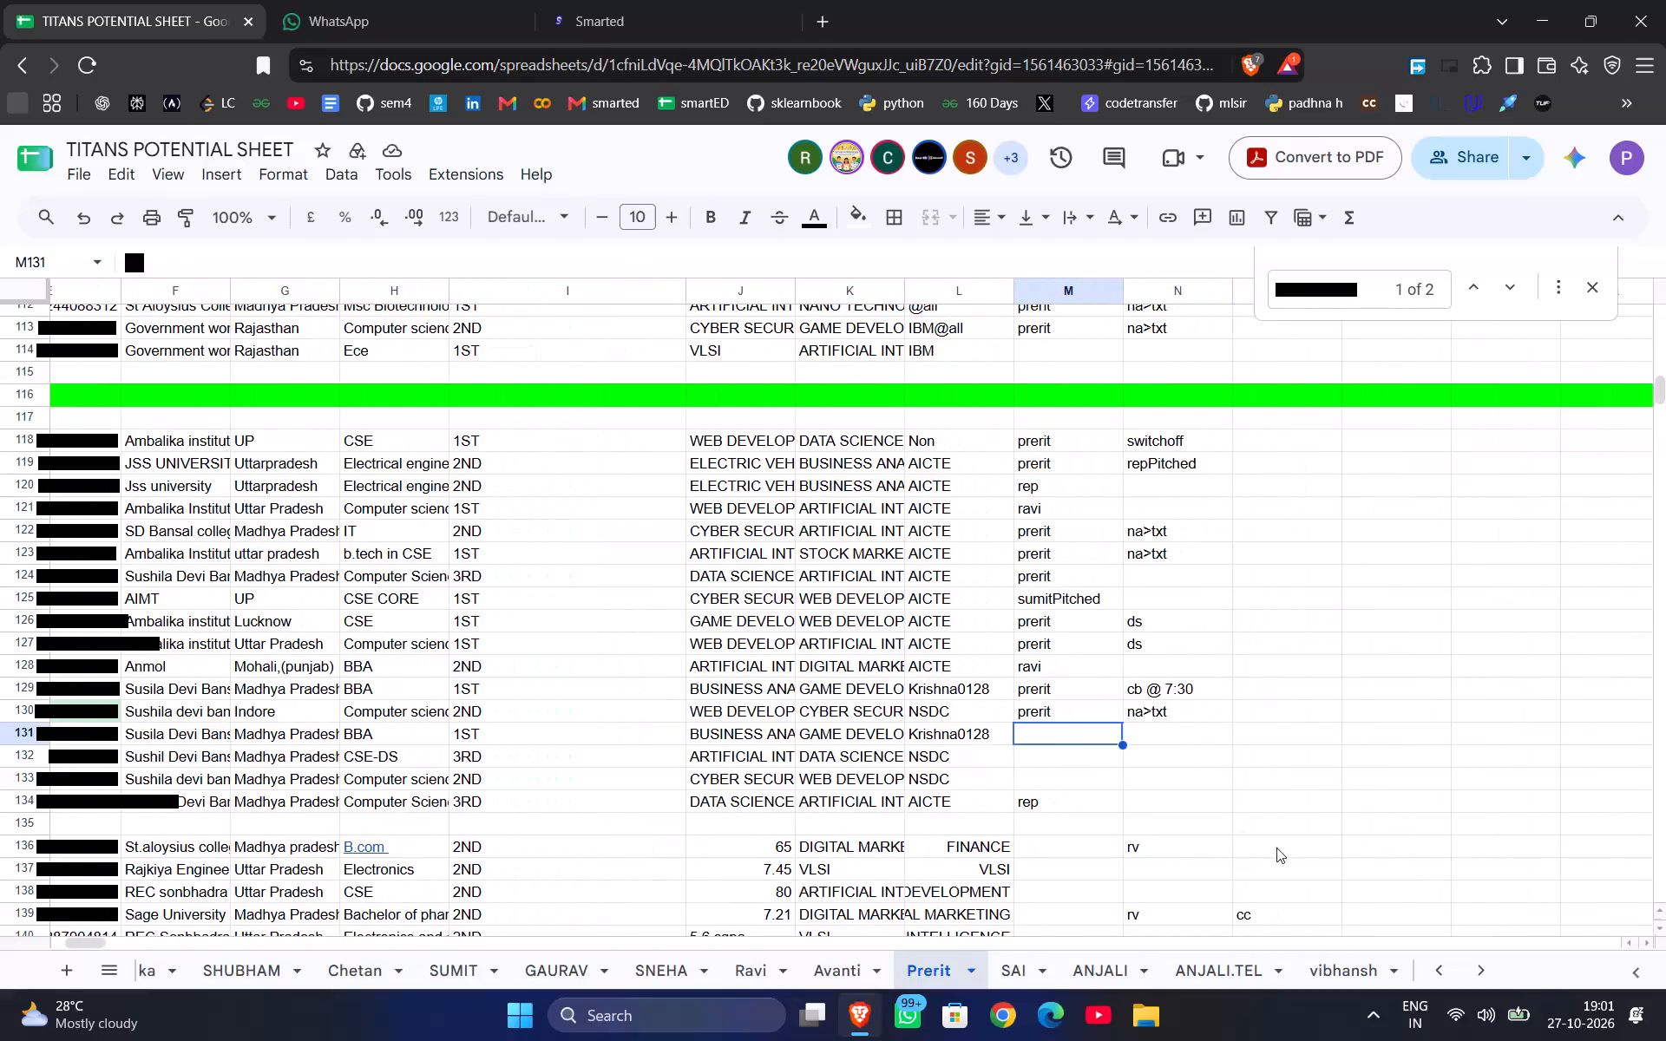
Search the sheet for the contact number of the lead in row 131 to check for duplicates.
scroll(733, 793, right, 5)
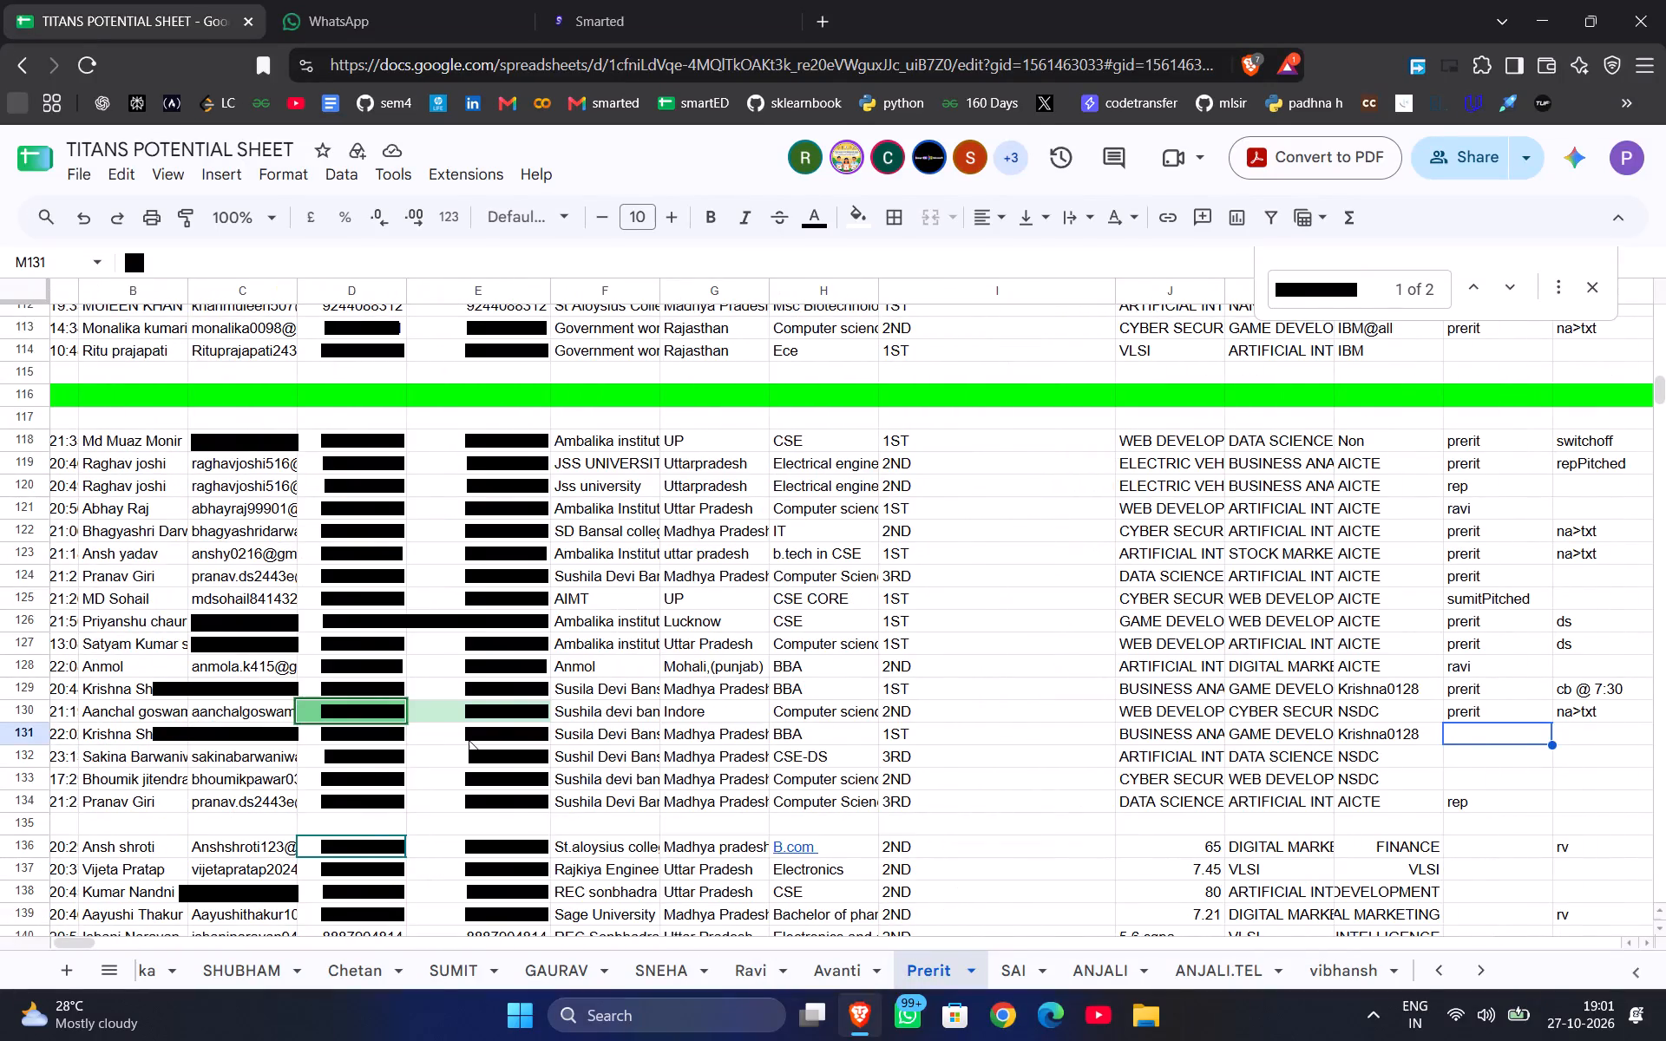
triple_click(456, 733)
key(ctrl+c)
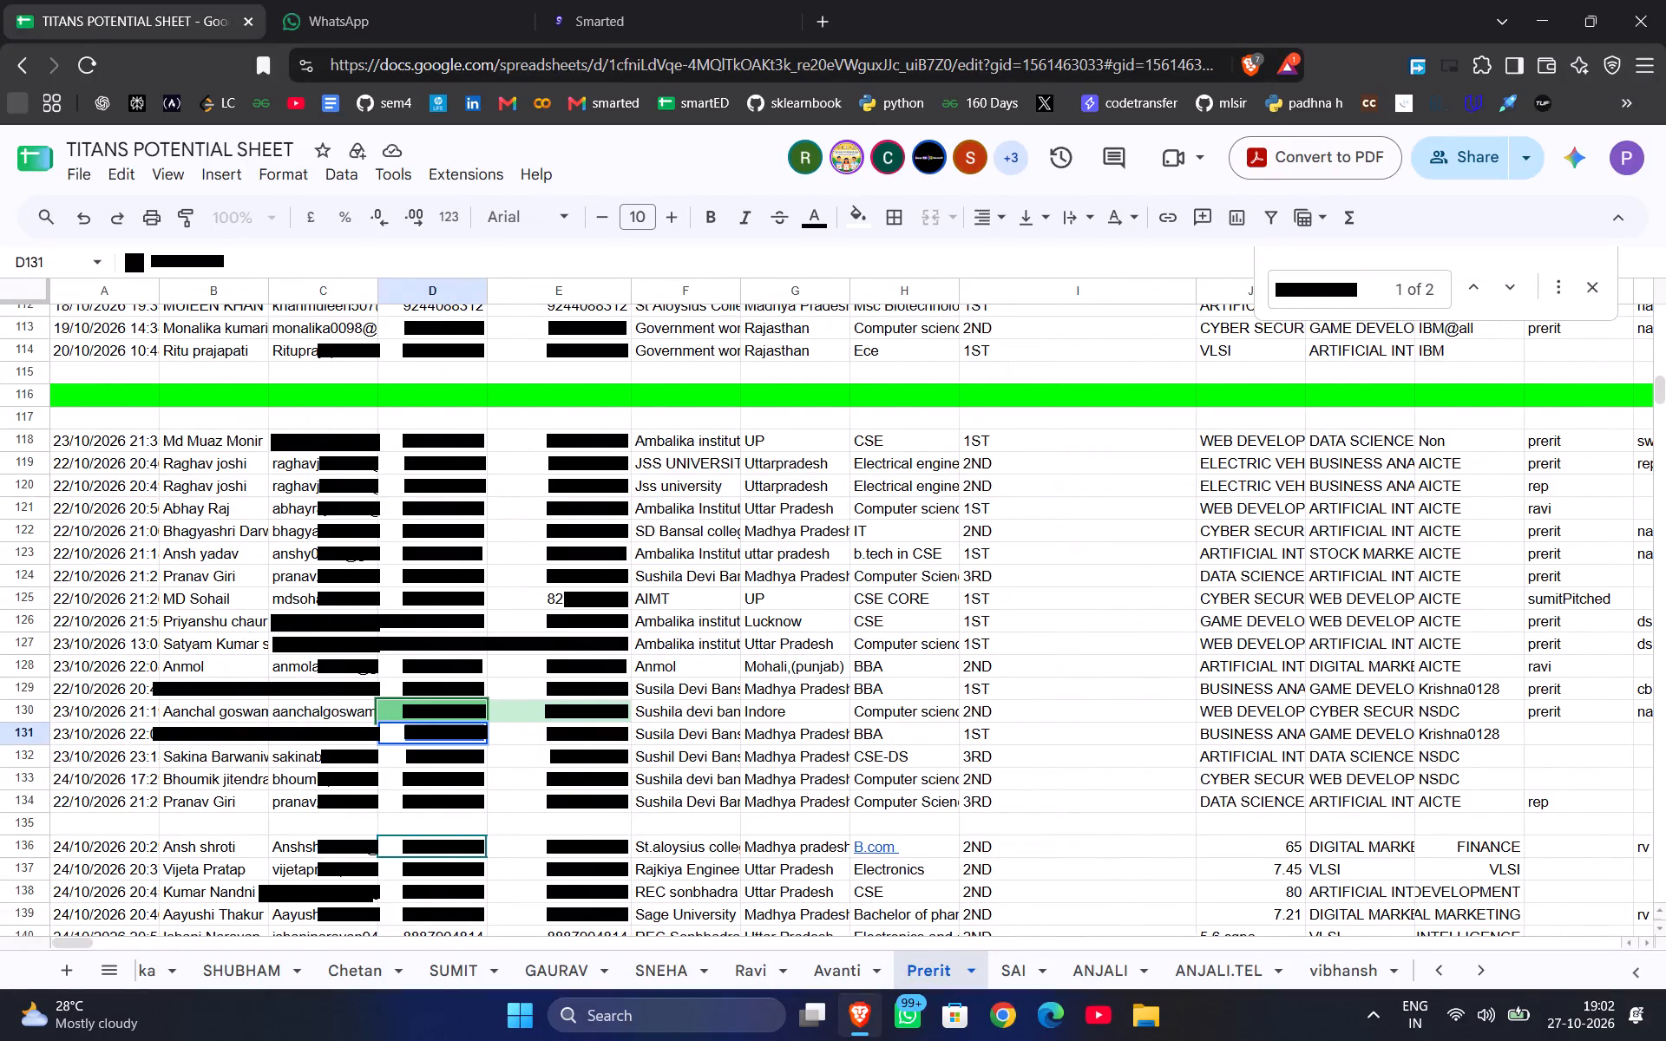
key(ctrl+c)
key(ctrl+f)
key(ctrl+v)
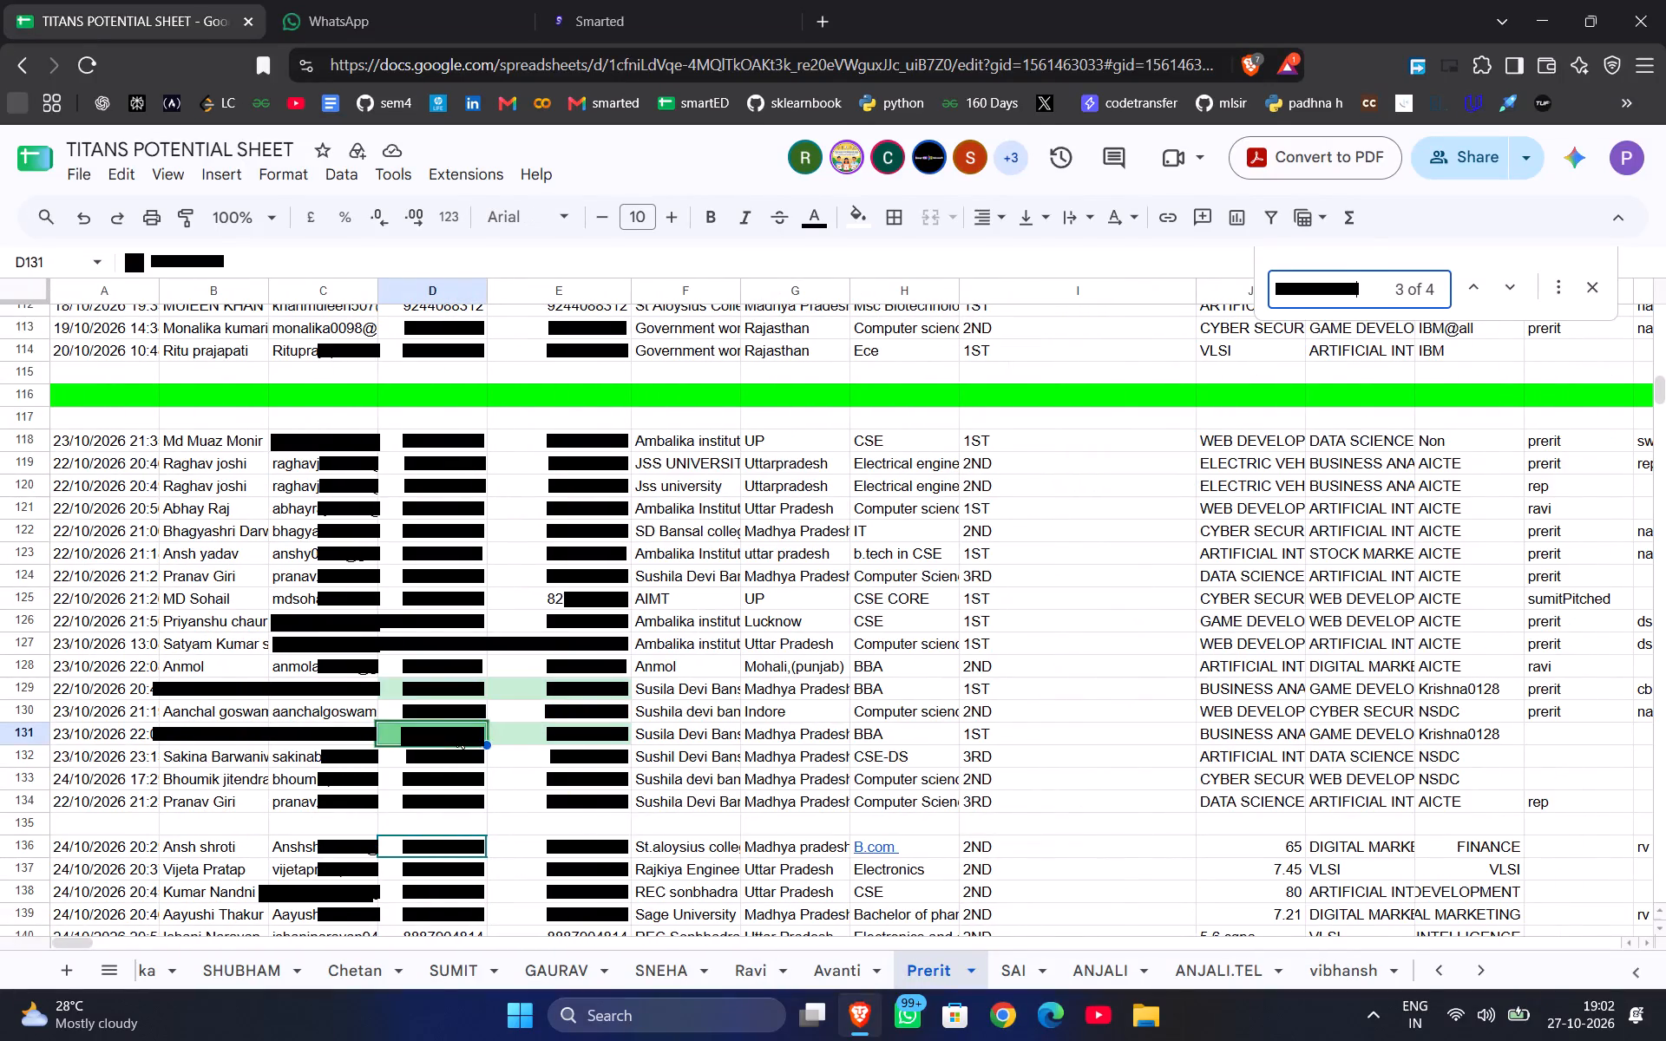
Mark the lead in row 131 as a repeat by entering "rep" in column M.
scroll(456, 733, left, 5)
click(456, 733)
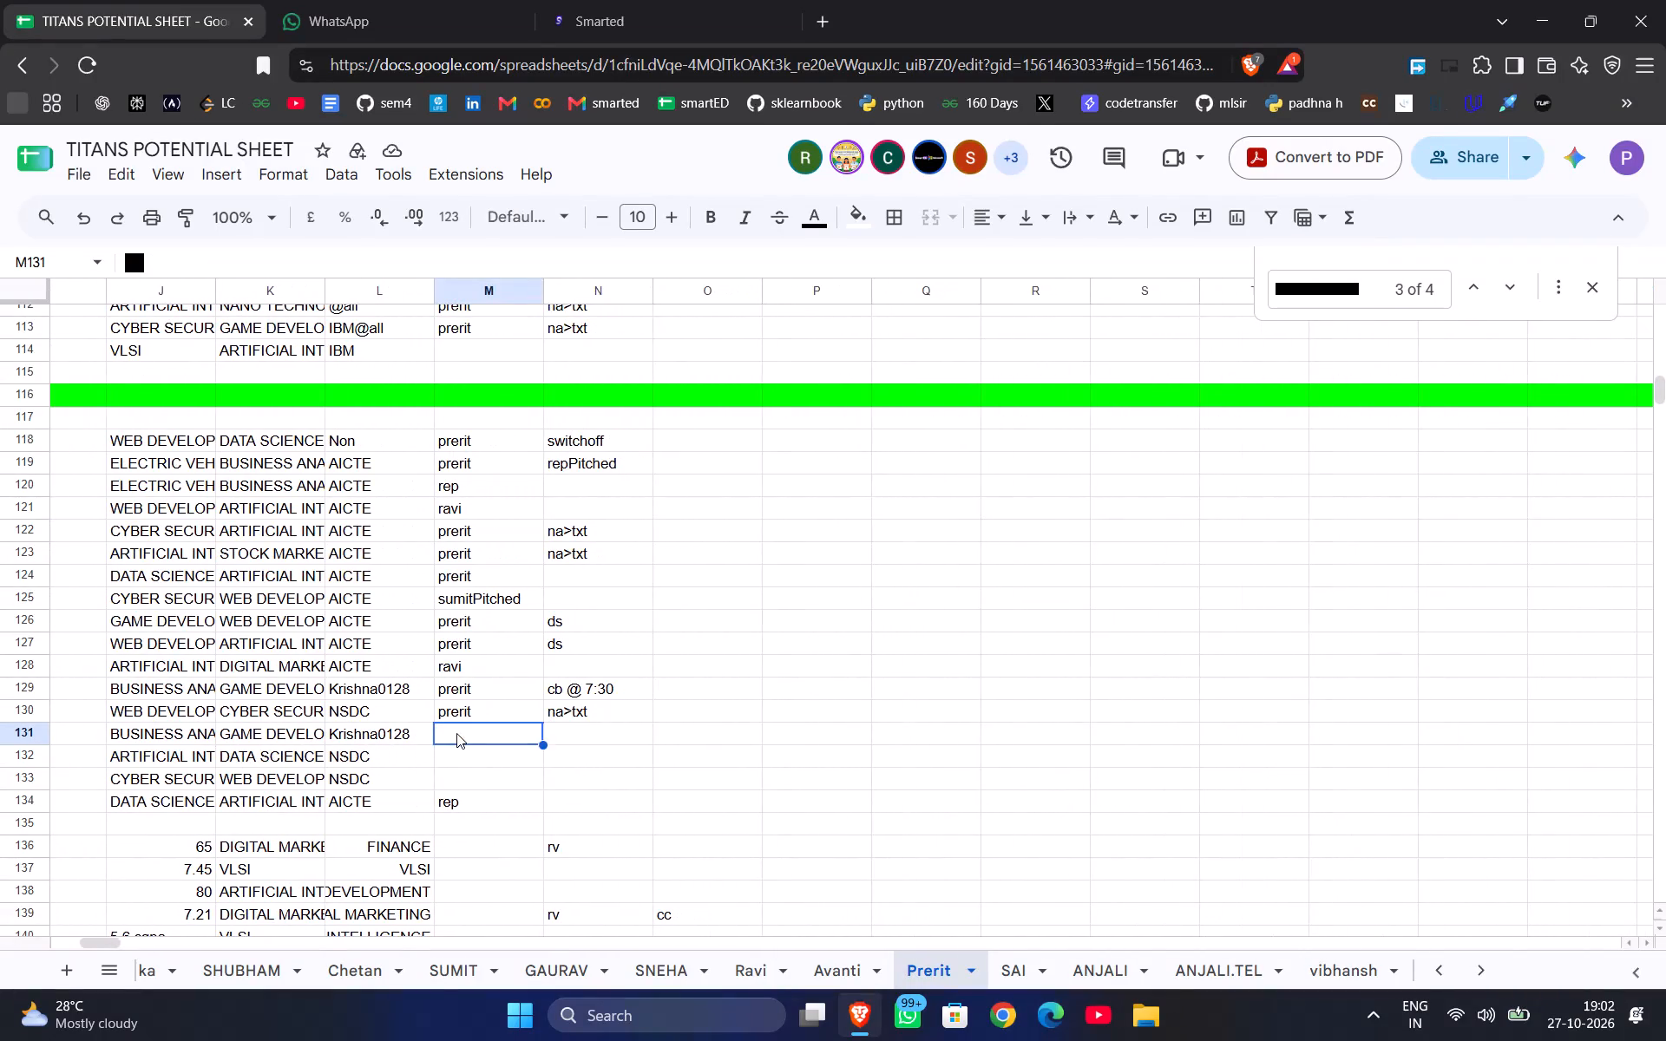
text(rep)
key(Return)
Search the sheet for the contact number of the lead in row 132 to check for duplicates.
scroll(456, 733, right, 7)
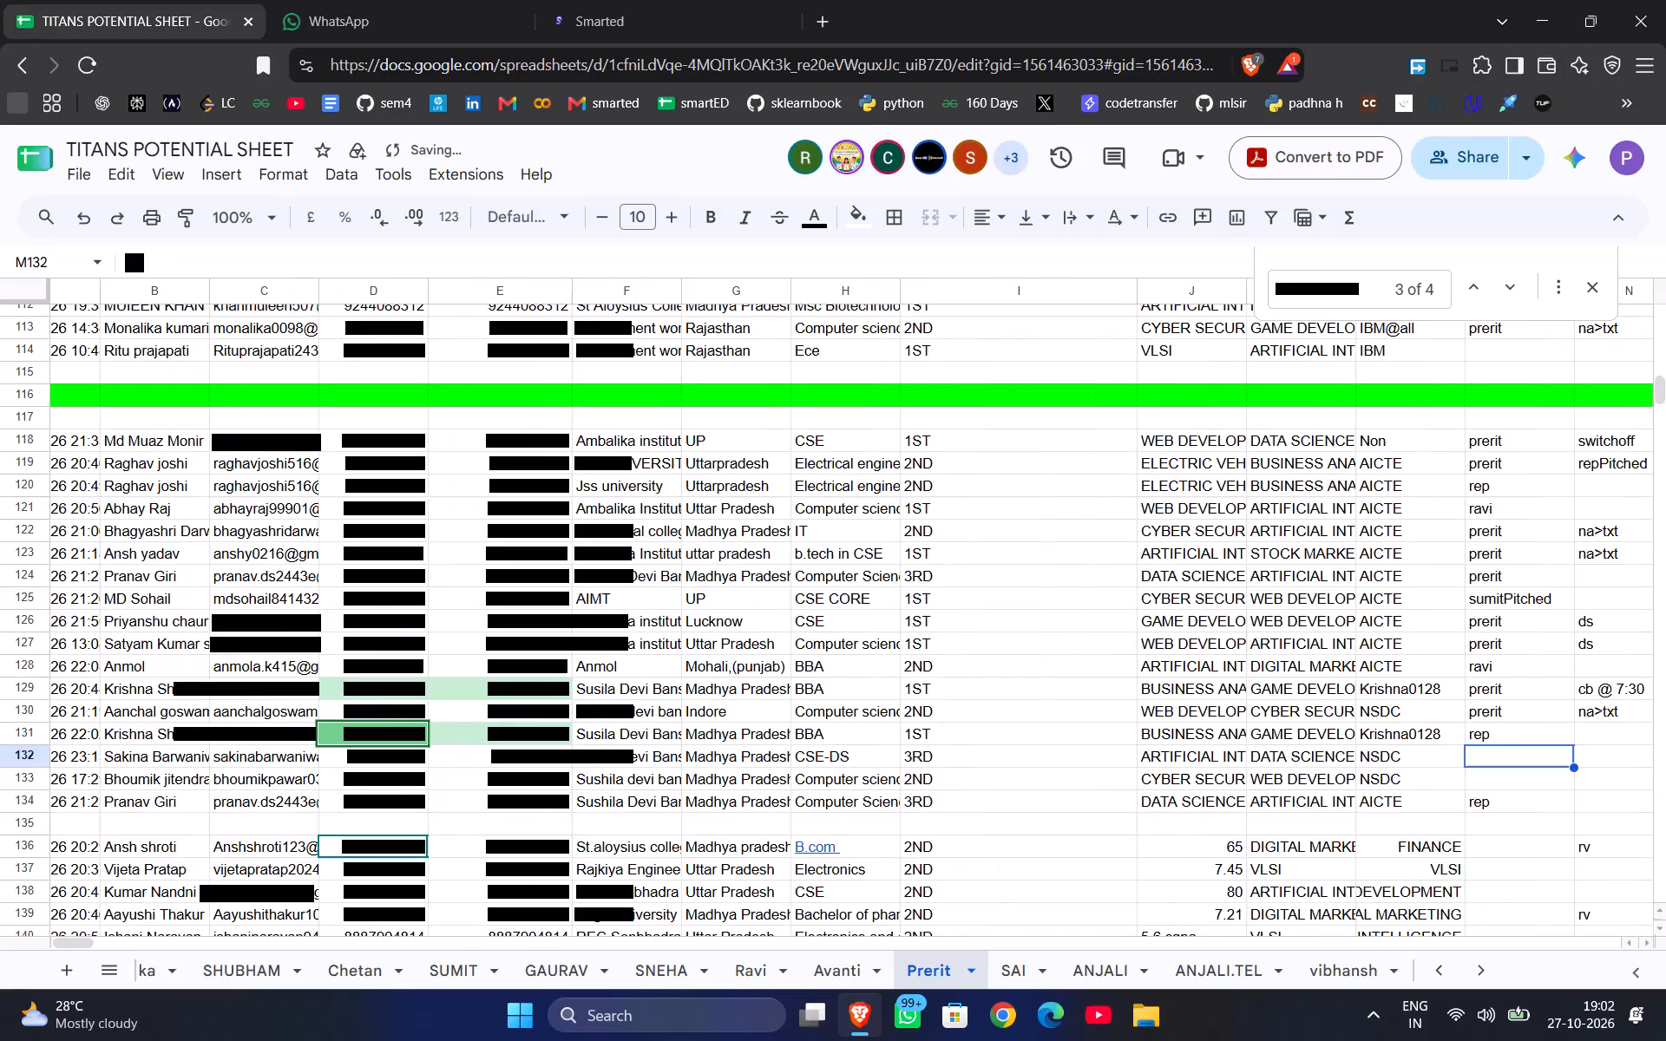
click(473, 753)
key(ctrl+c)
key(ctrl+f)
key(ctrl+v)
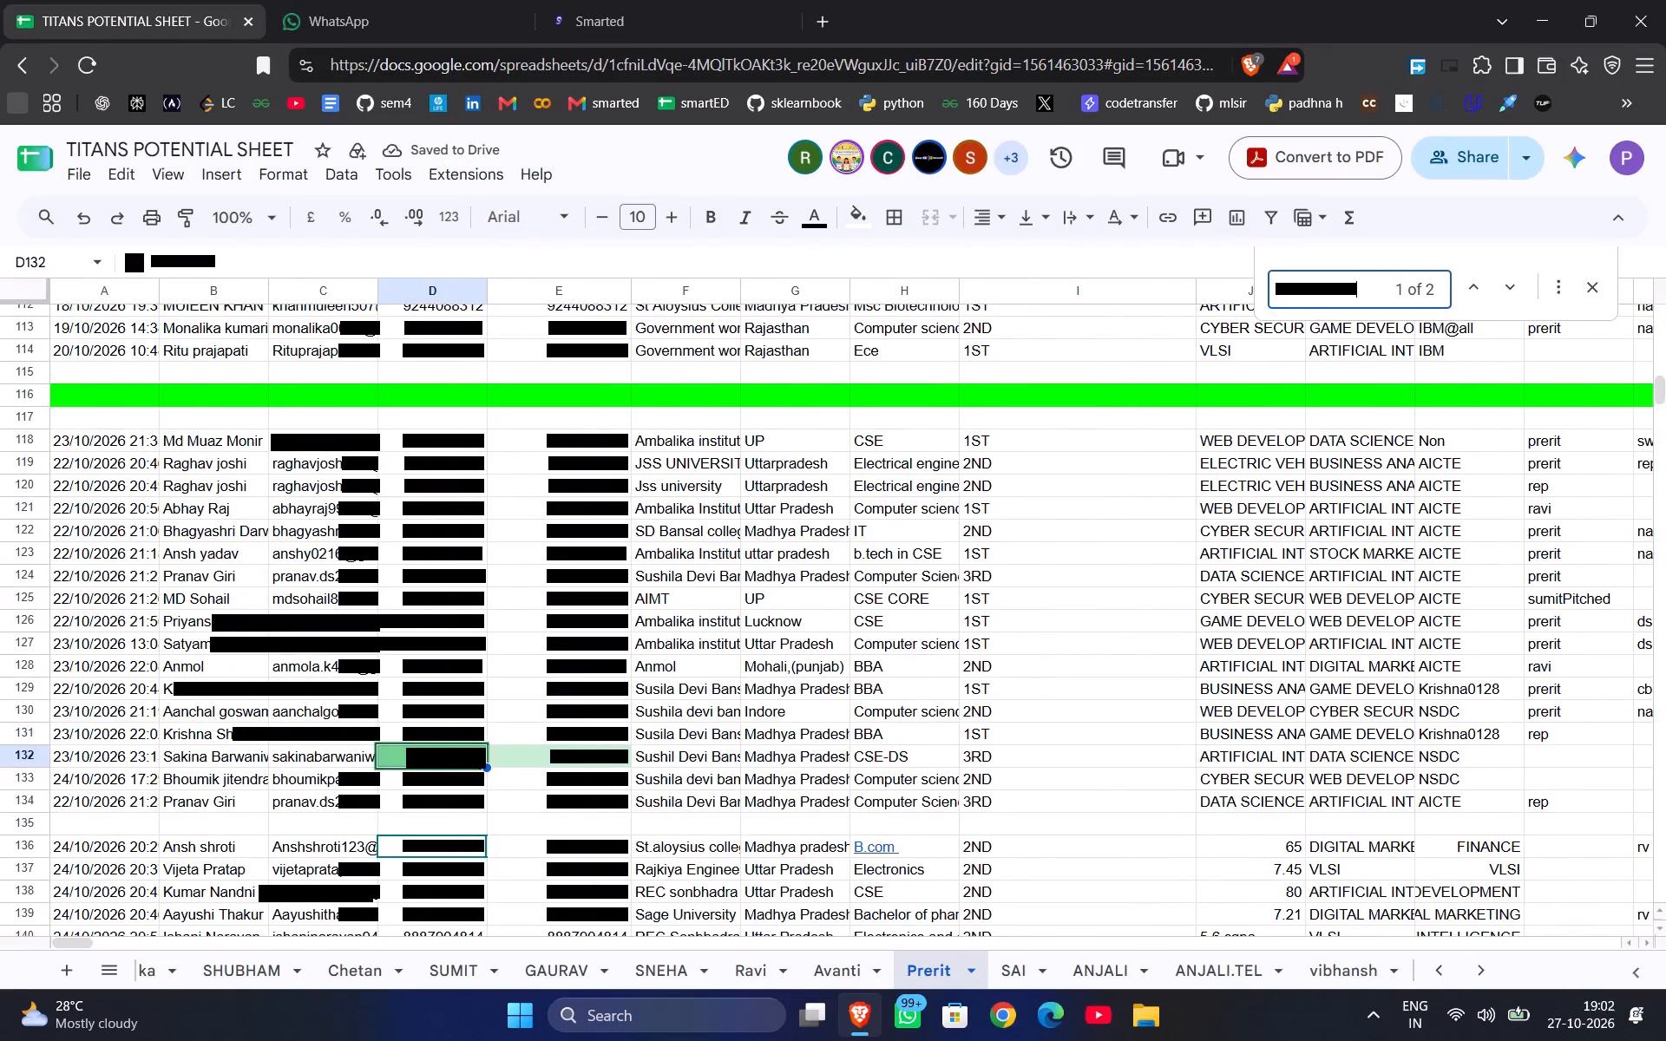
Copy the contact number text from inside column D of the lead in row 132.
triple_click(449, 753)
click(449, 753)
key(ctrl+c)
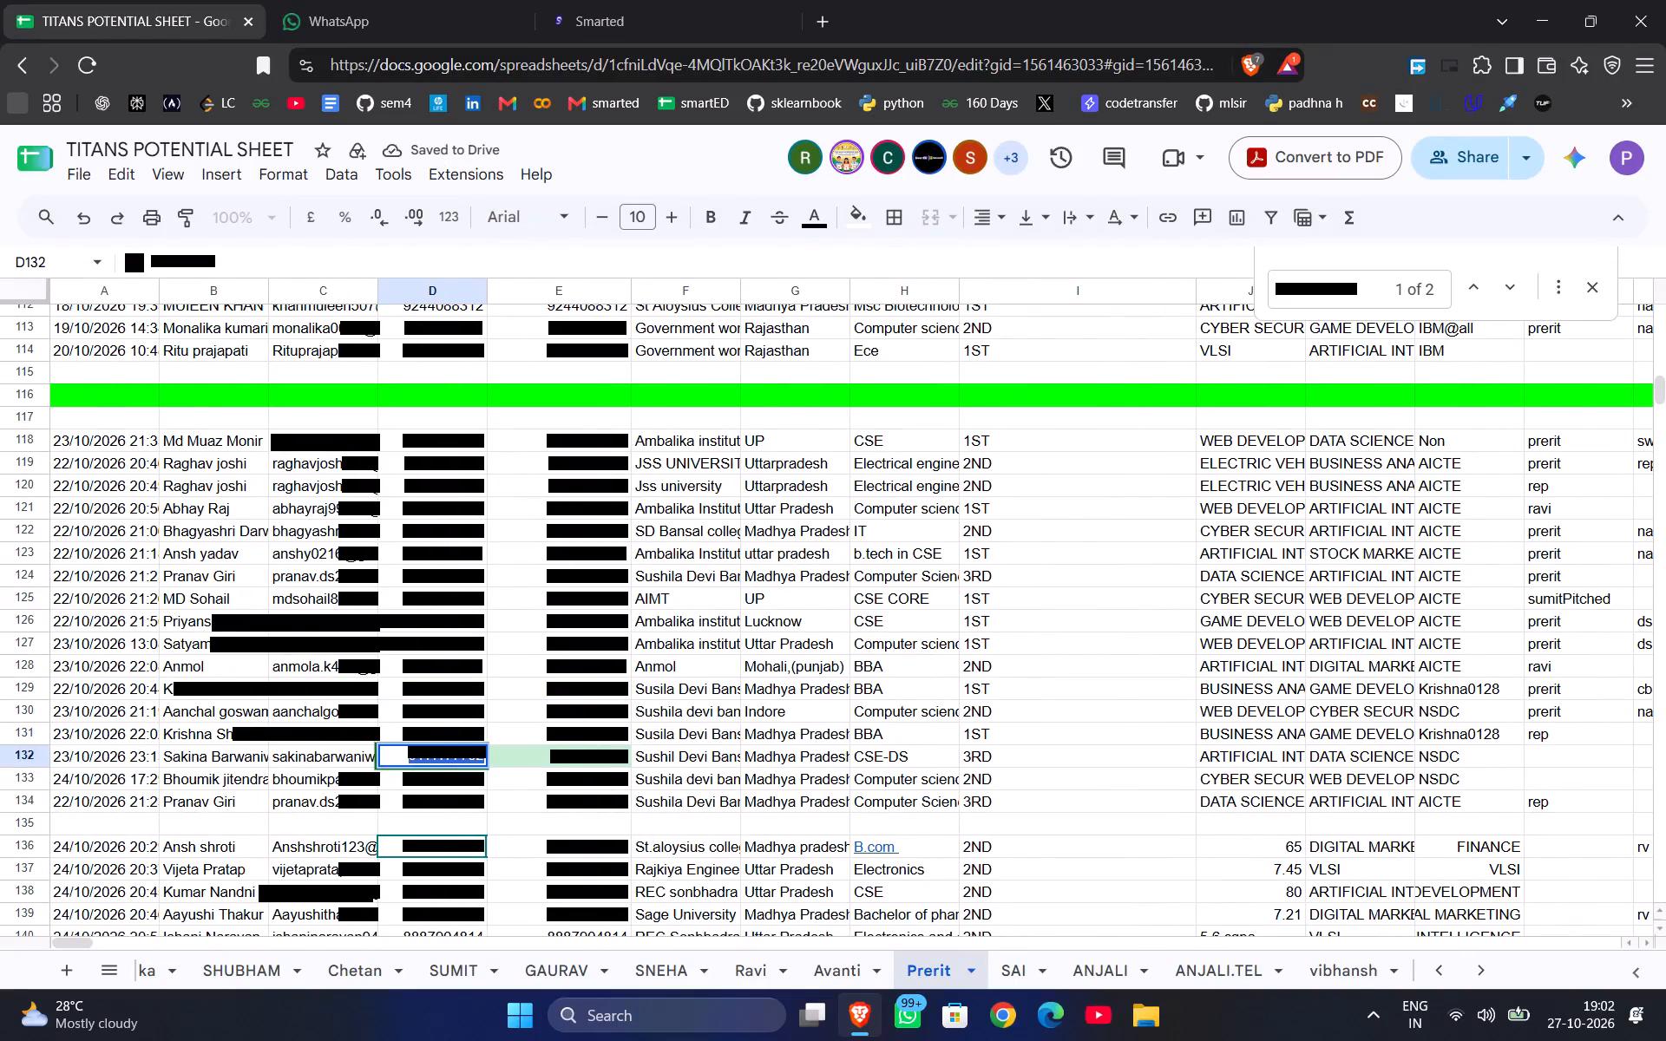
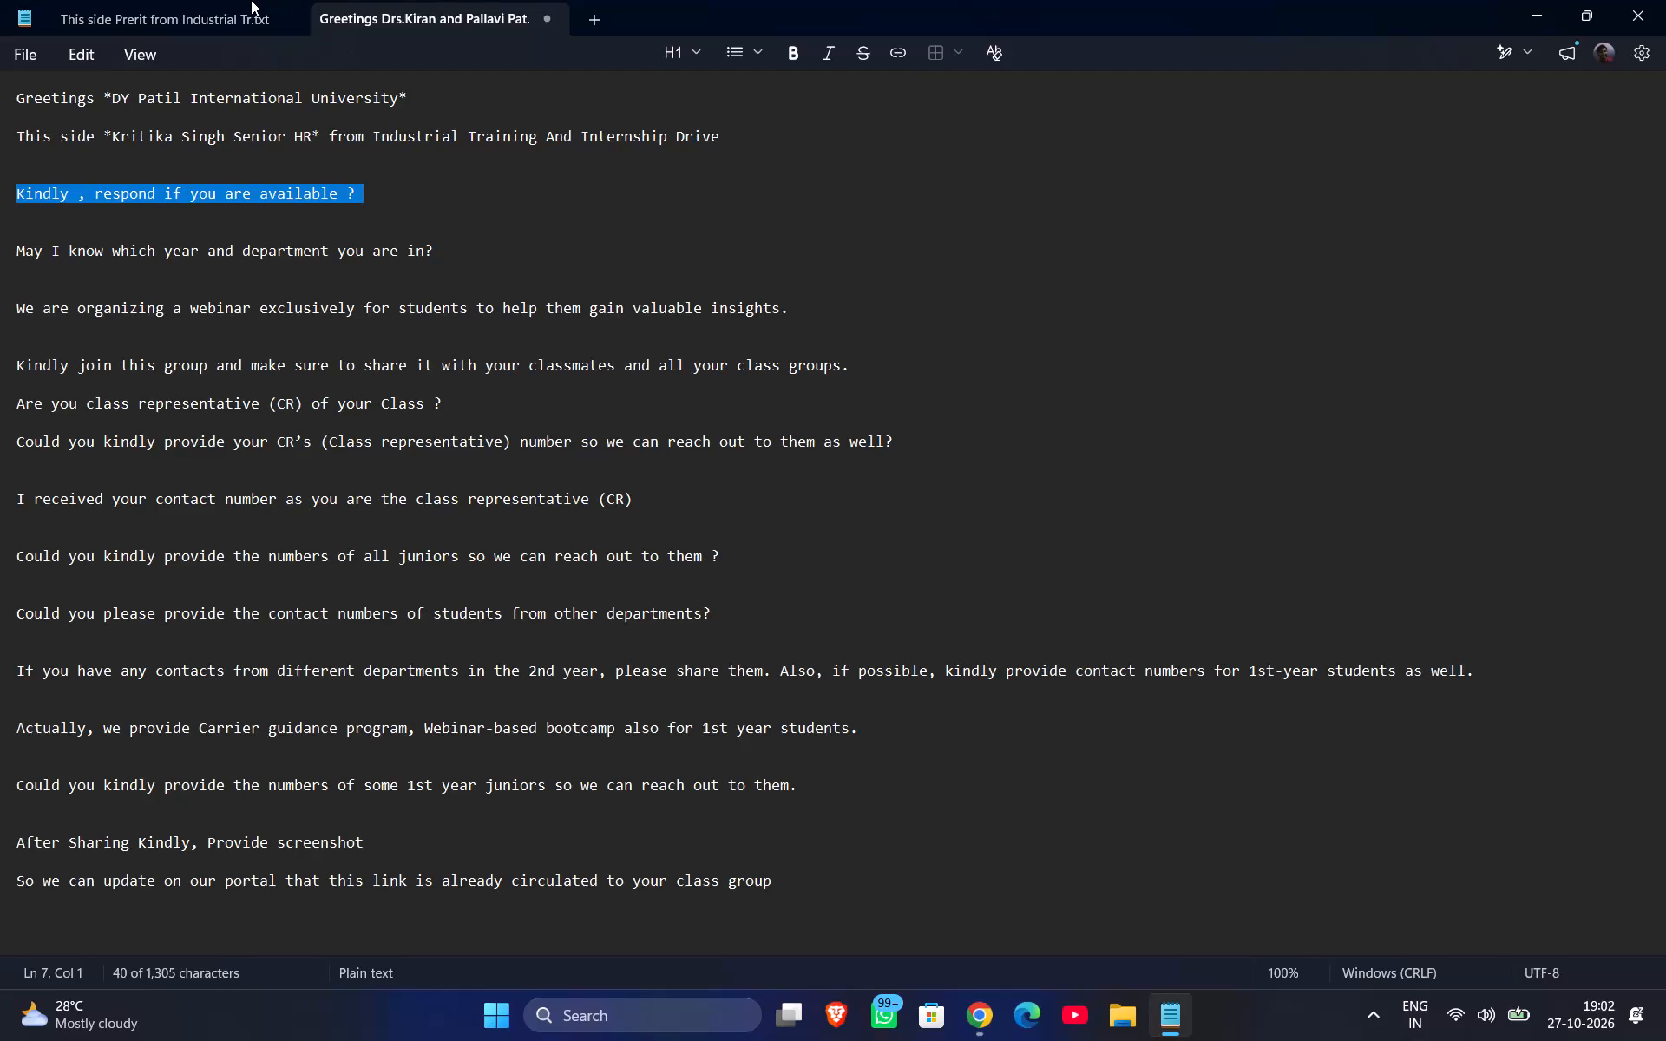
In the other message template file, select the opening introduction line about the Industrial Training And Internship Drive with IBM, Microsoft and Autodesk.
click(251, 0)
click(220, 21)
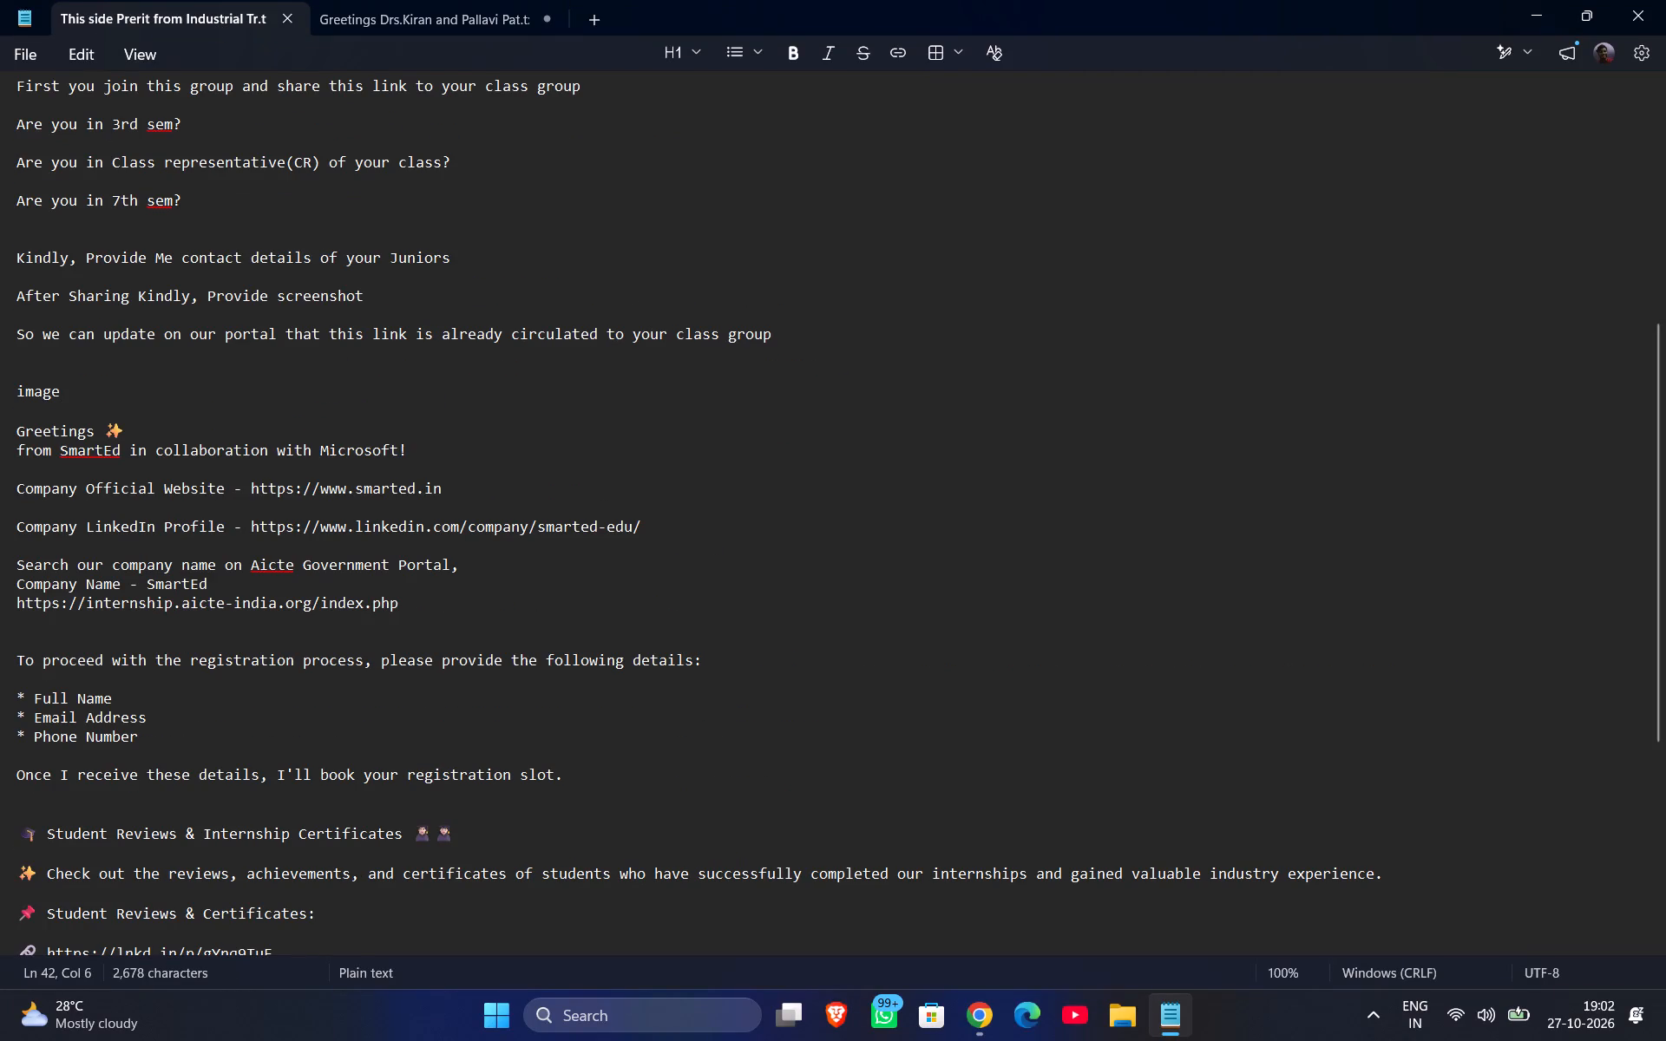
scroll(16, 87, up, 8)
click(15, 95)
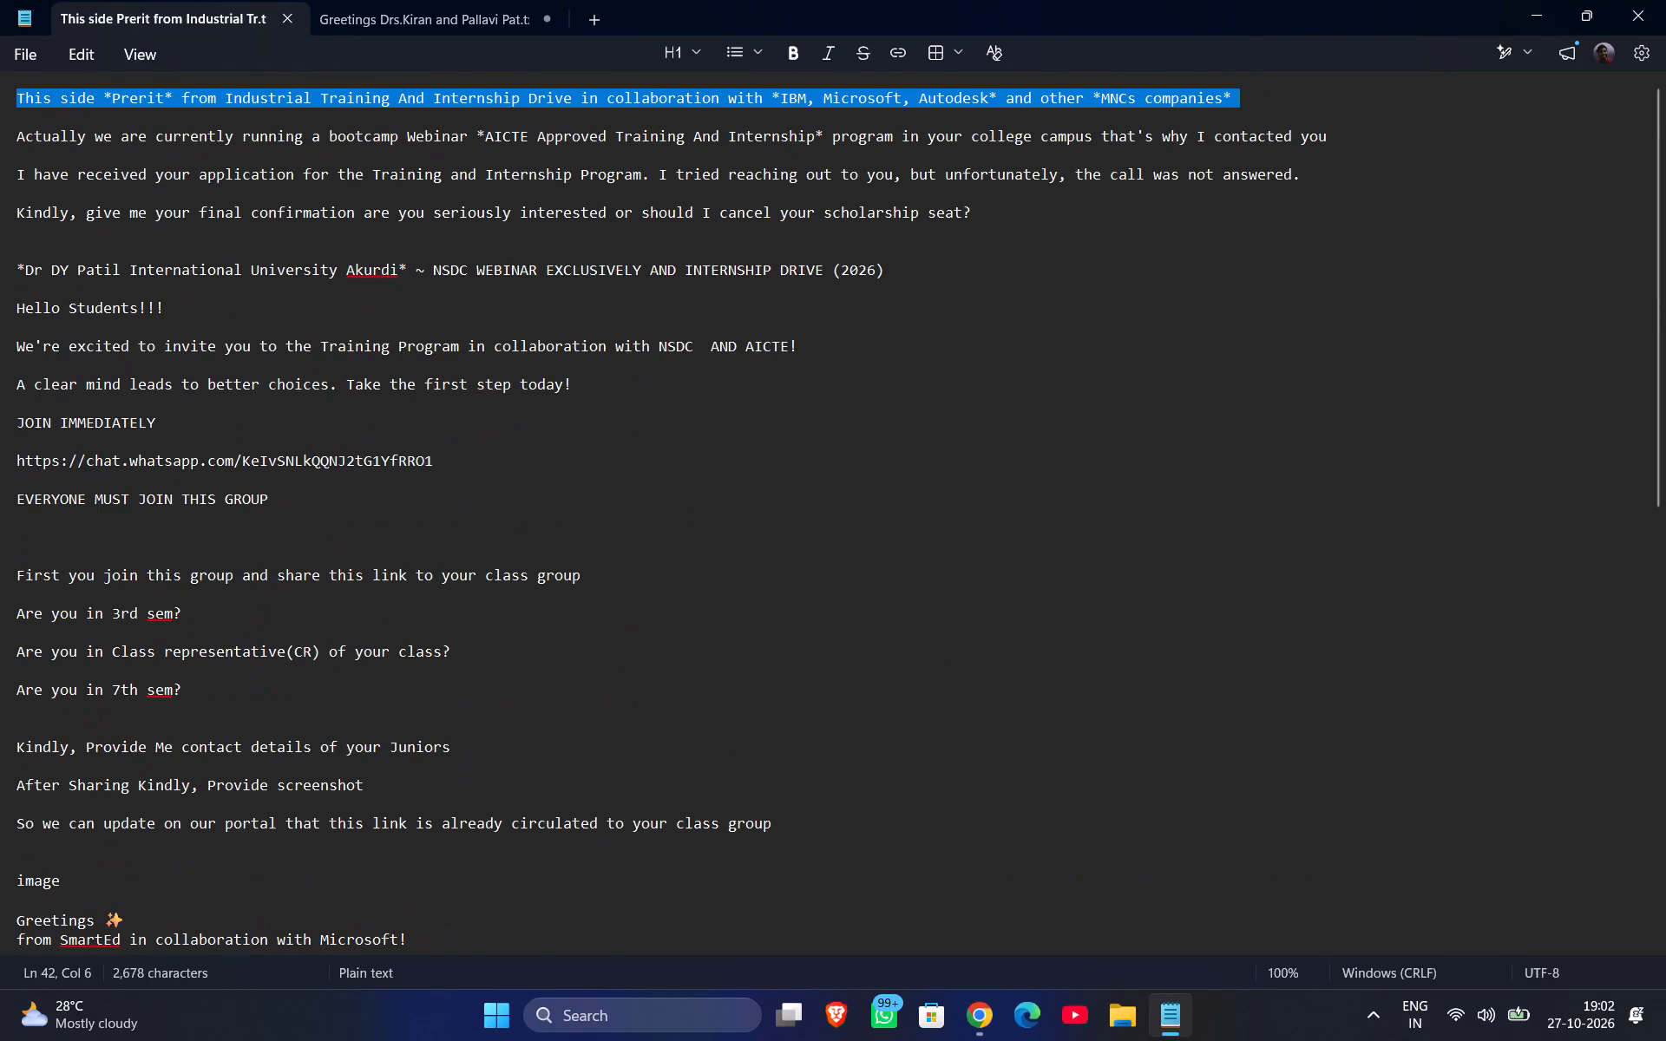
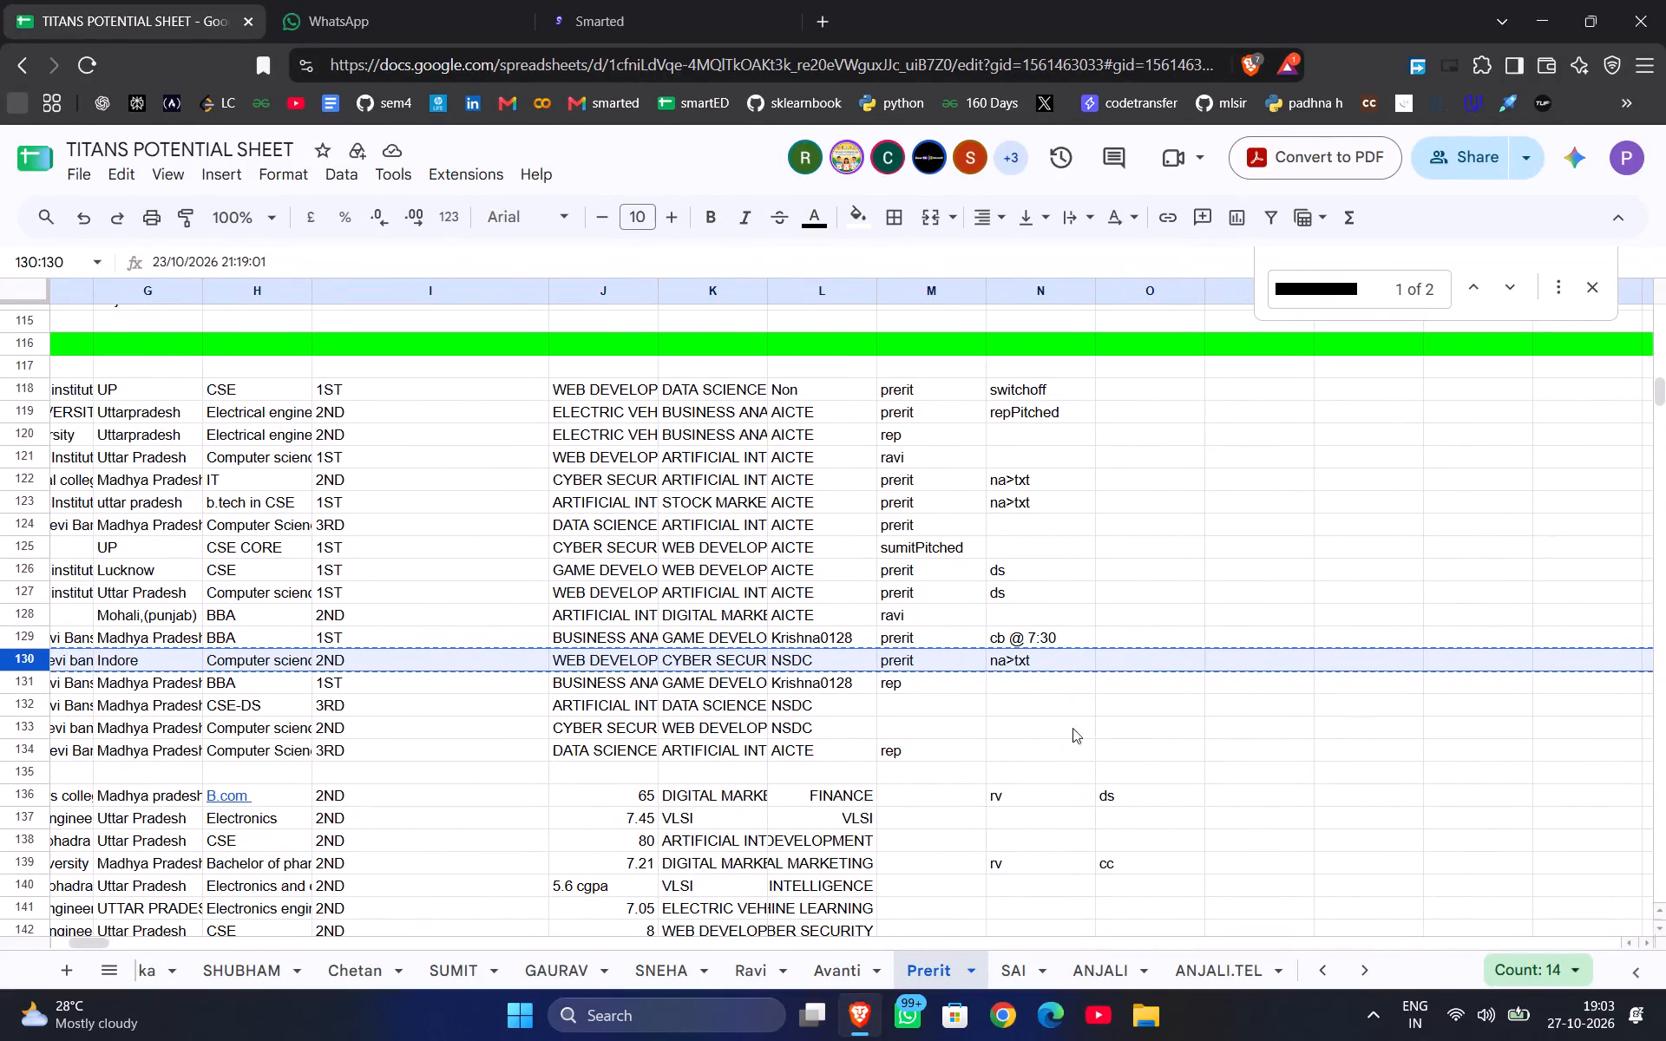
Assign the lead in row 132 by entering prerit in column M.
click(921, 704)
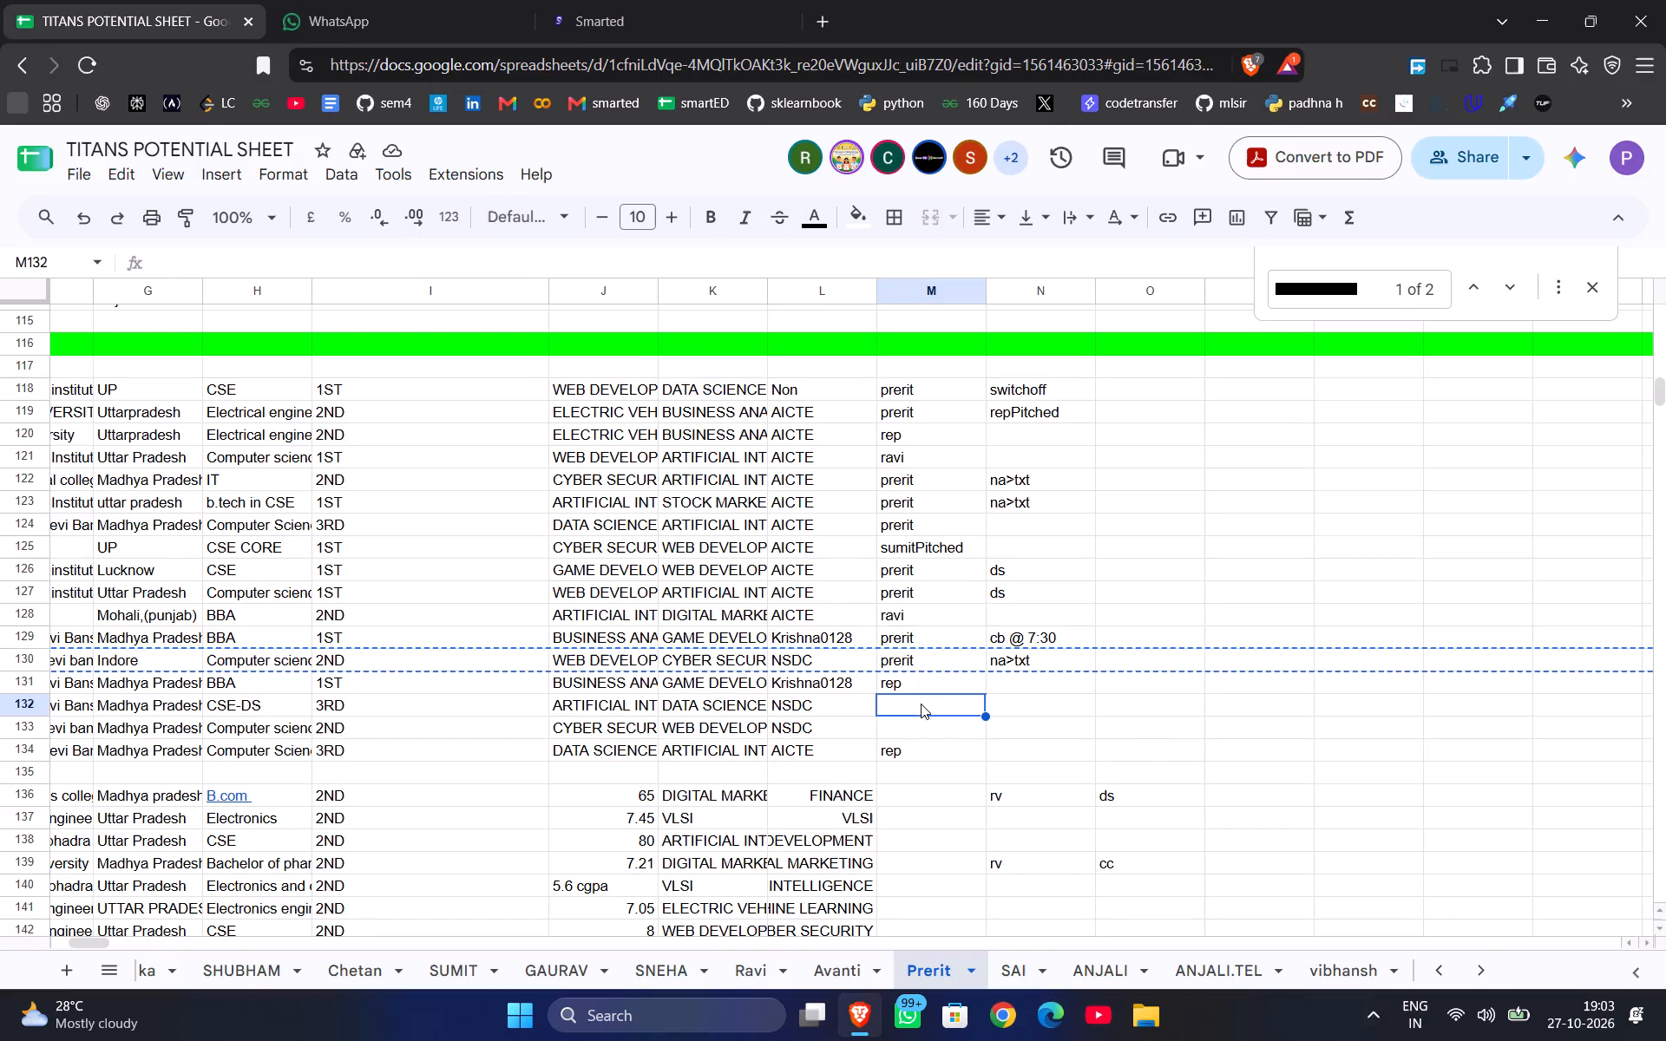
text(pre)
key(Tab)
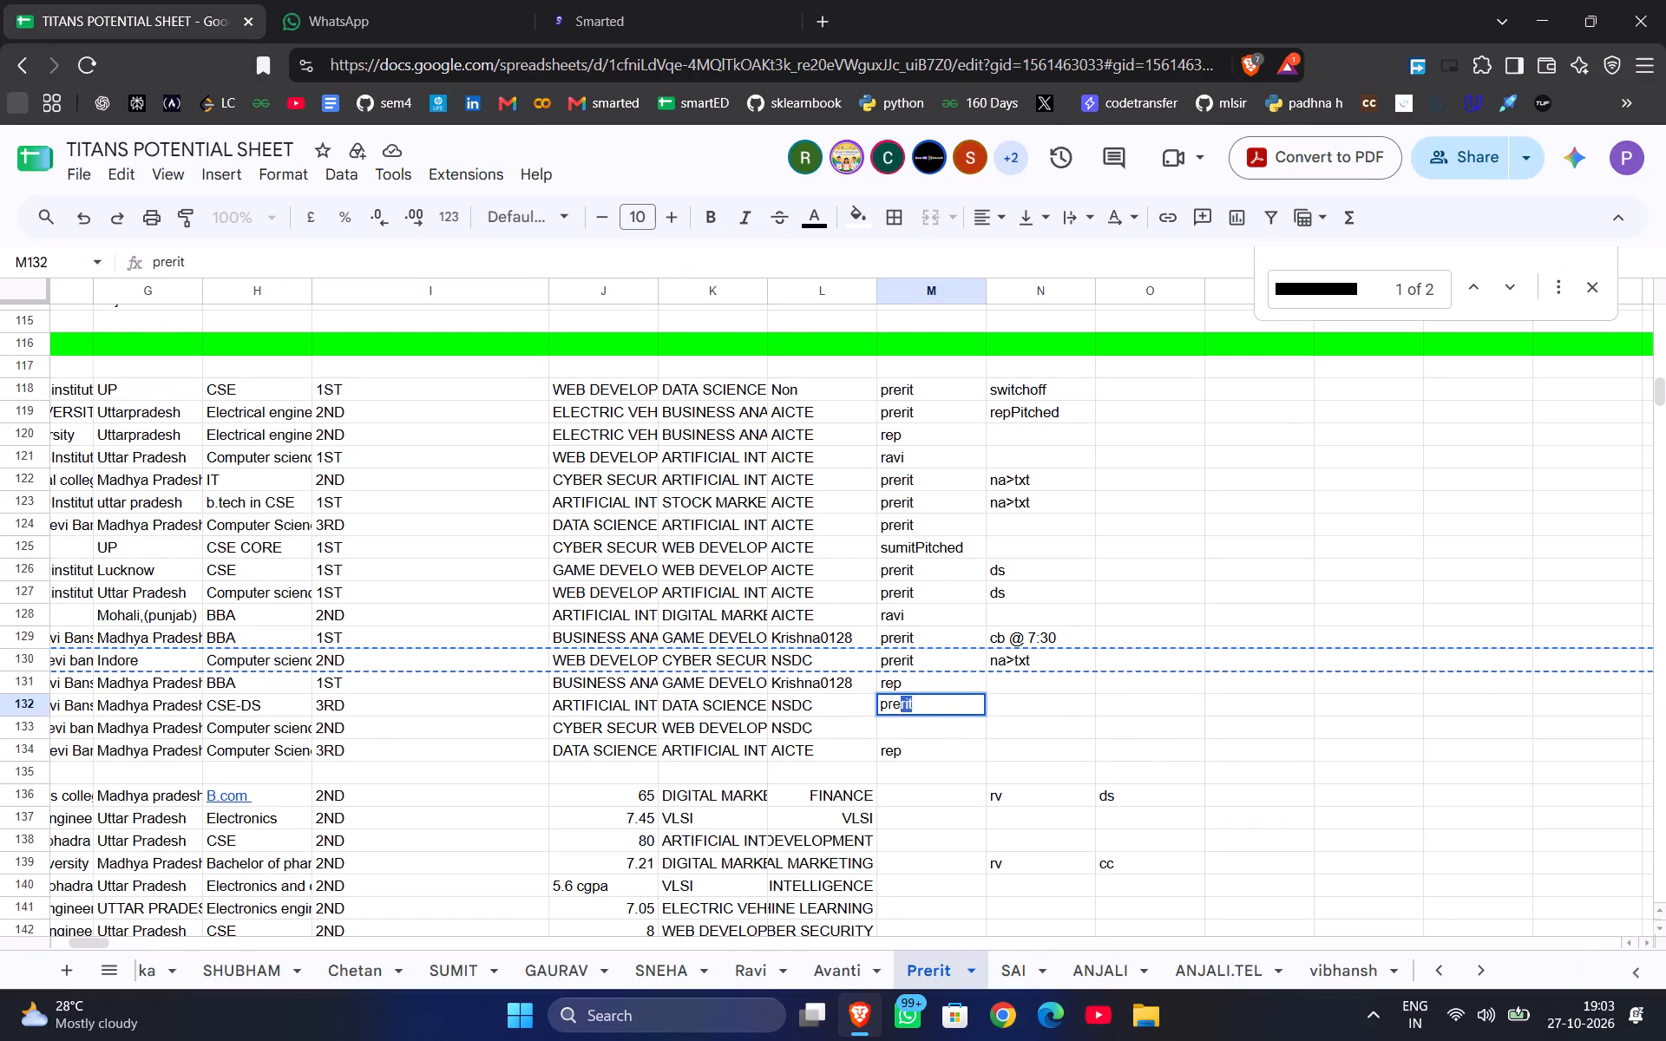
Copy the contact number of the row 132 lead from column D.
scroll(921, 704, right, 6)
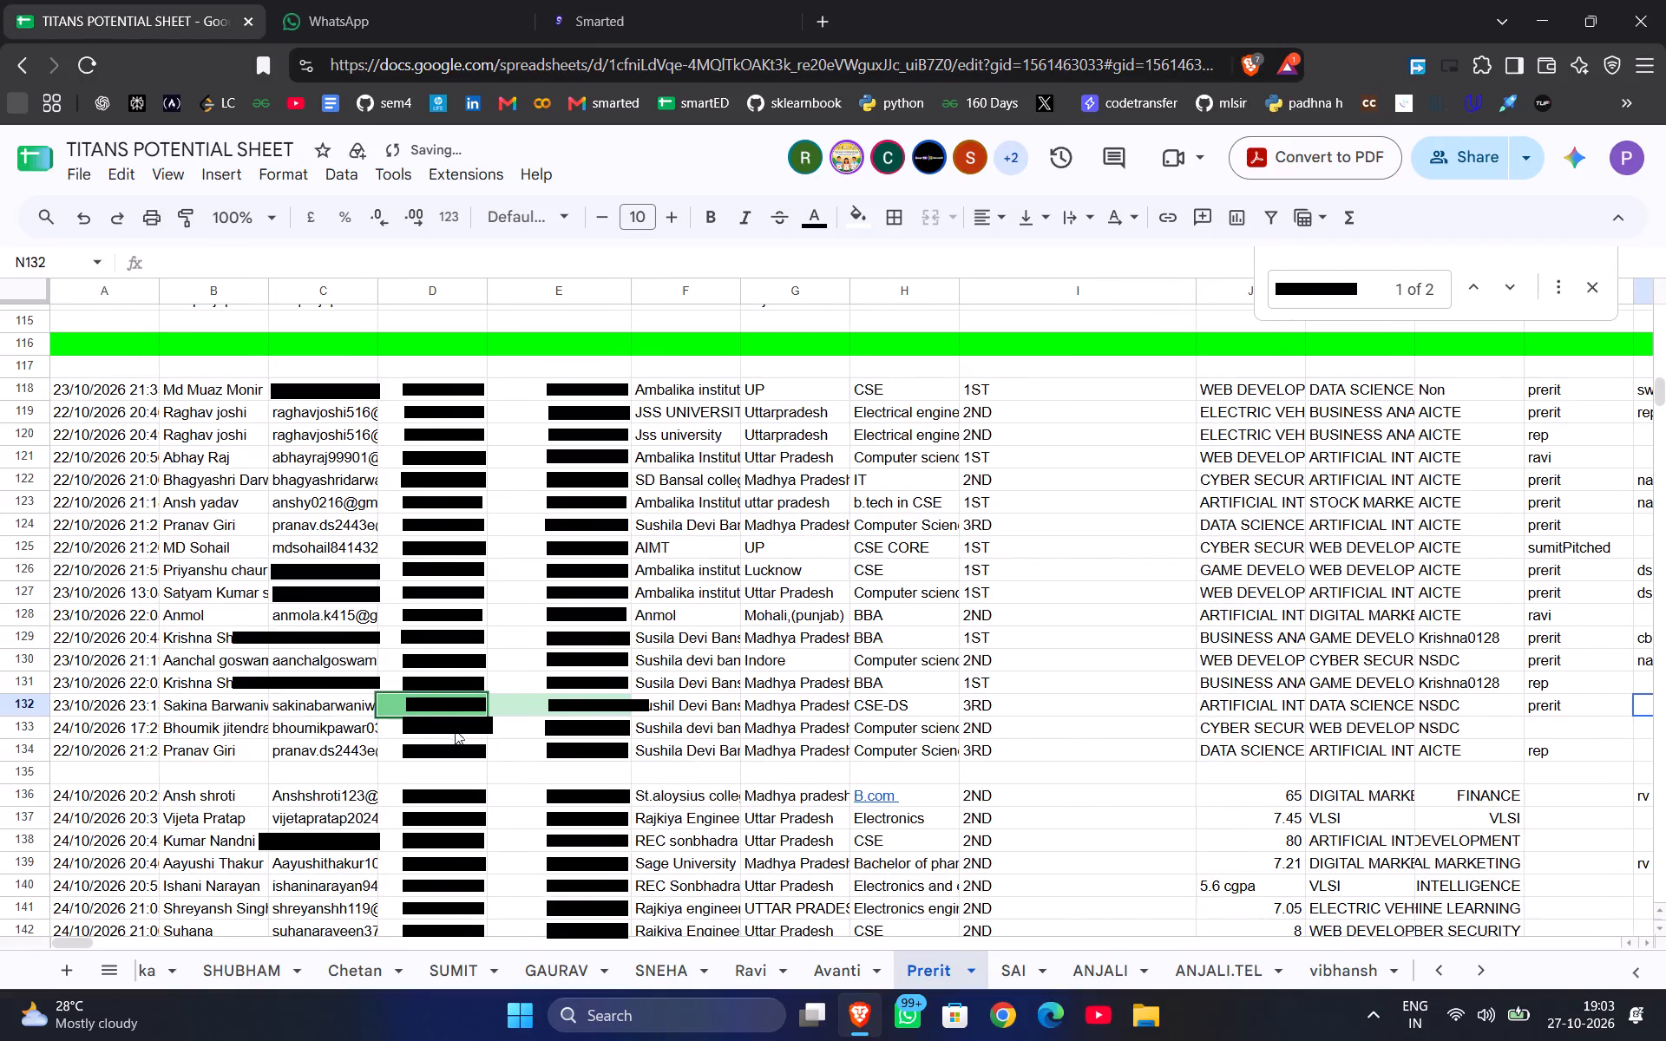
triple_click(447, 710)
key(ctrl+c)
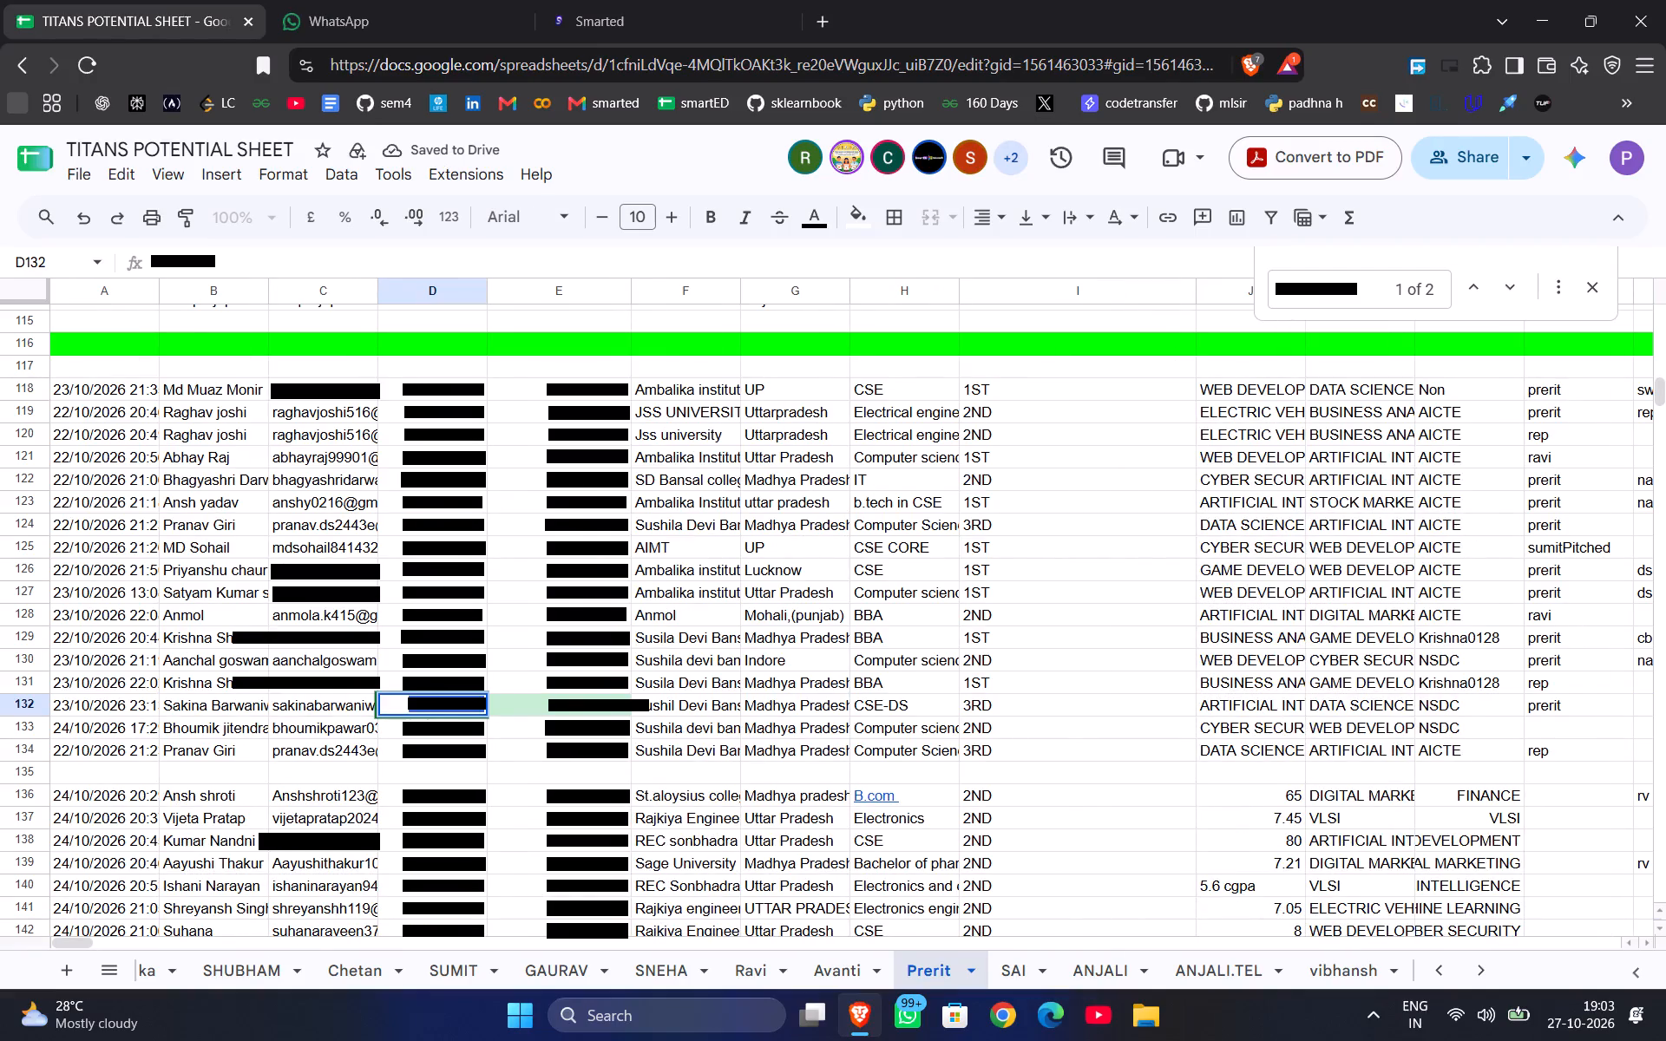
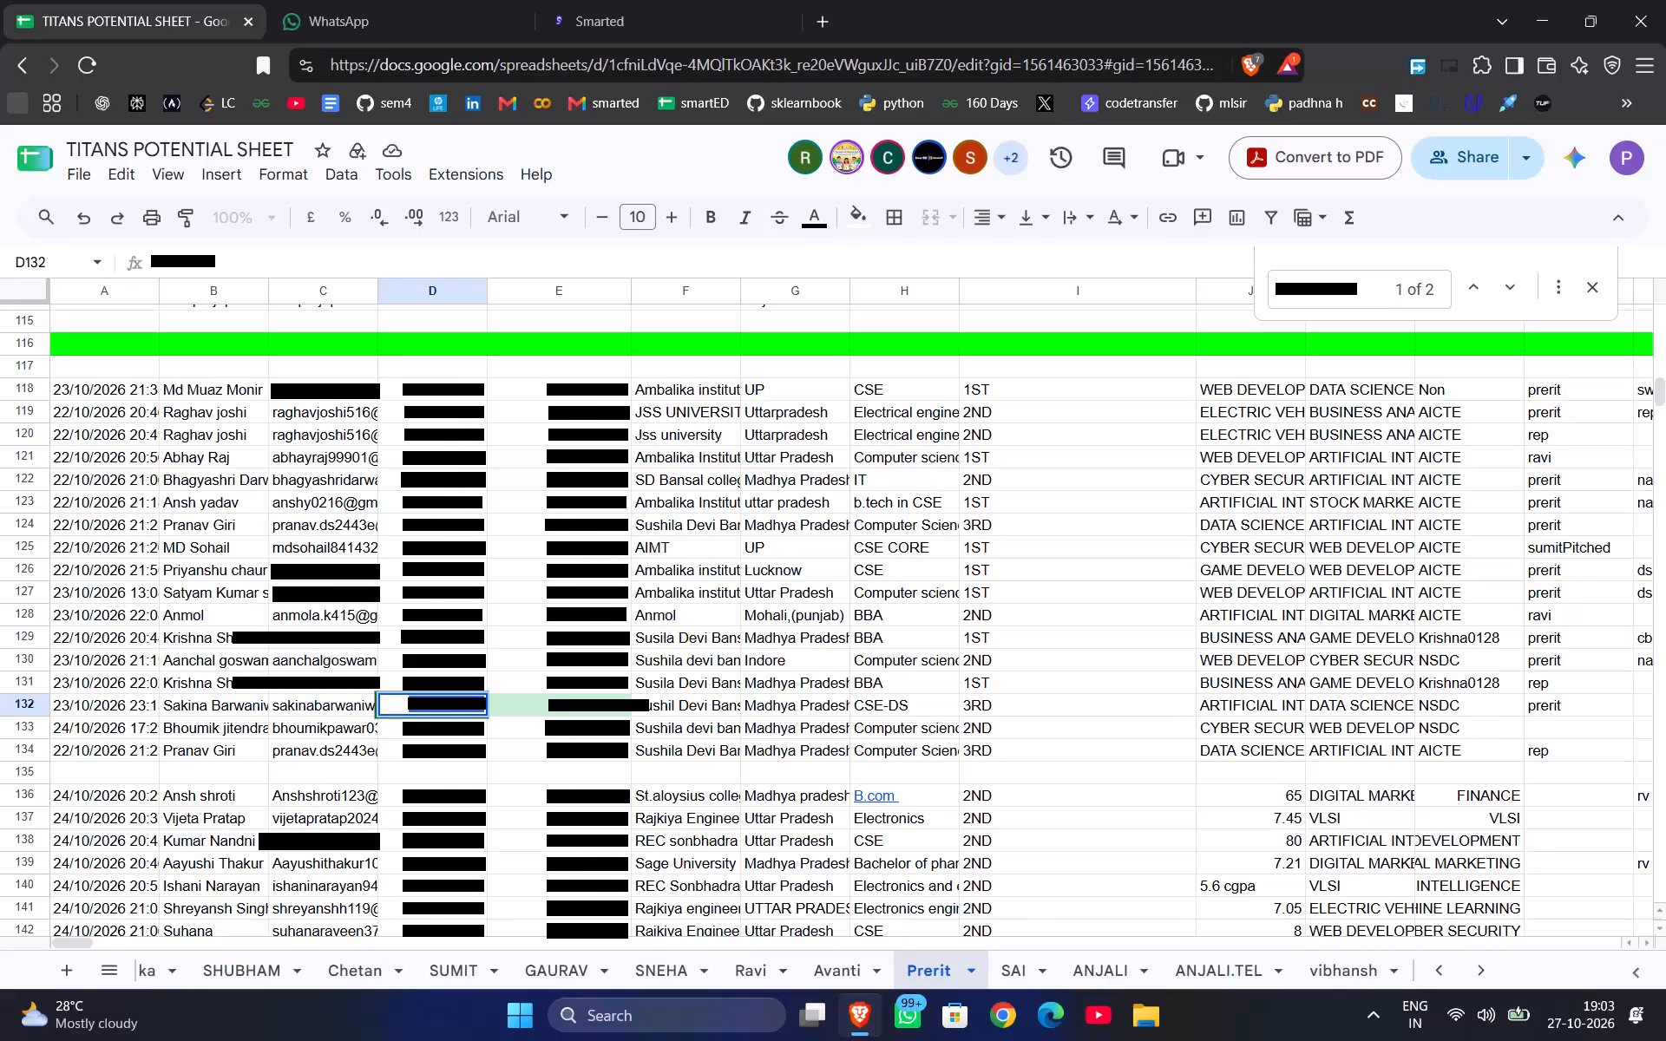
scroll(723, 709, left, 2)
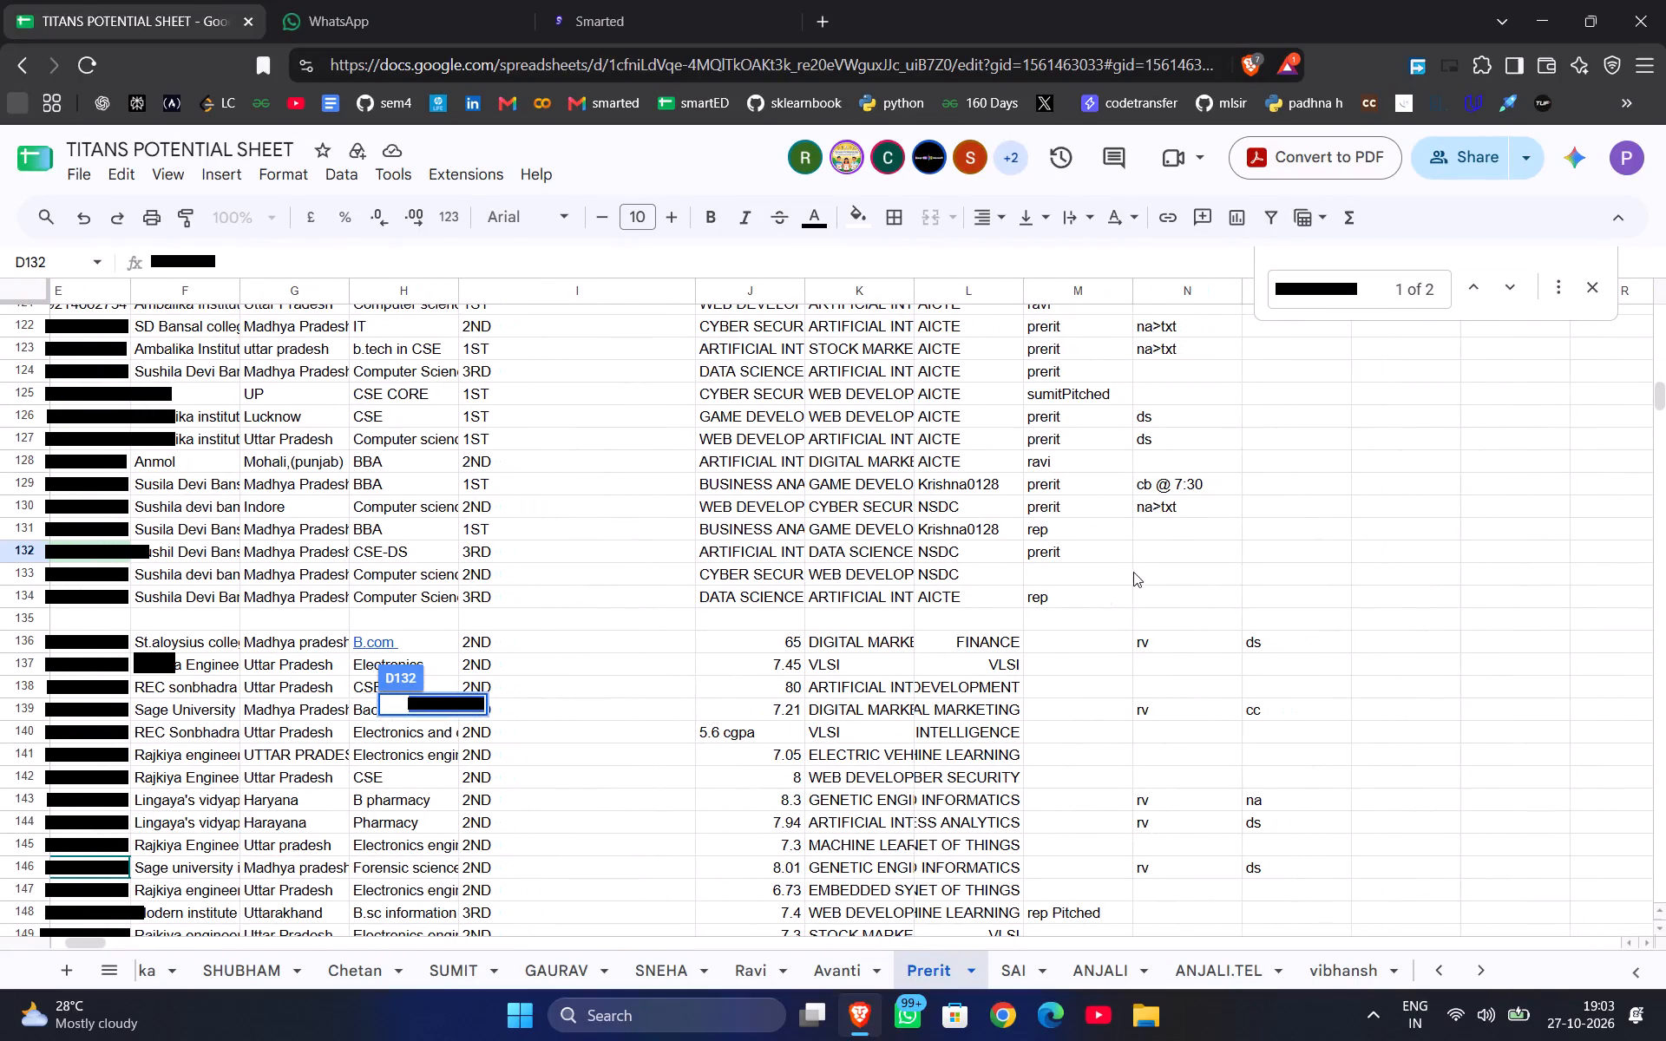
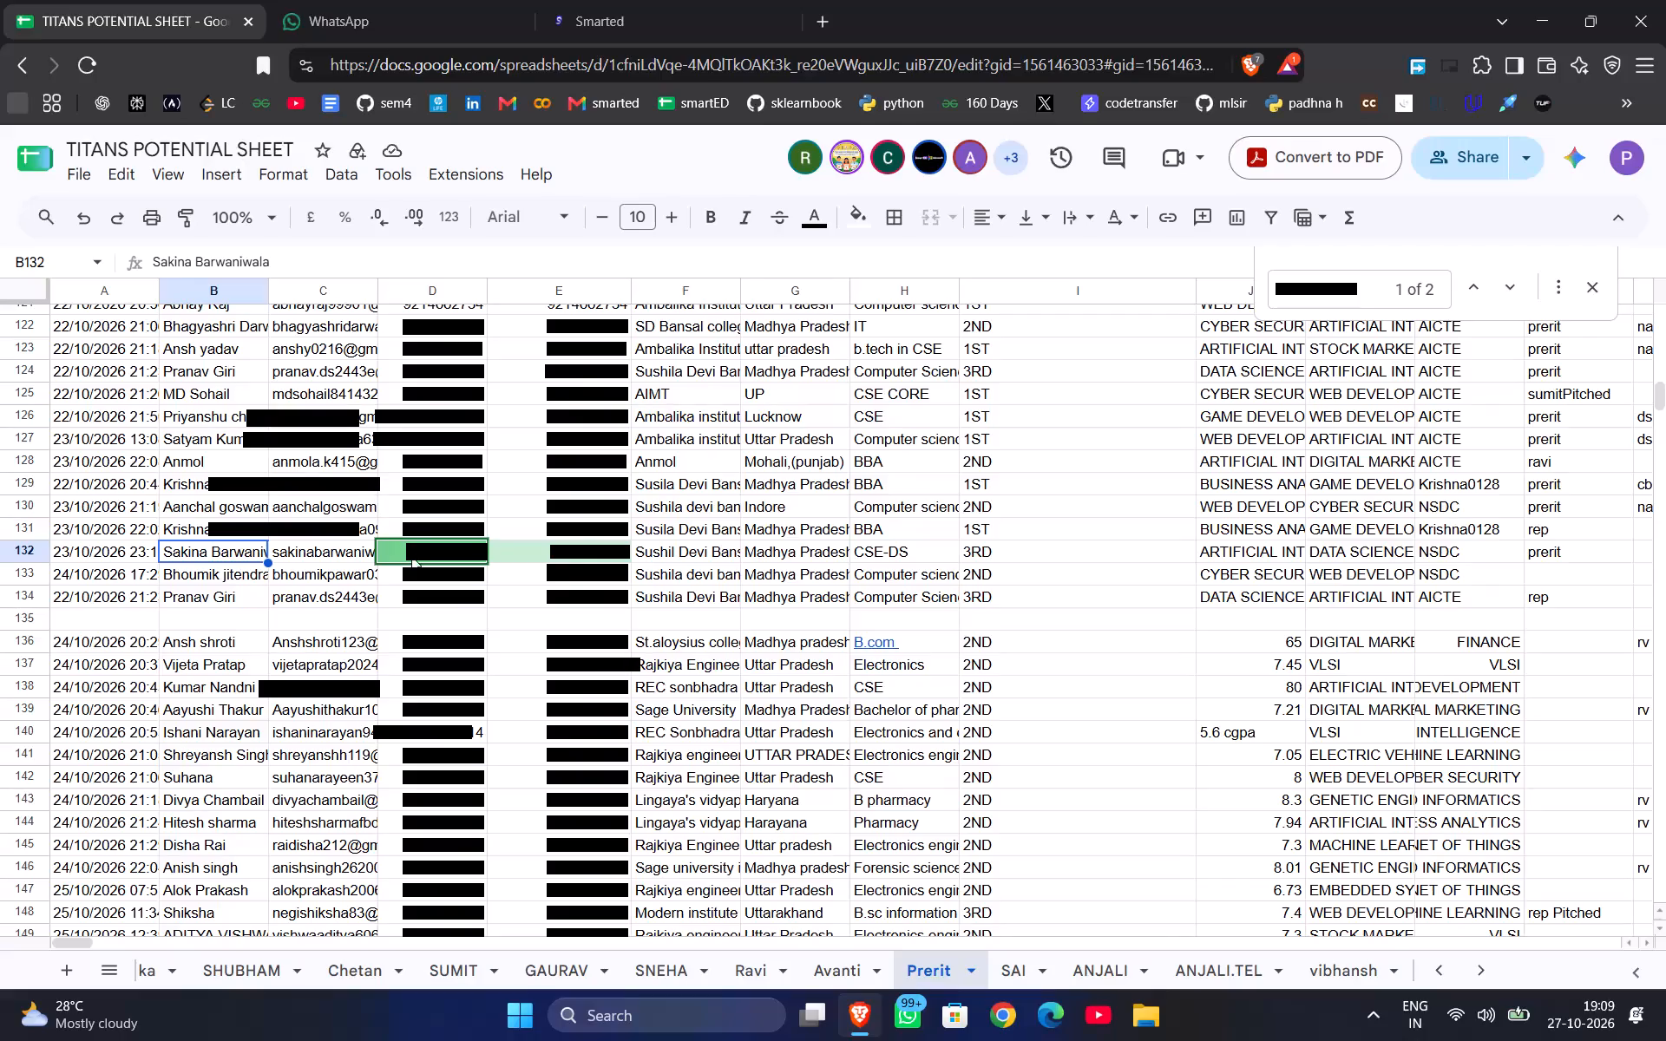
Copy the contact number from column D of the row 132 lead again.
triple_click(411, 556)
key(ctrl+c)
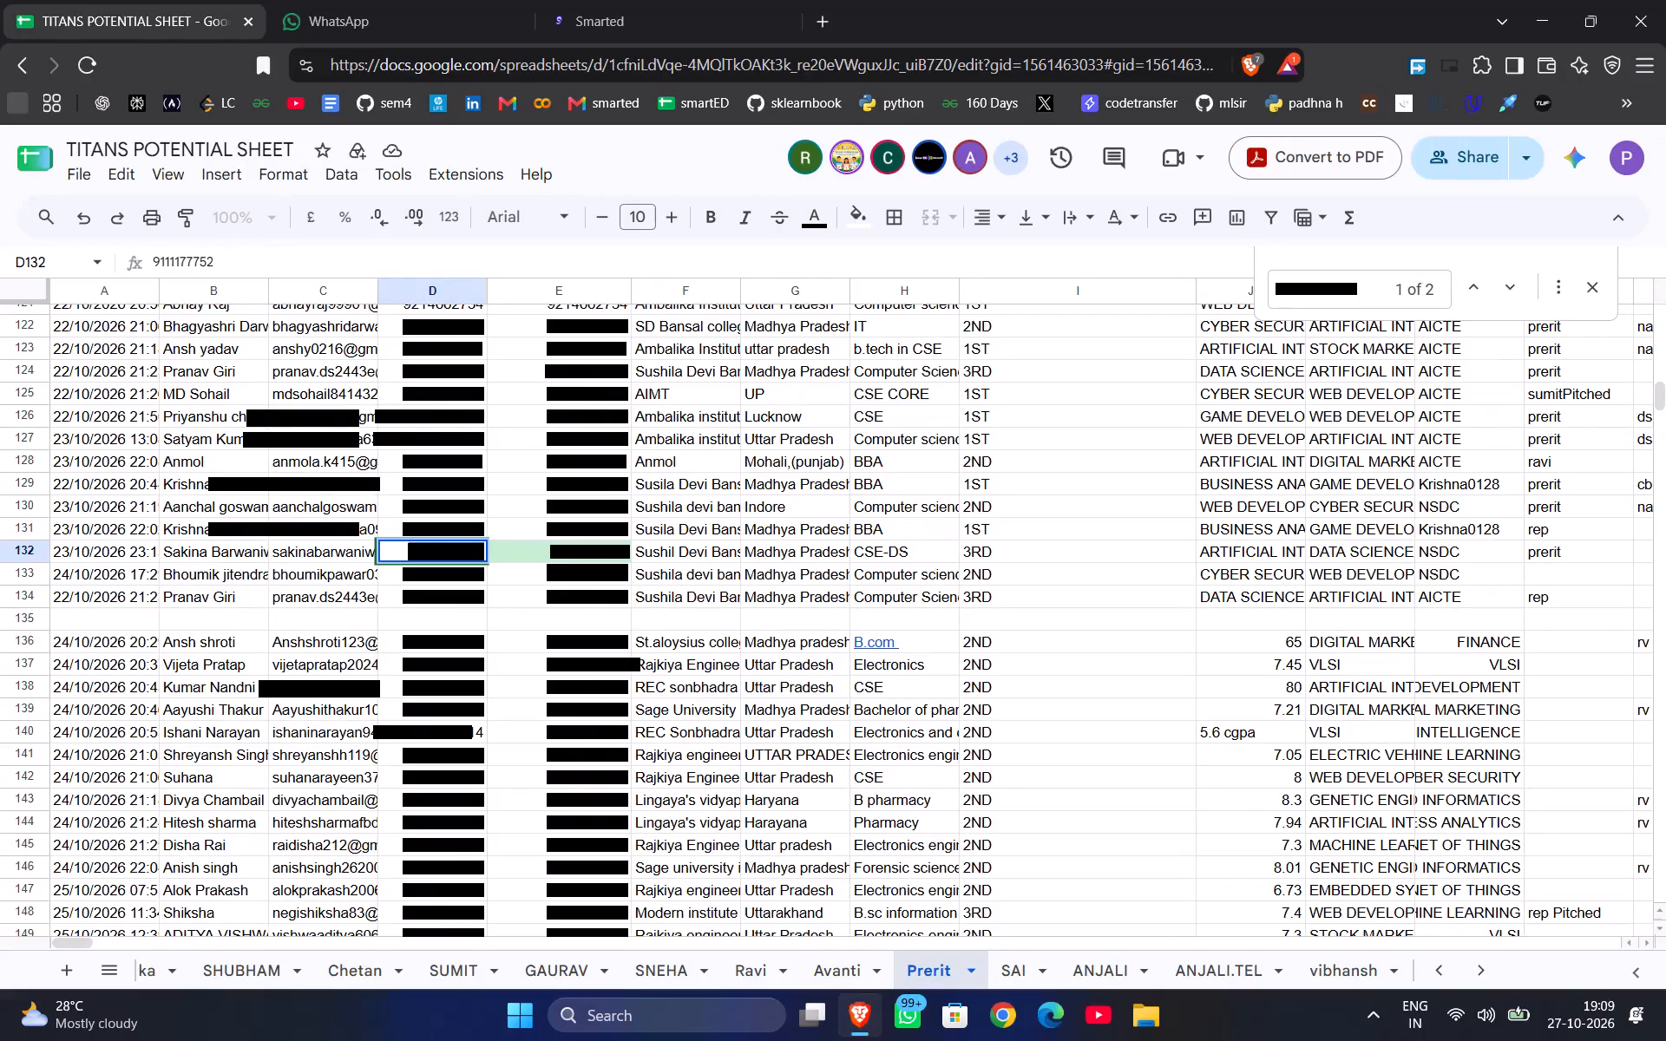
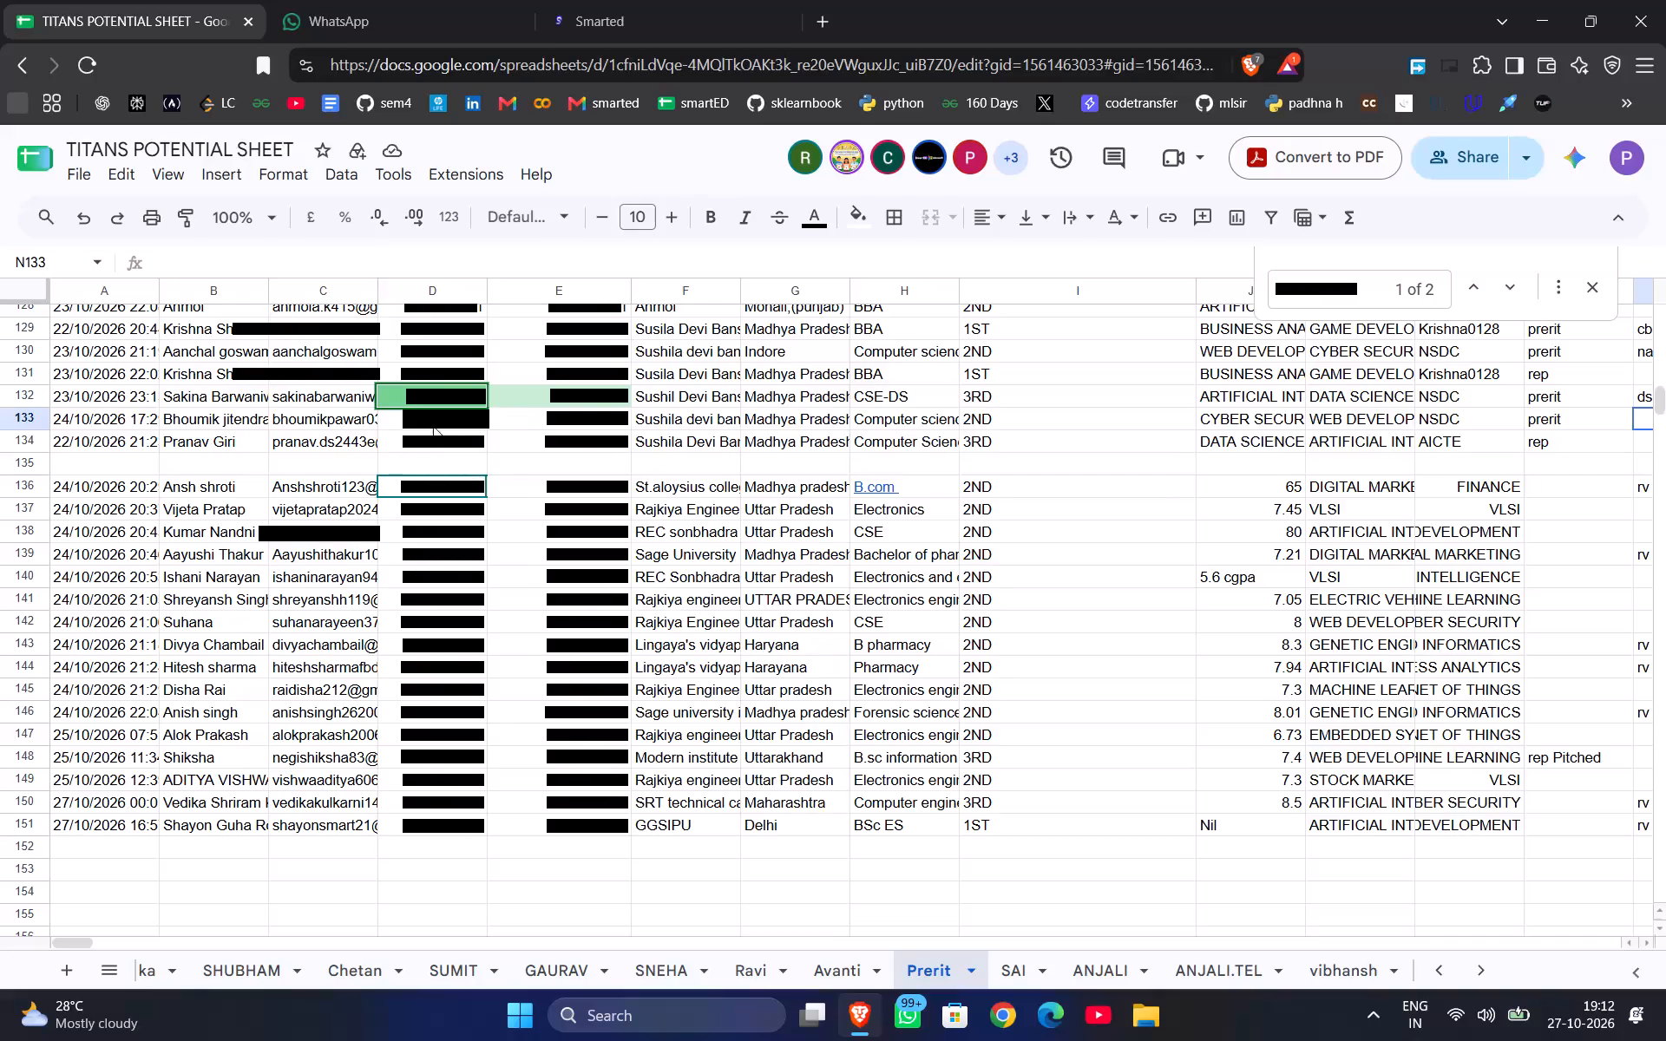
Copy the lead's number from cell D133 and search the Prerit sheet for it to check for duplicates.
click(445, 406)
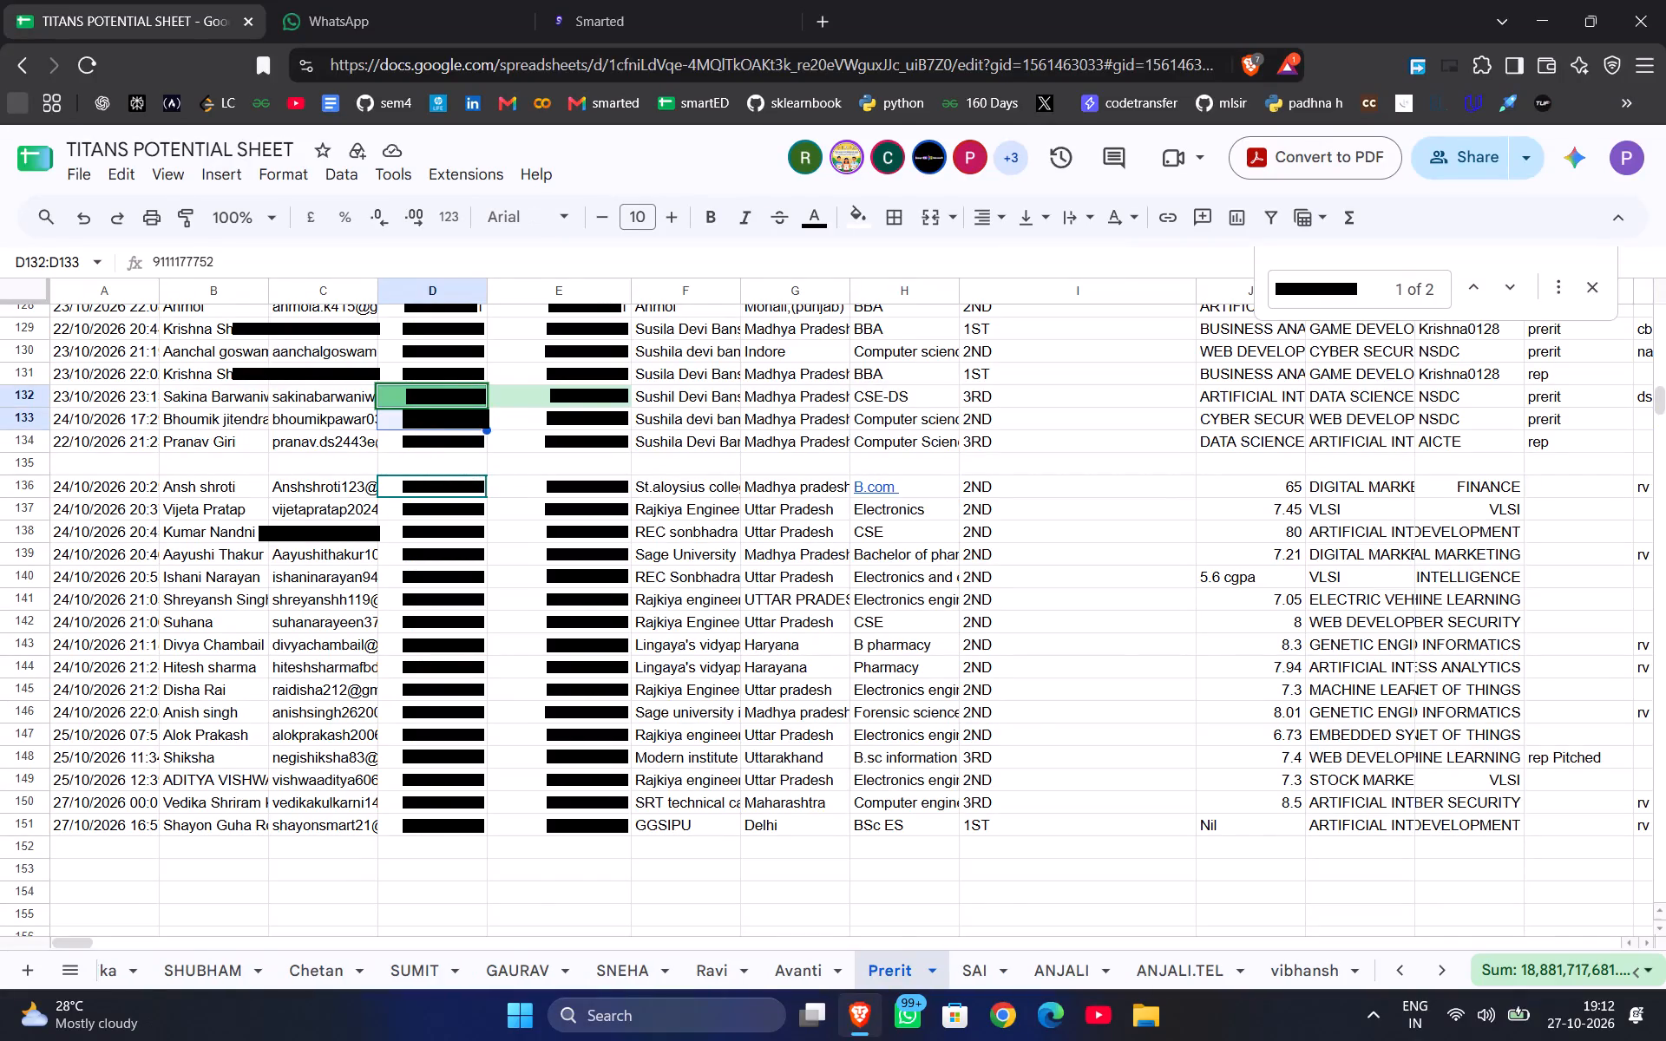
triple_click(441, 421)
key(ctrl+c)
key(ctrl+f)
key(ctrl+v)
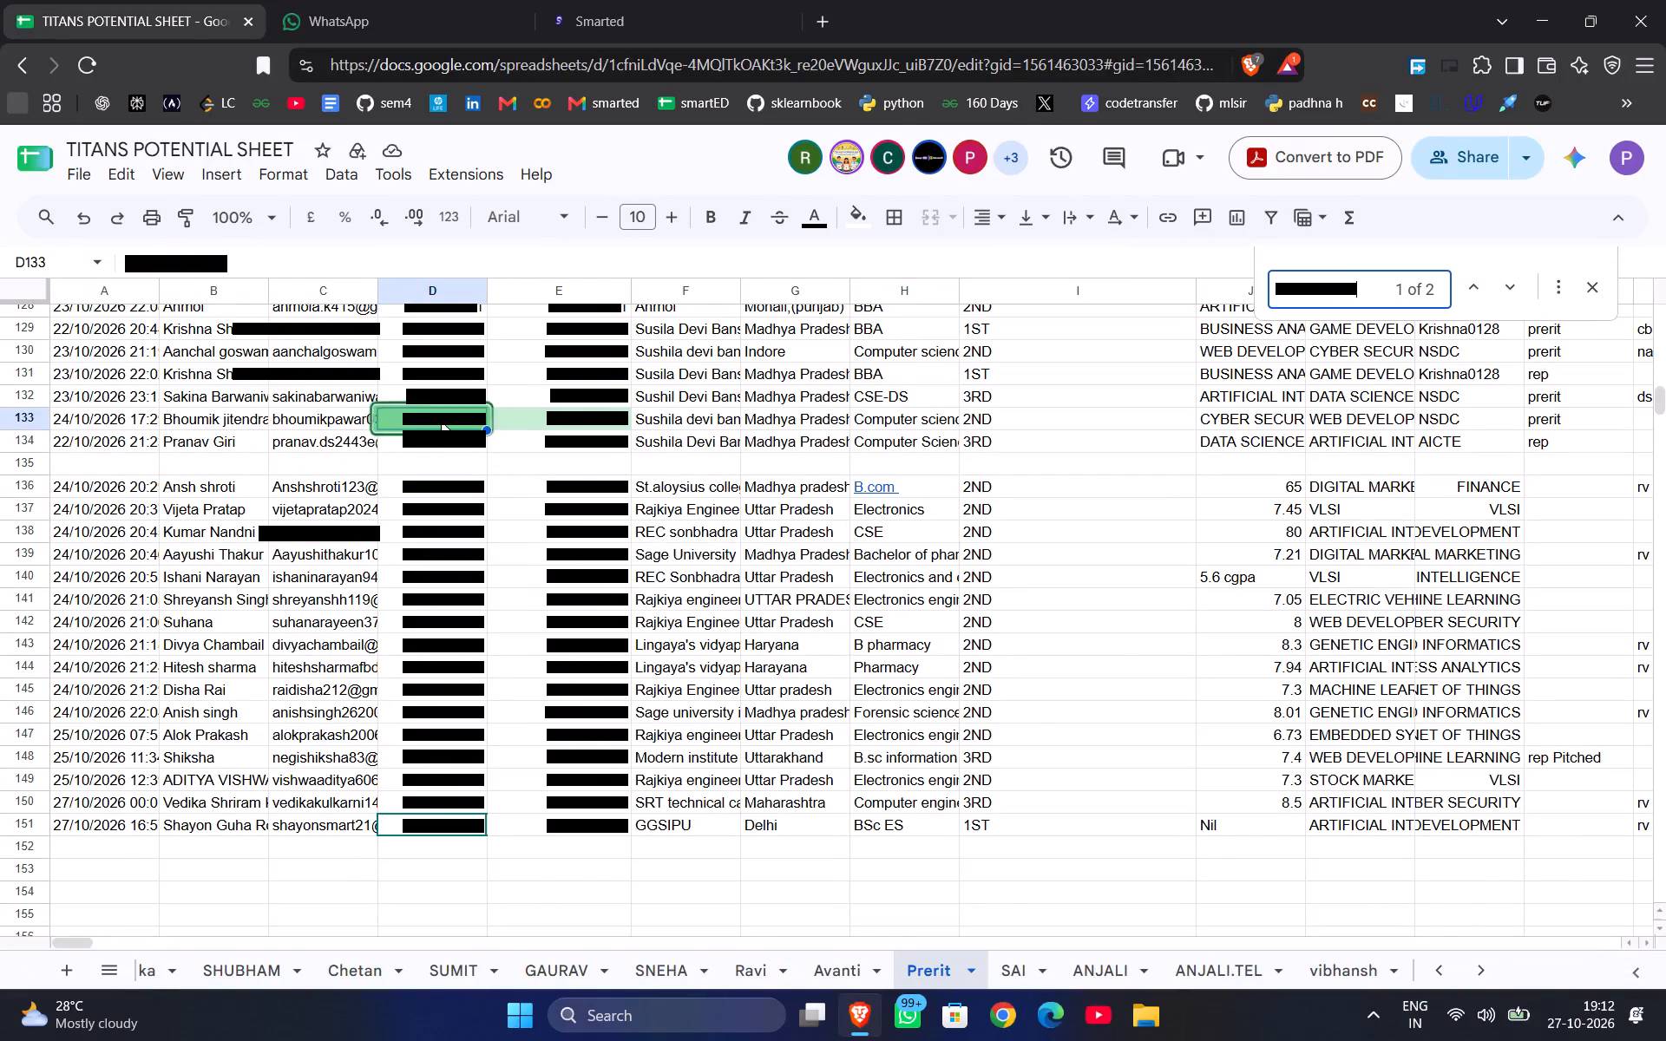
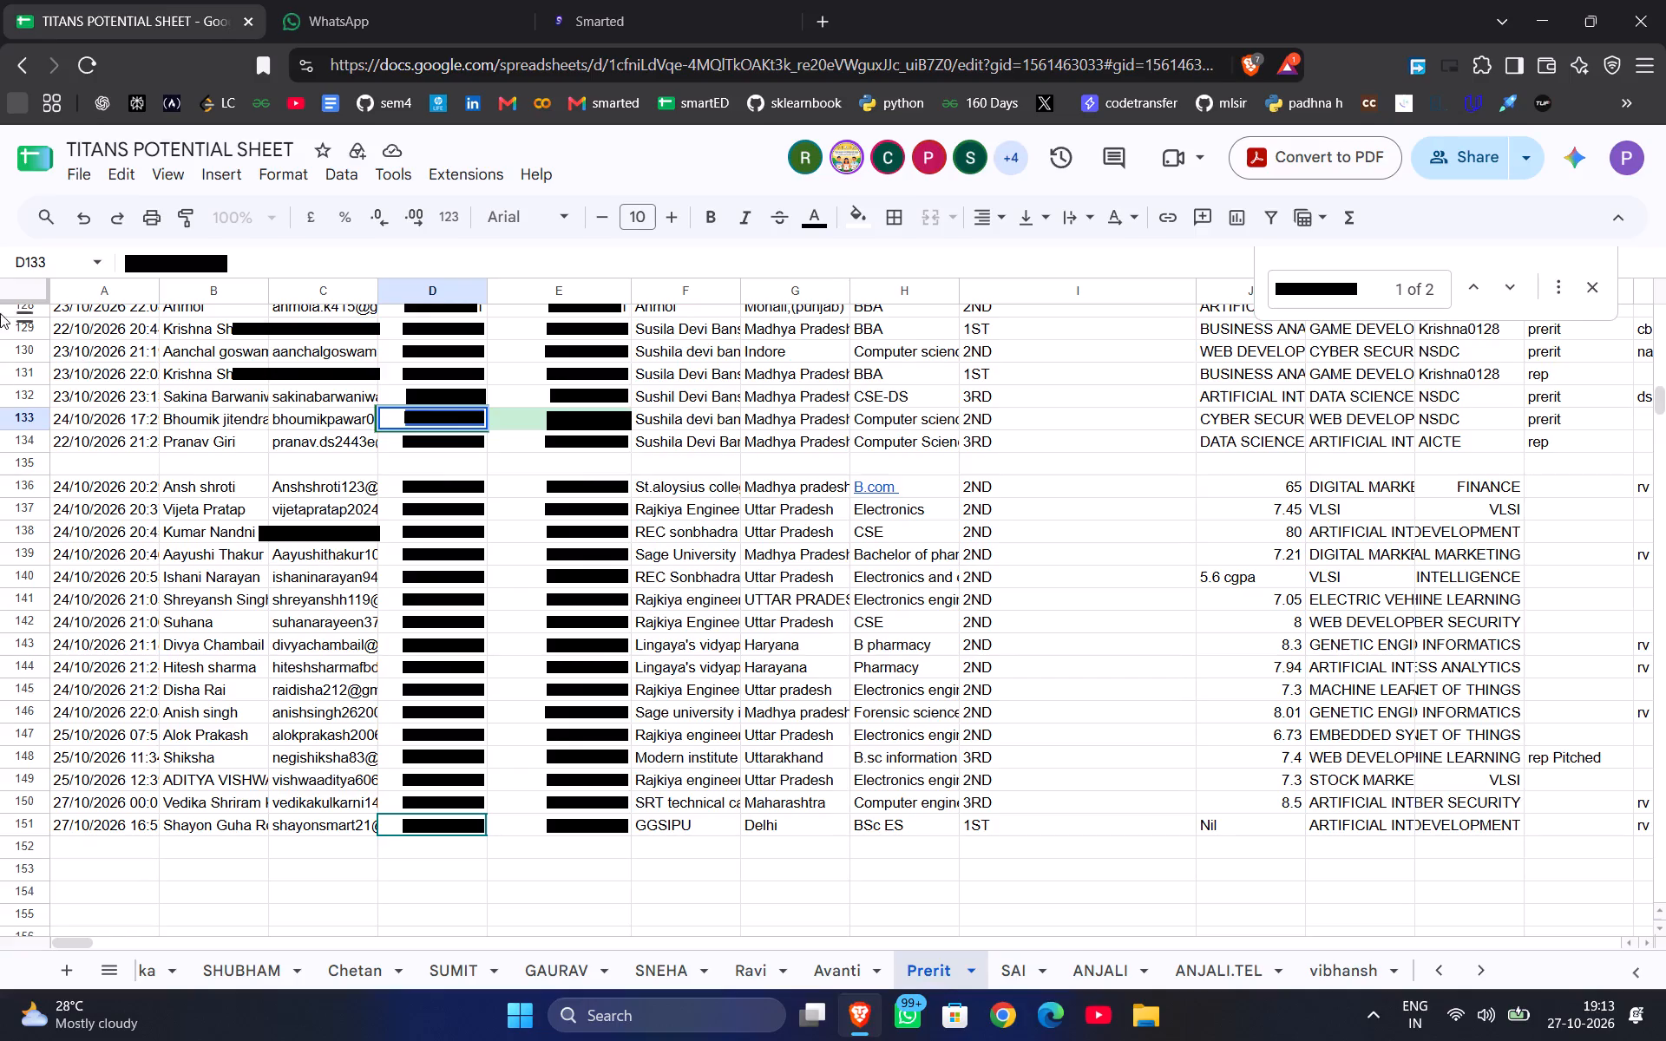
Check the row 133 lead's full name, field of study and first listed domain of interest in the Prerit sheet.
click(235, 416)
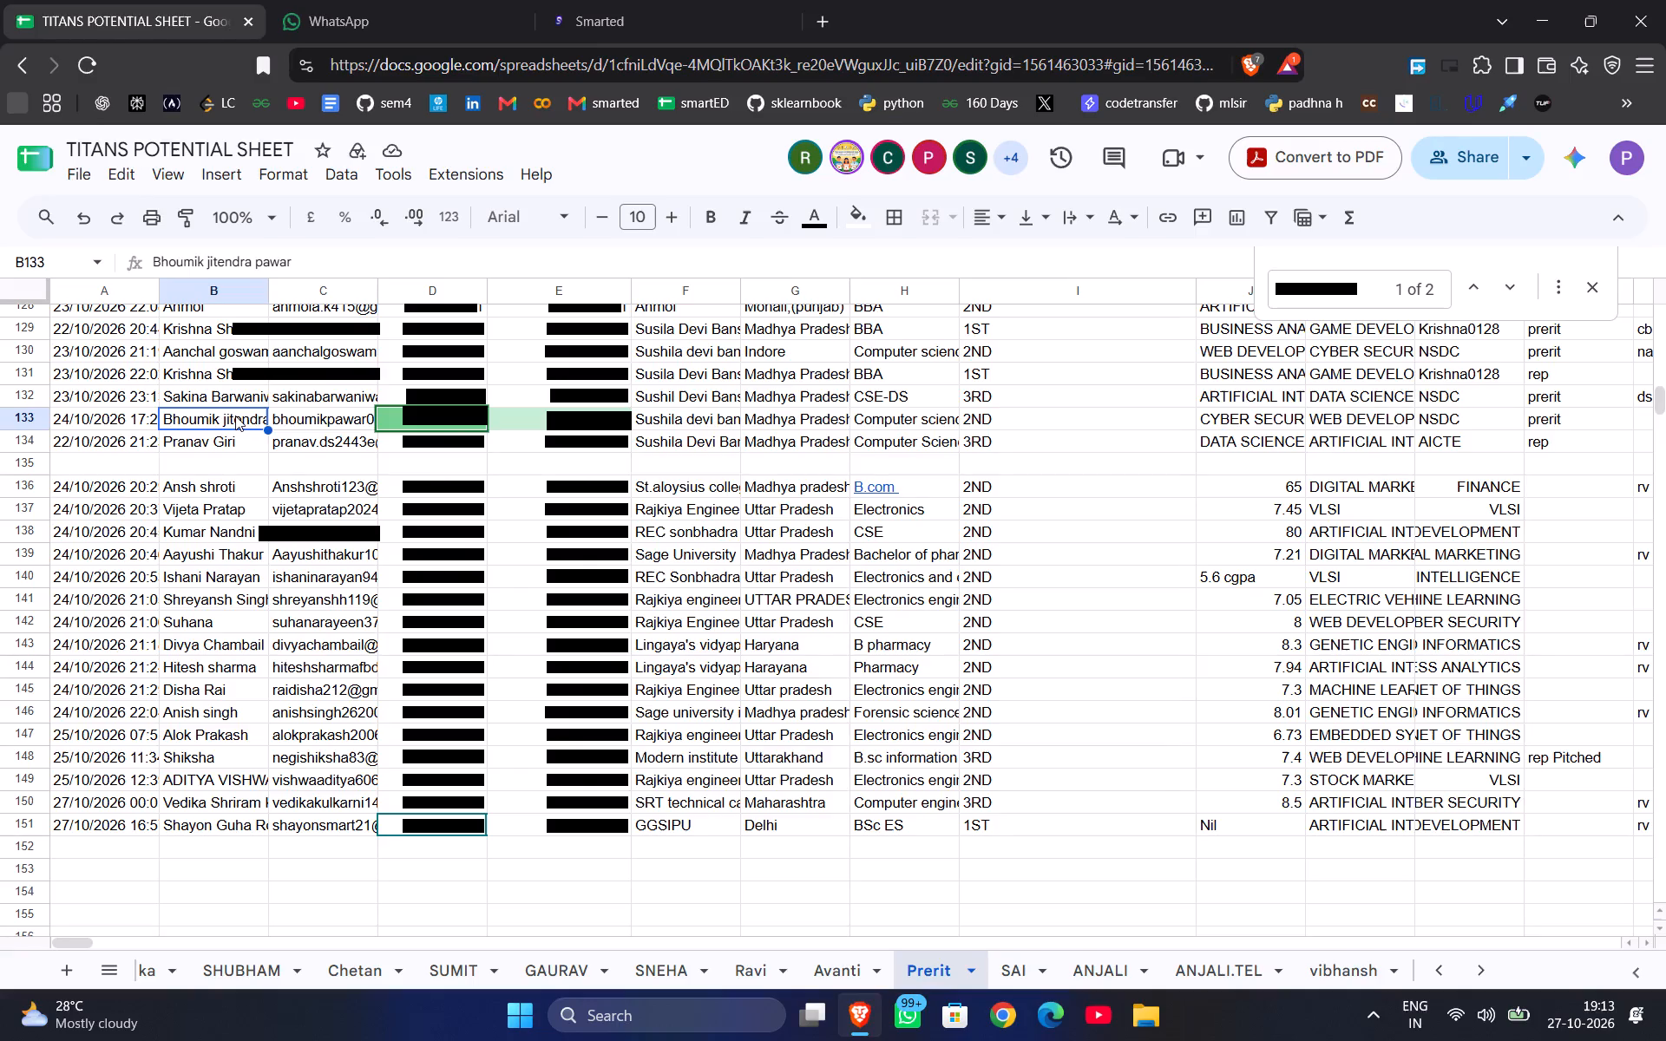
click(924, 422)
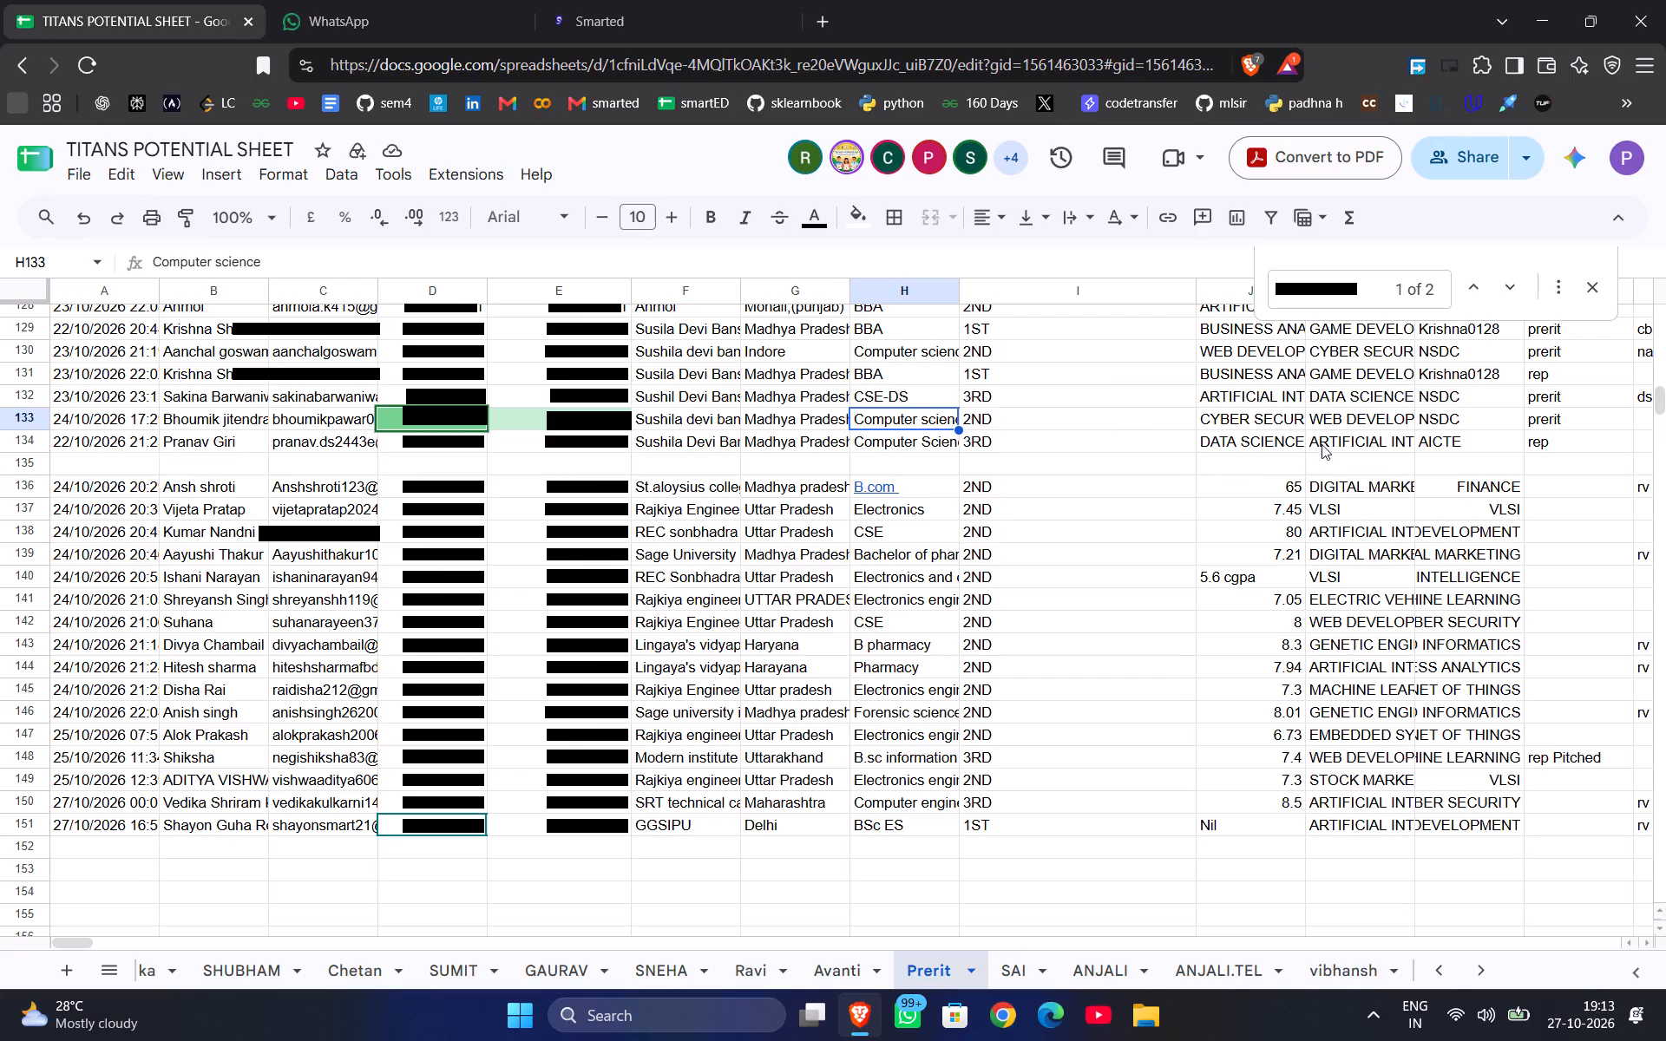
click(1250, 412)
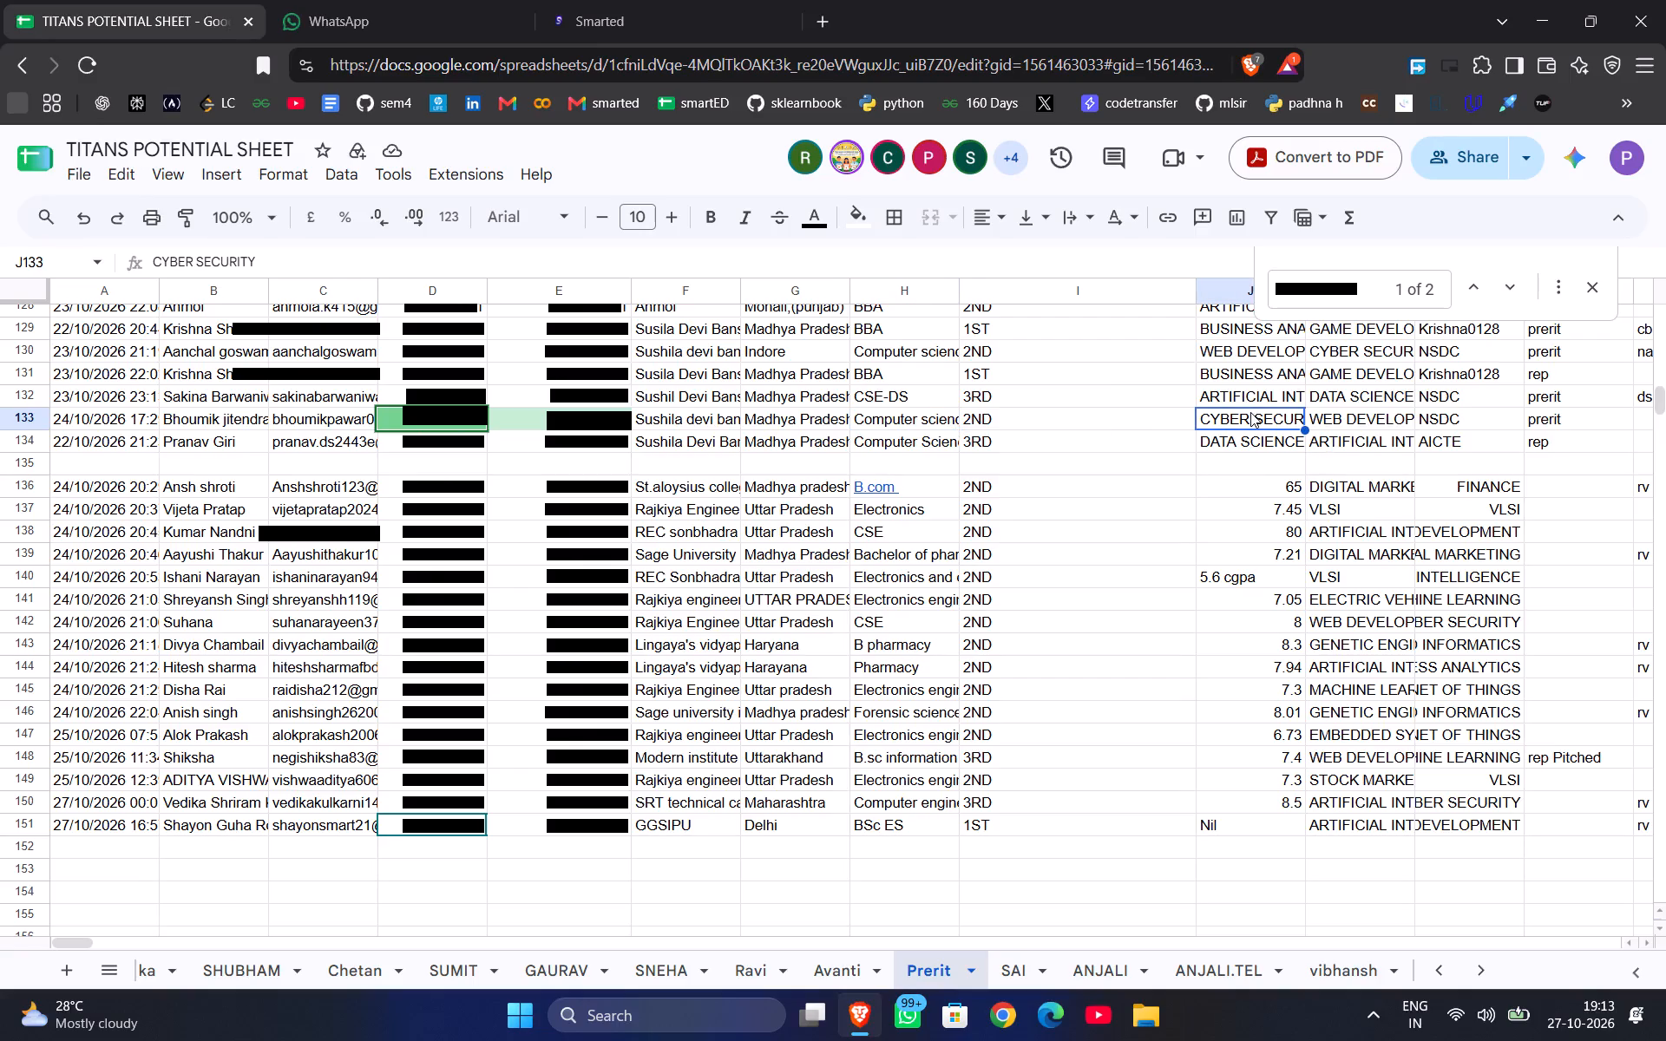
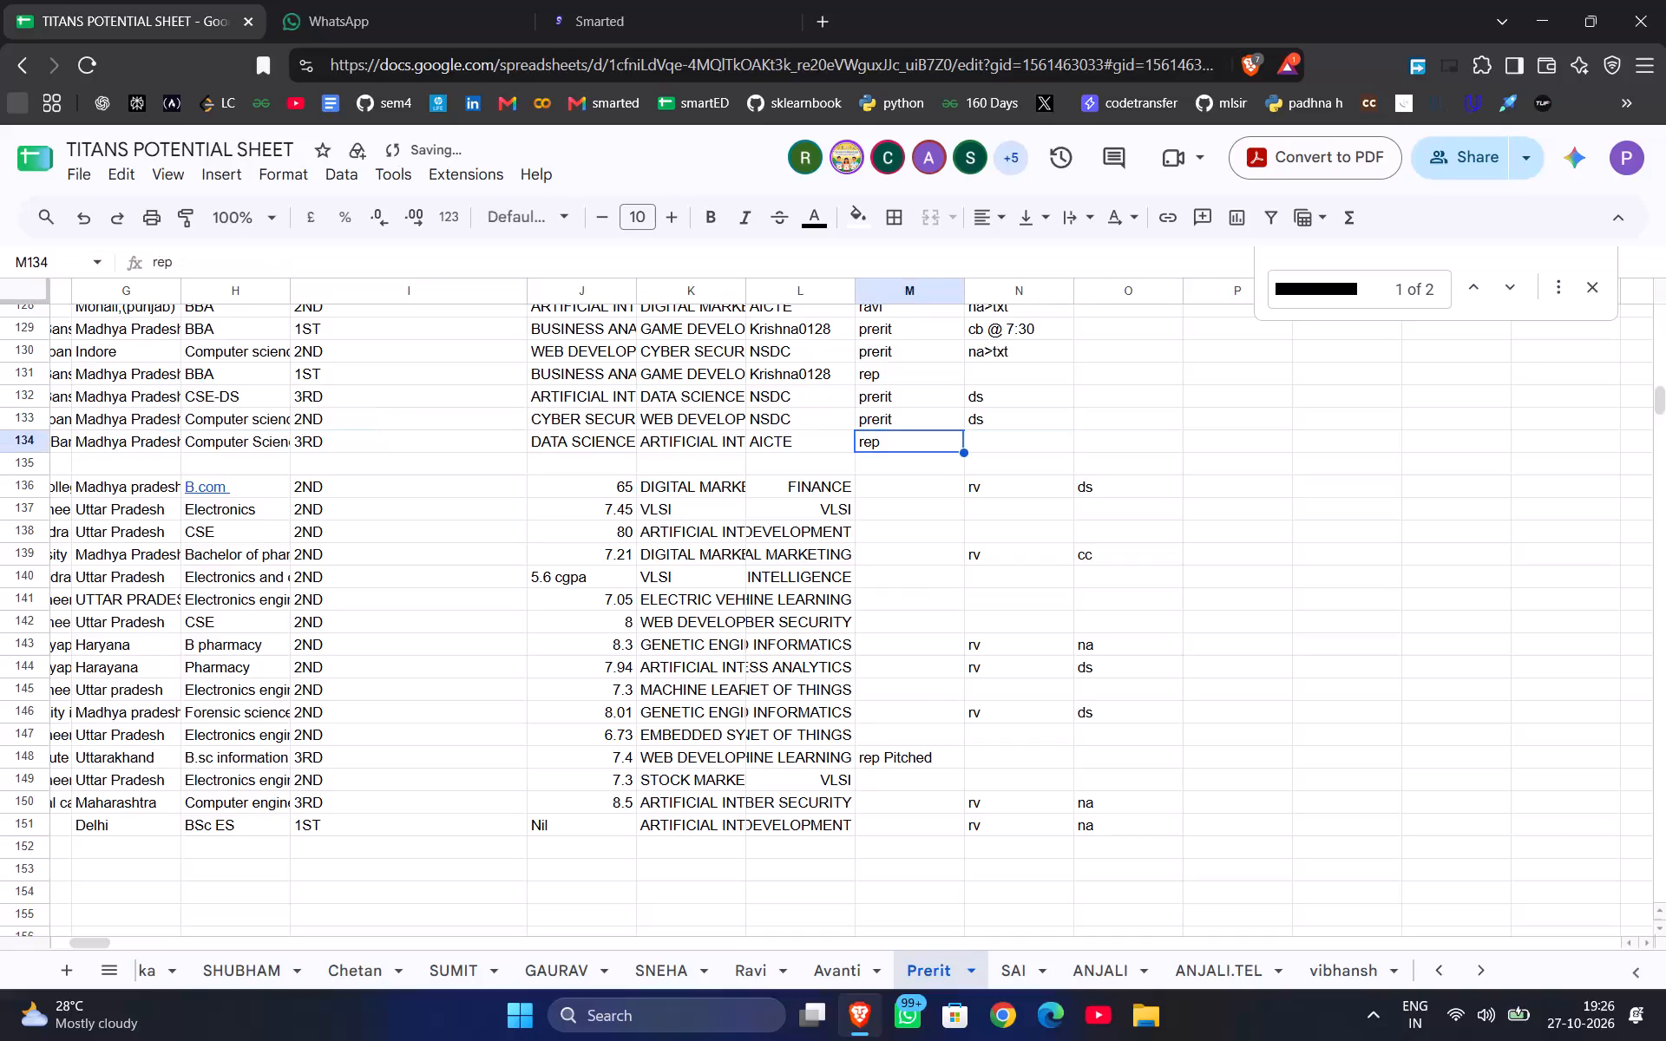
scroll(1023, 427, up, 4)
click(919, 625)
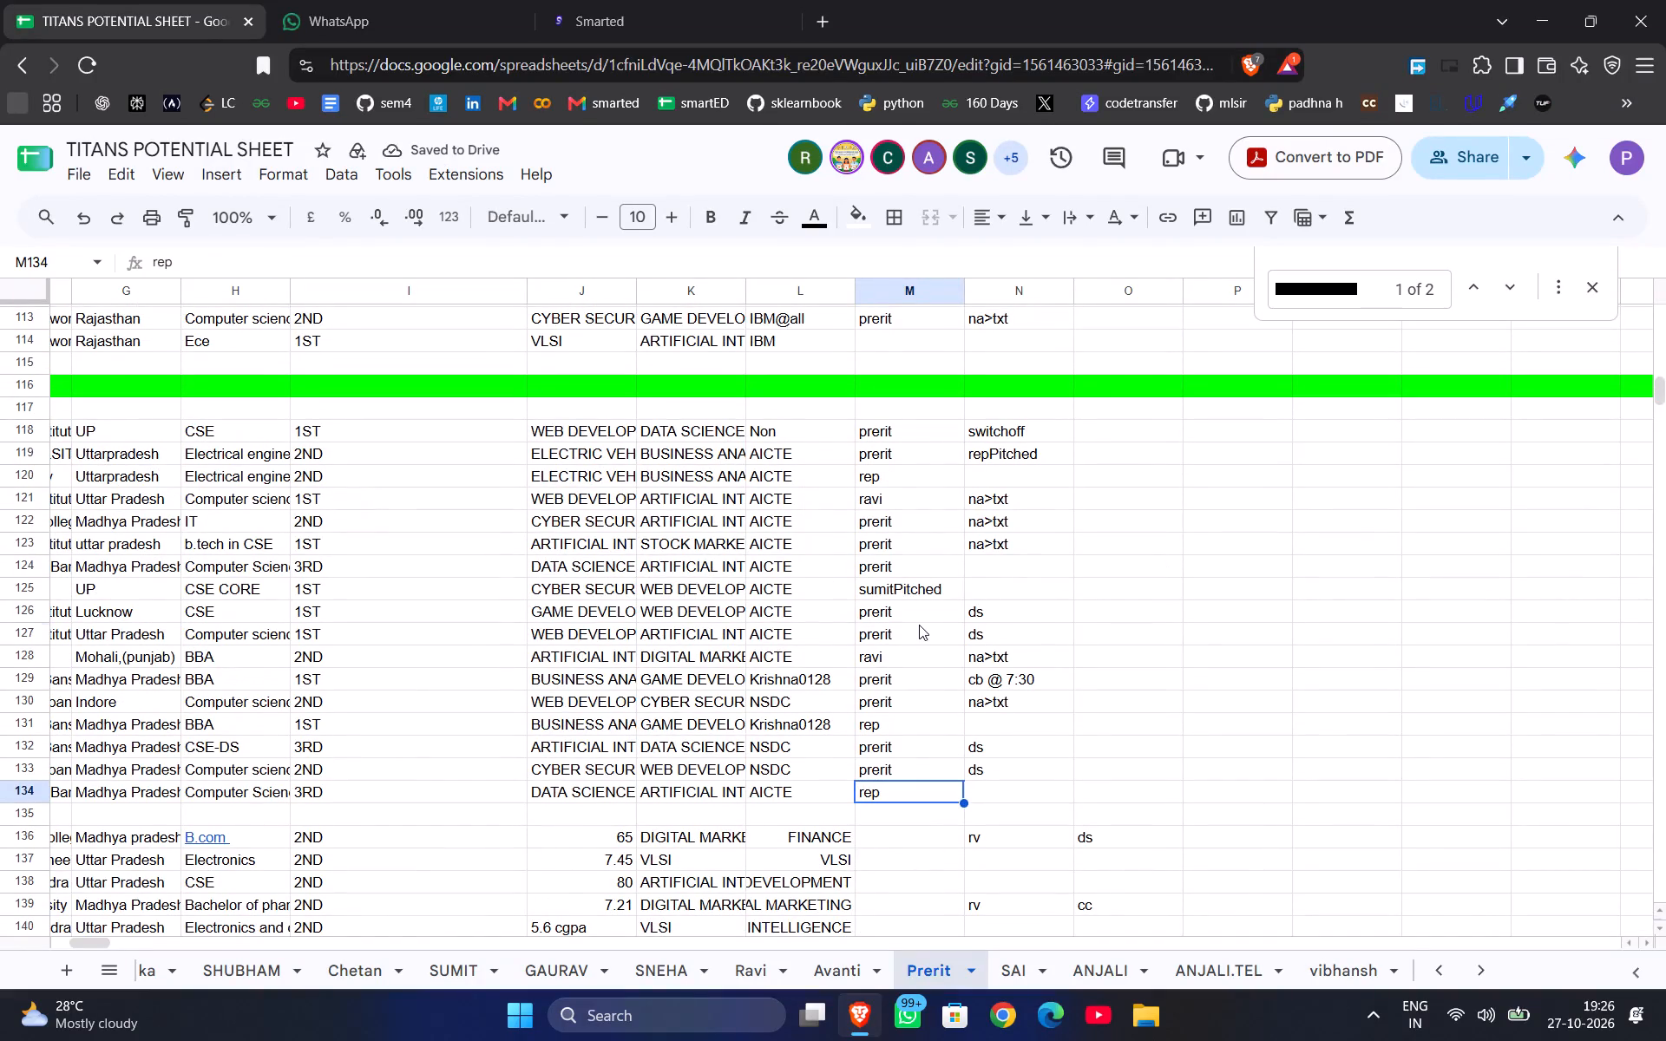
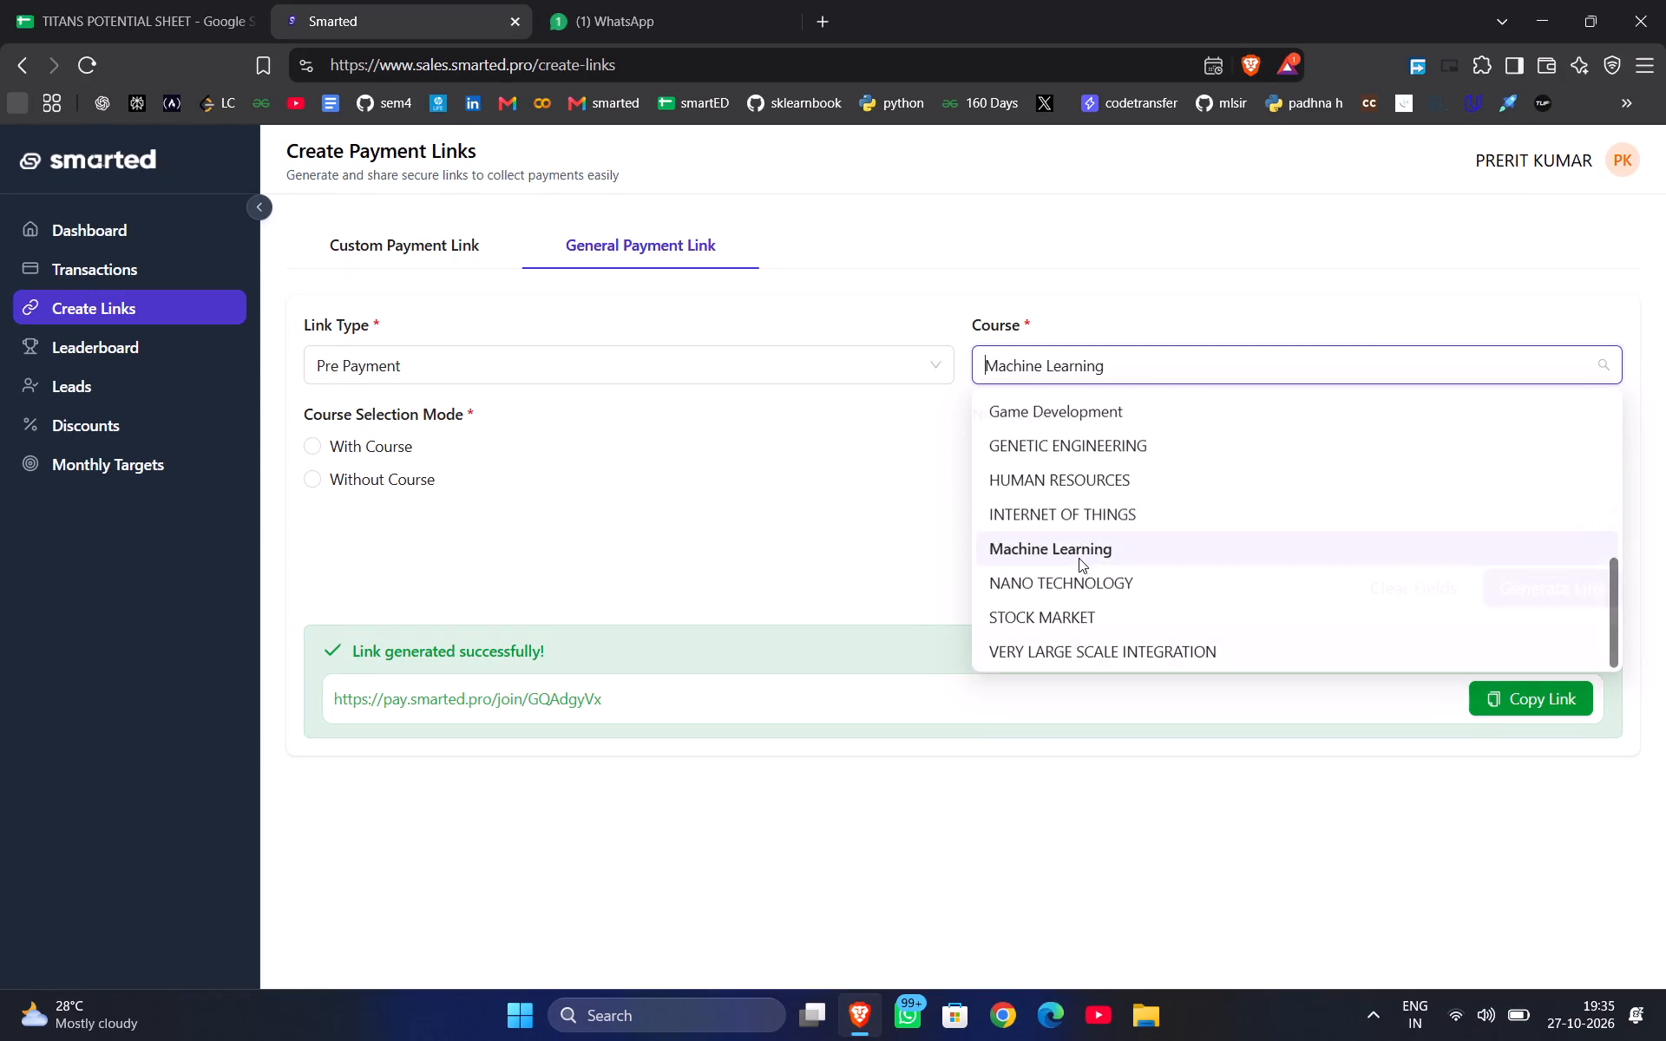
Set the course selection mode to With Course and generate the Pre Payment link for Machine Learning.
click(351, 436)
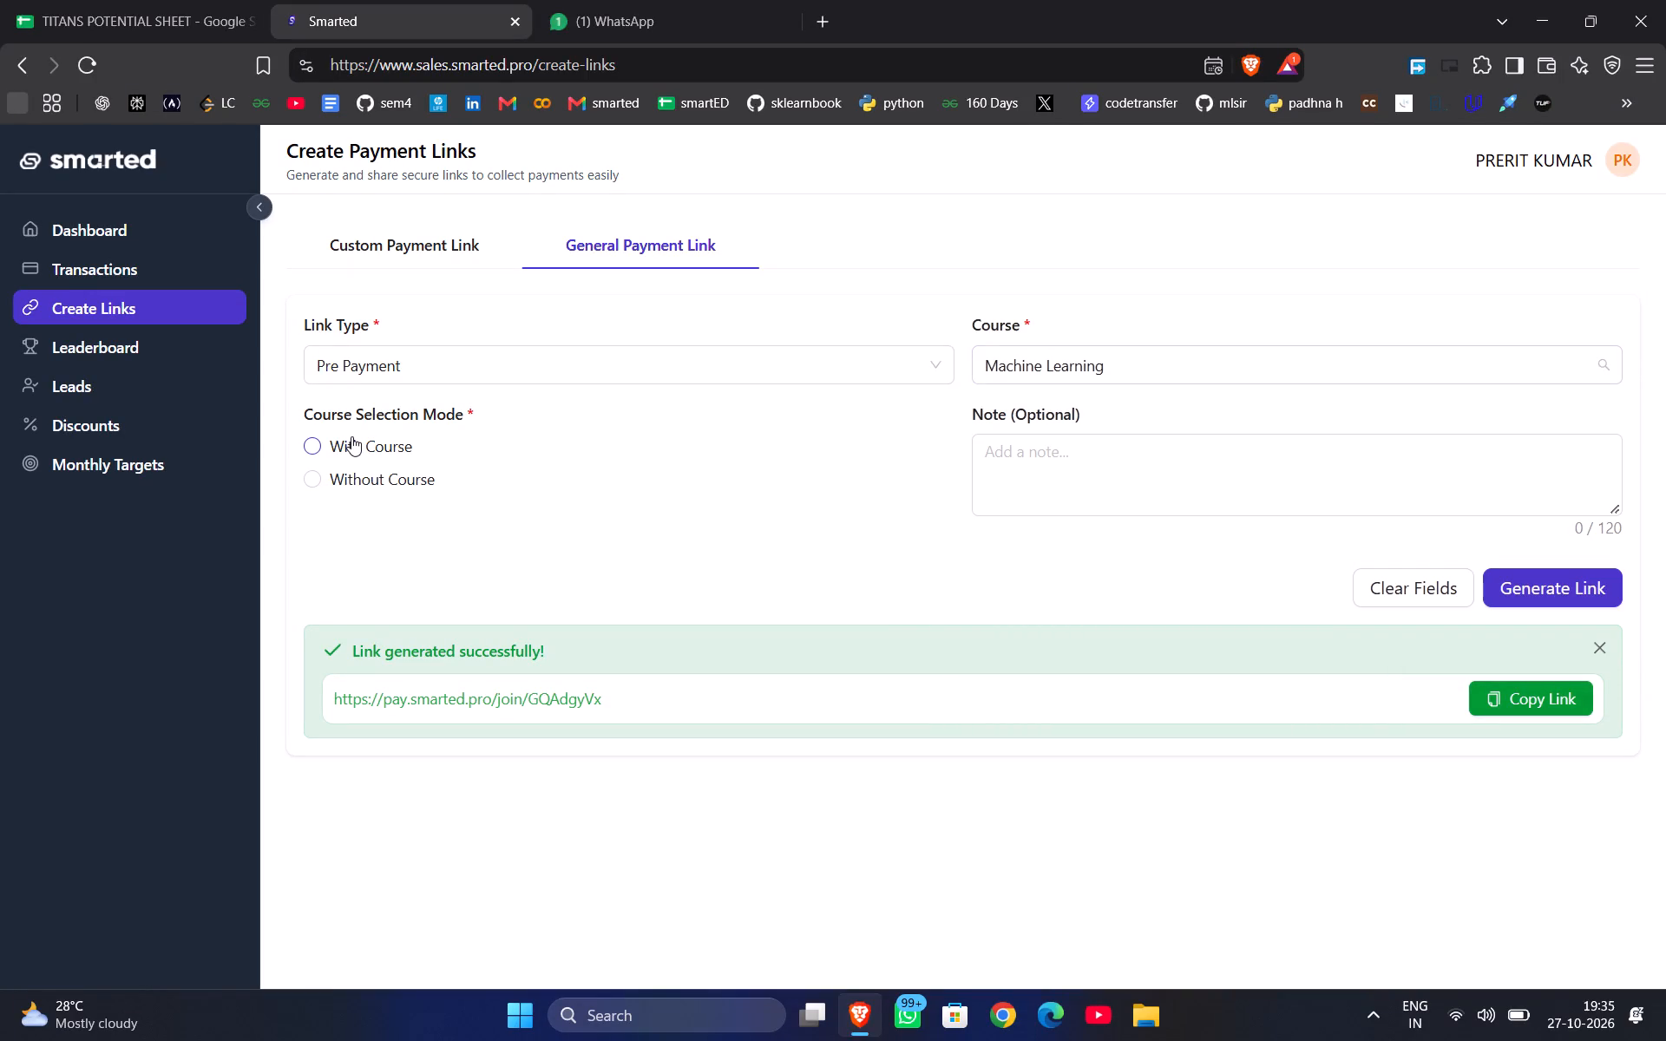
click(947, 591)
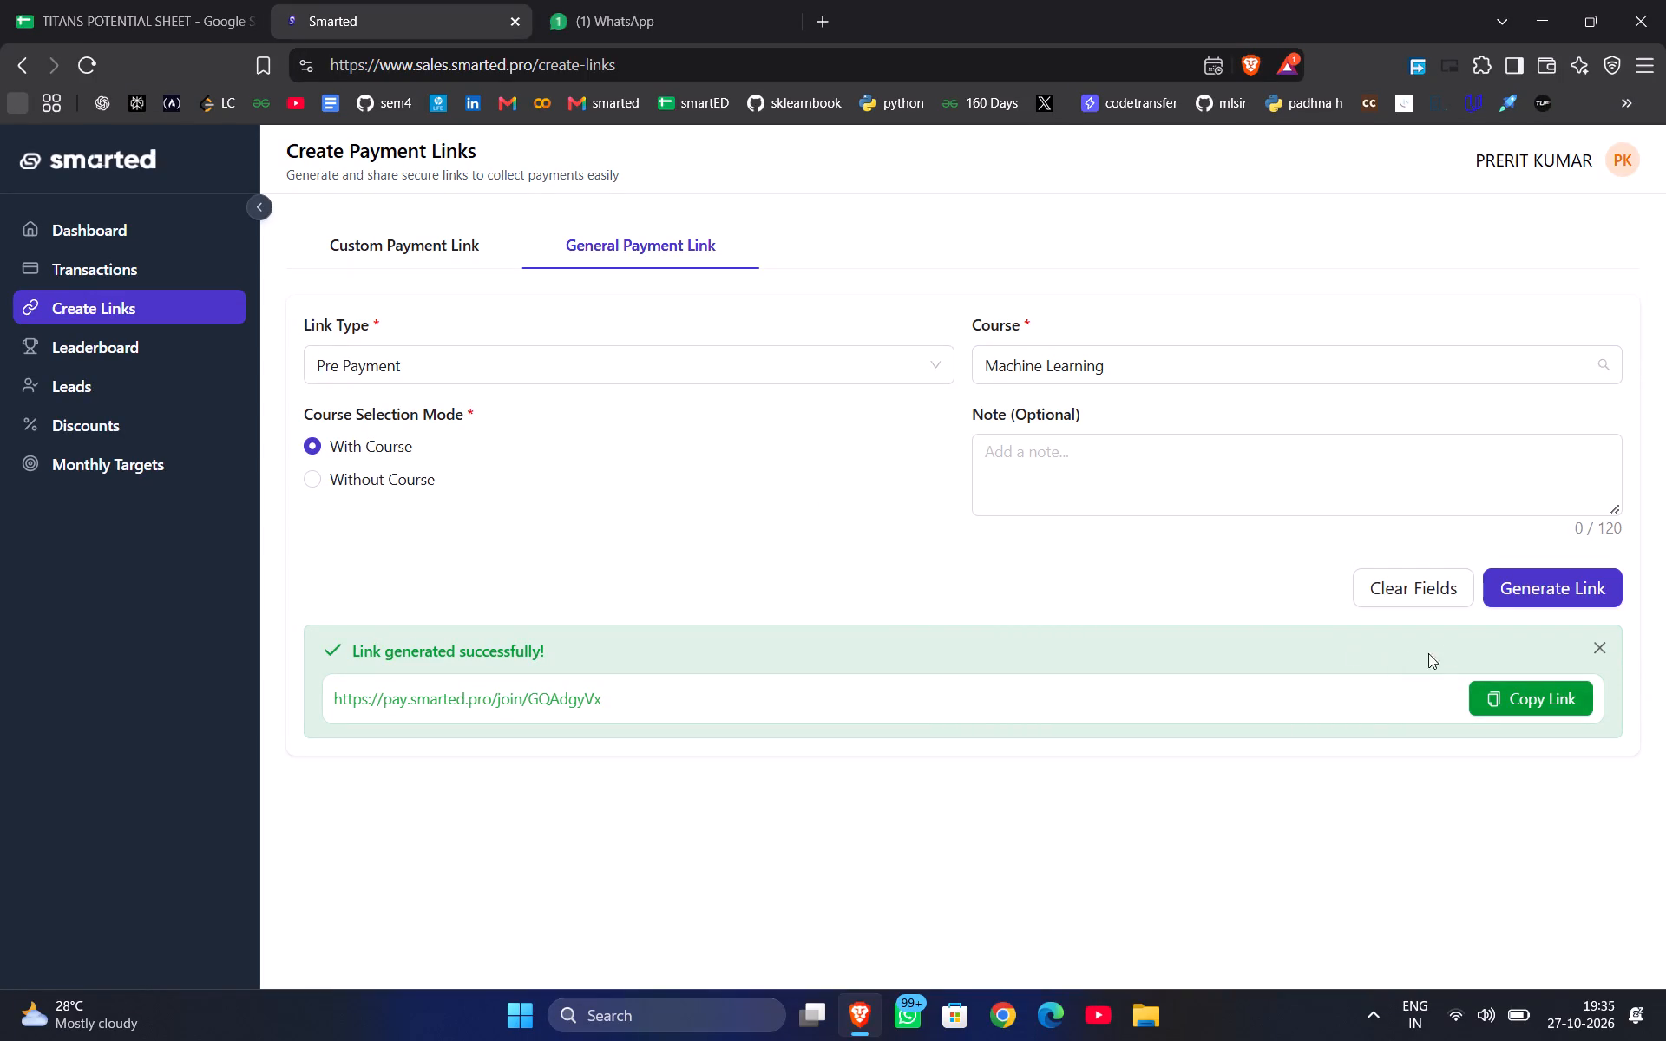
click(1549, 593)
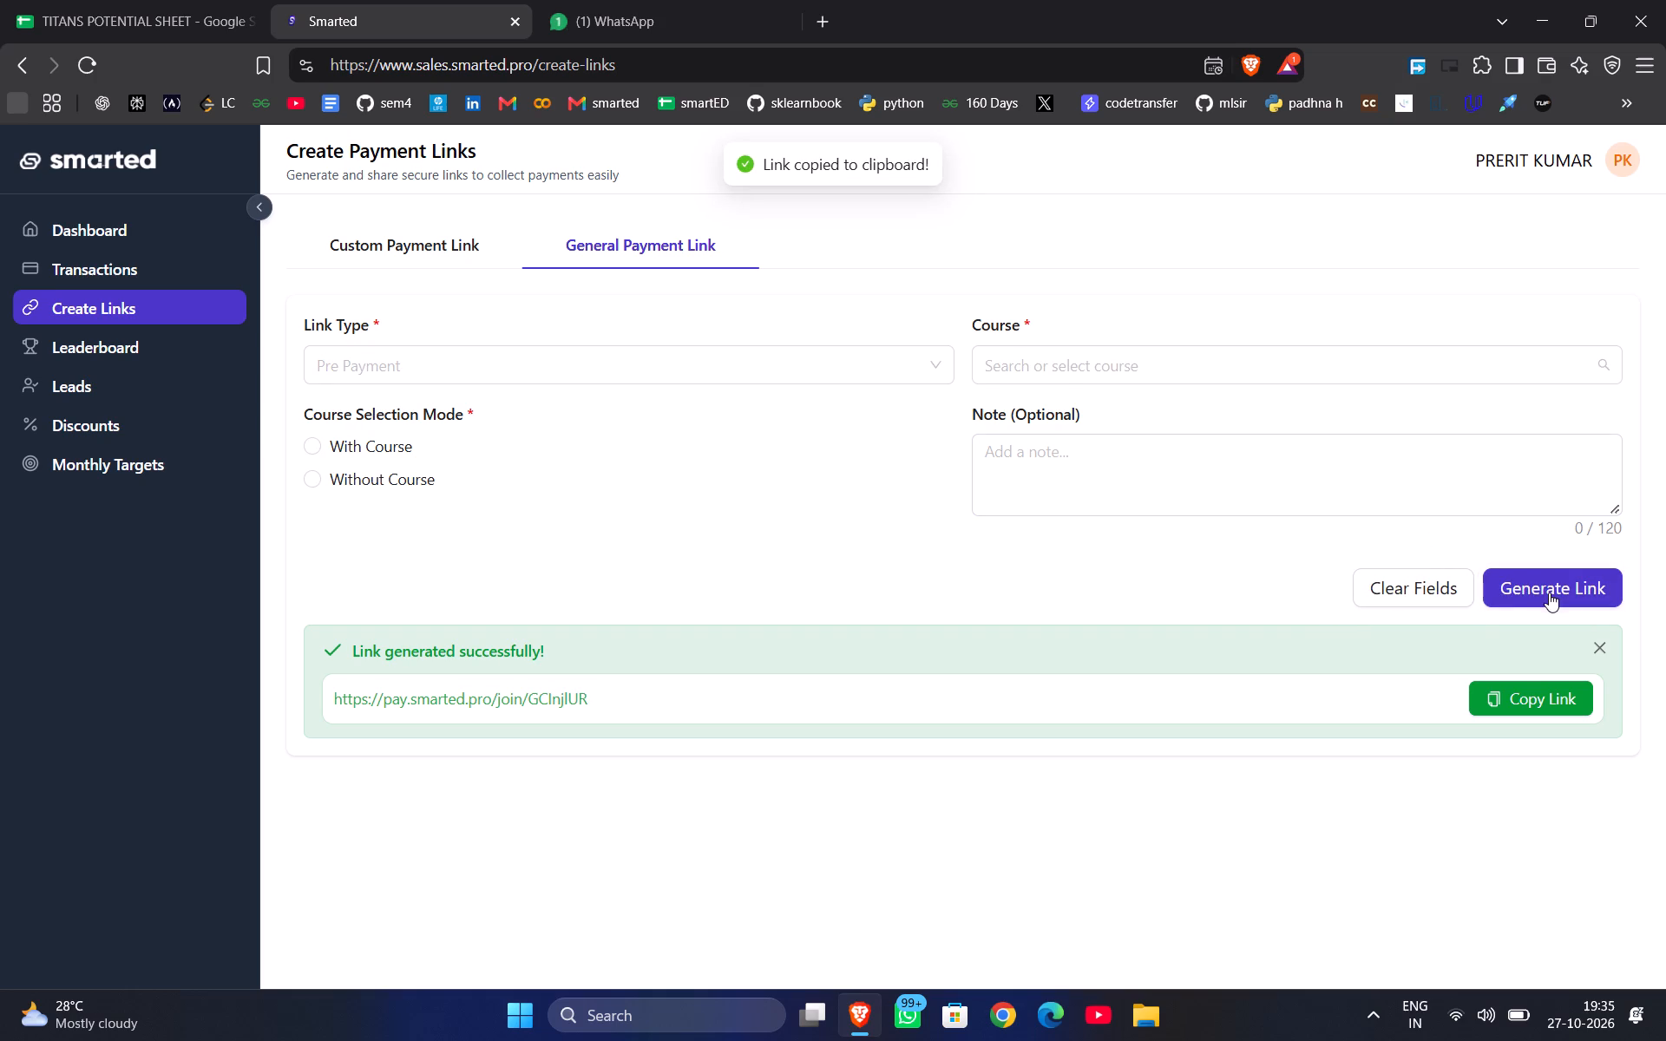
click(823, 520)
Open a new blank browser tab.
click(830, 23)
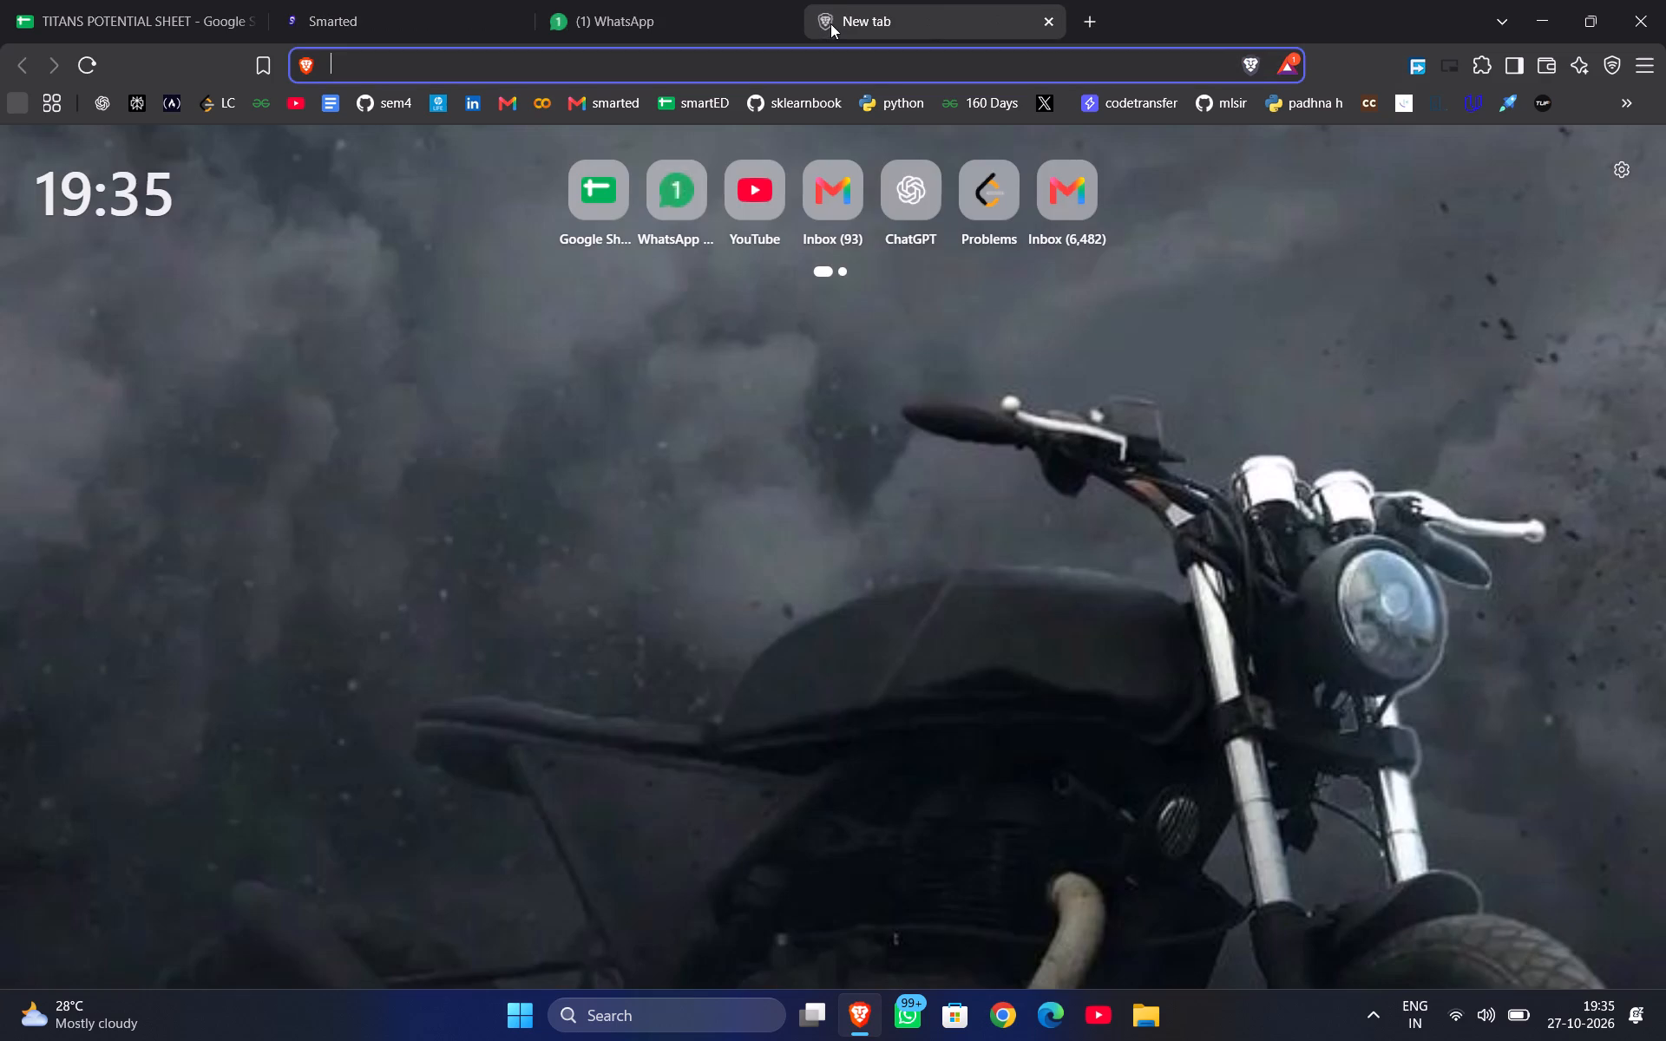
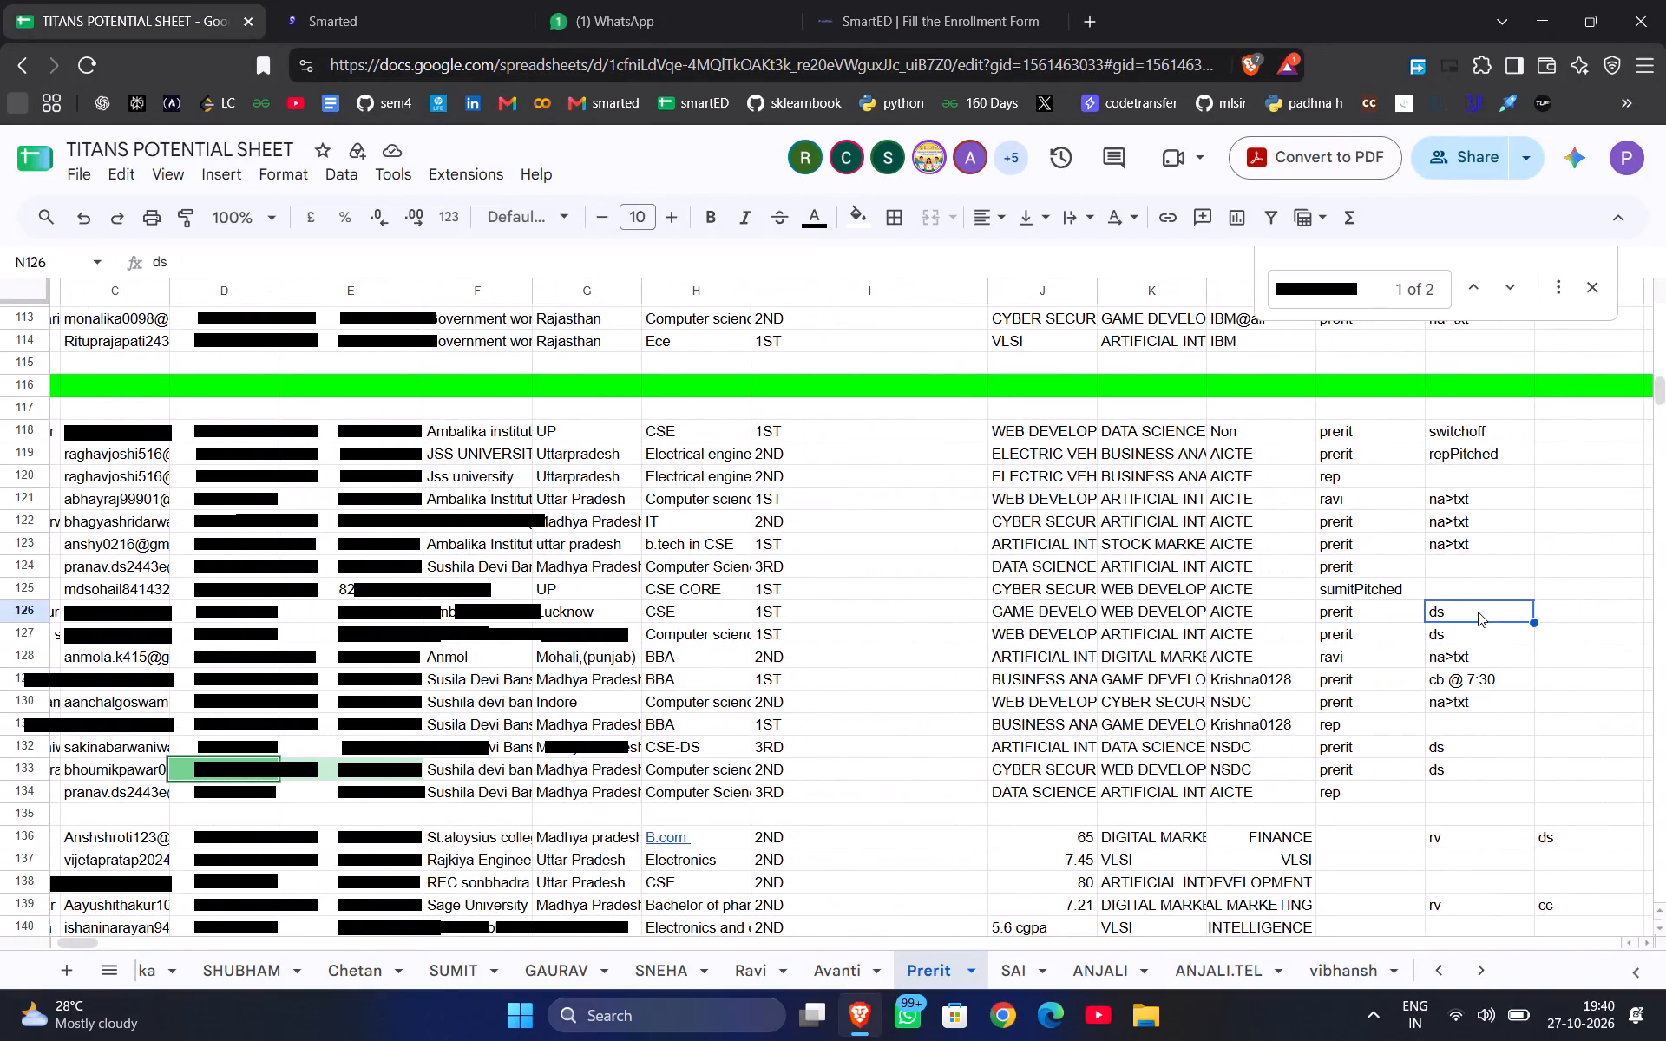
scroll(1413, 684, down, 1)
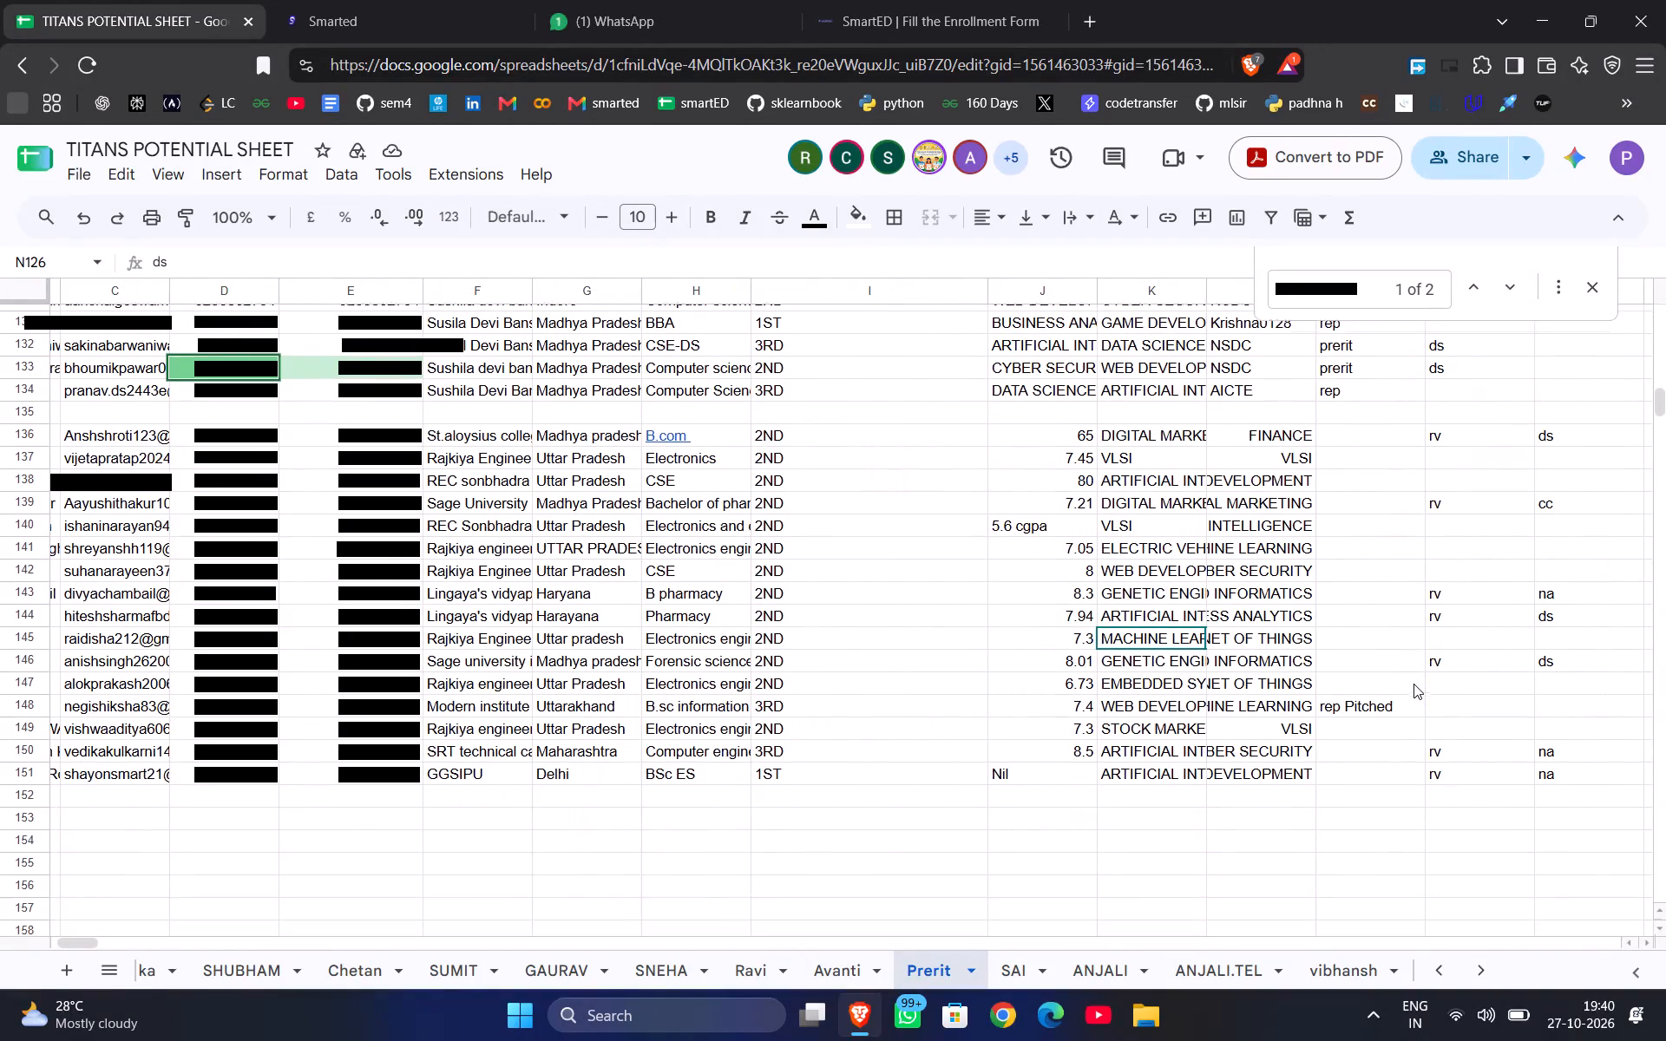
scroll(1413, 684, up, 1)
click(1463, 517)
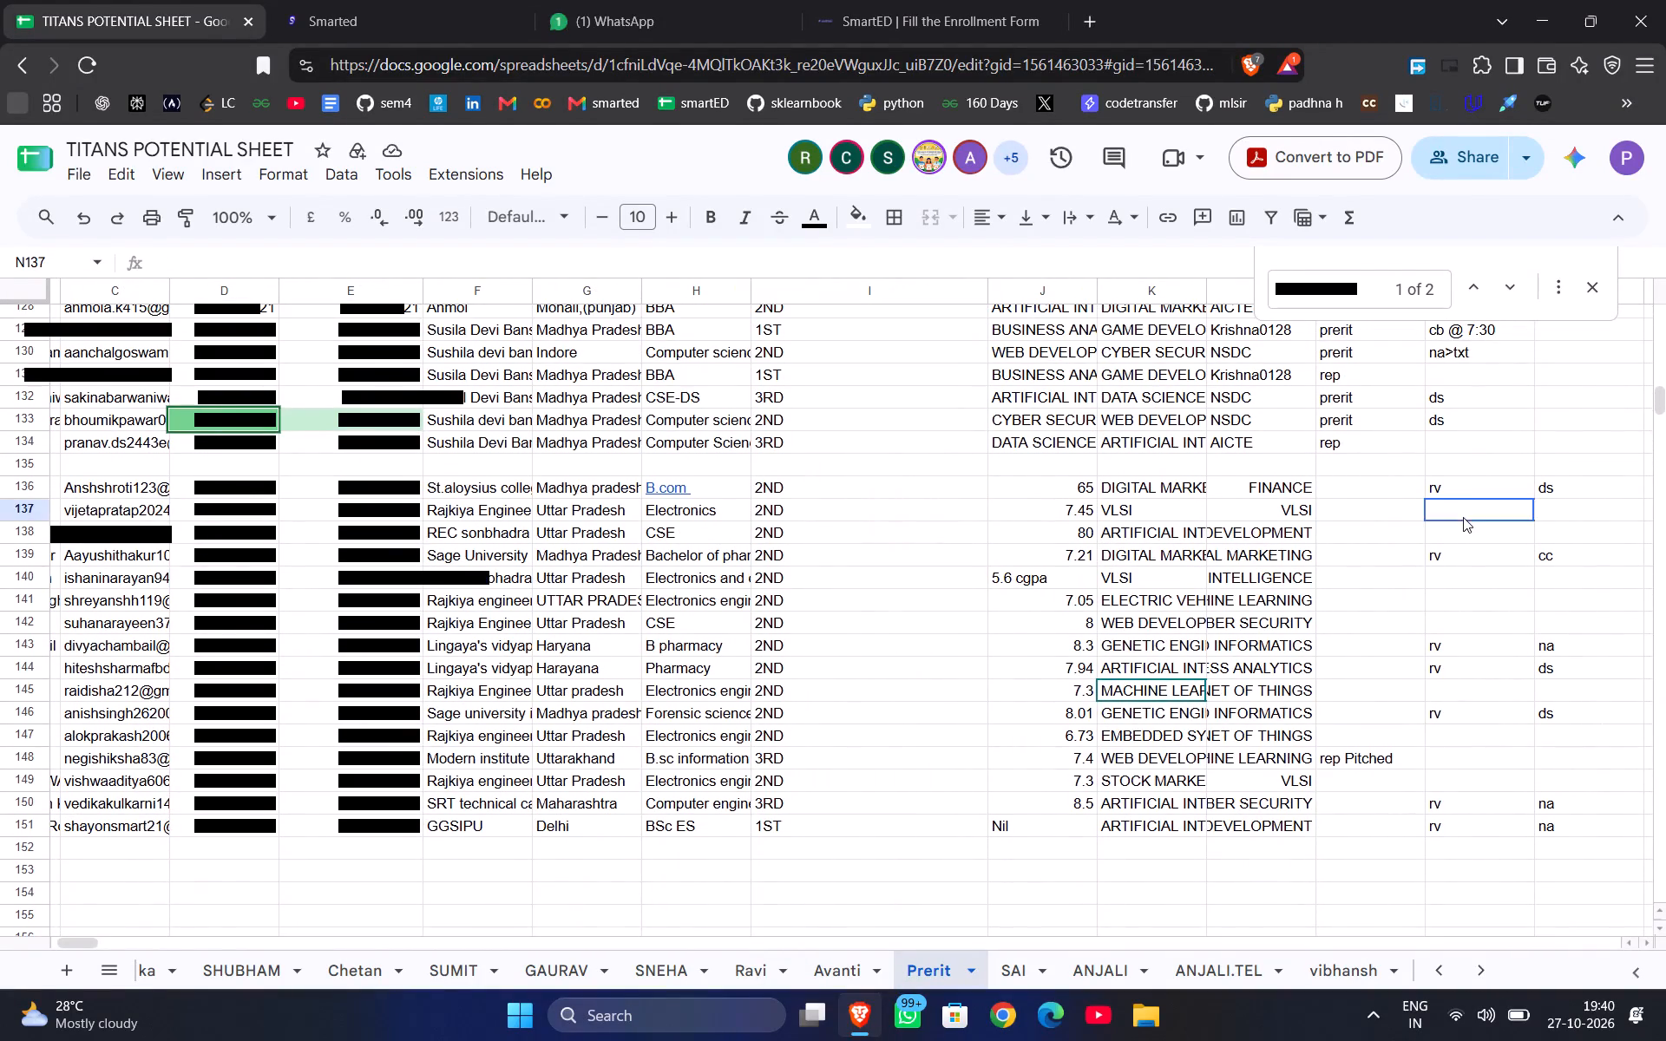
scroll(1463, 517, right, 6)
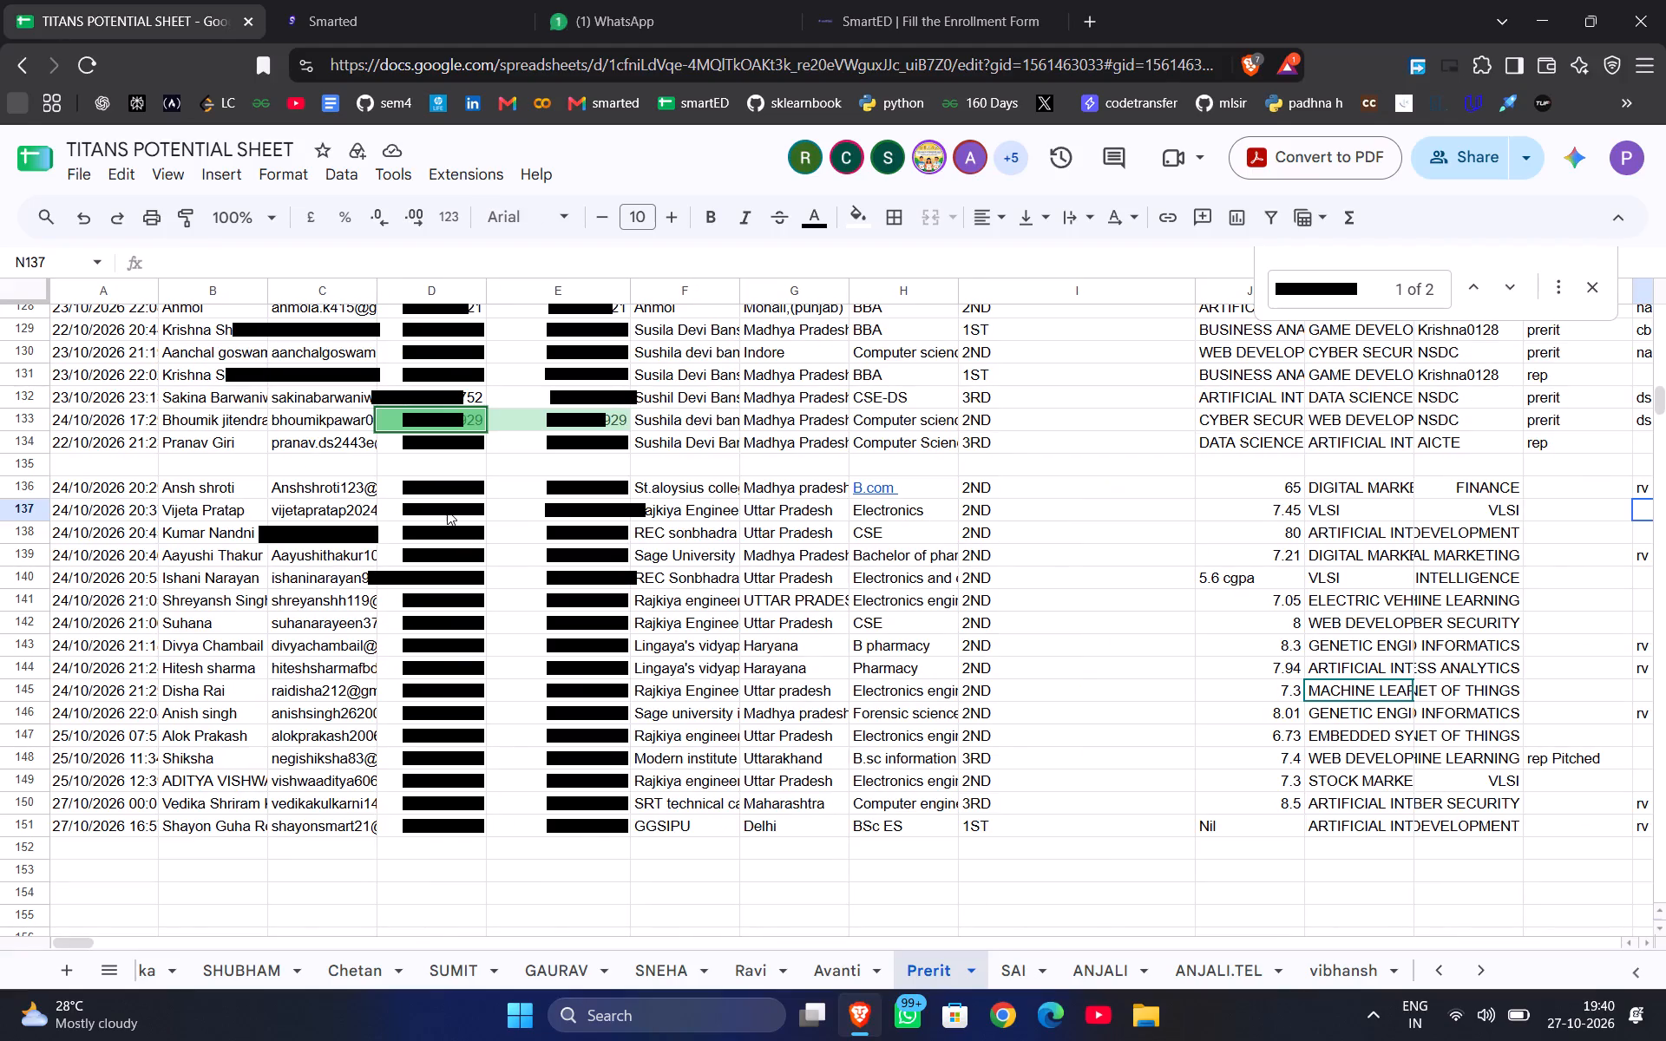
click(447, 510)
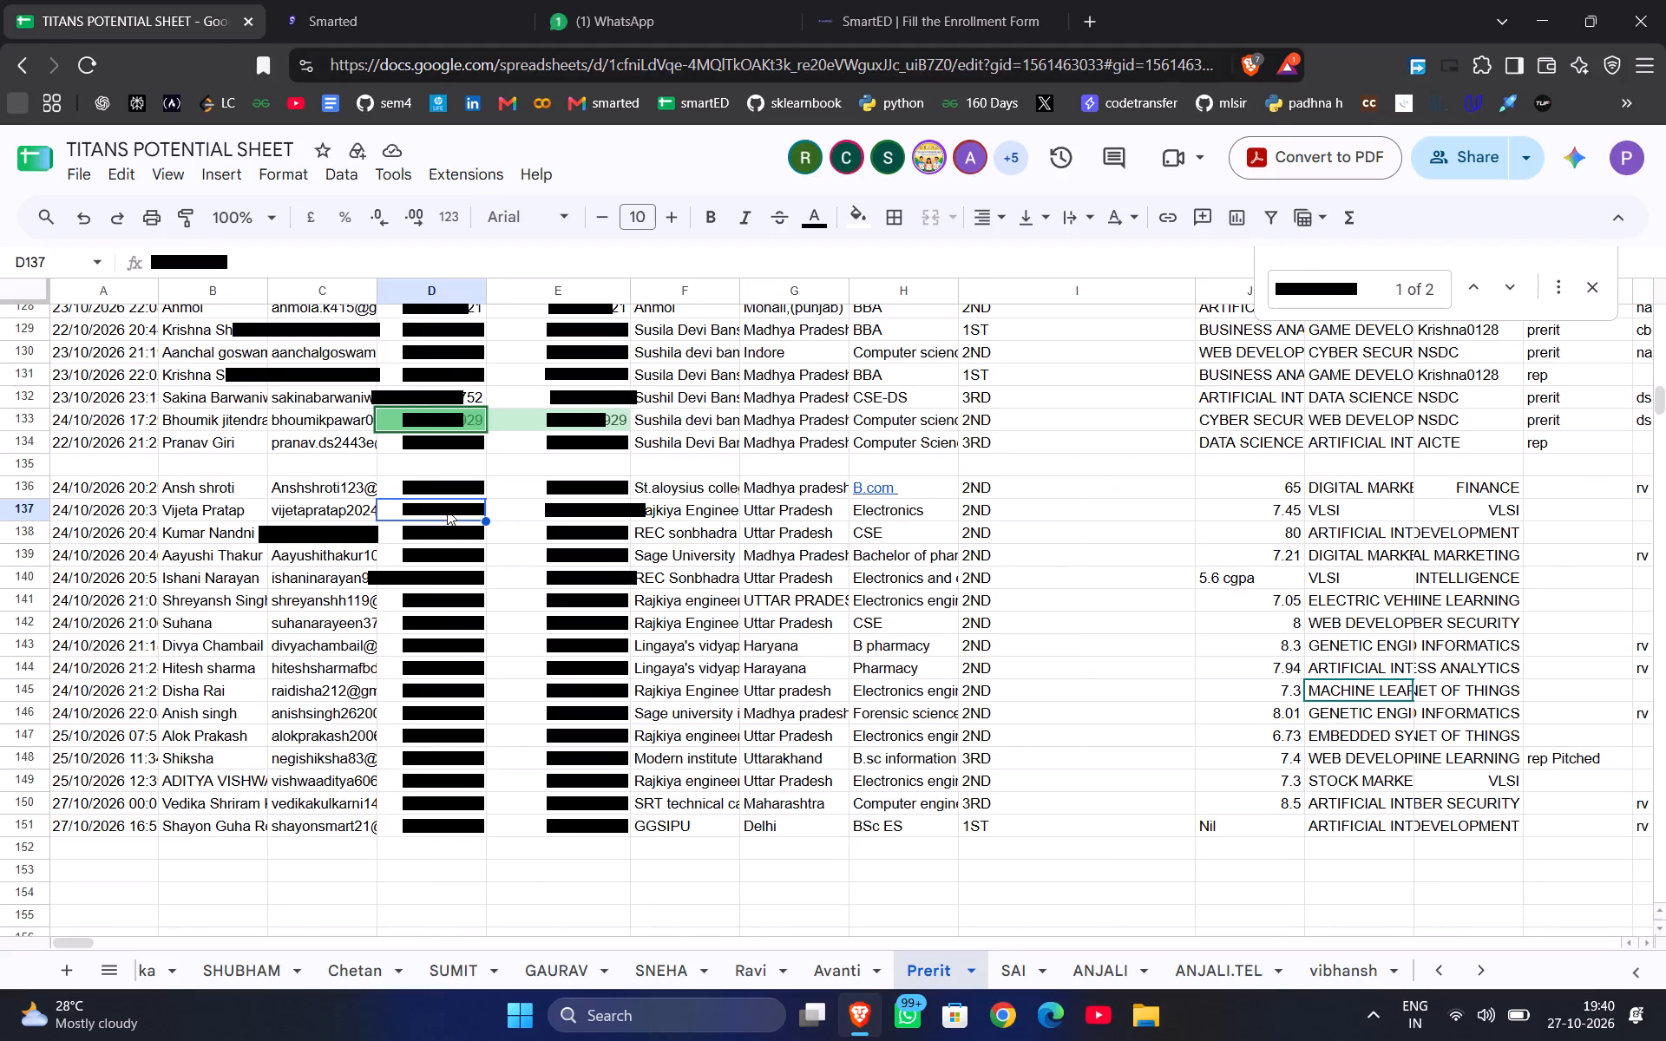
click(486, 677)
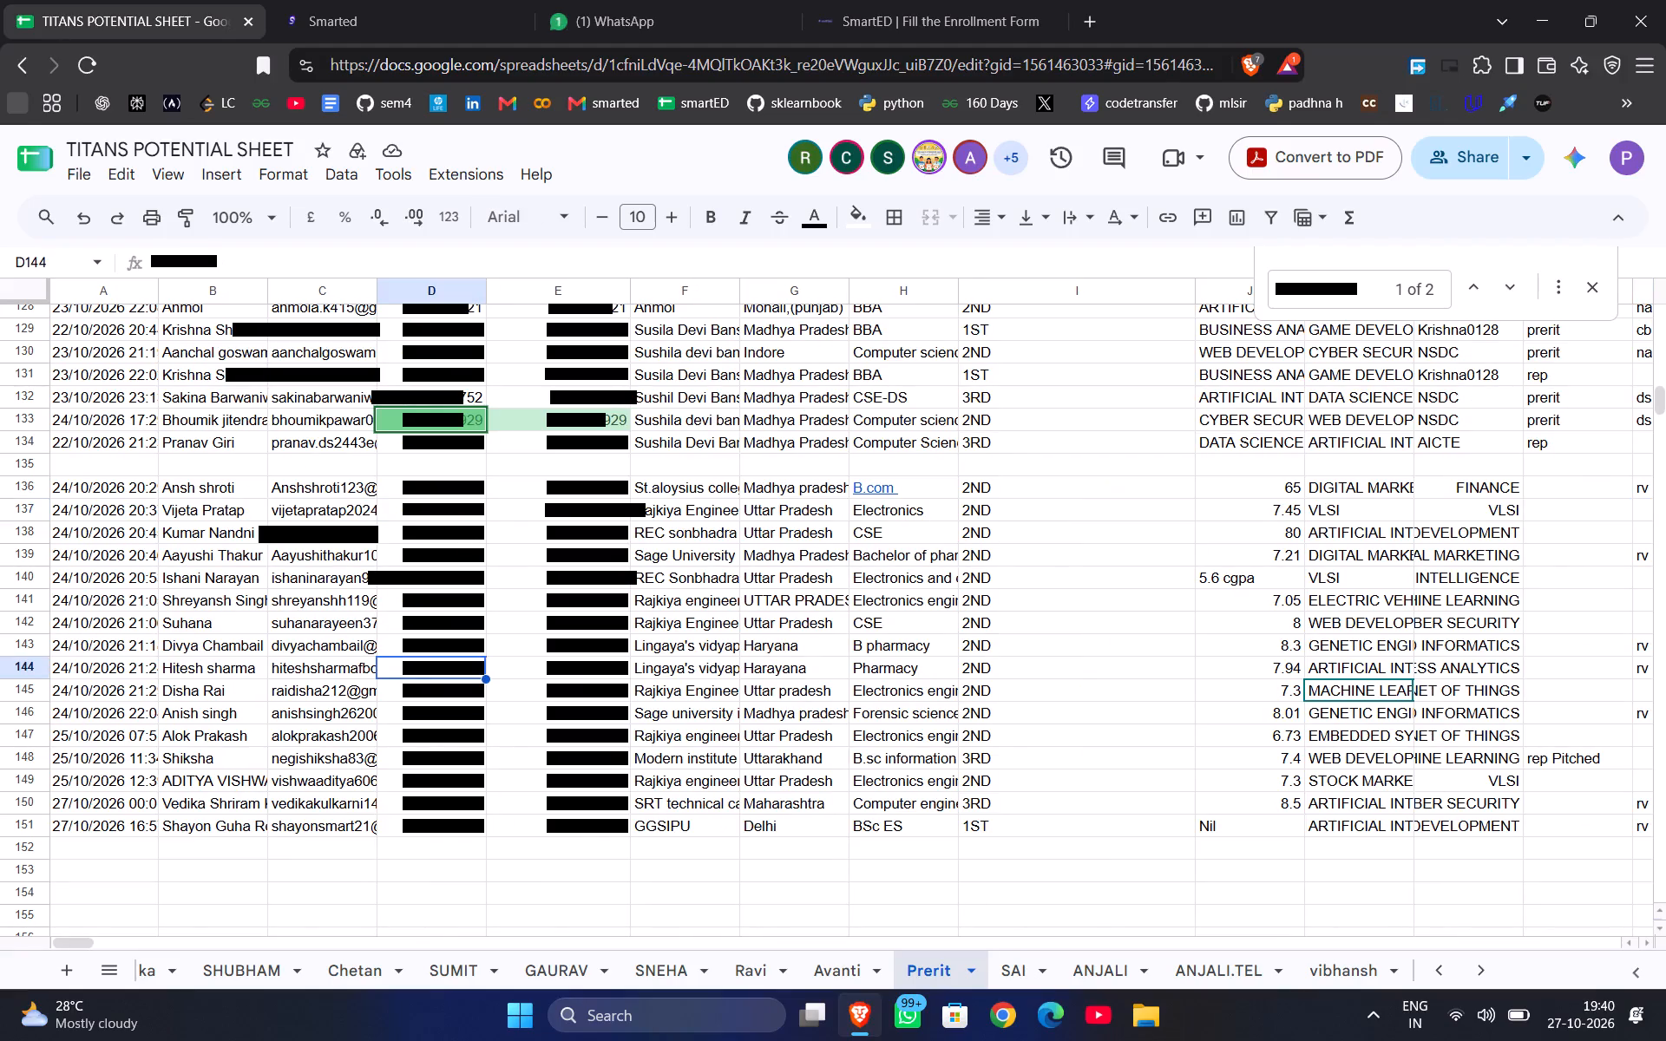
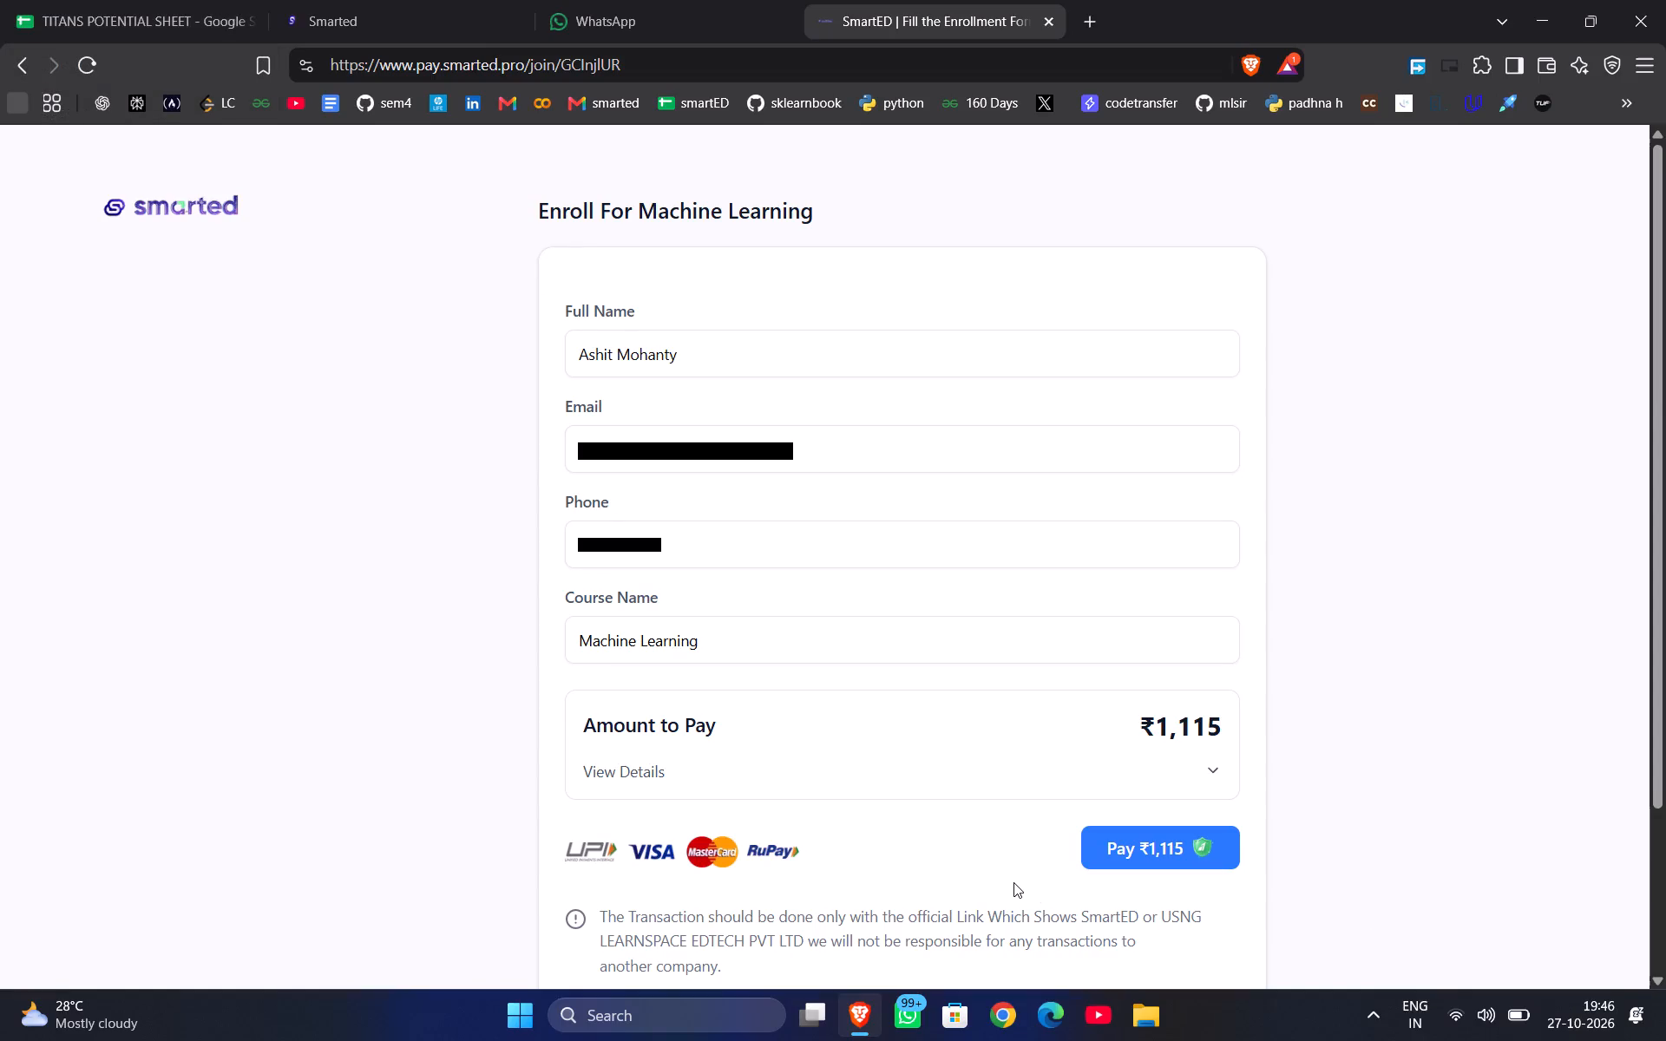
Capture a screenshot of the Machine Learning enrollment form, from its heading down to the amount-to-pay box.
key(Print)
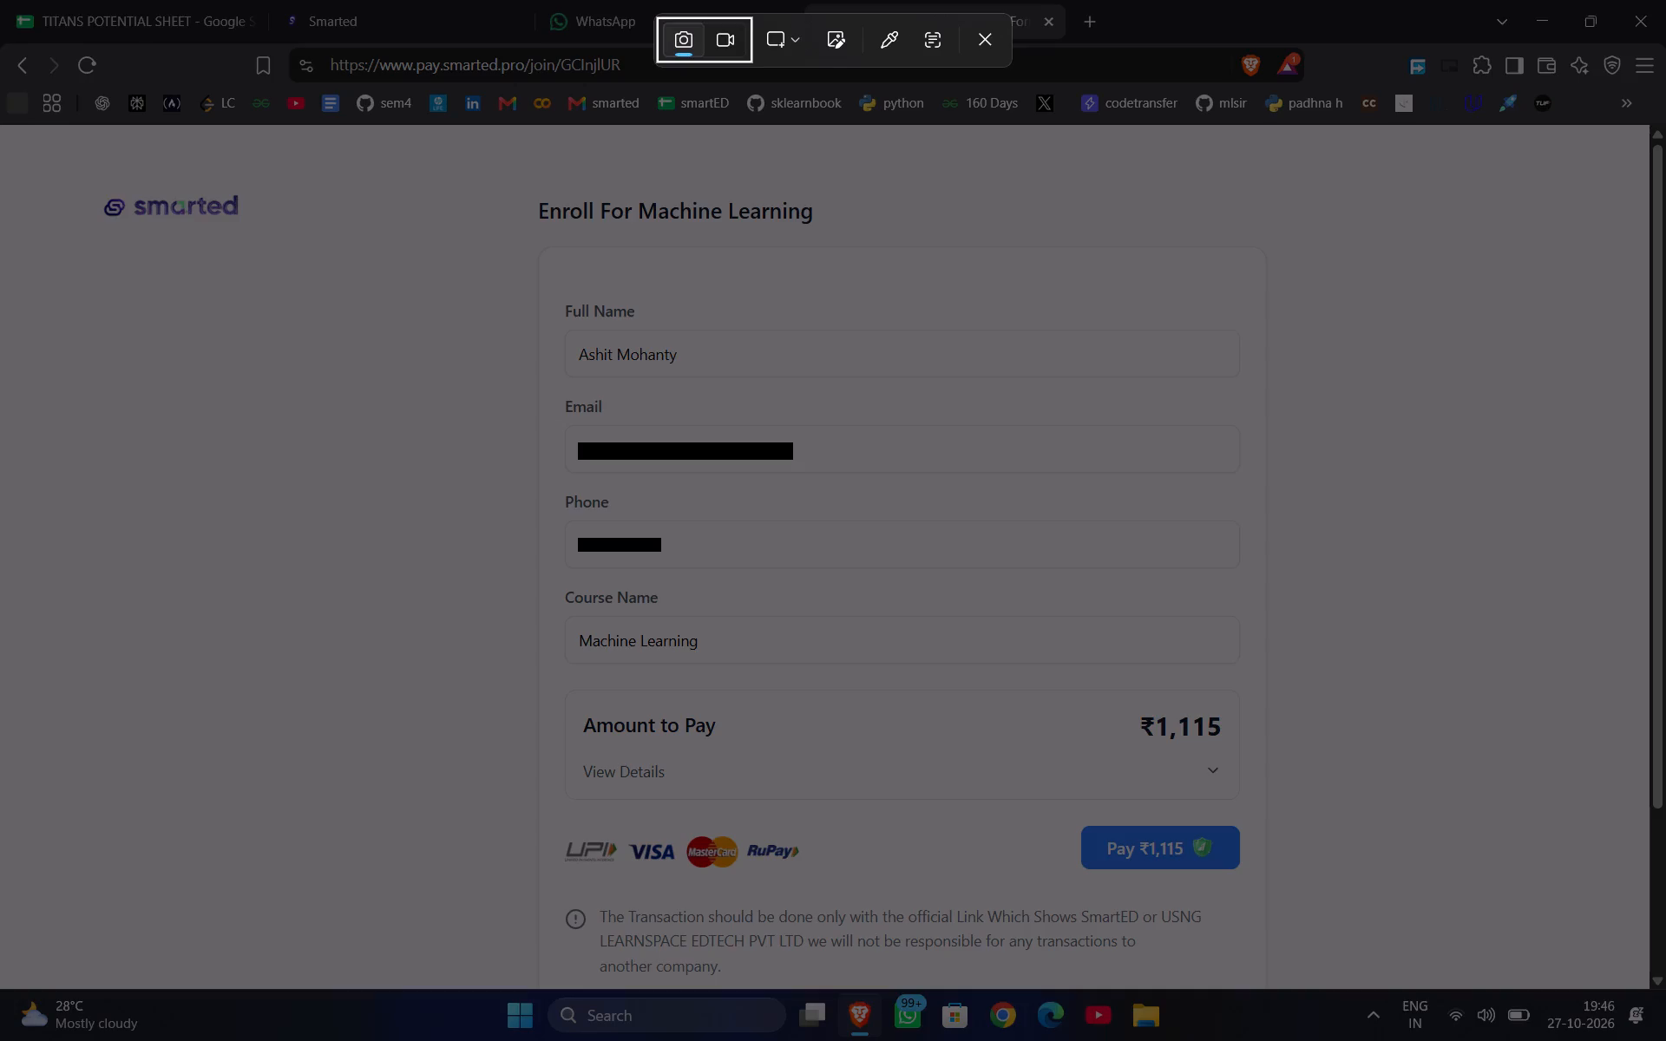
drag(487, 173, 1365, 892)
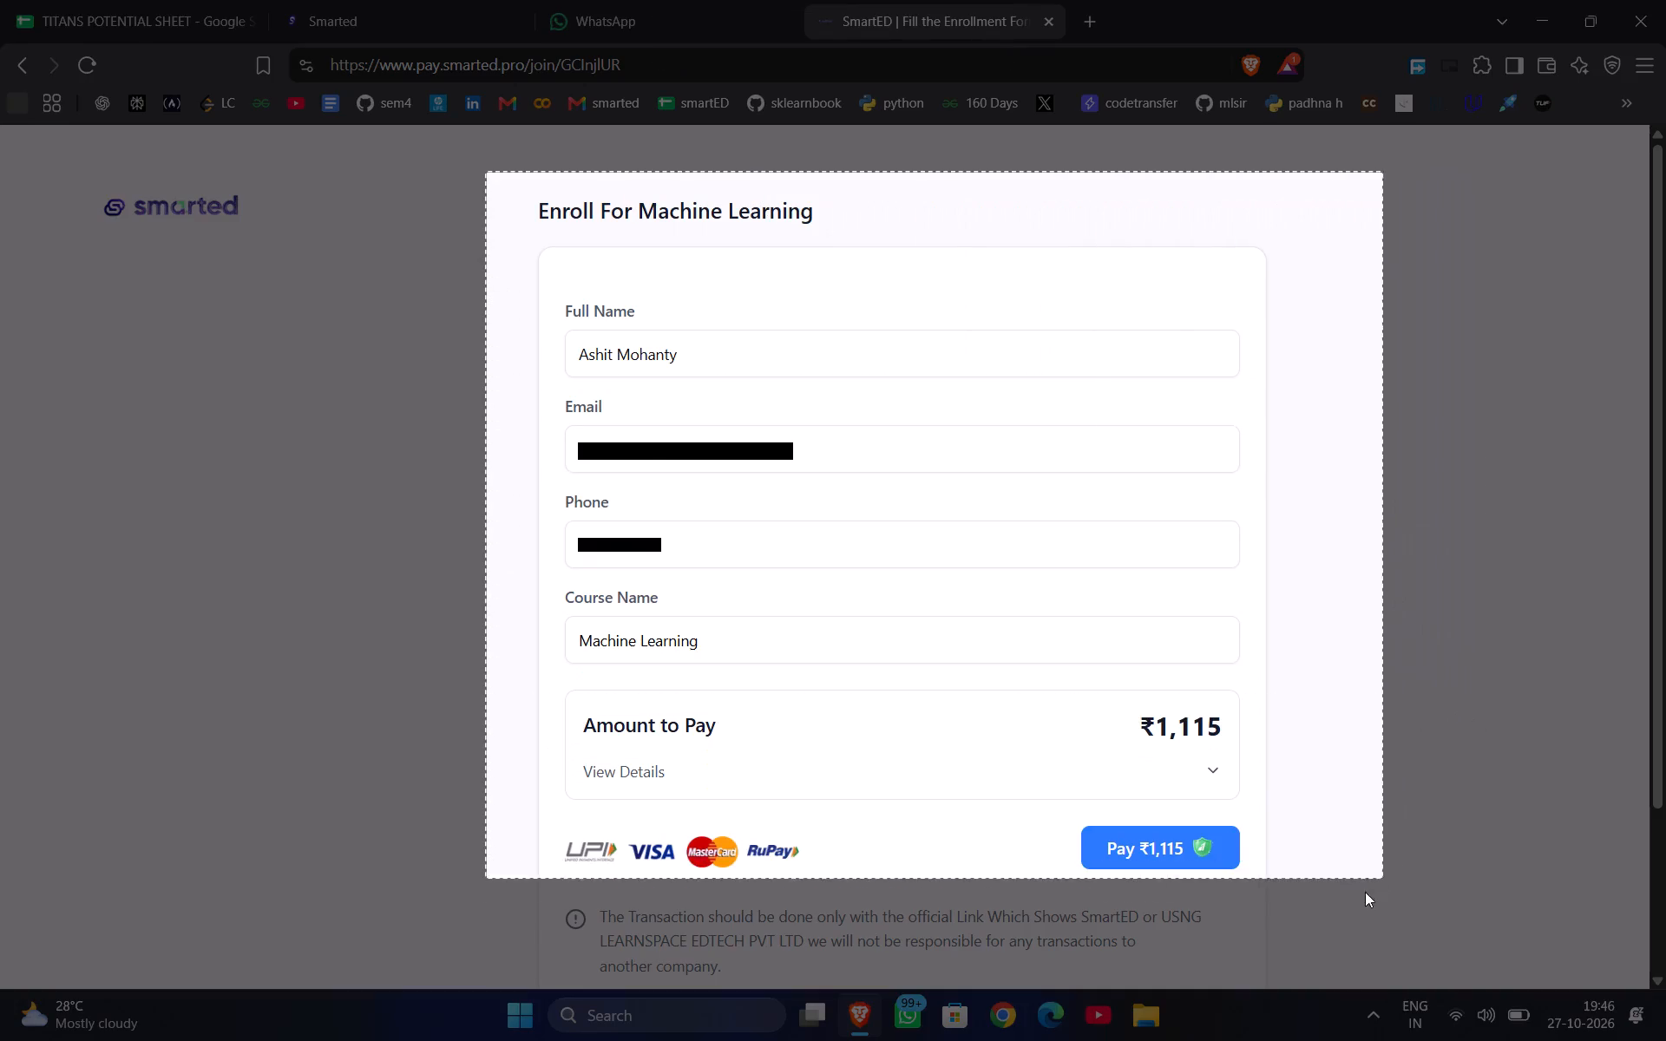
drag(1365, 892, 1282, 808)
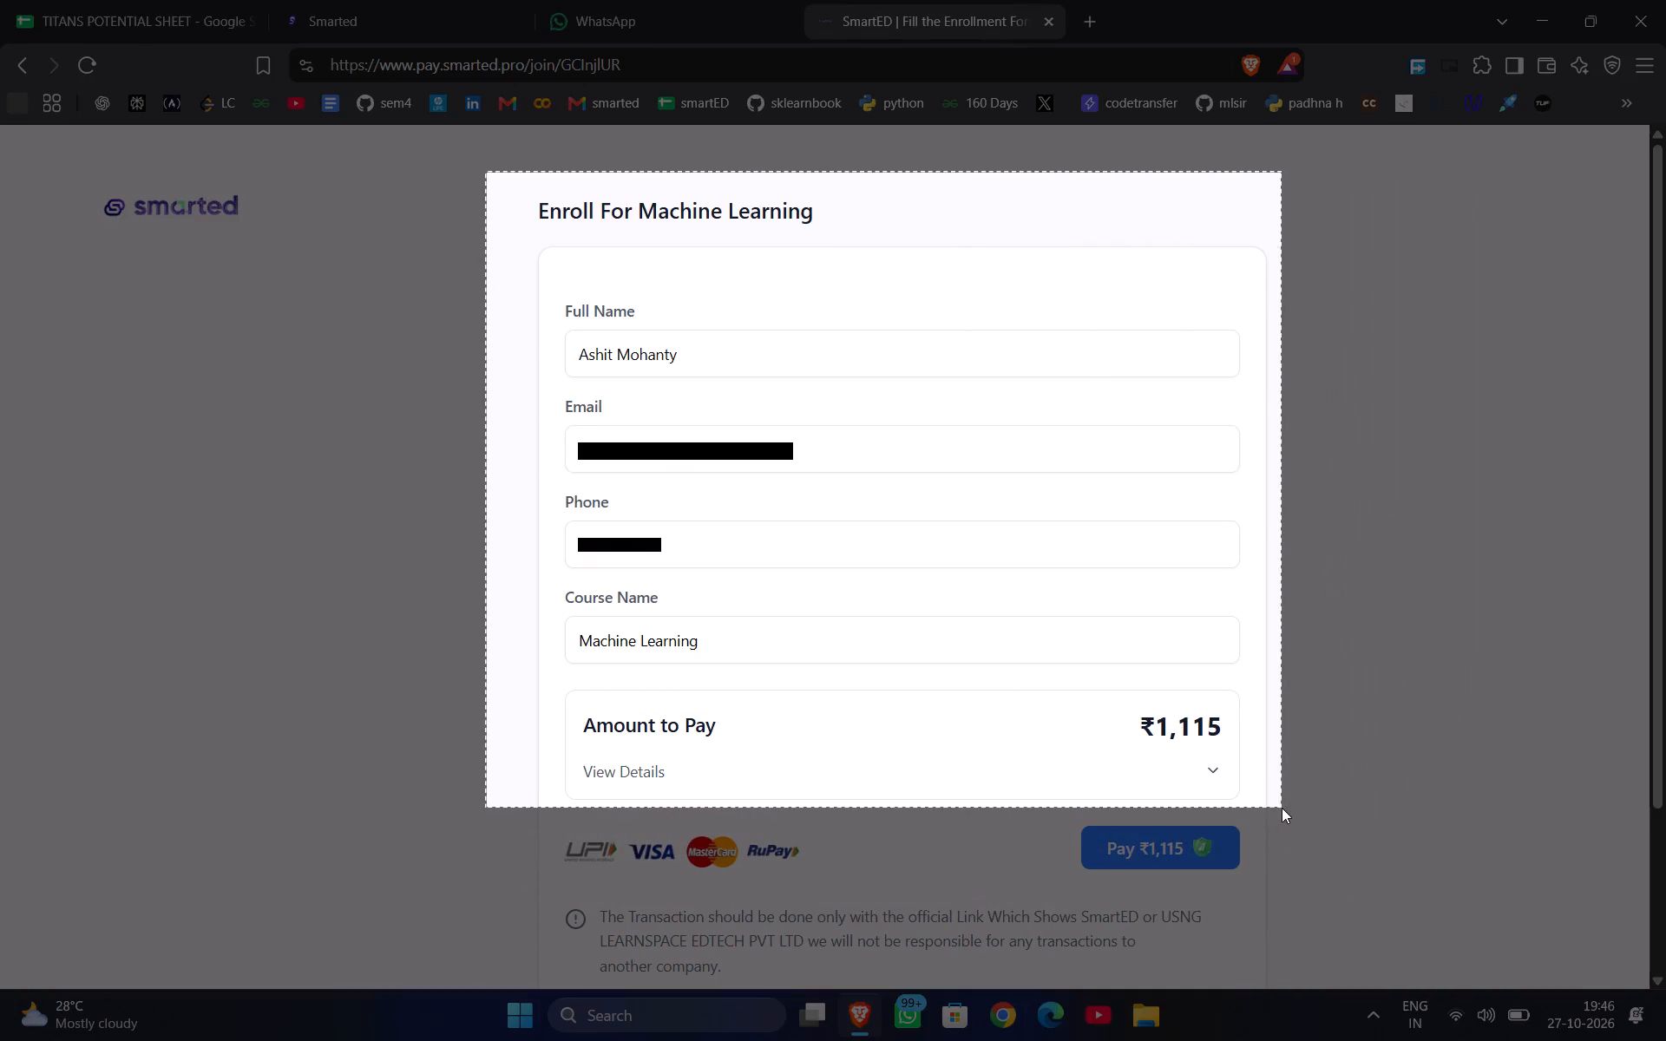
drag(1282, 808, 1298, 812)
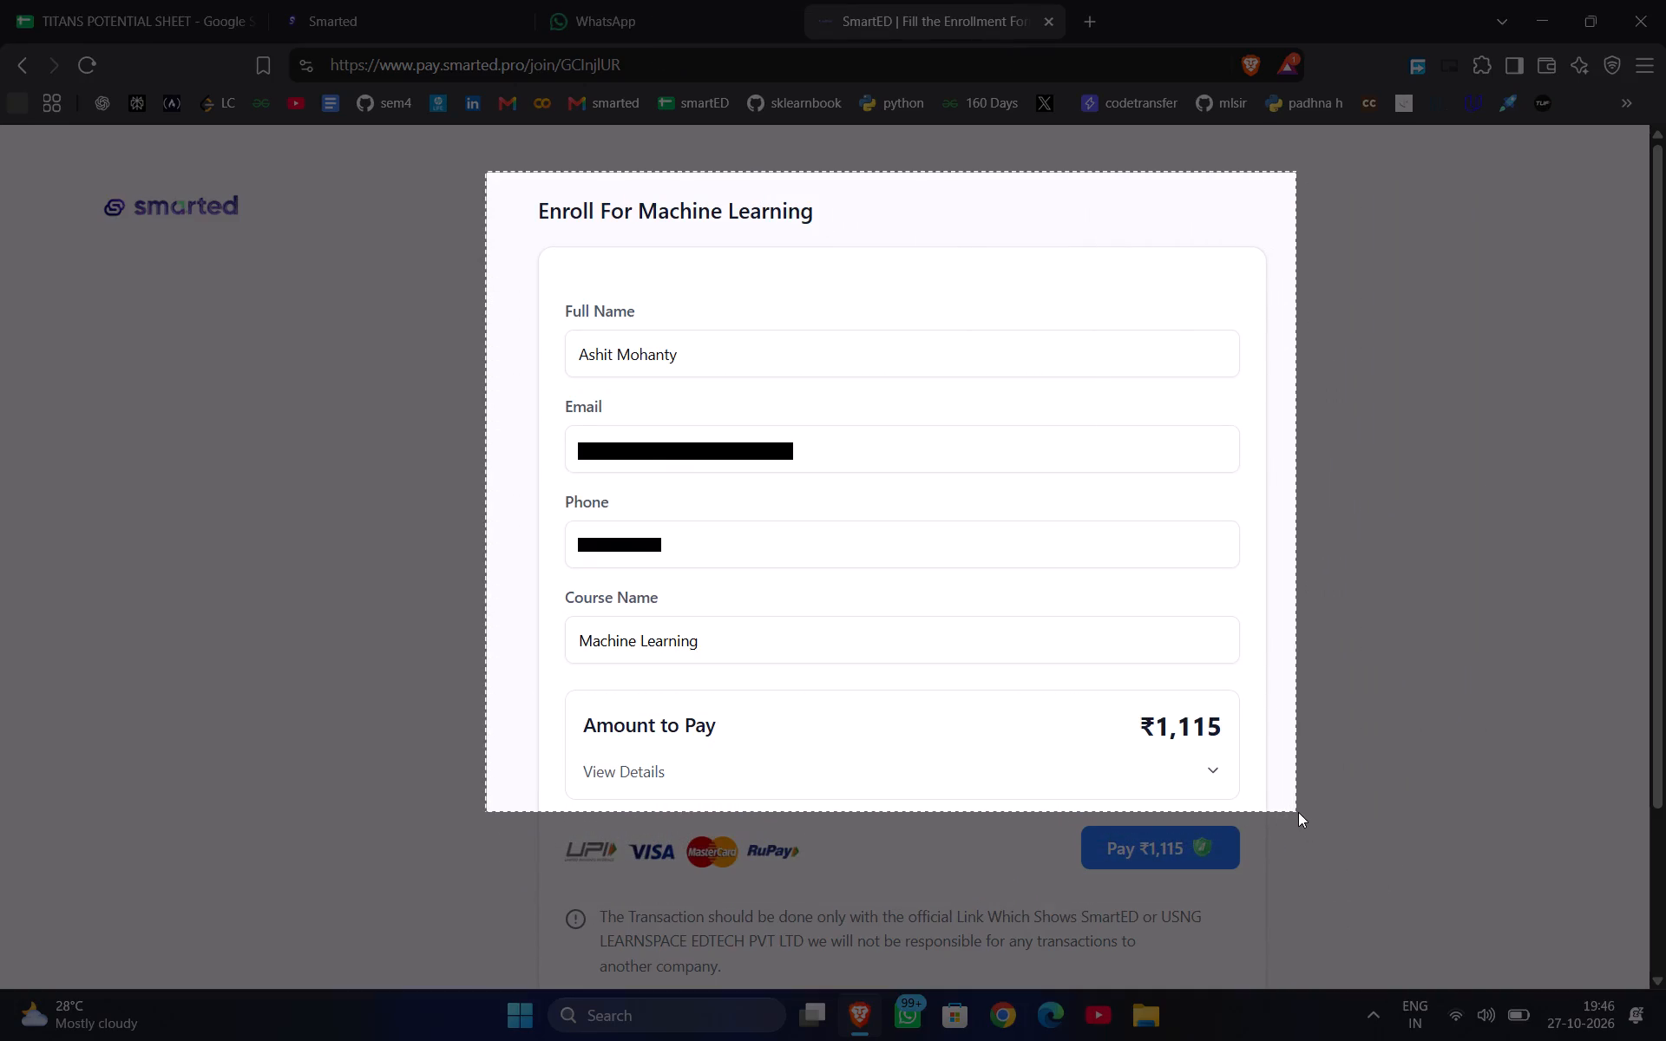
drag(1298, 812, 1296, 820)
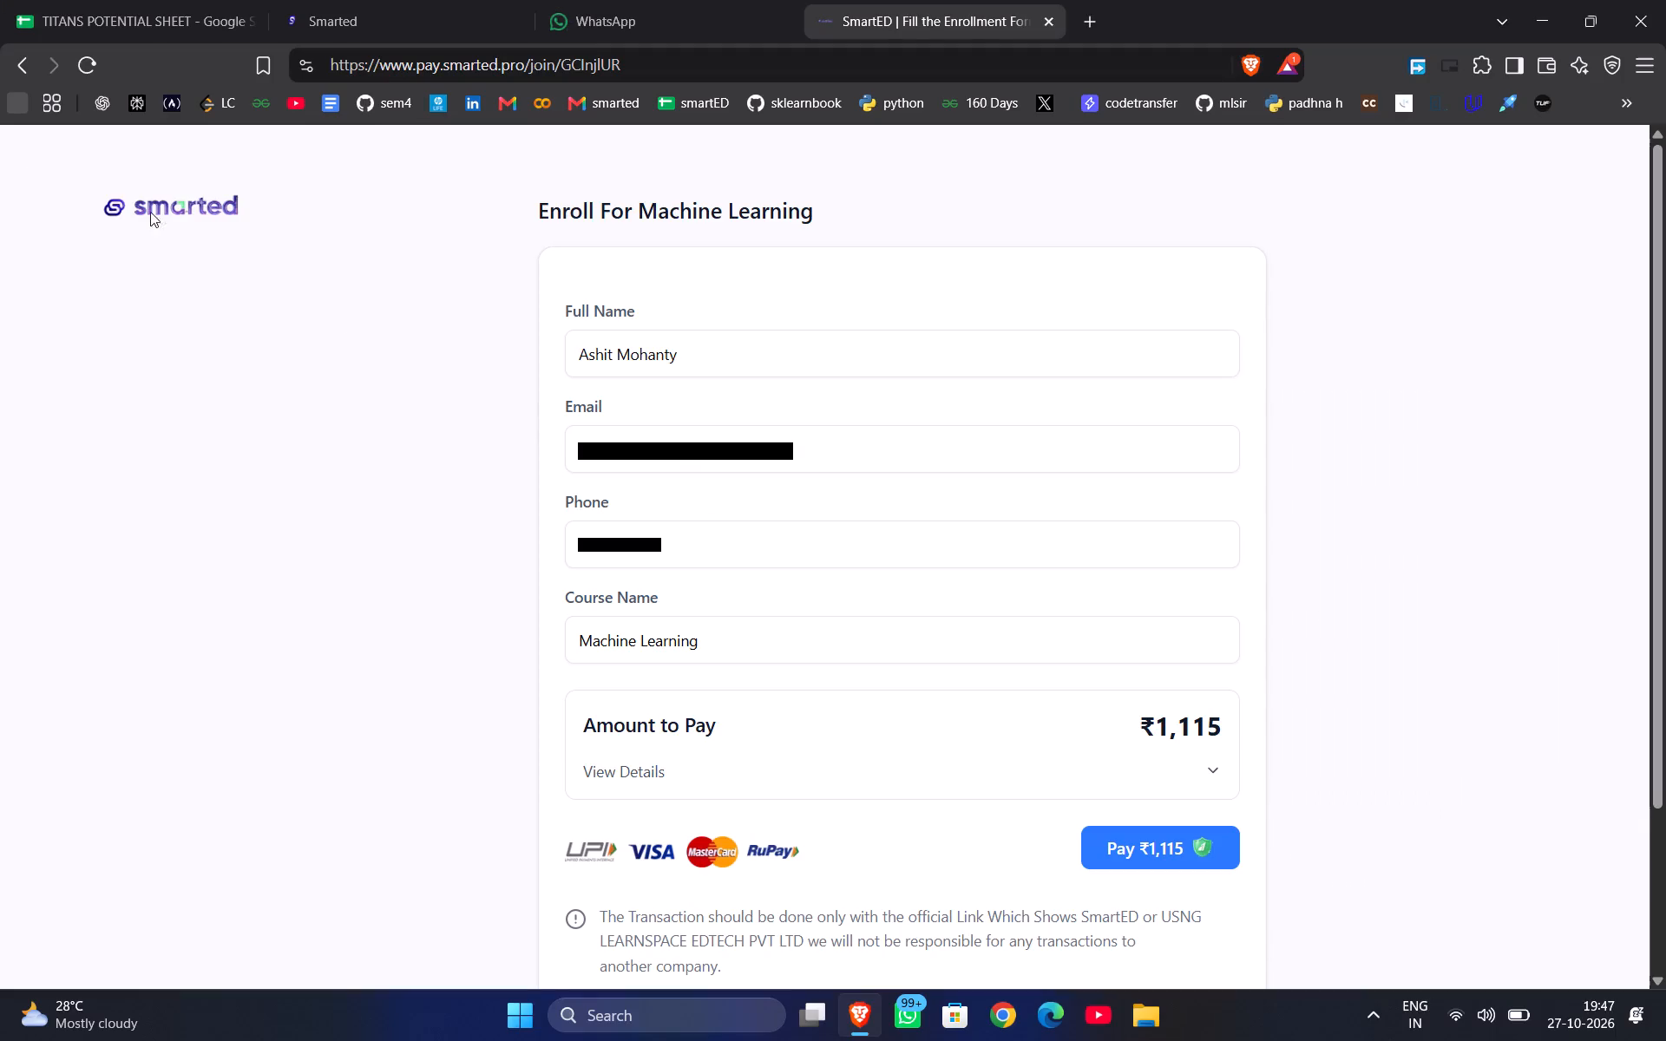
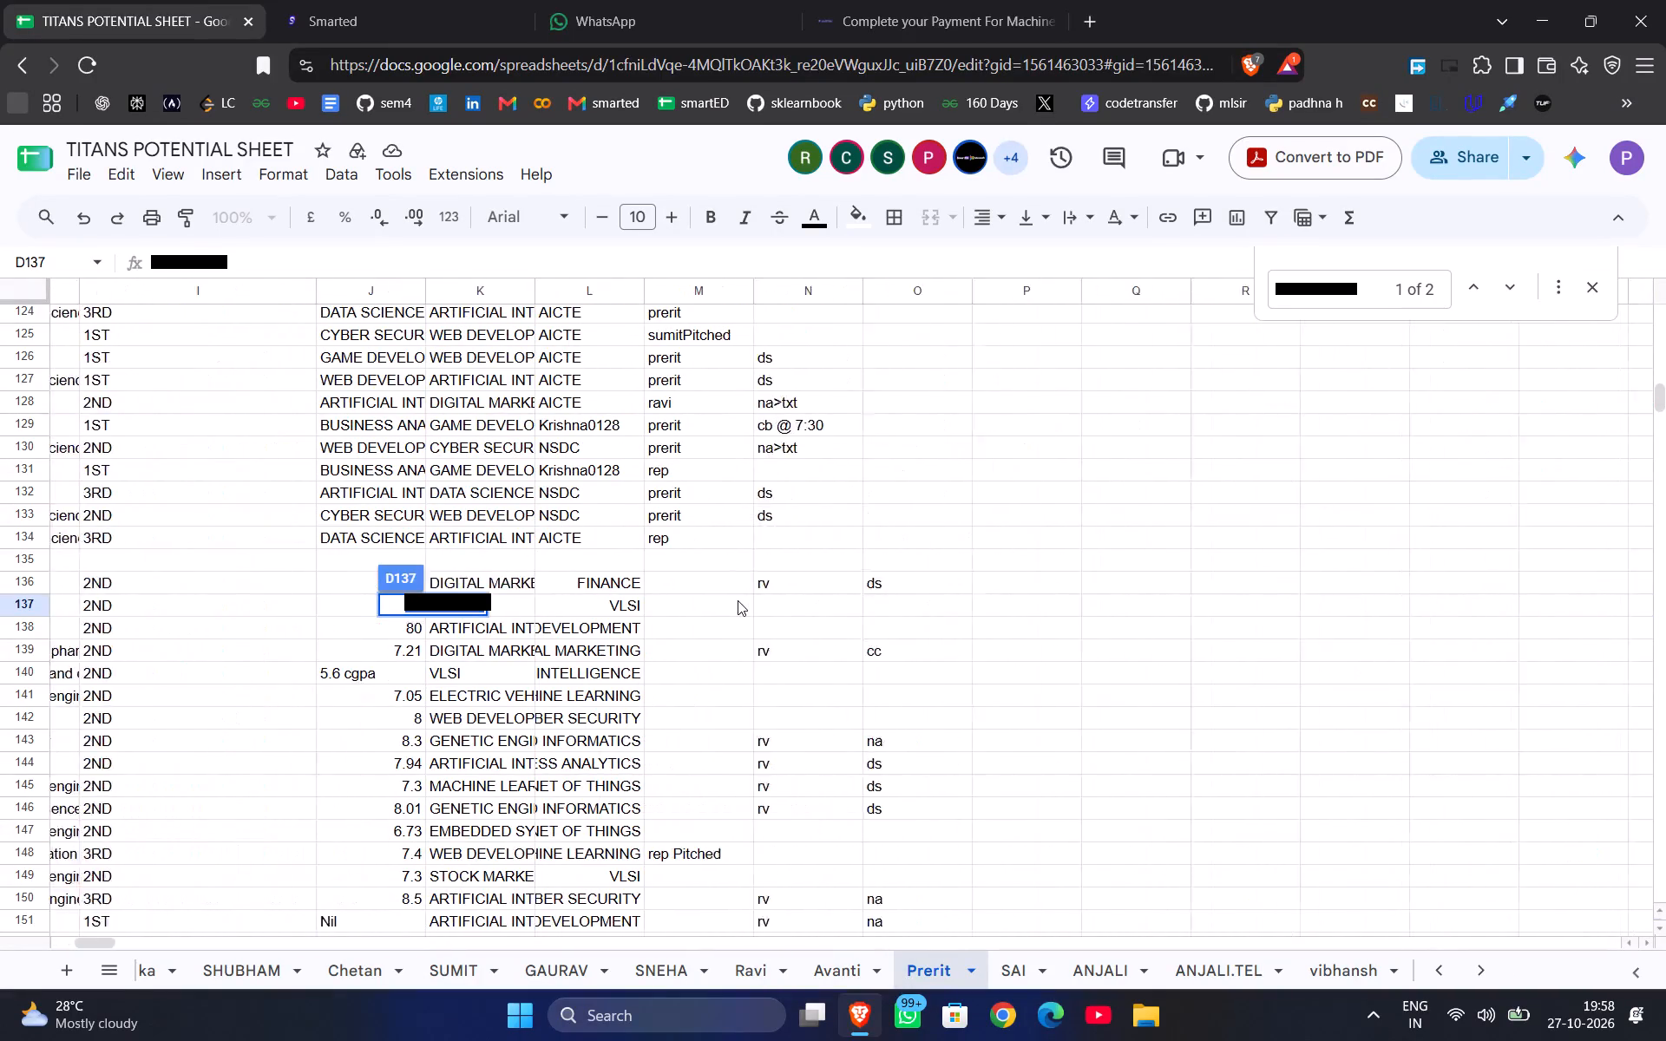
Enter prerit in column N of row 137 to mark who is handling that lead.
click(738, 600)
text(prerit)
key(Tab)
Copy the contact entry in column D for the lead in row 137.
scroll(738, 600, right, 7)
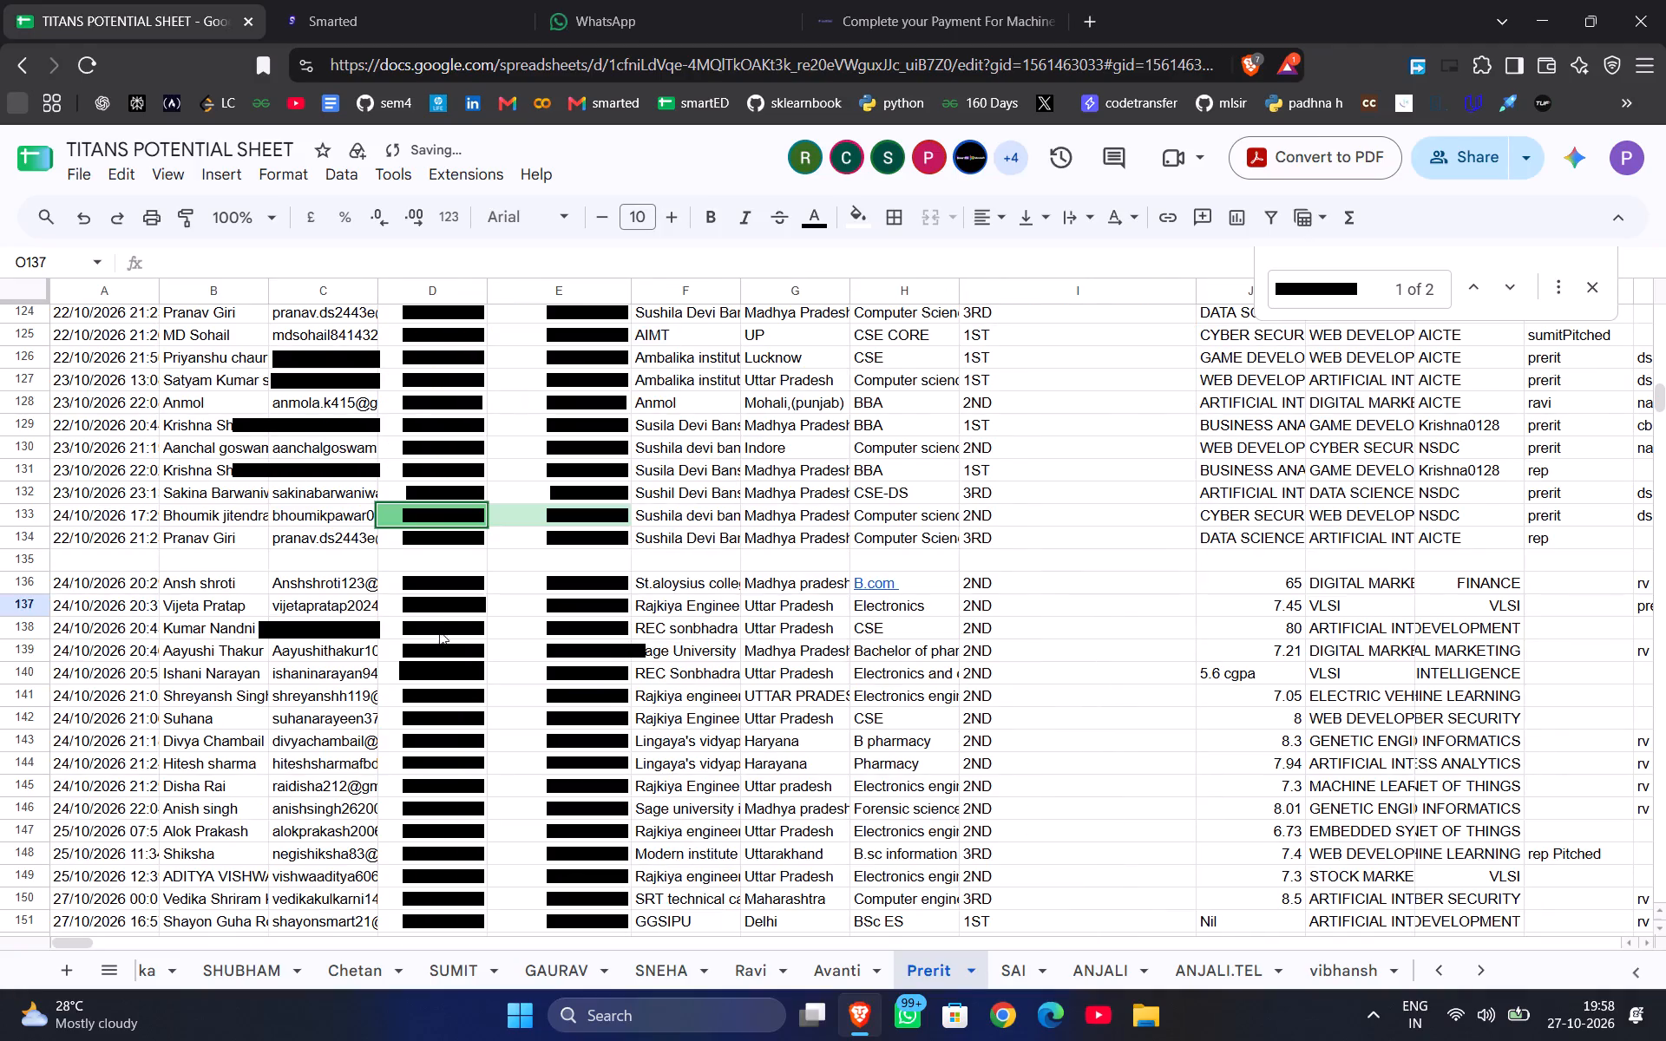
triple_click(443, 604)
key(ctrl+c)
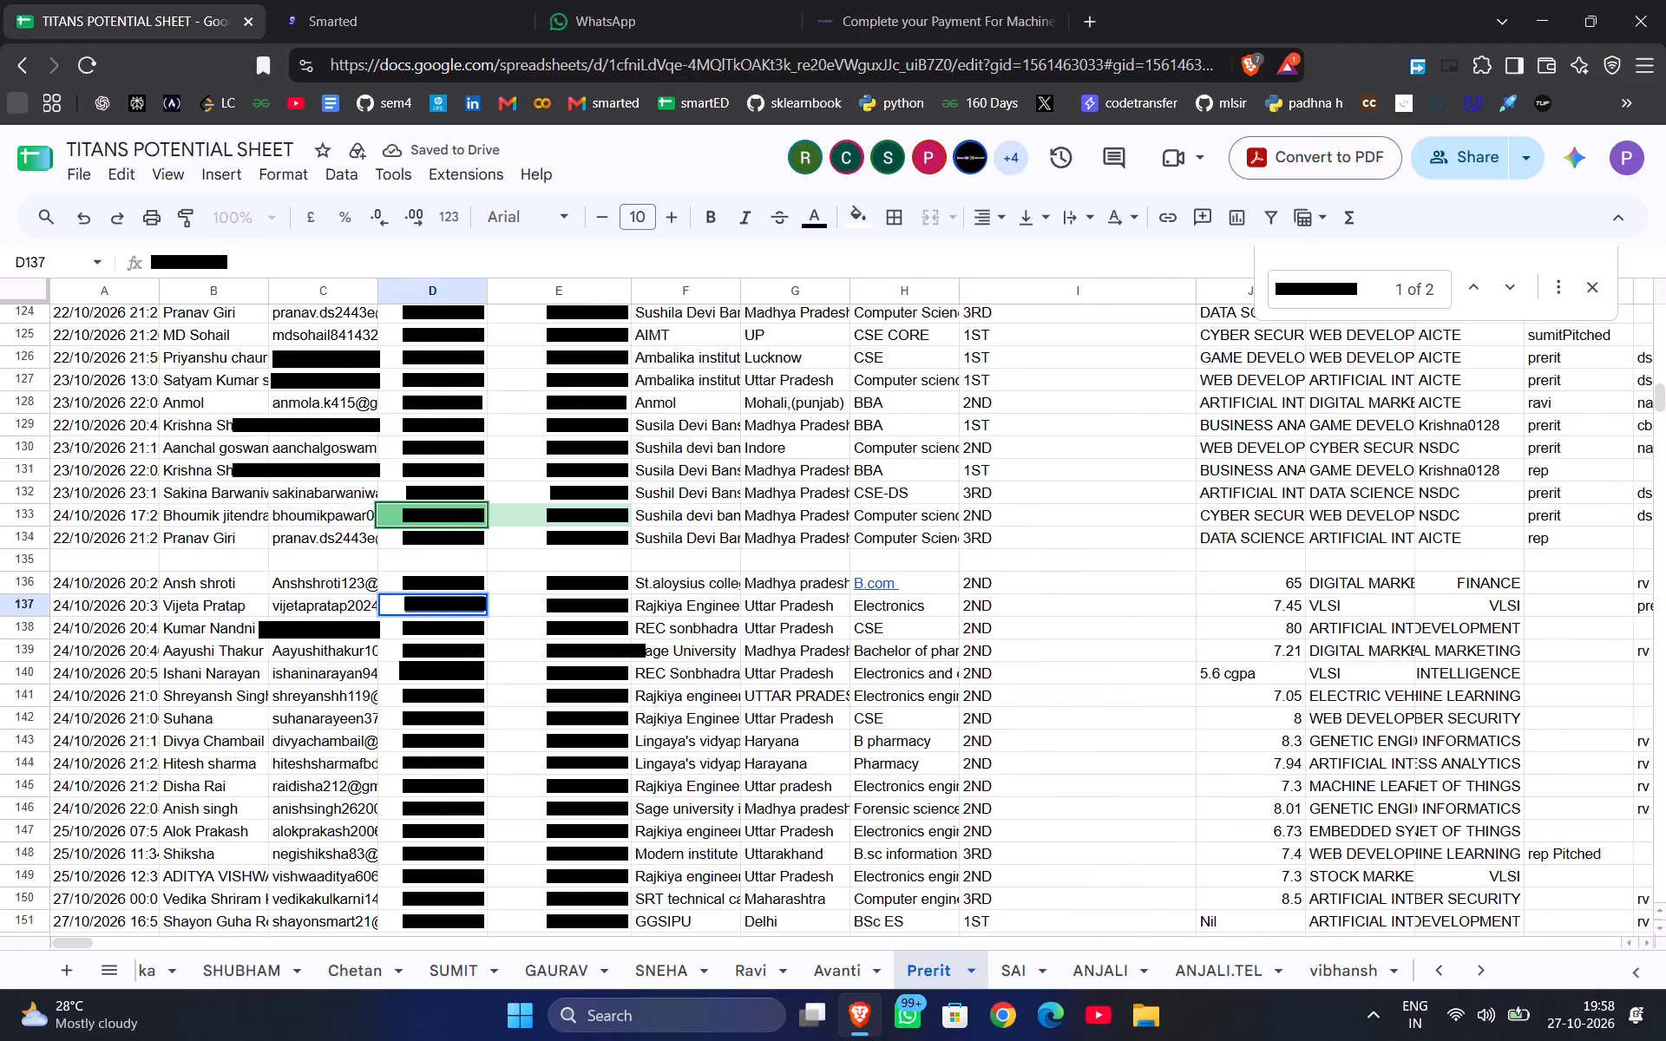
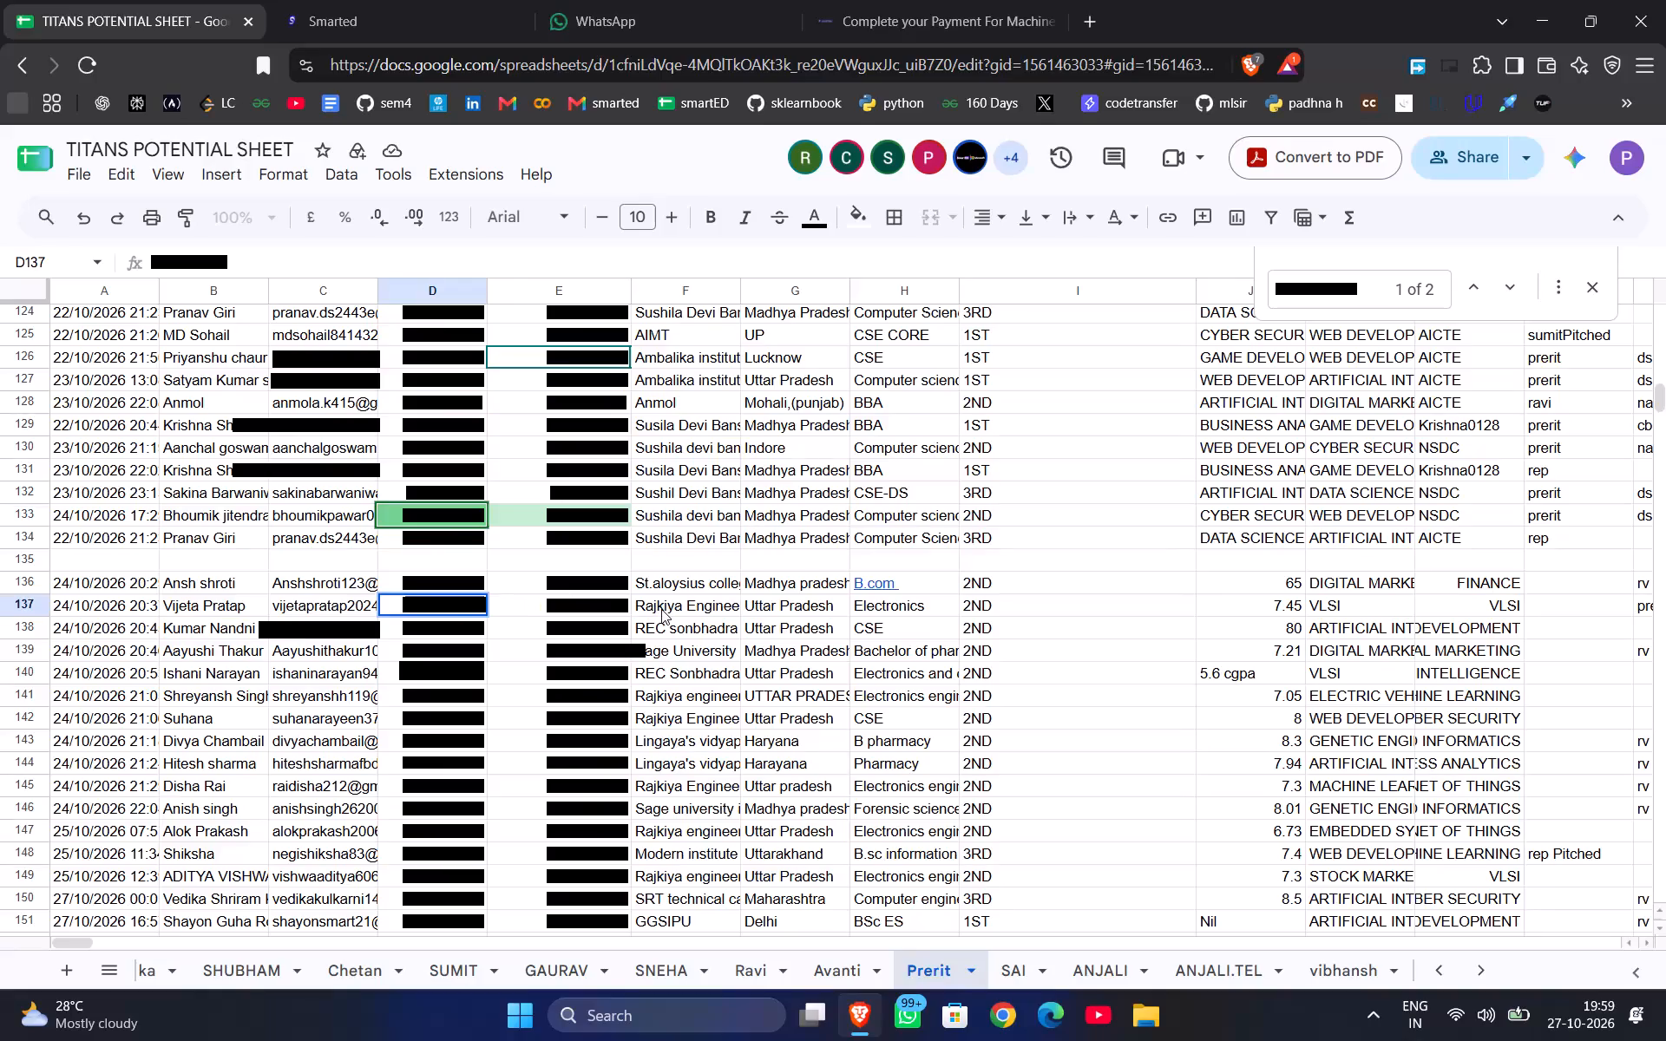
Copy the college name from column F of row 137 and search the web for Rajkiya Engineering College Sonbhadra in a new tab.
triple_click(661, 609)
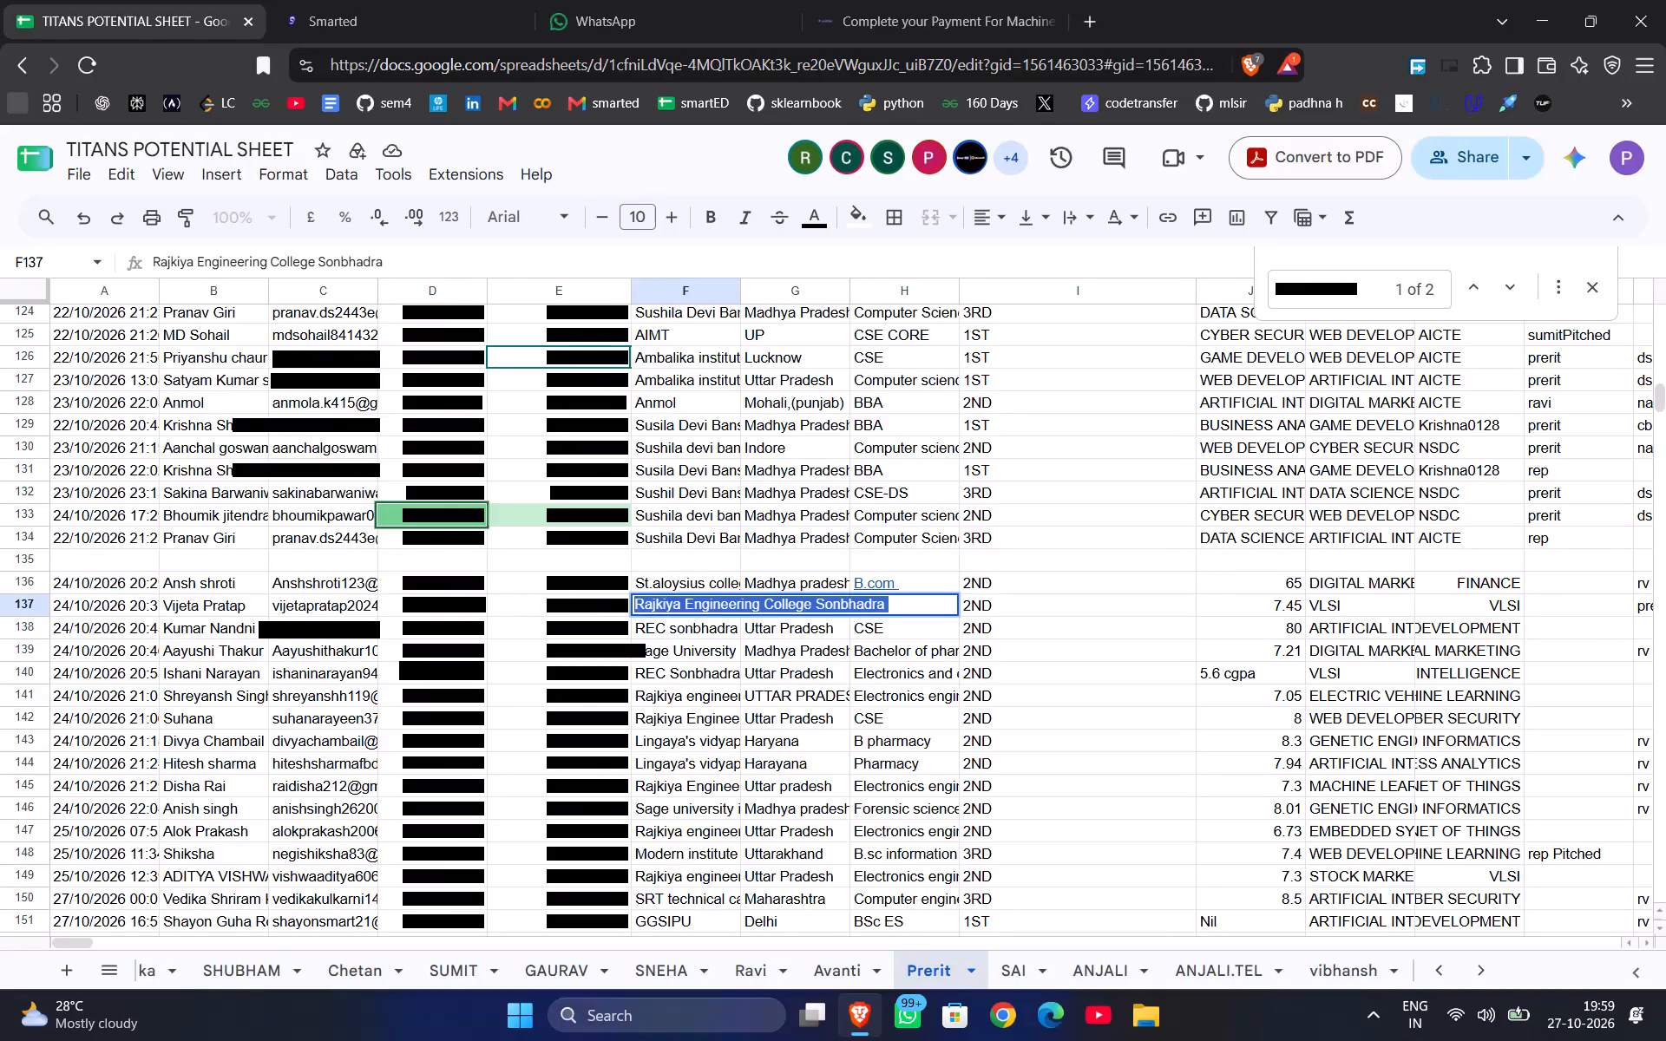
key(ctrl+c)
click(1088, 15)
key(ctrl+v)
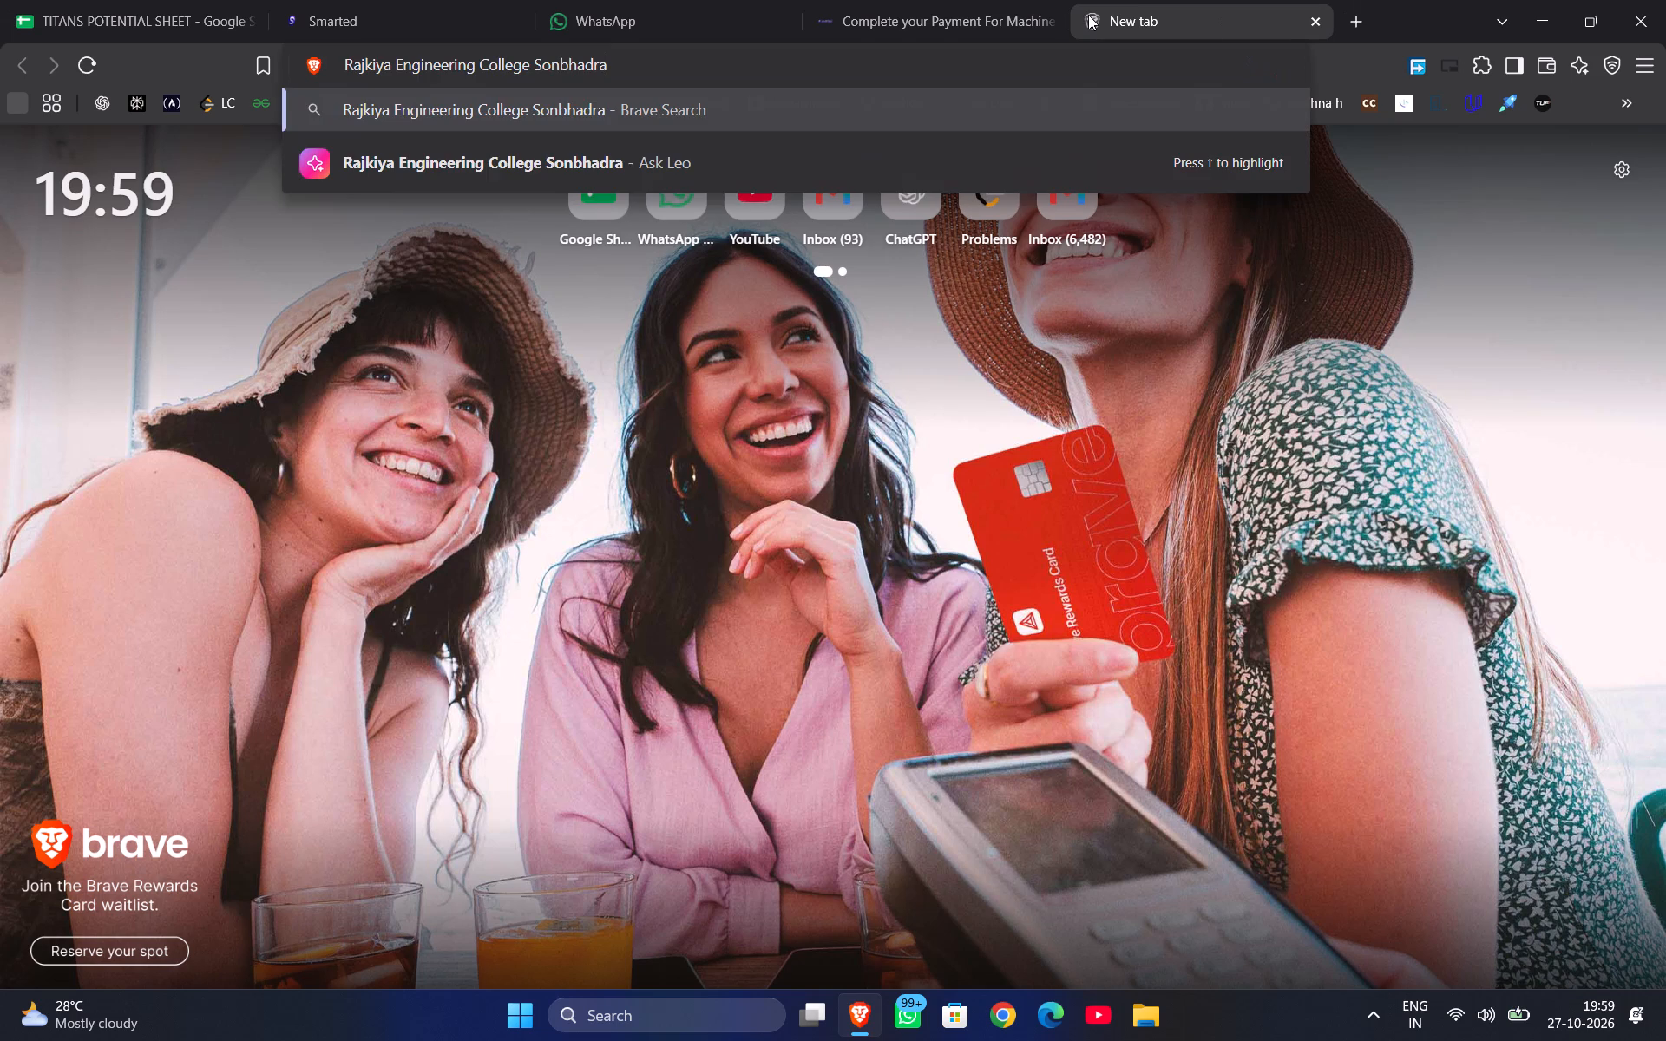
key(Return)
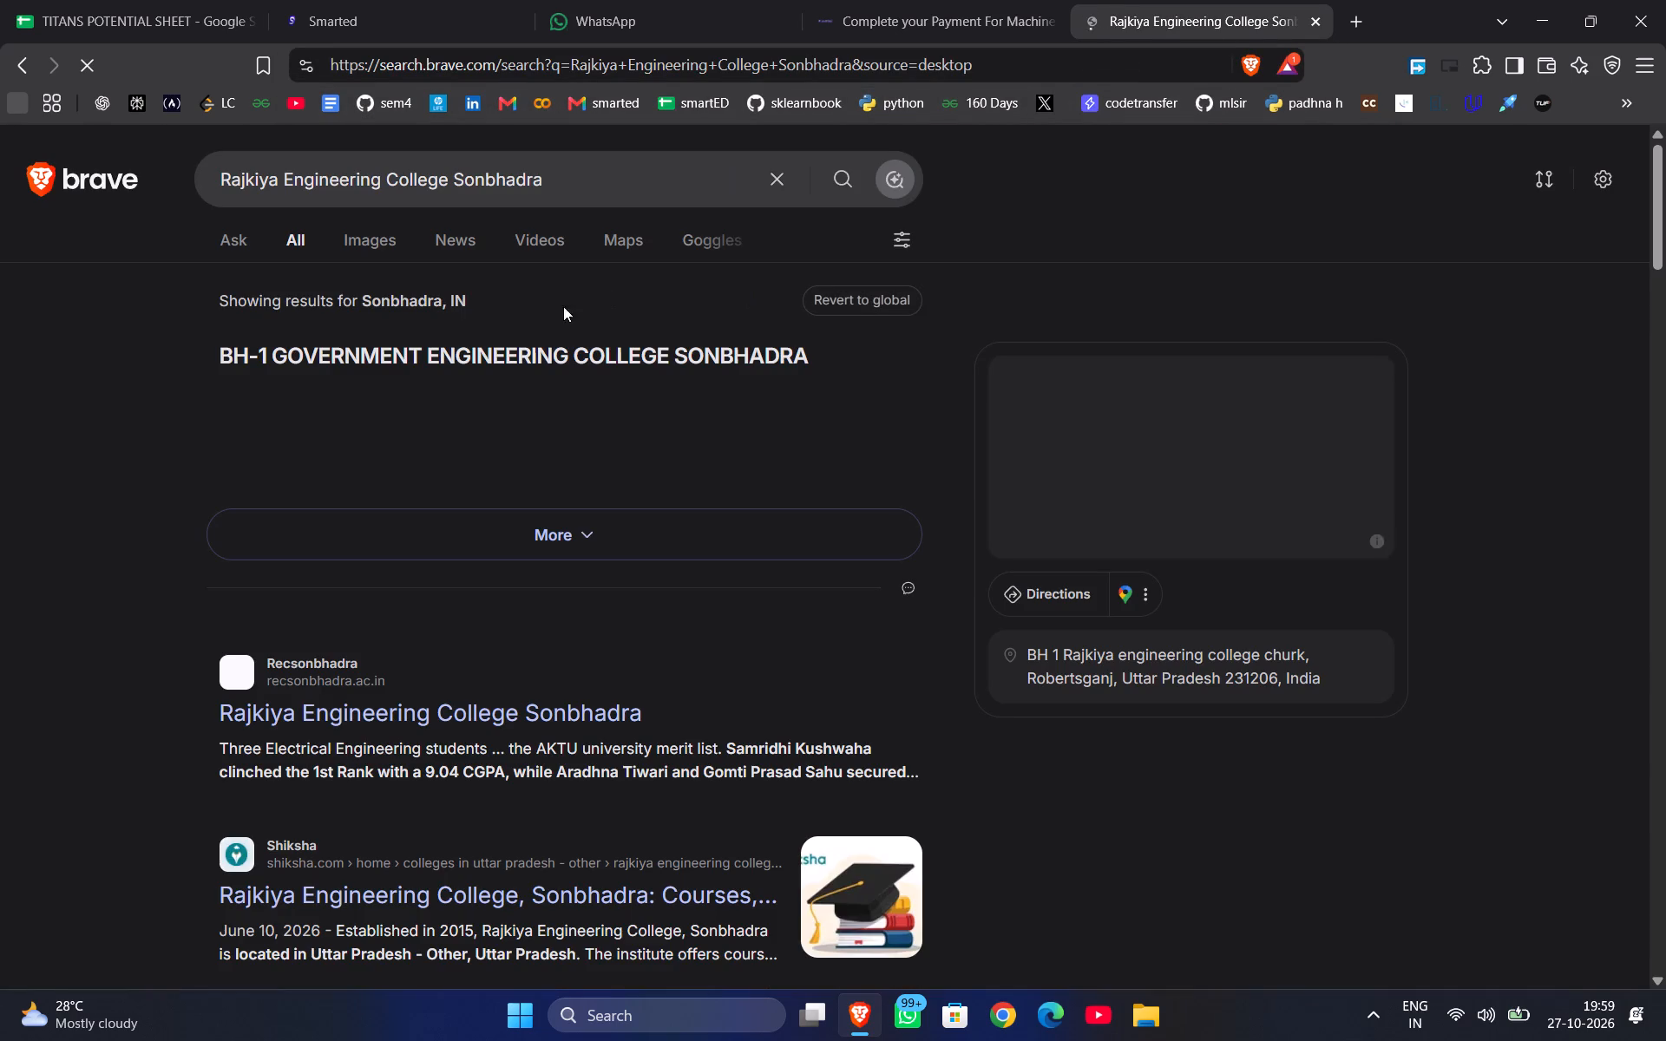
Browse the image results for the college, preview the entrance gate photo from caderaedu.com, and close the preview.
click(384, 246)
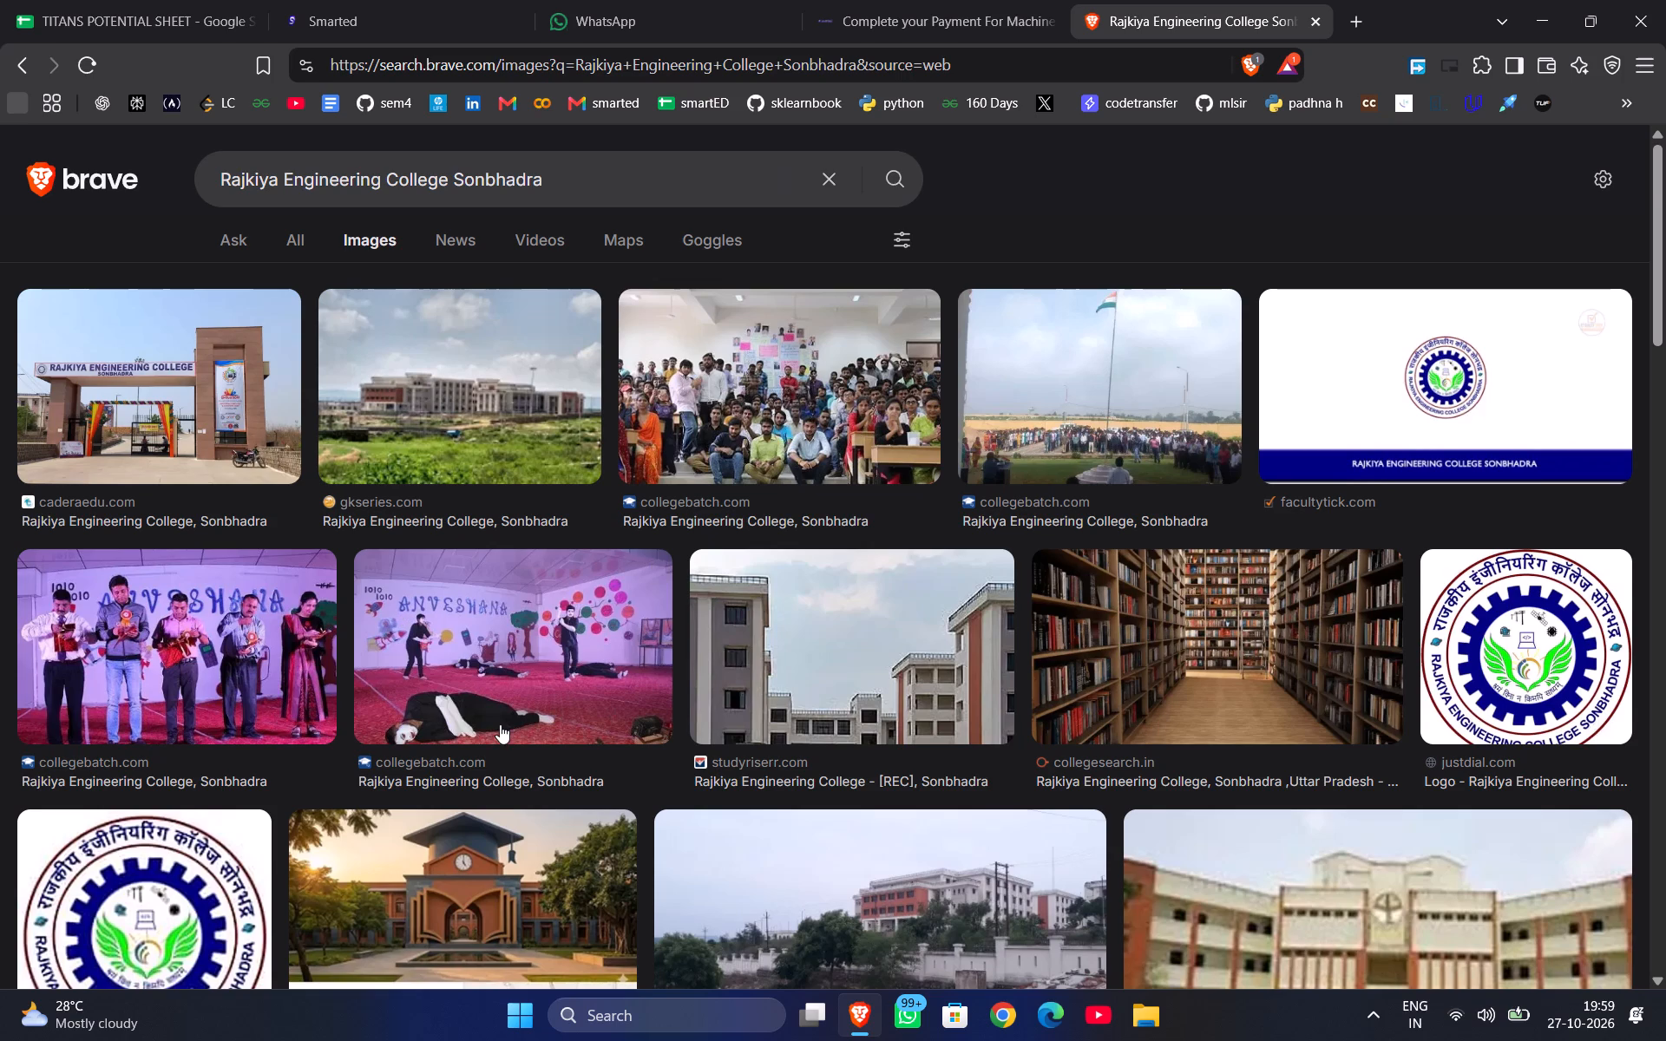
scroll(500, 724, right, 2)
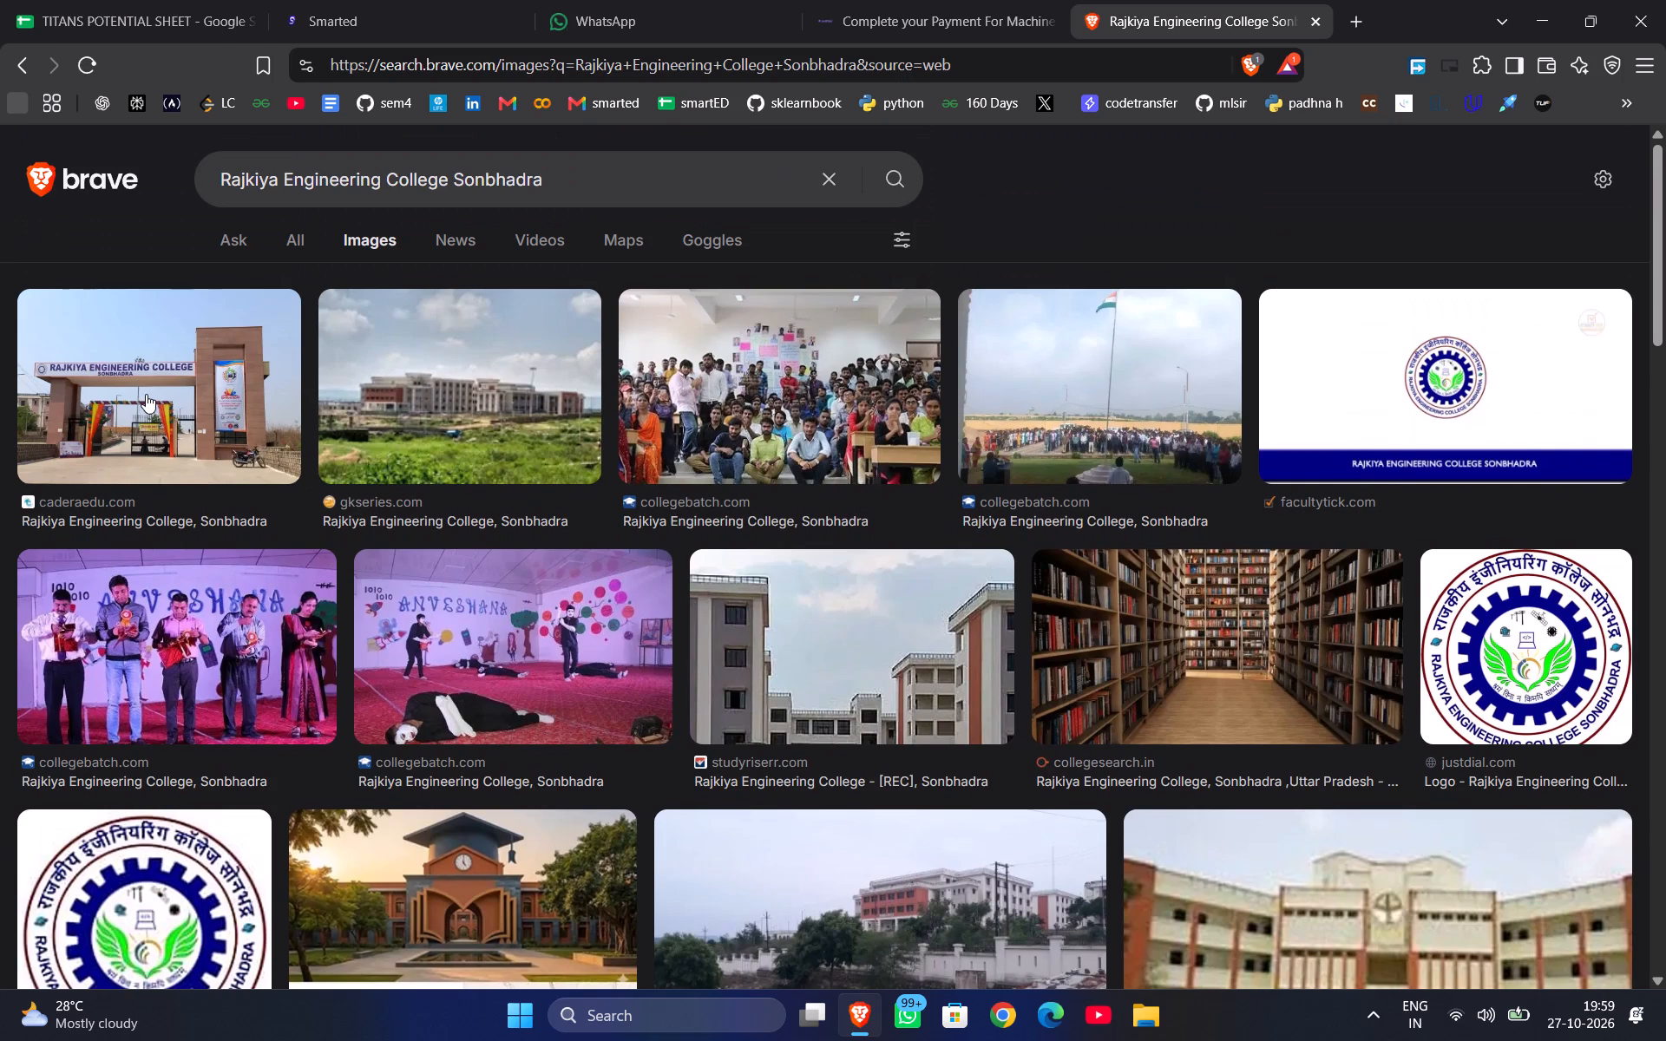
click(145, 394)
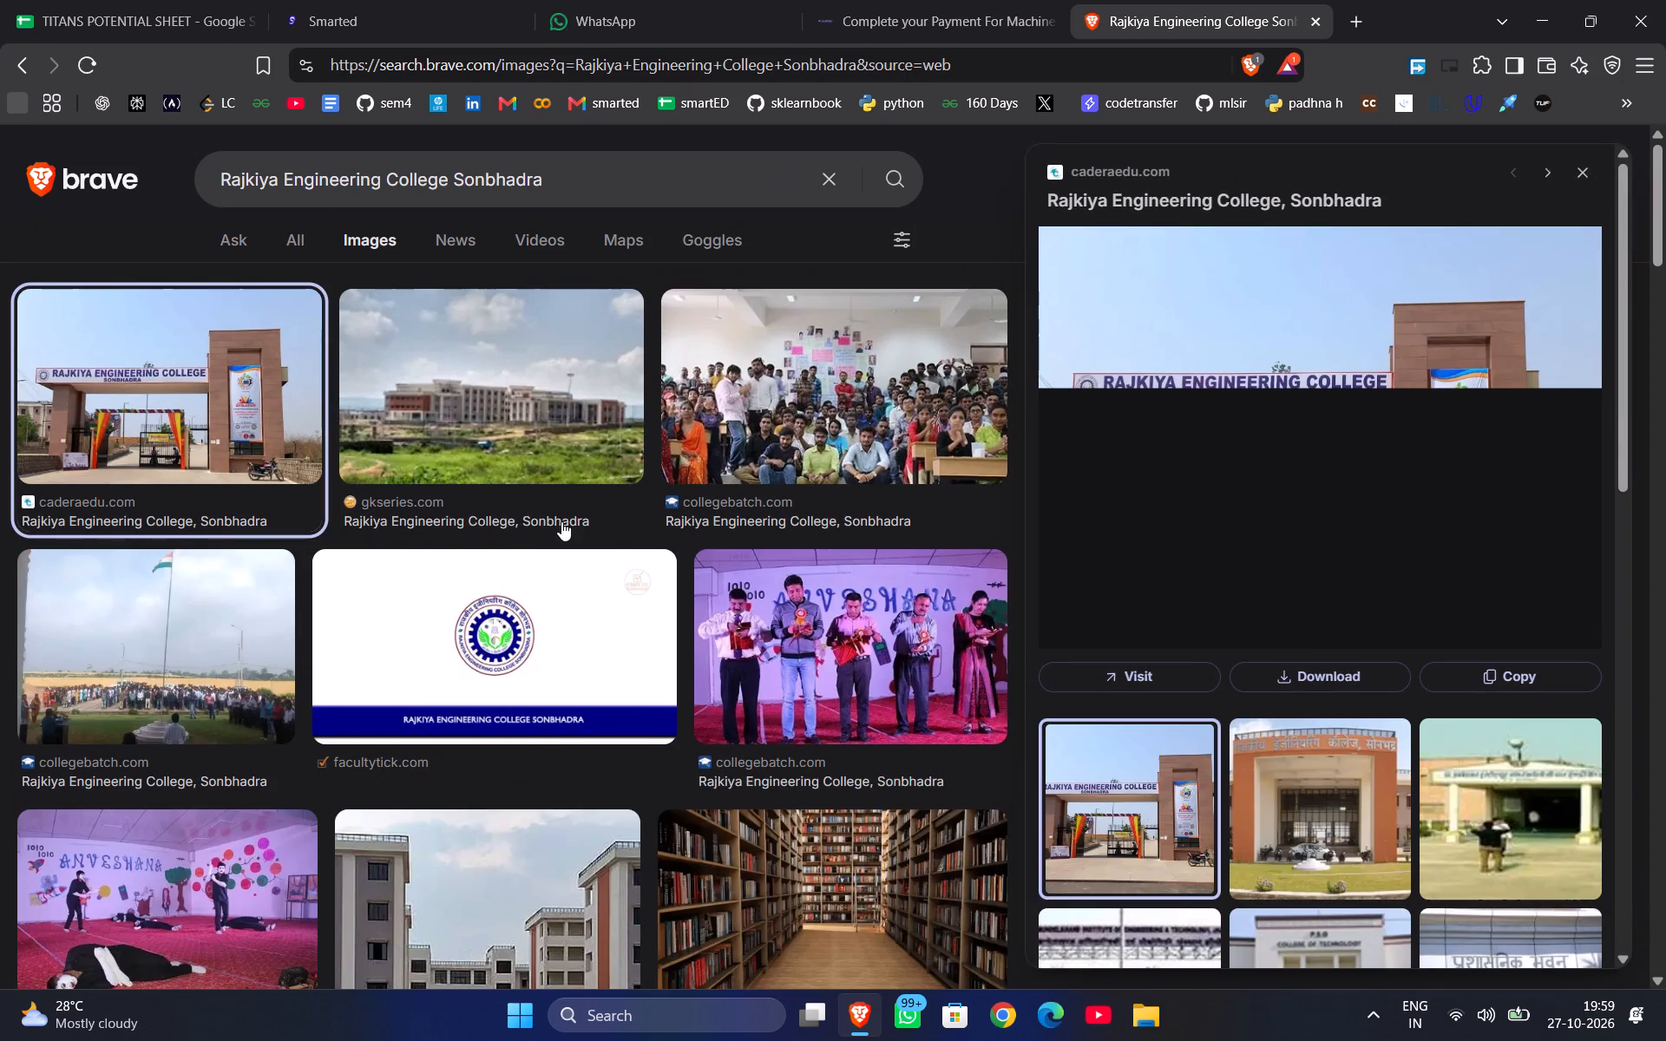
key(Escape)
key(Escape)
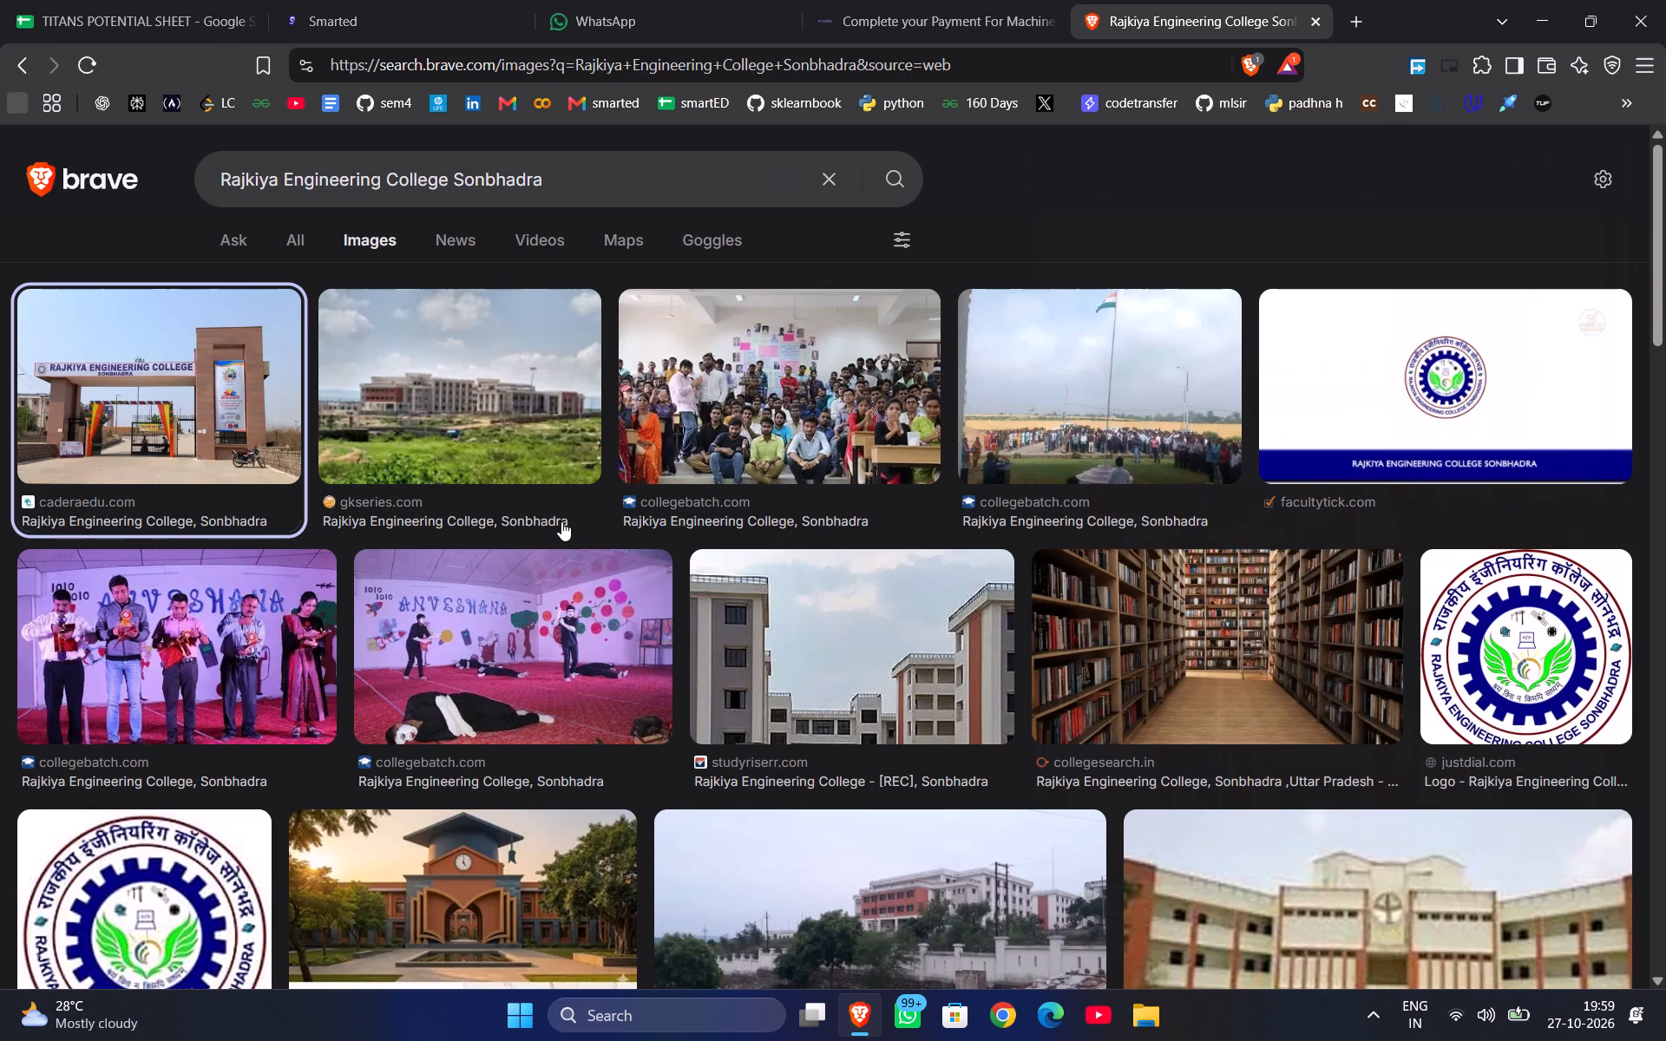
key(Escape)
Switch to the Smarted page for creating payment links.
click(503, 0)
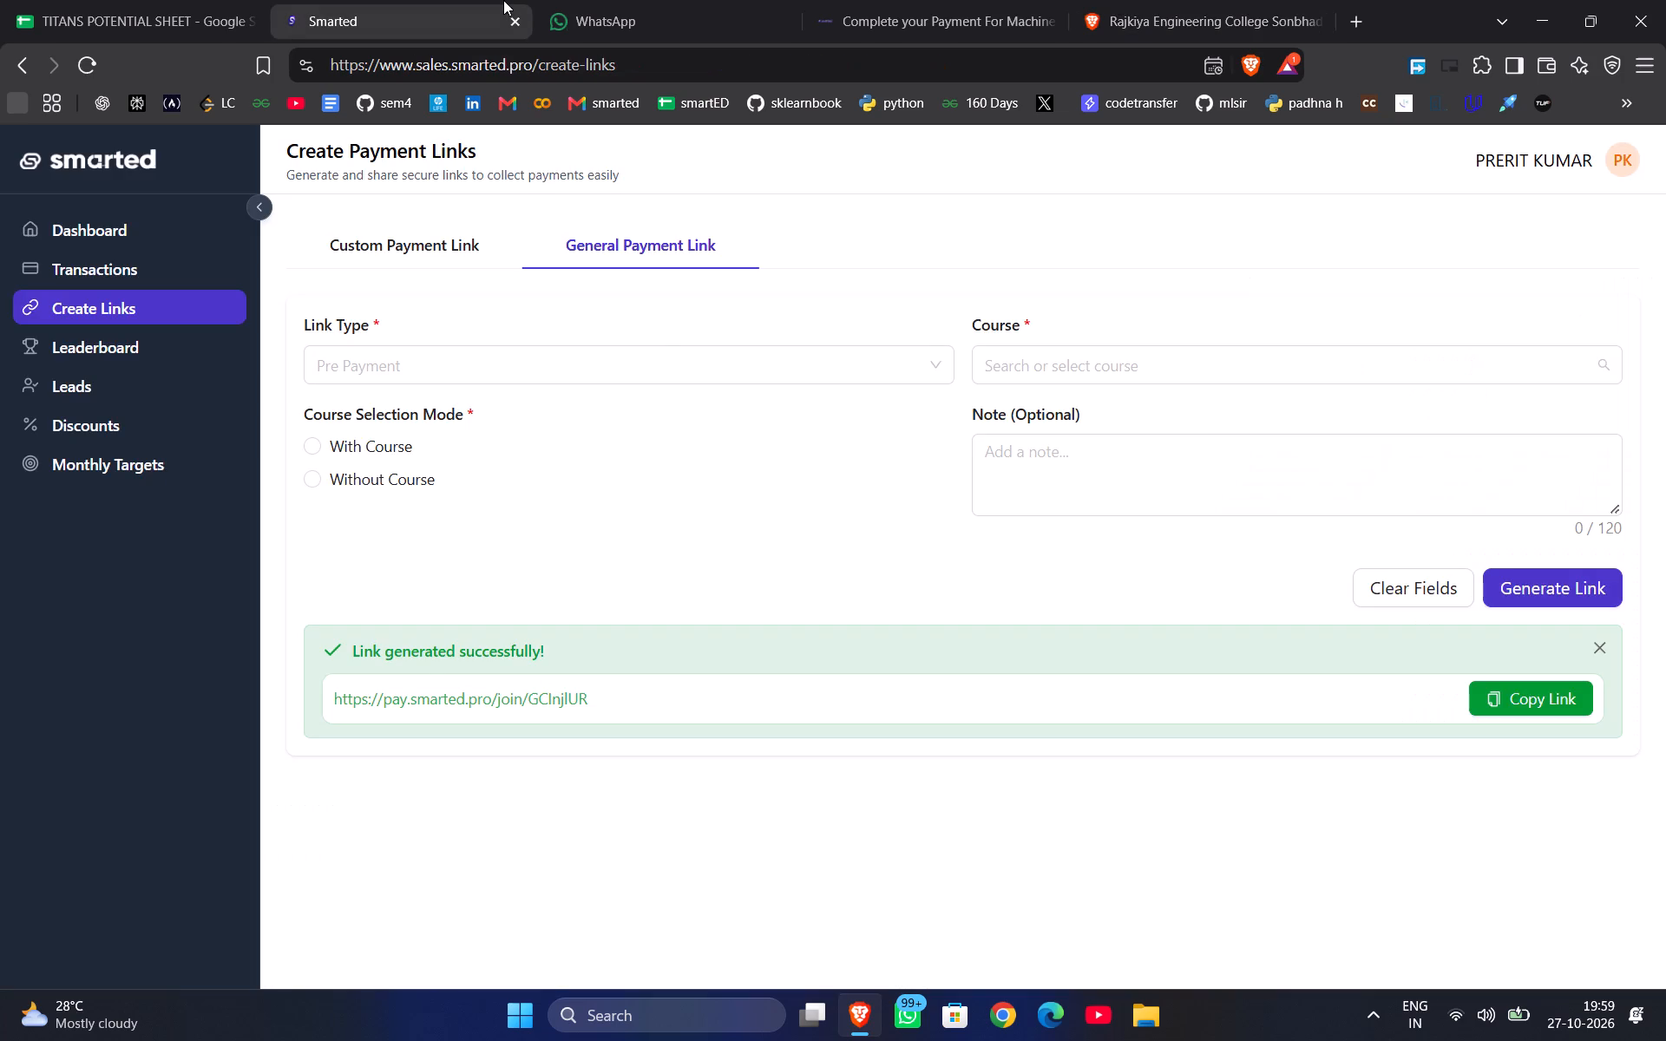
Return to the Prerit sheet of the TITANS POTENTIAL SHEET spreadsheet.
click(0, 0)
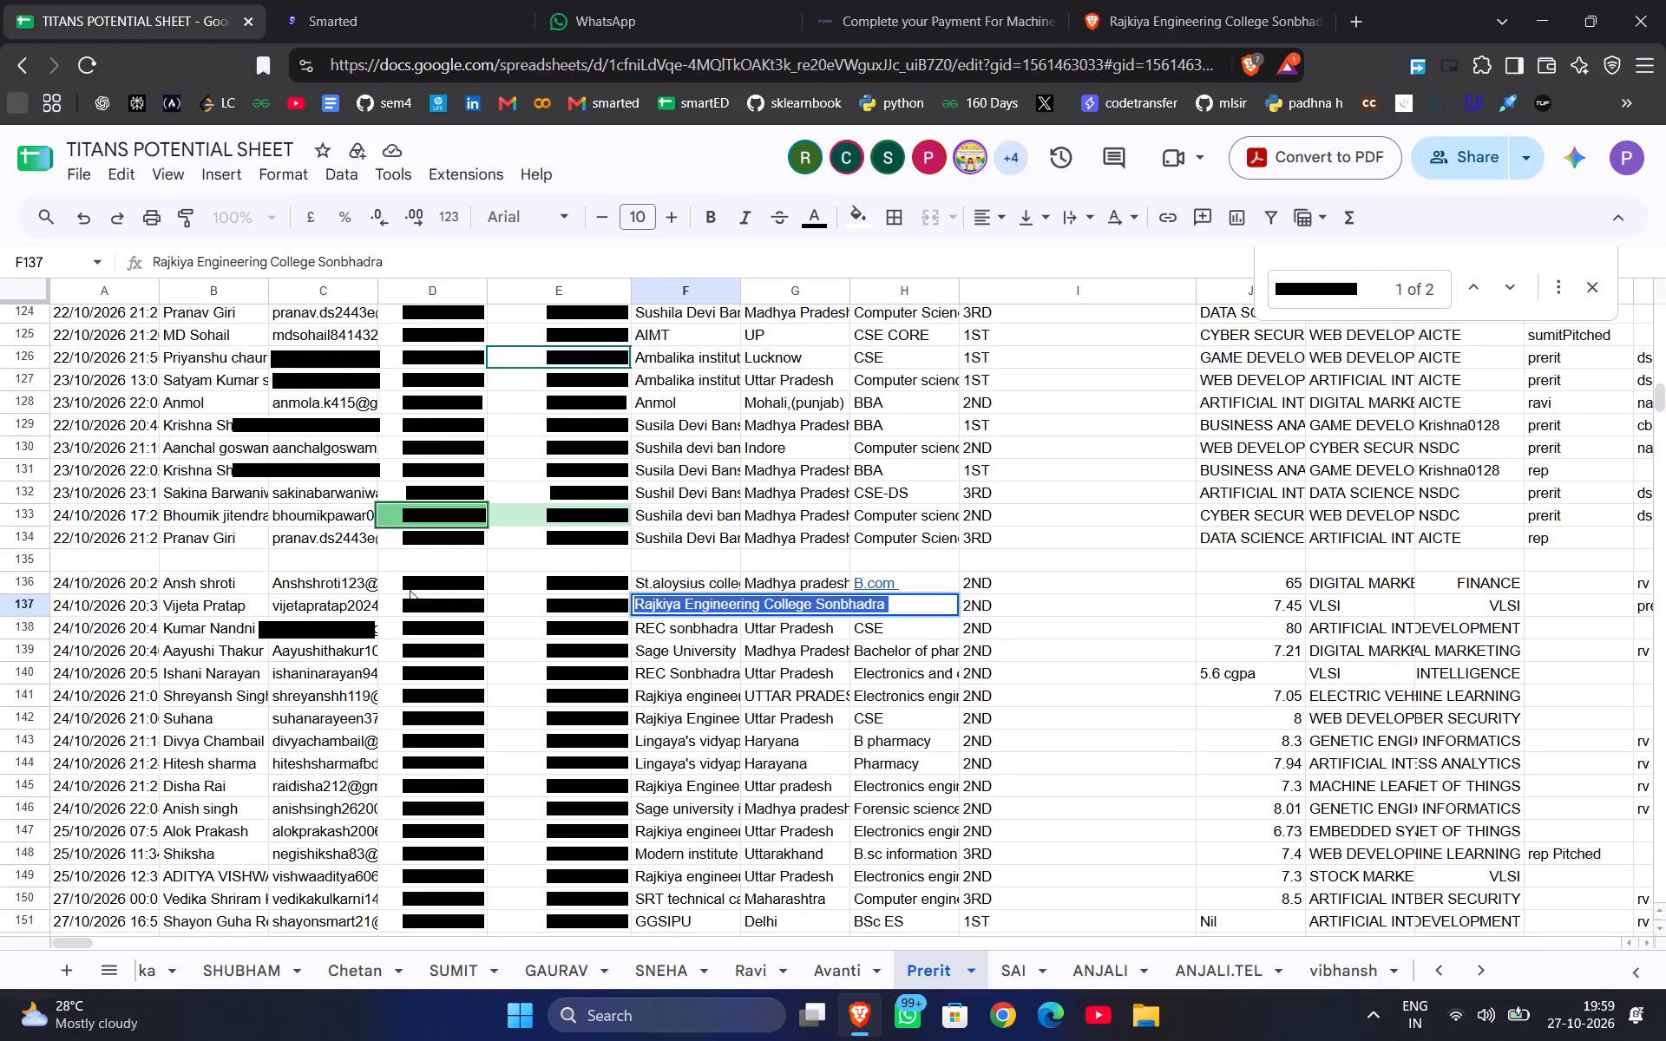
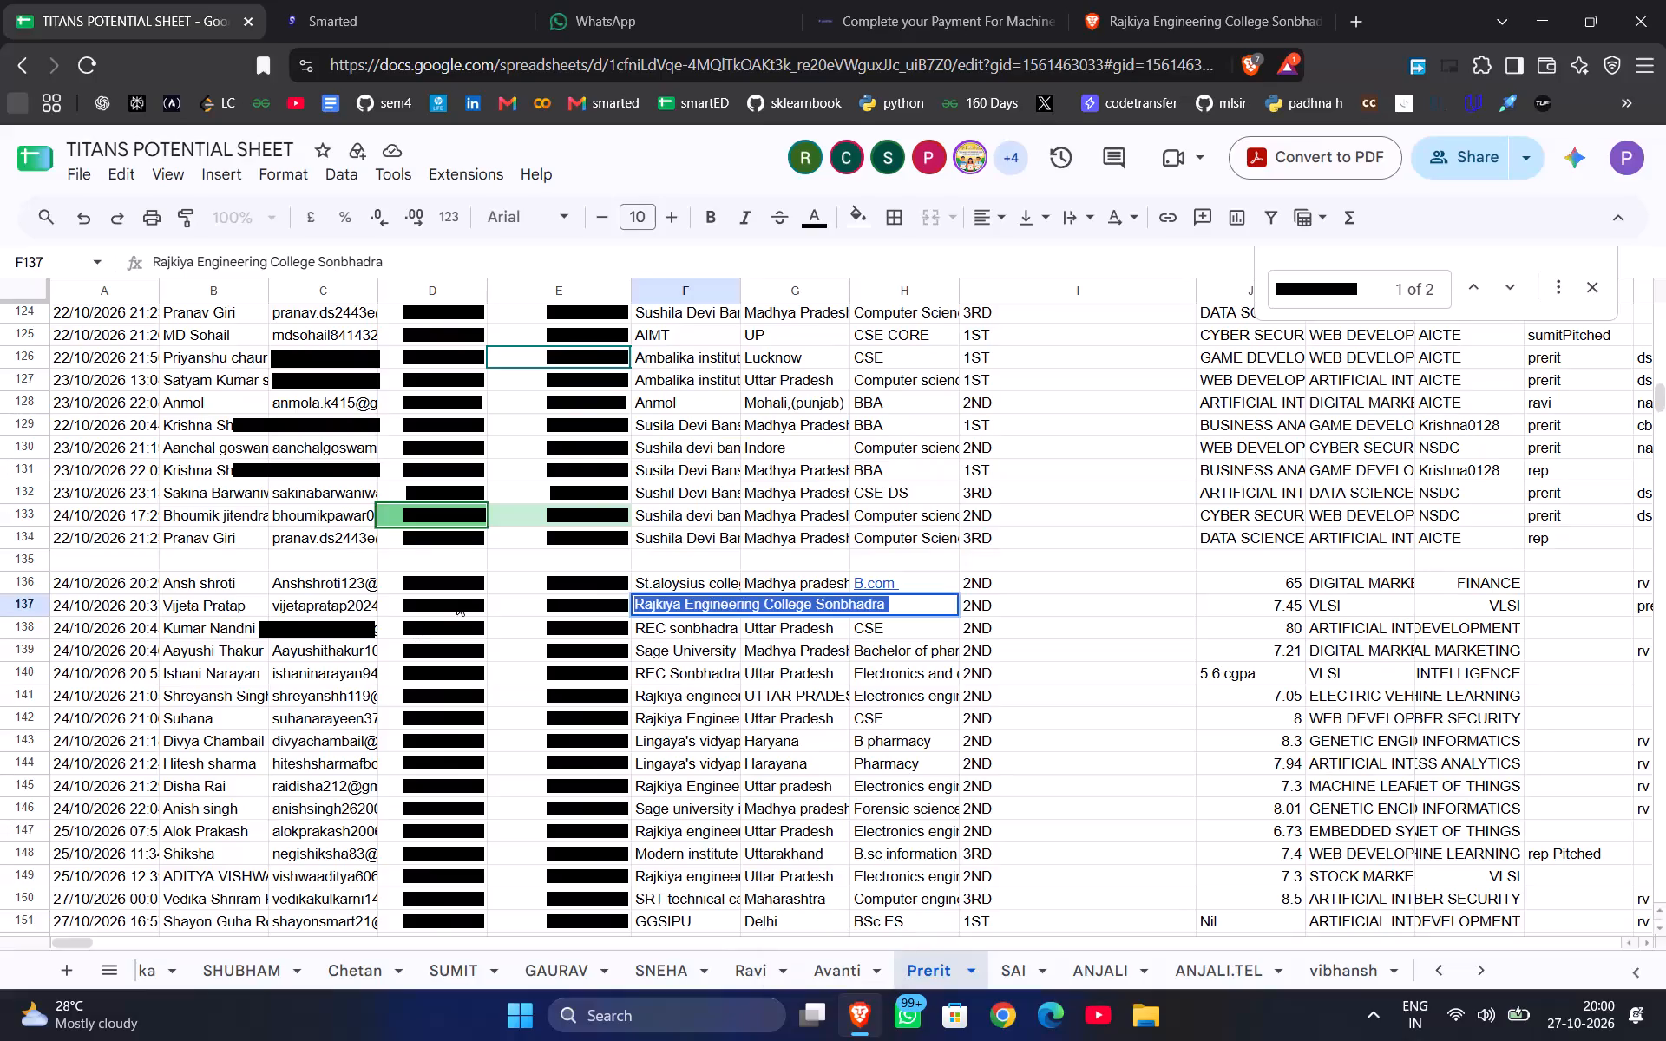
Go to the assignee and status entries for the lead in row 137 of the Prerit sheet.
click(456, 600)
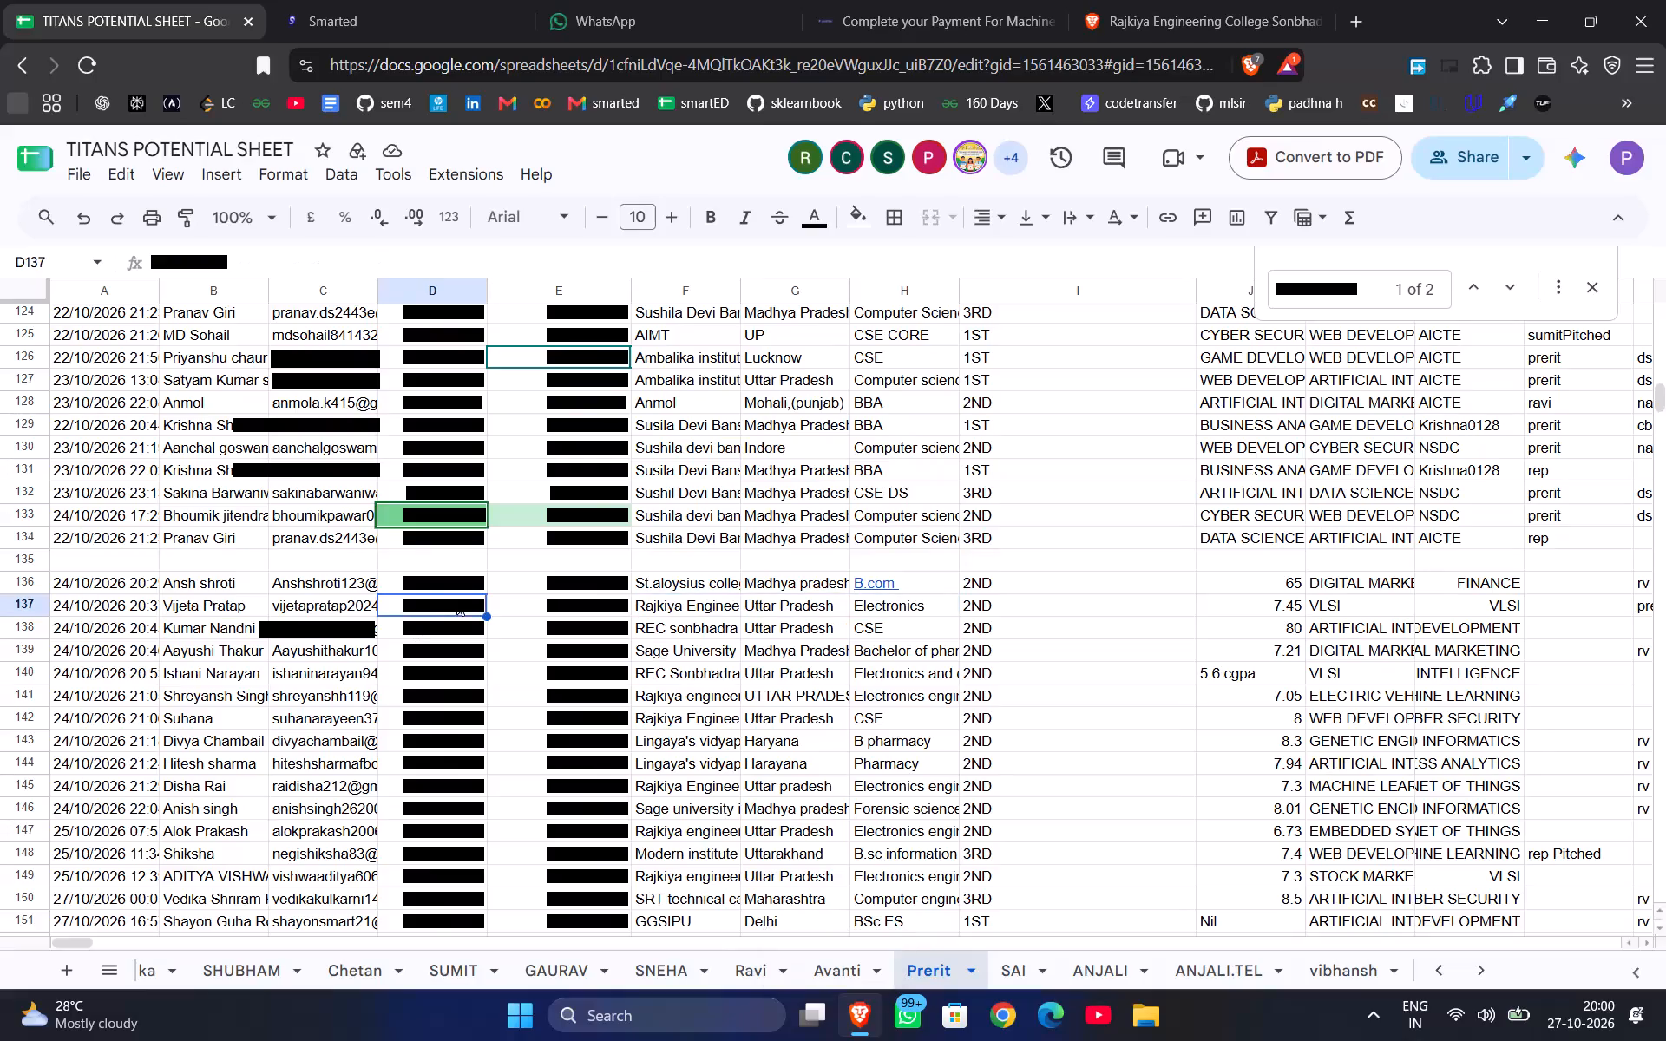
scroll(759, 613, left, 2)
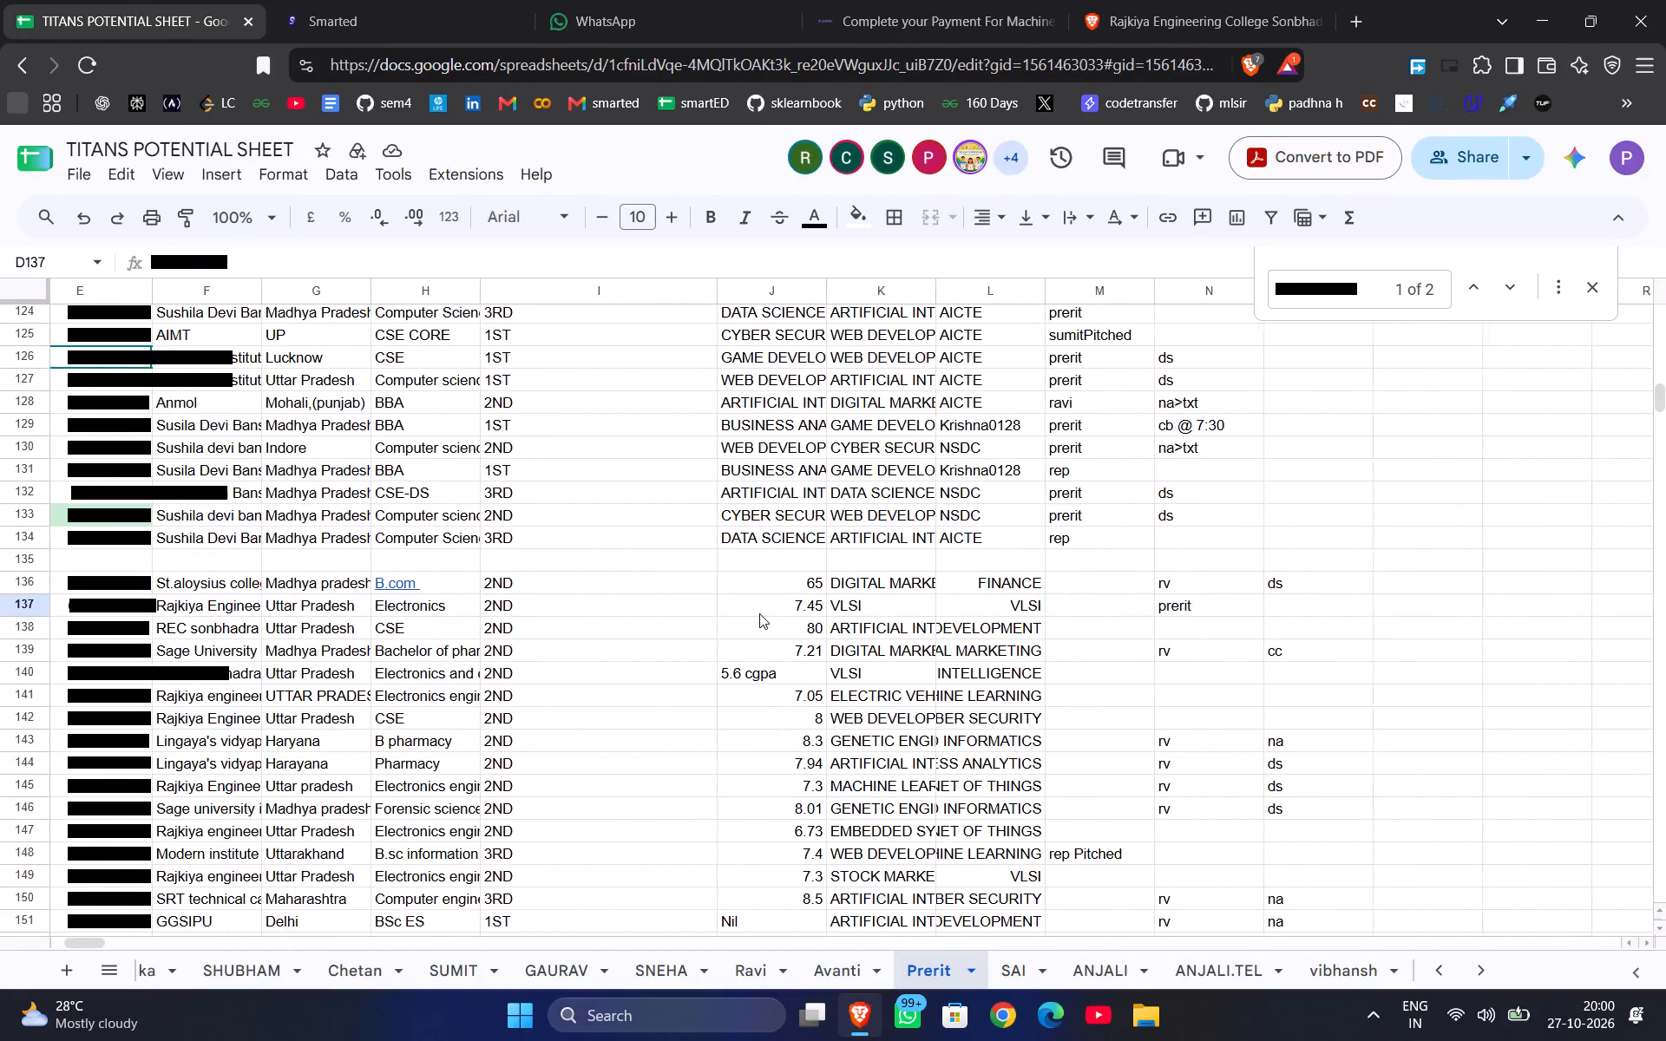
scroll(759, 613, left, 2)
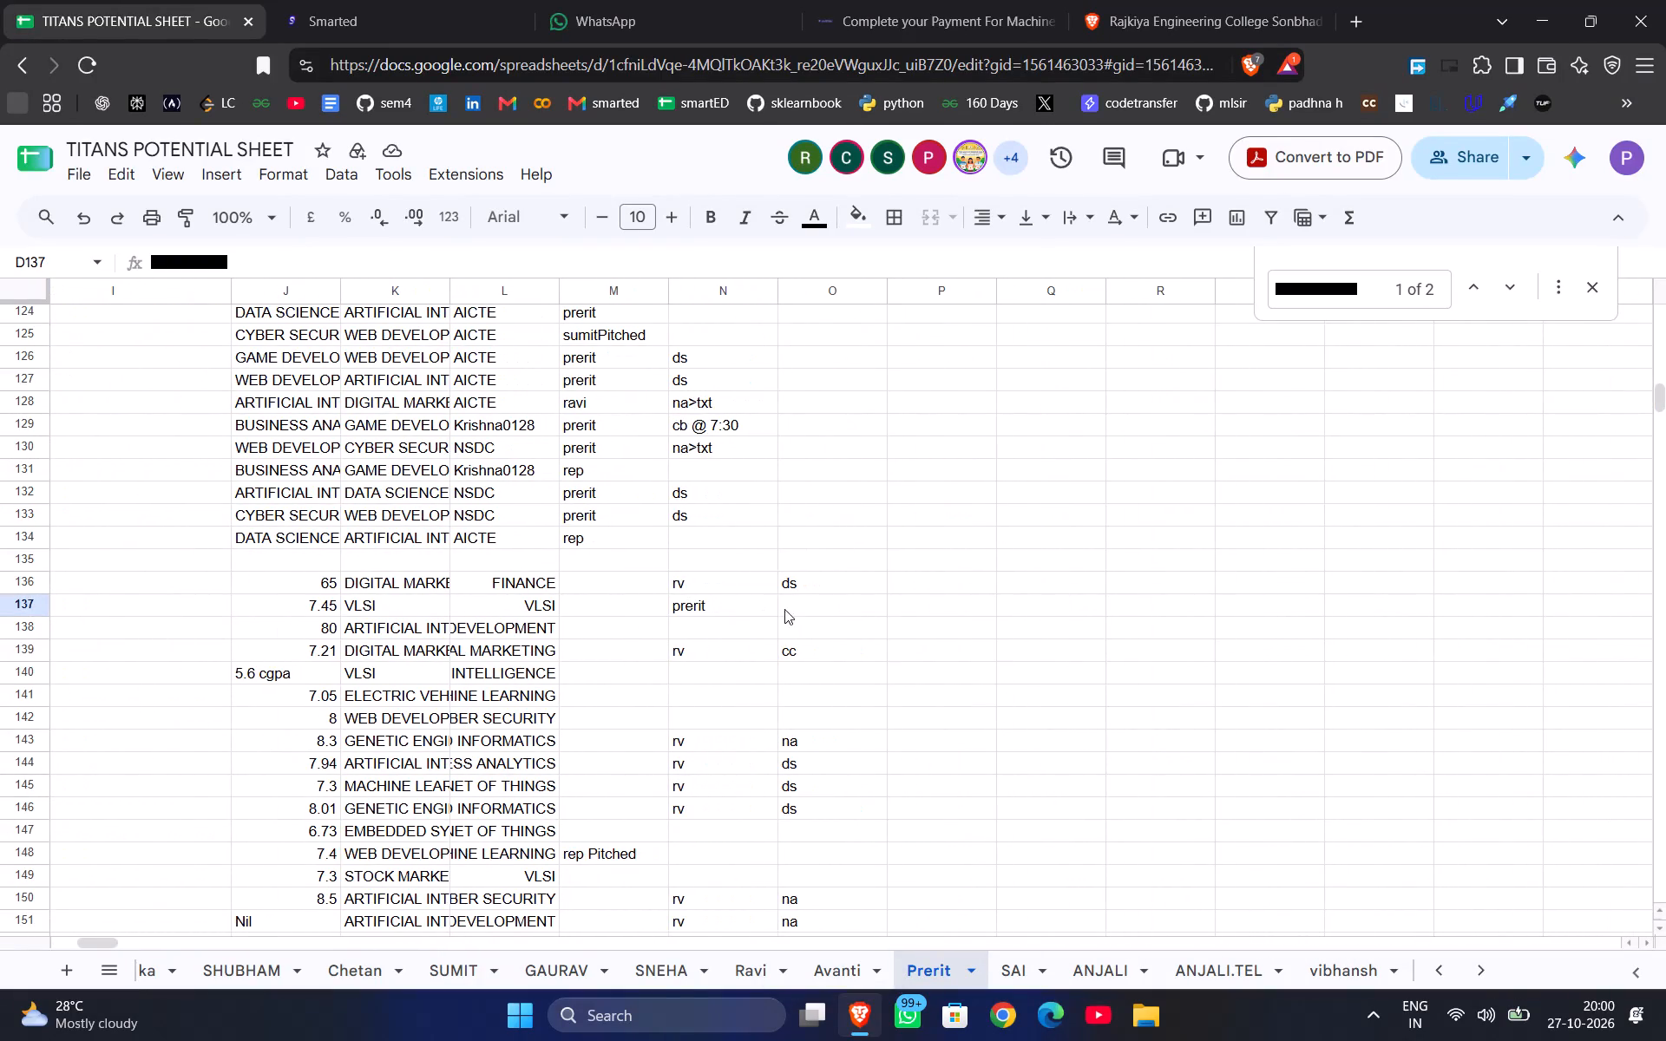
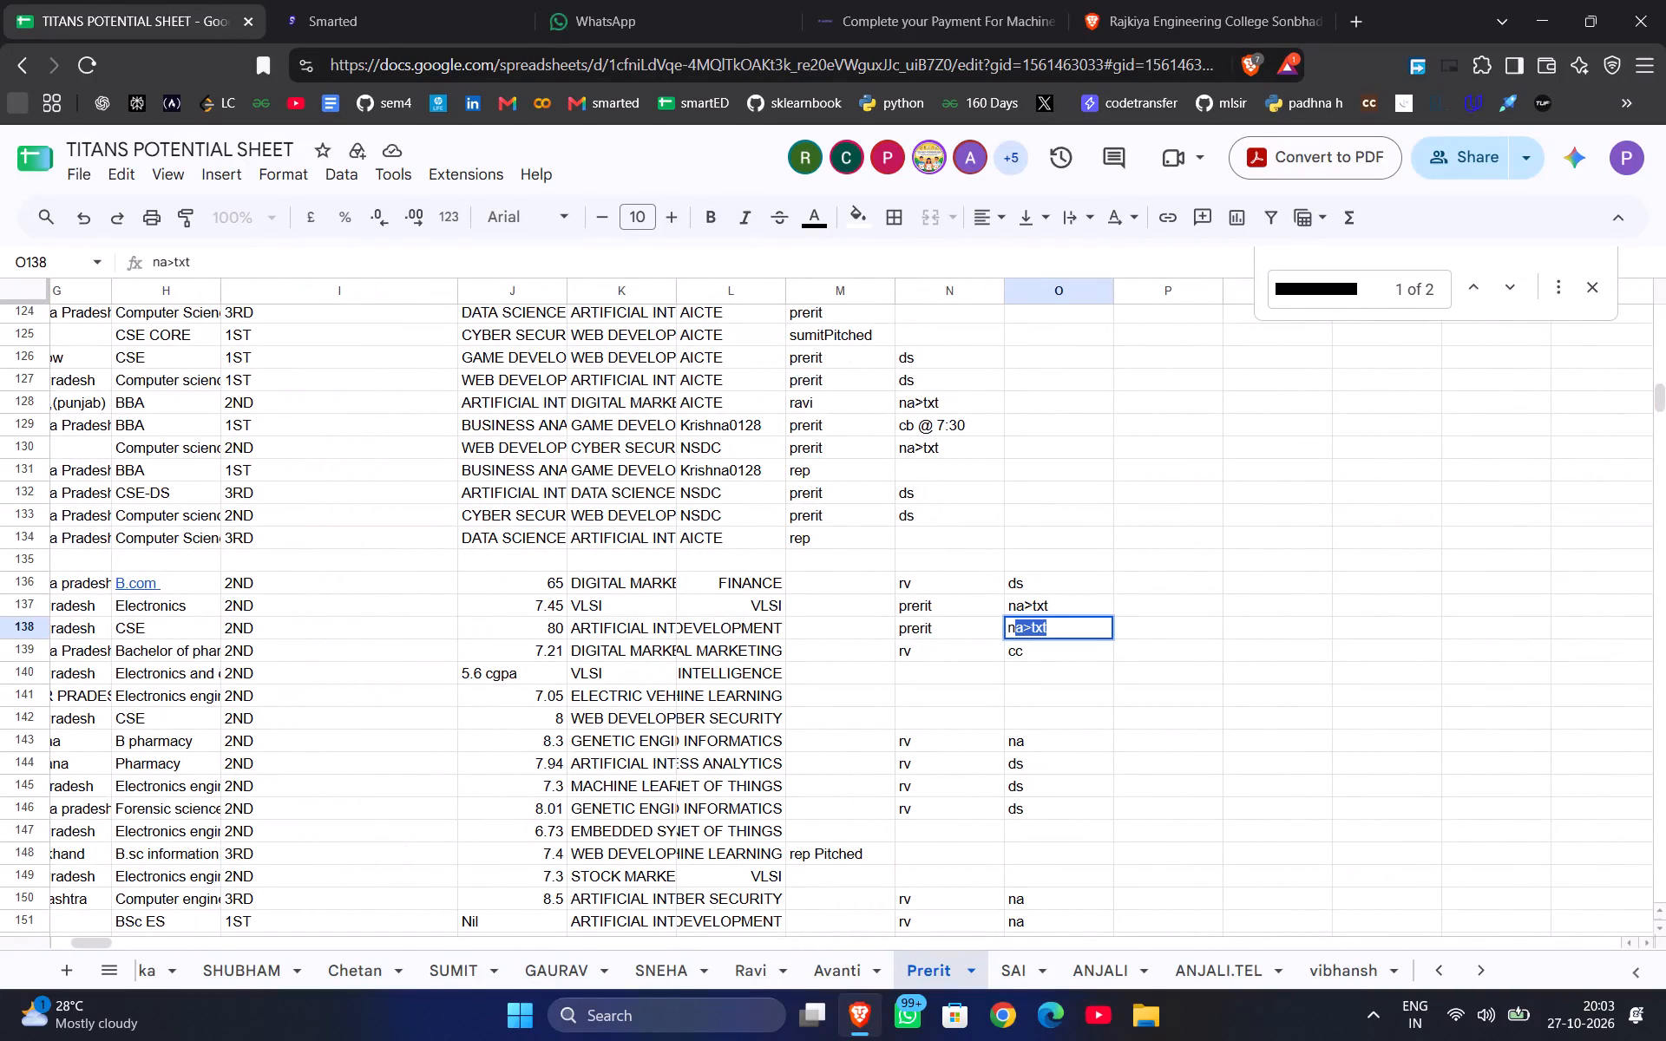
Record the status na>txt in column O of row 138.
key(Tab)
scroll(1017, 629, right, 9)
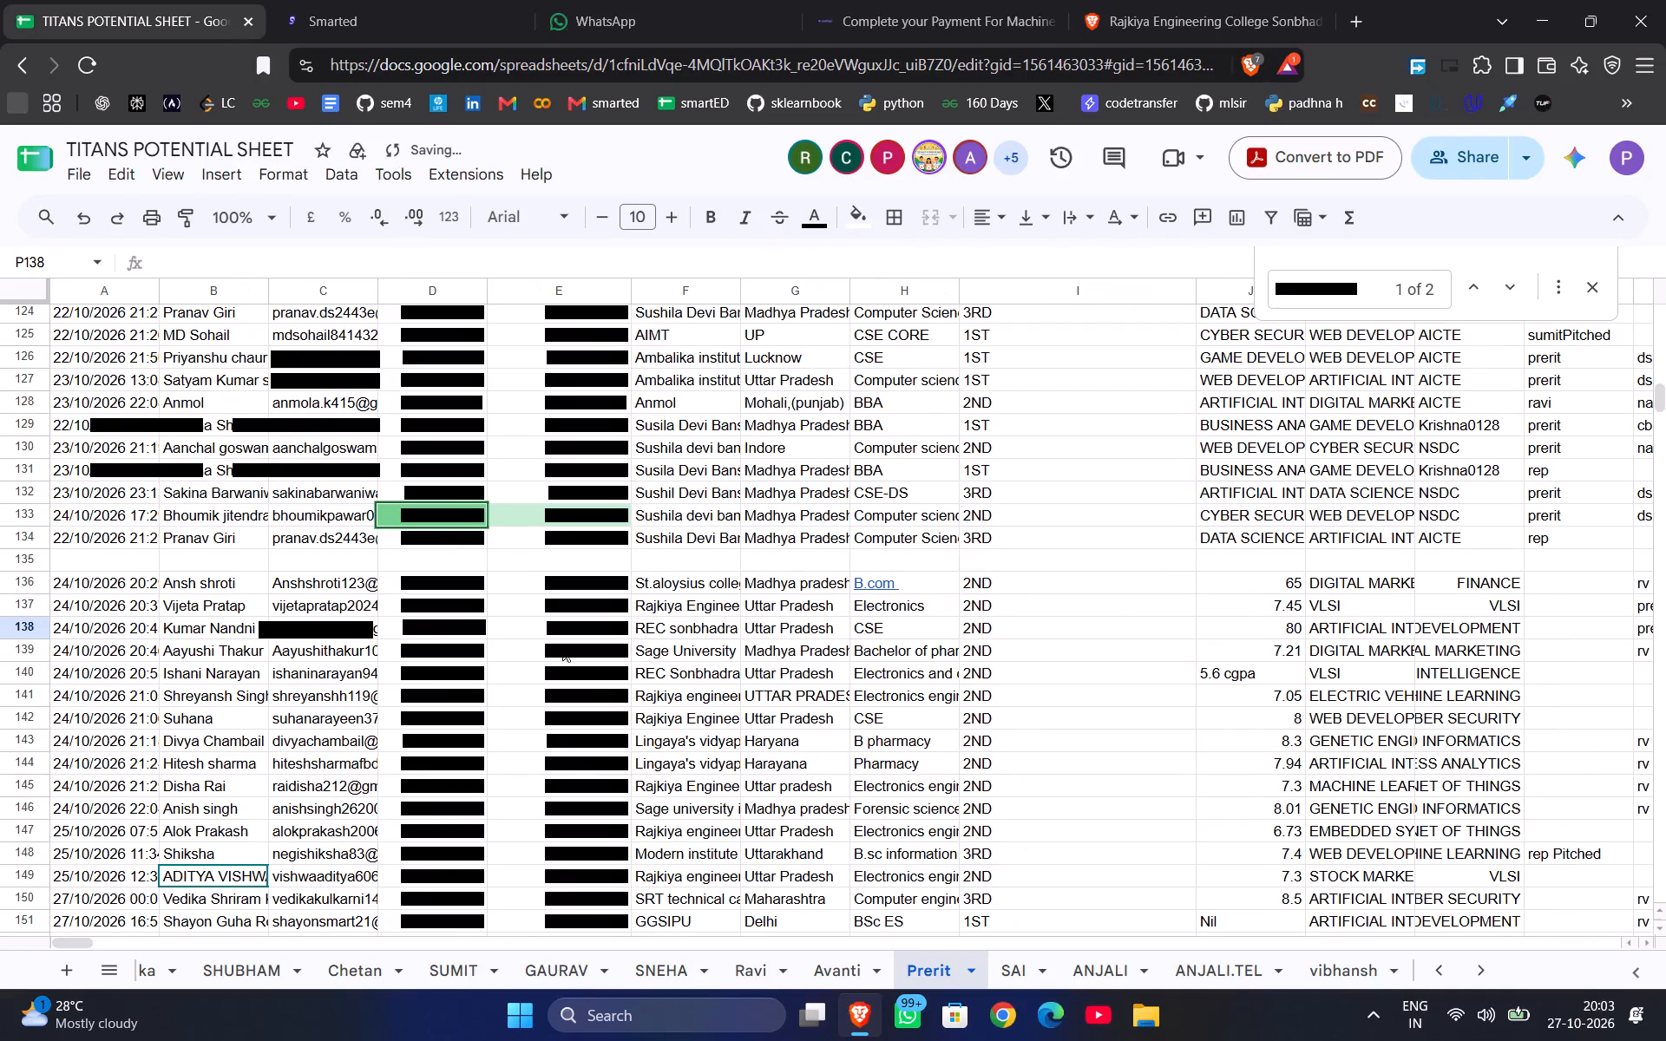
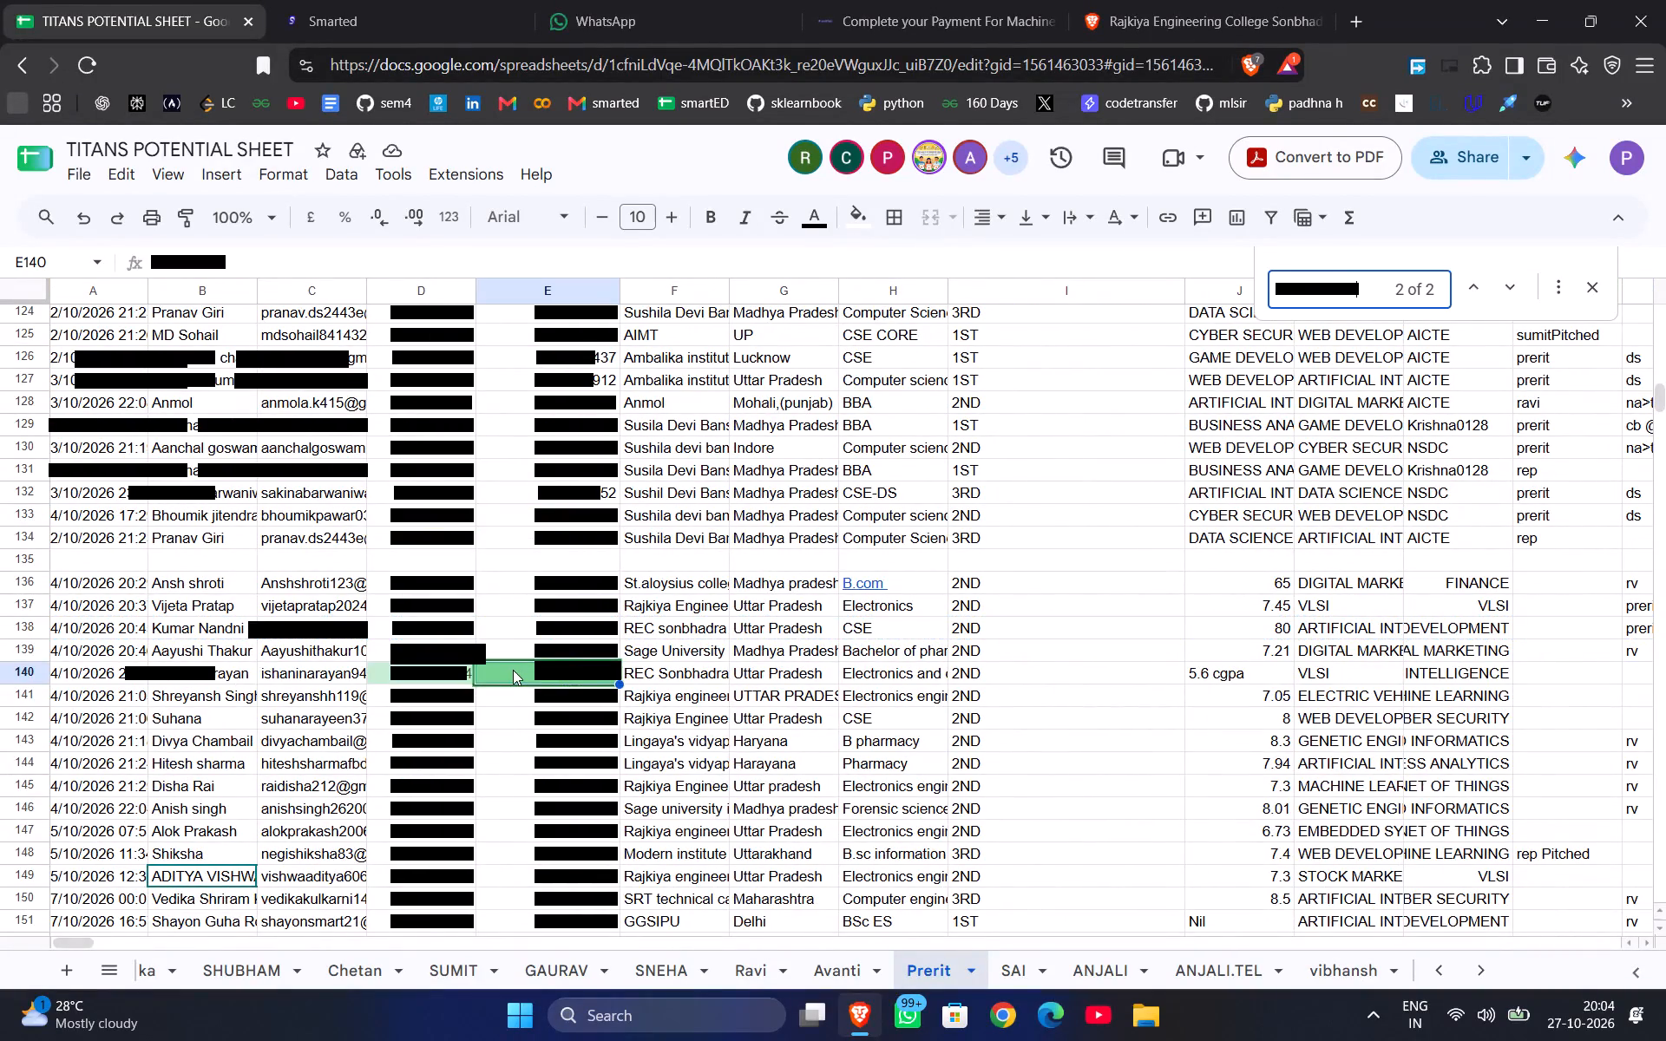
Copy the lead's contact number from cell E140 of the Prerit sheet.
click(513, 670)
double_click(513, 670)
key(ctrl+c)
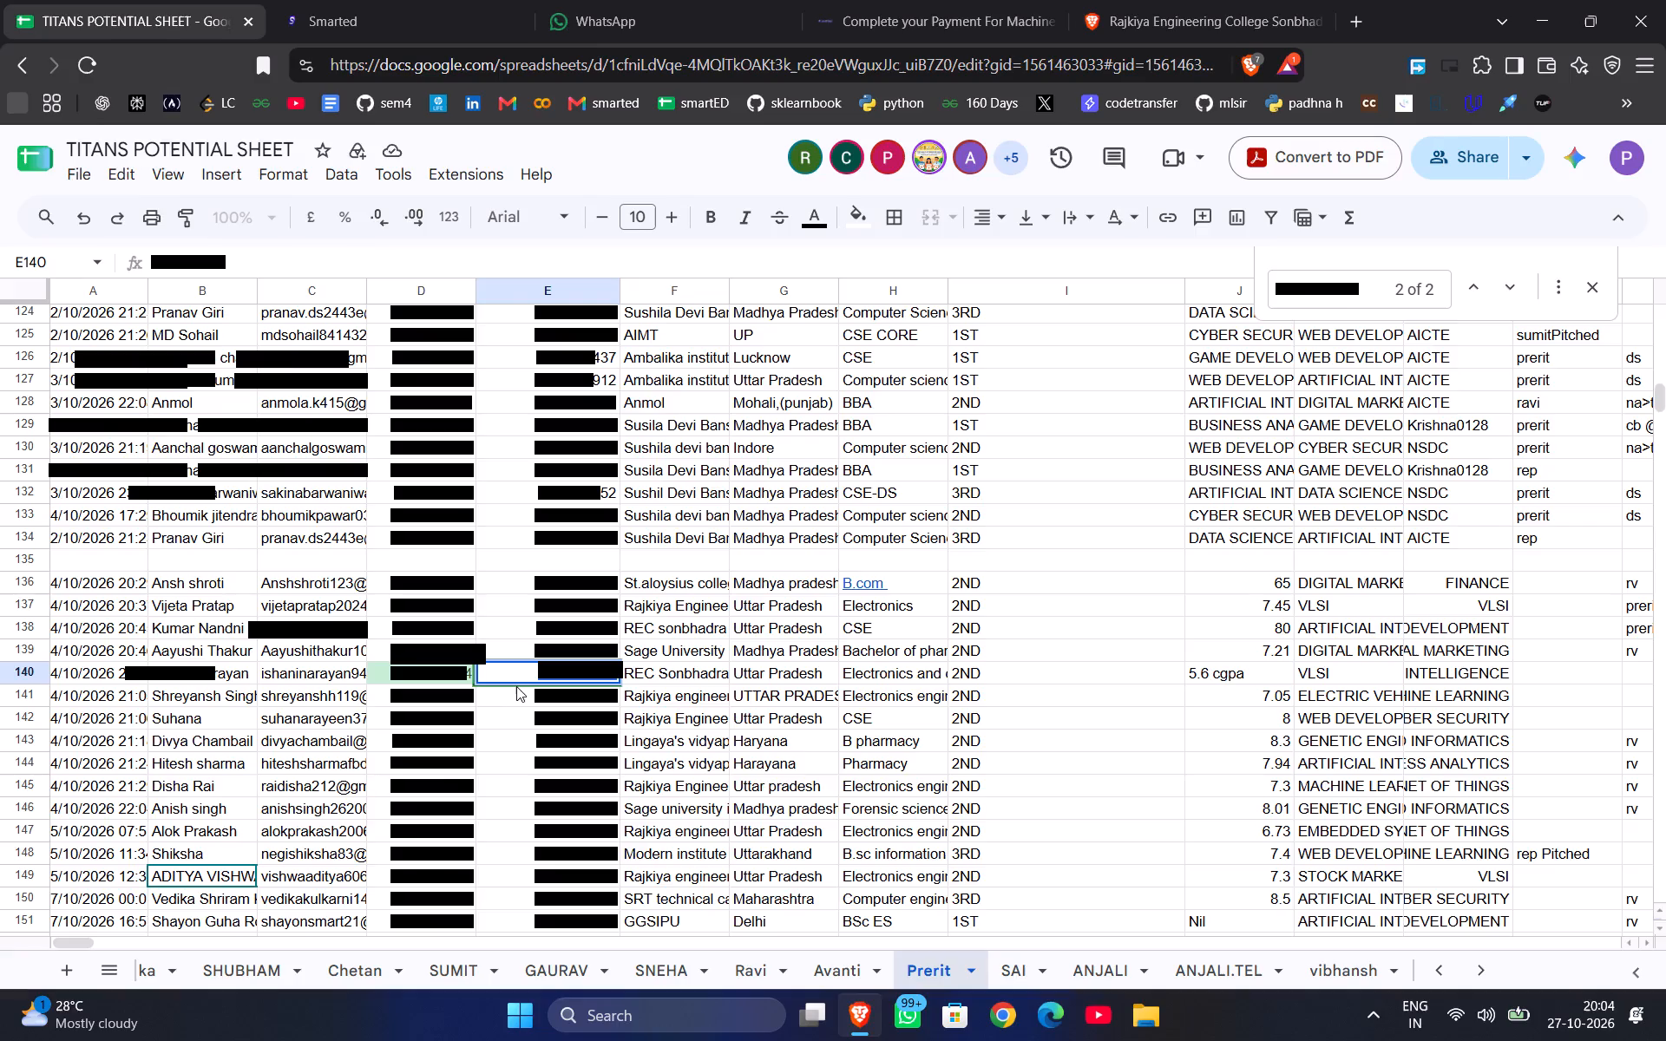
Record prerit as the handler in column N and na>txt as the status in column O of row 140.
scroll(856, 656, left, 4)
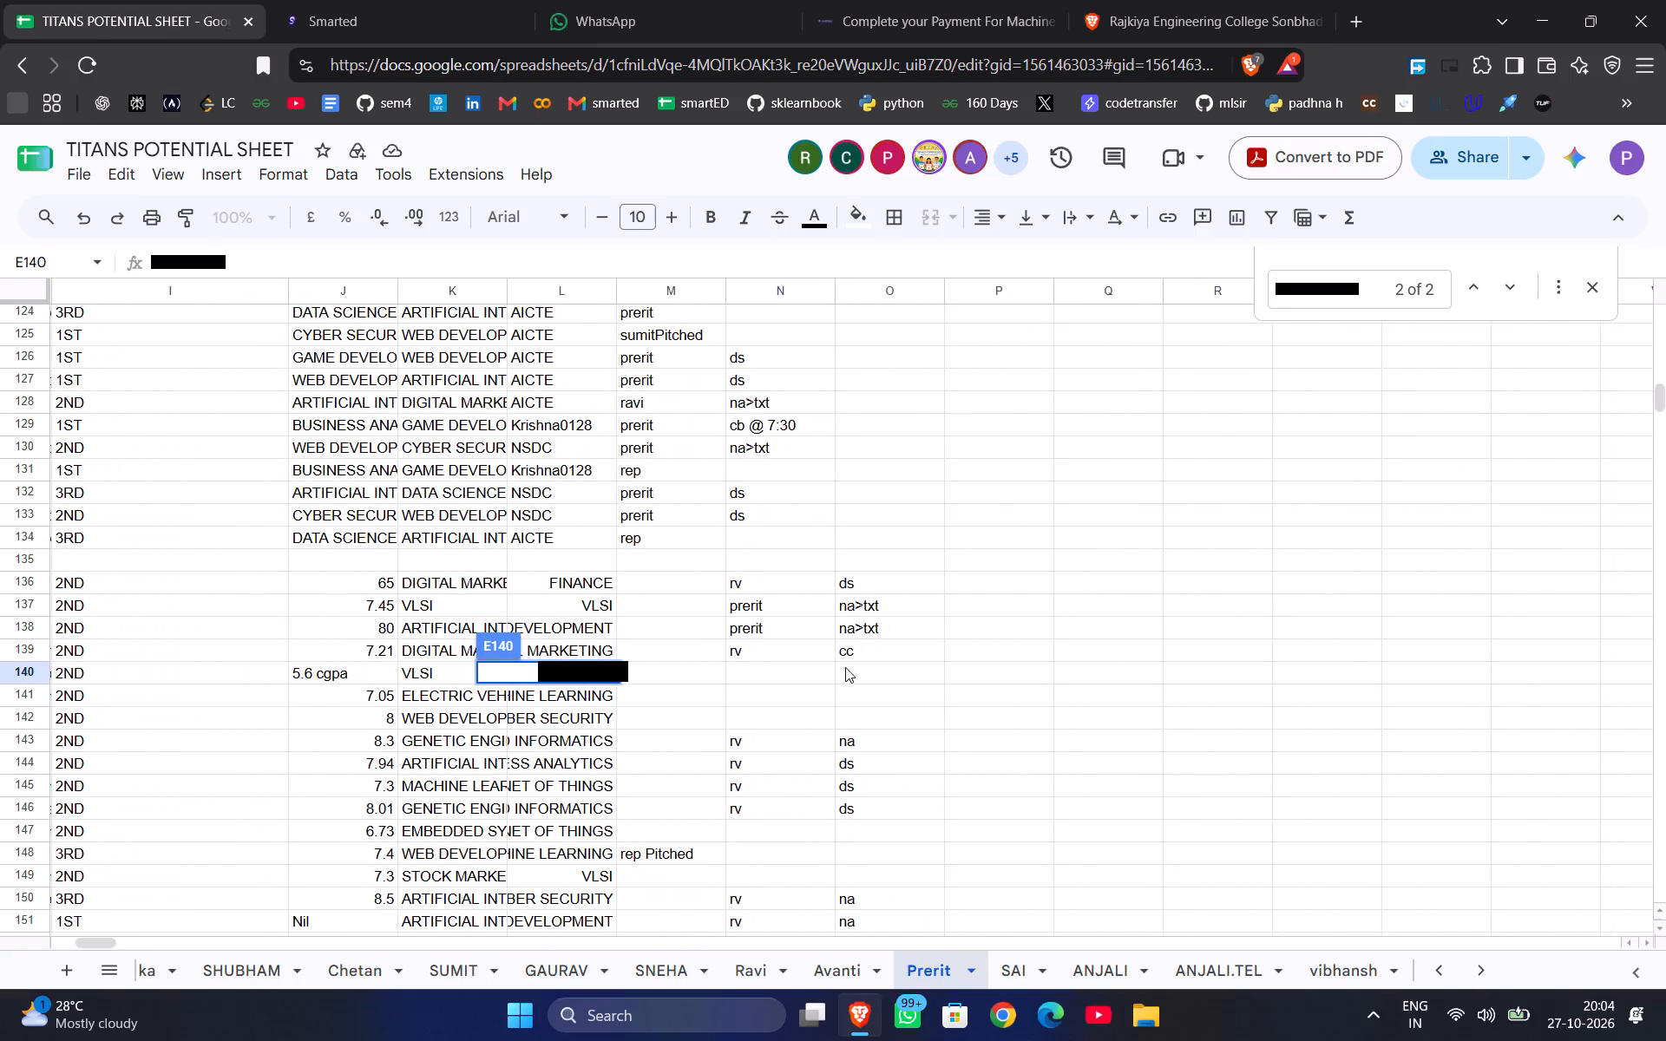
click(820, 667)
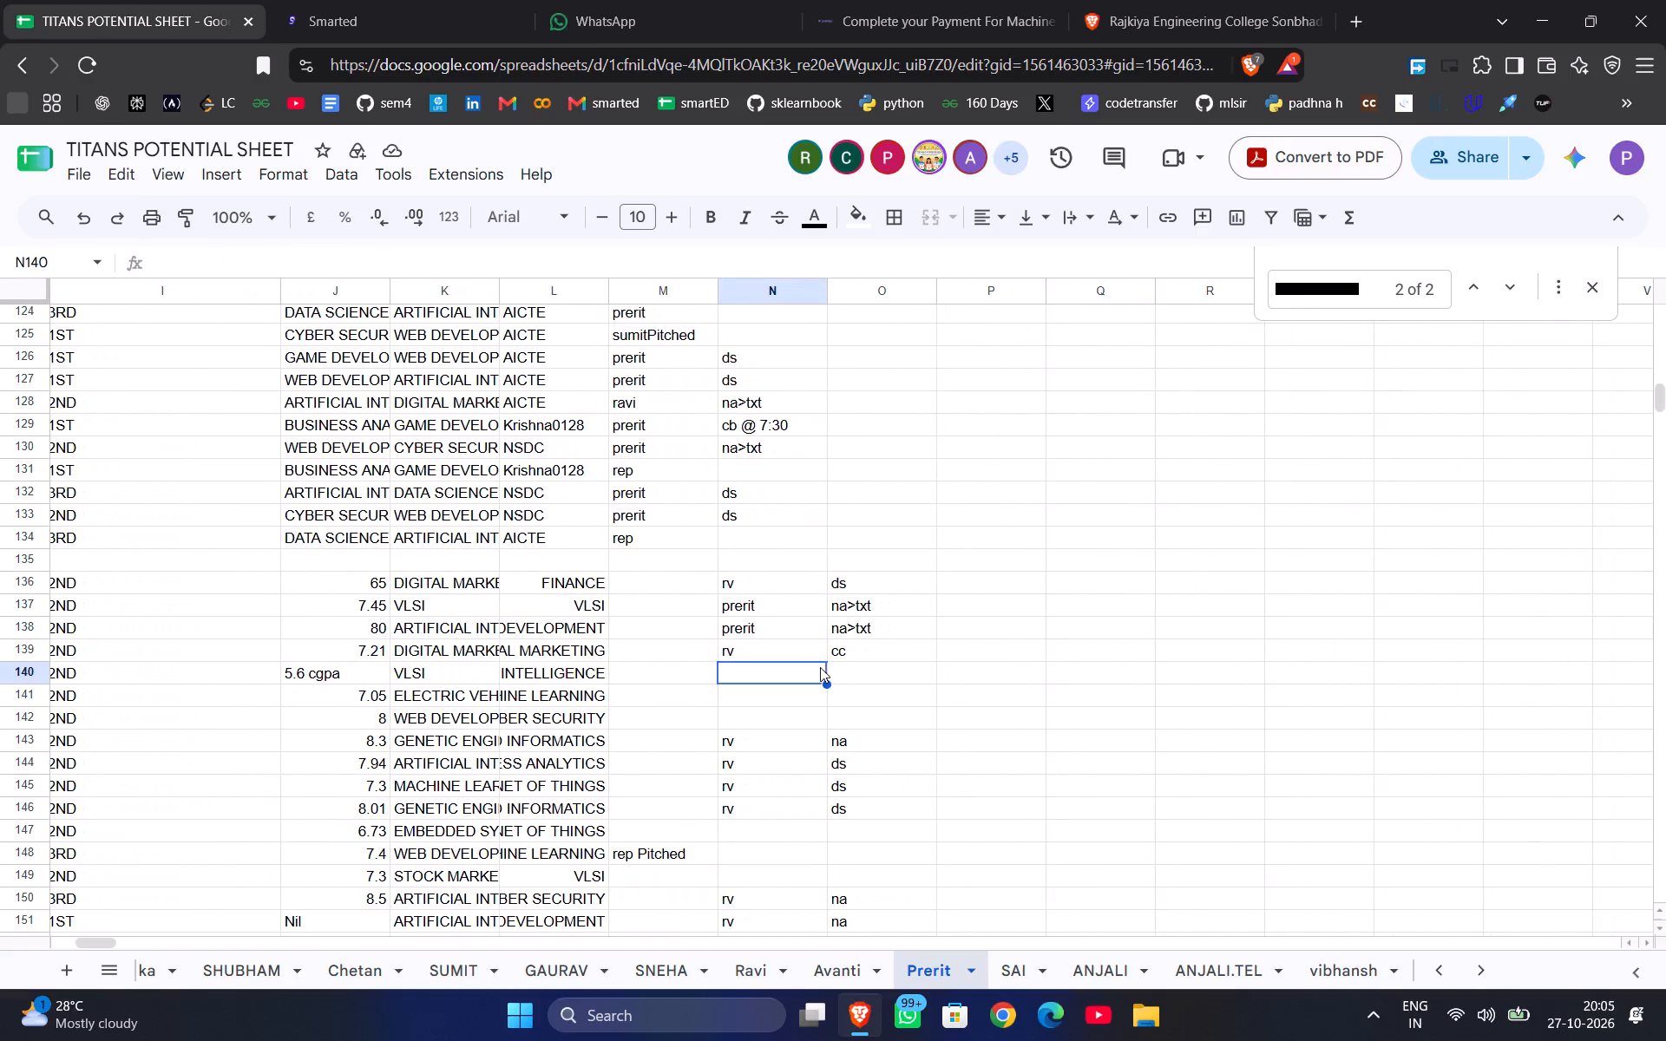
text(pre)
key(Tab)
text(na)
key(Return)
key(Up)
key(Down)
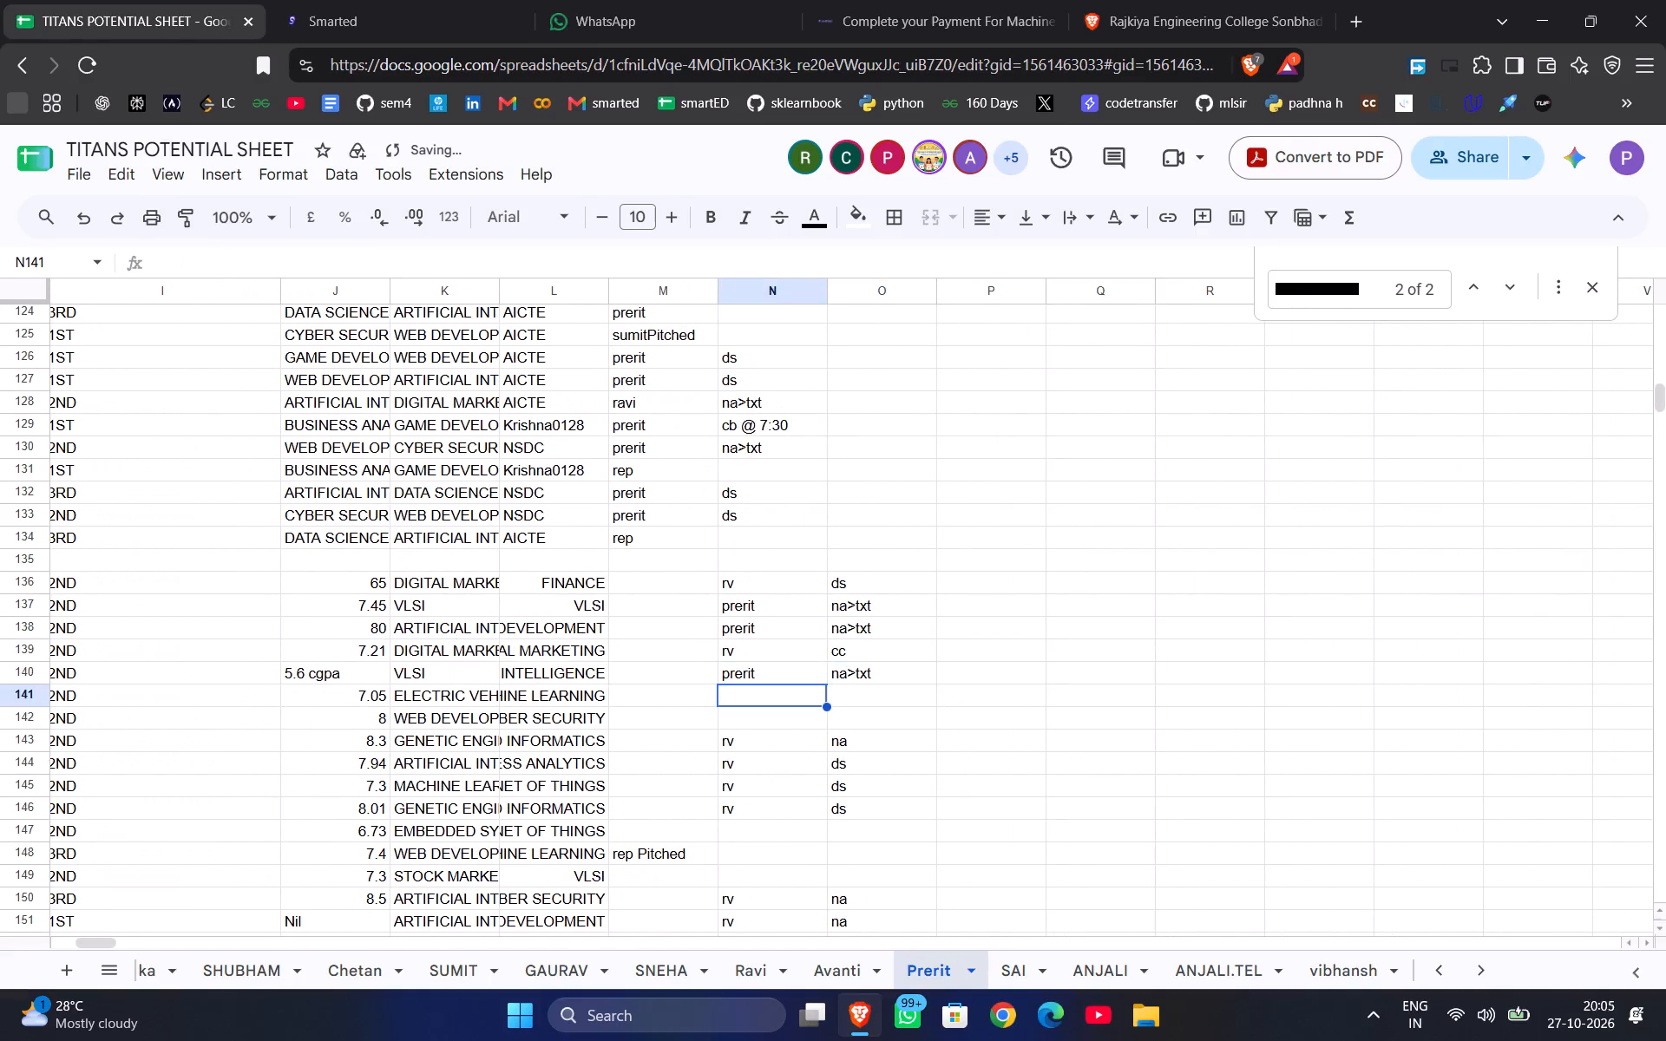
scroll(820, 667, right, 6)
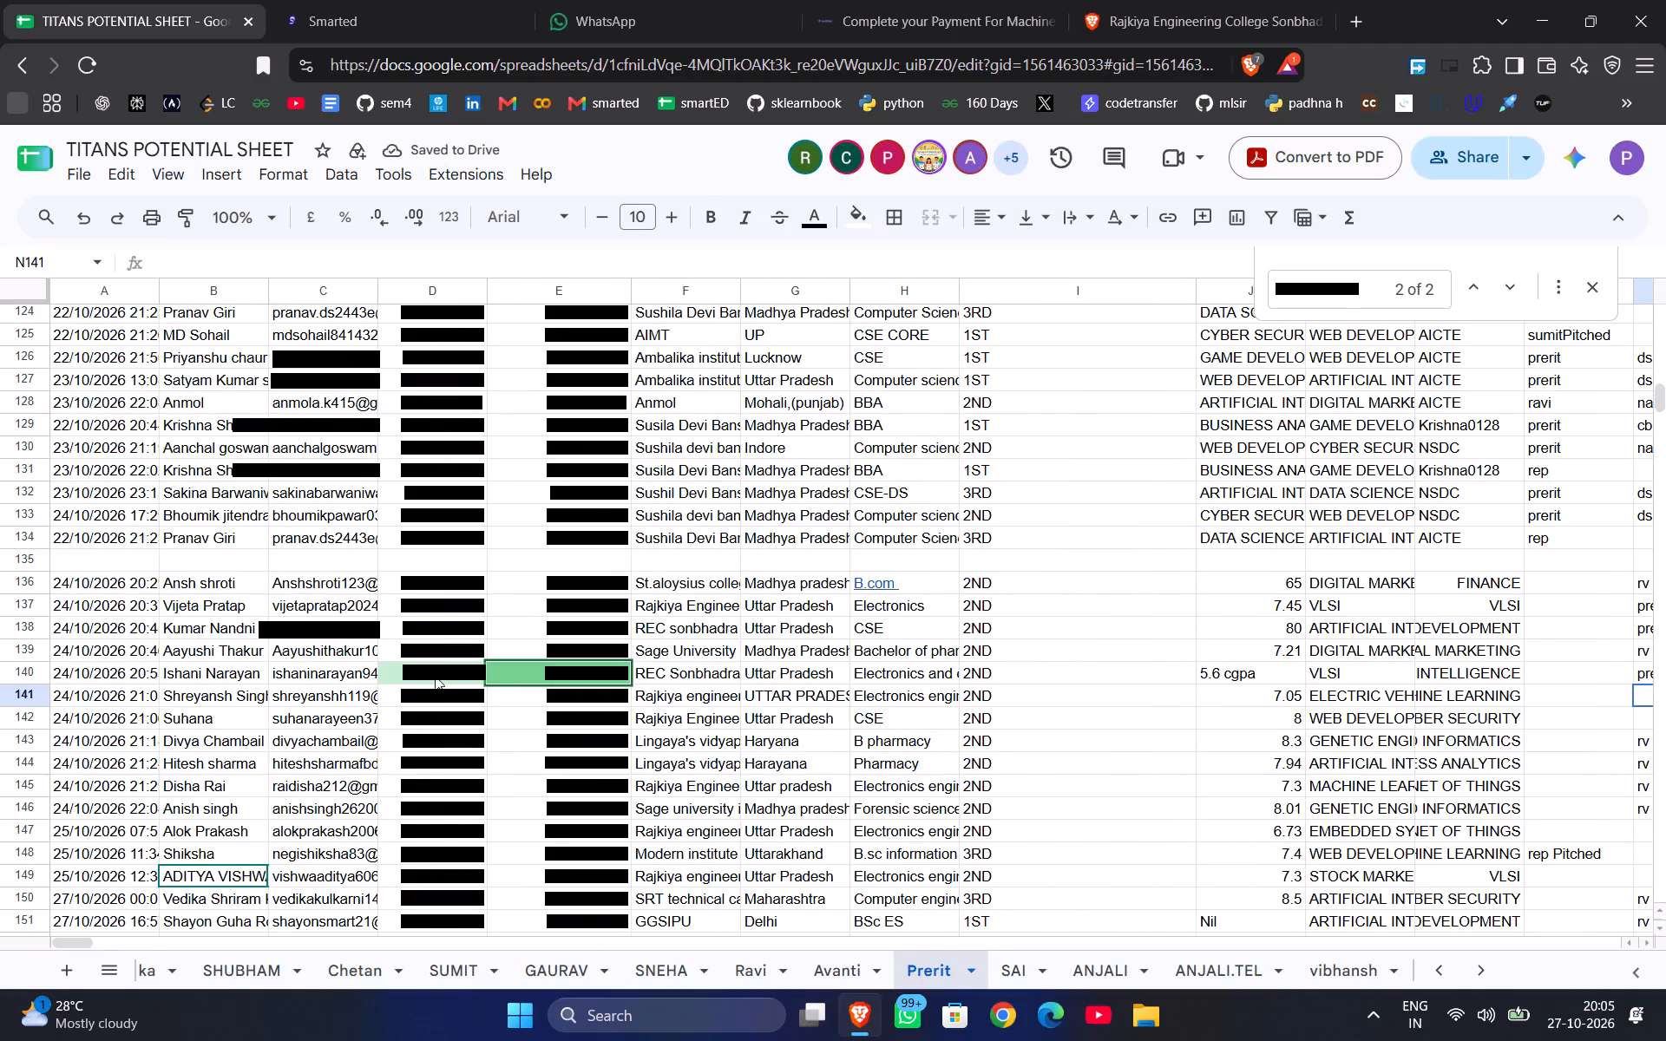
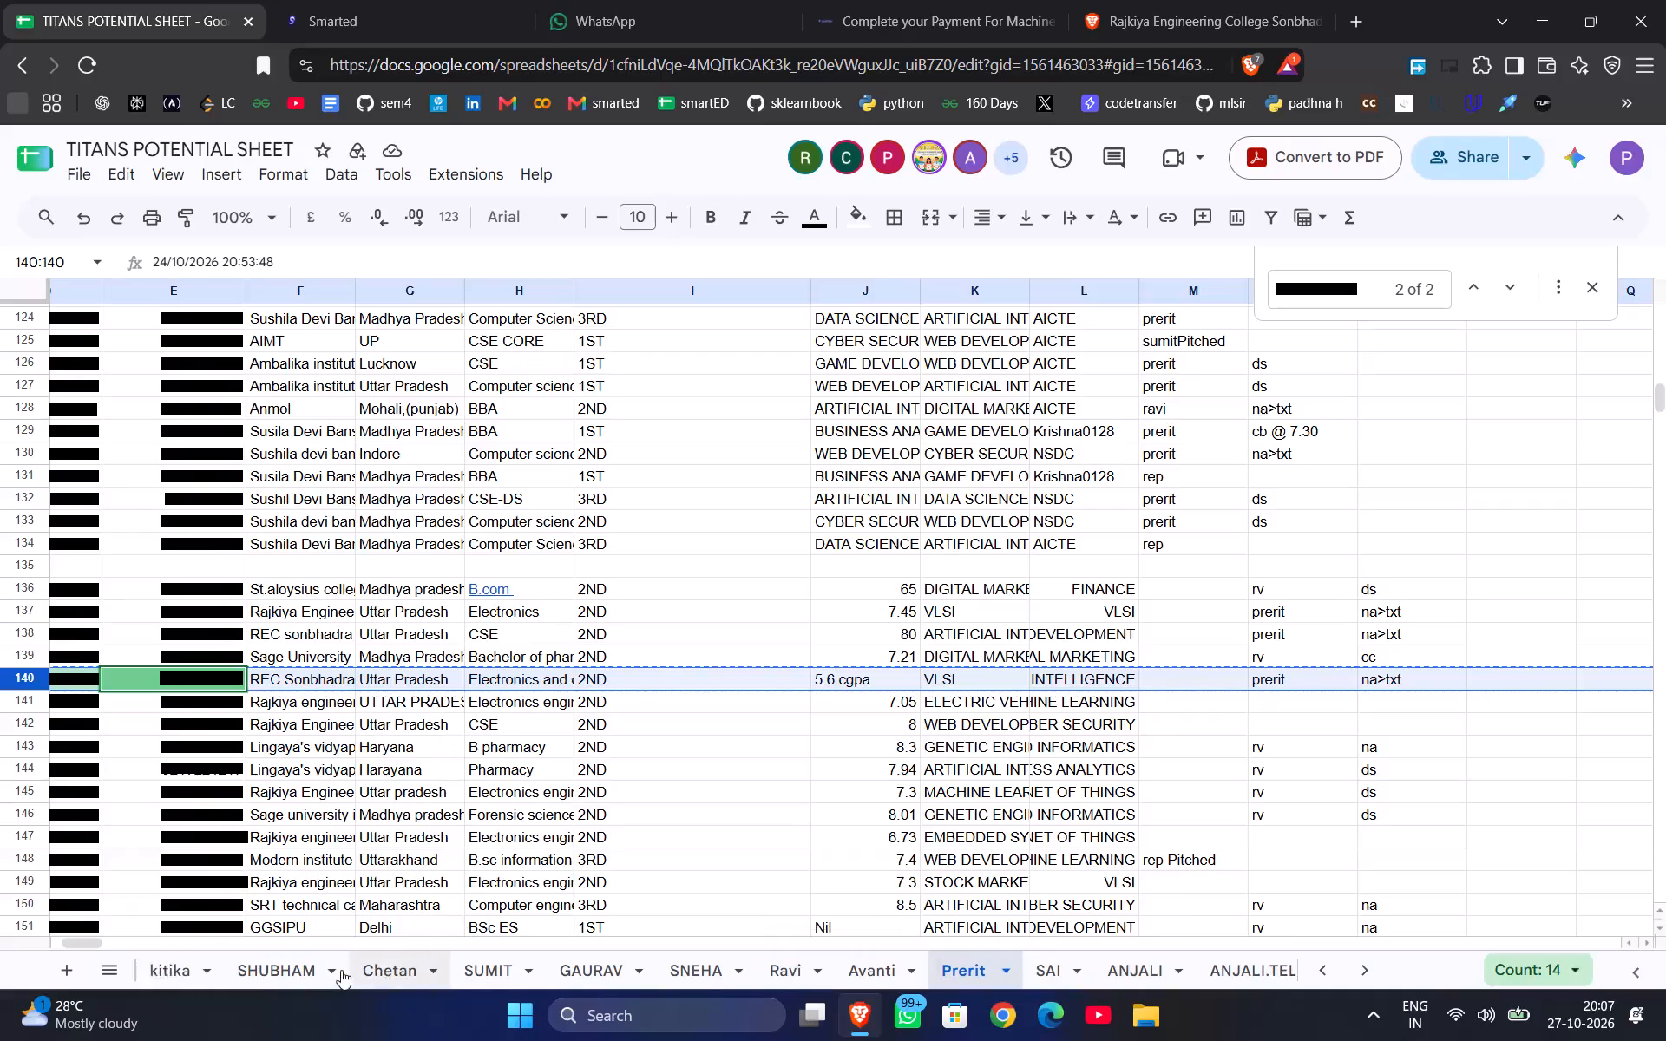
Switch to the SHIVAM sheet and close the find box.
scroll(341, 970, right, 4)
click(161, 971)
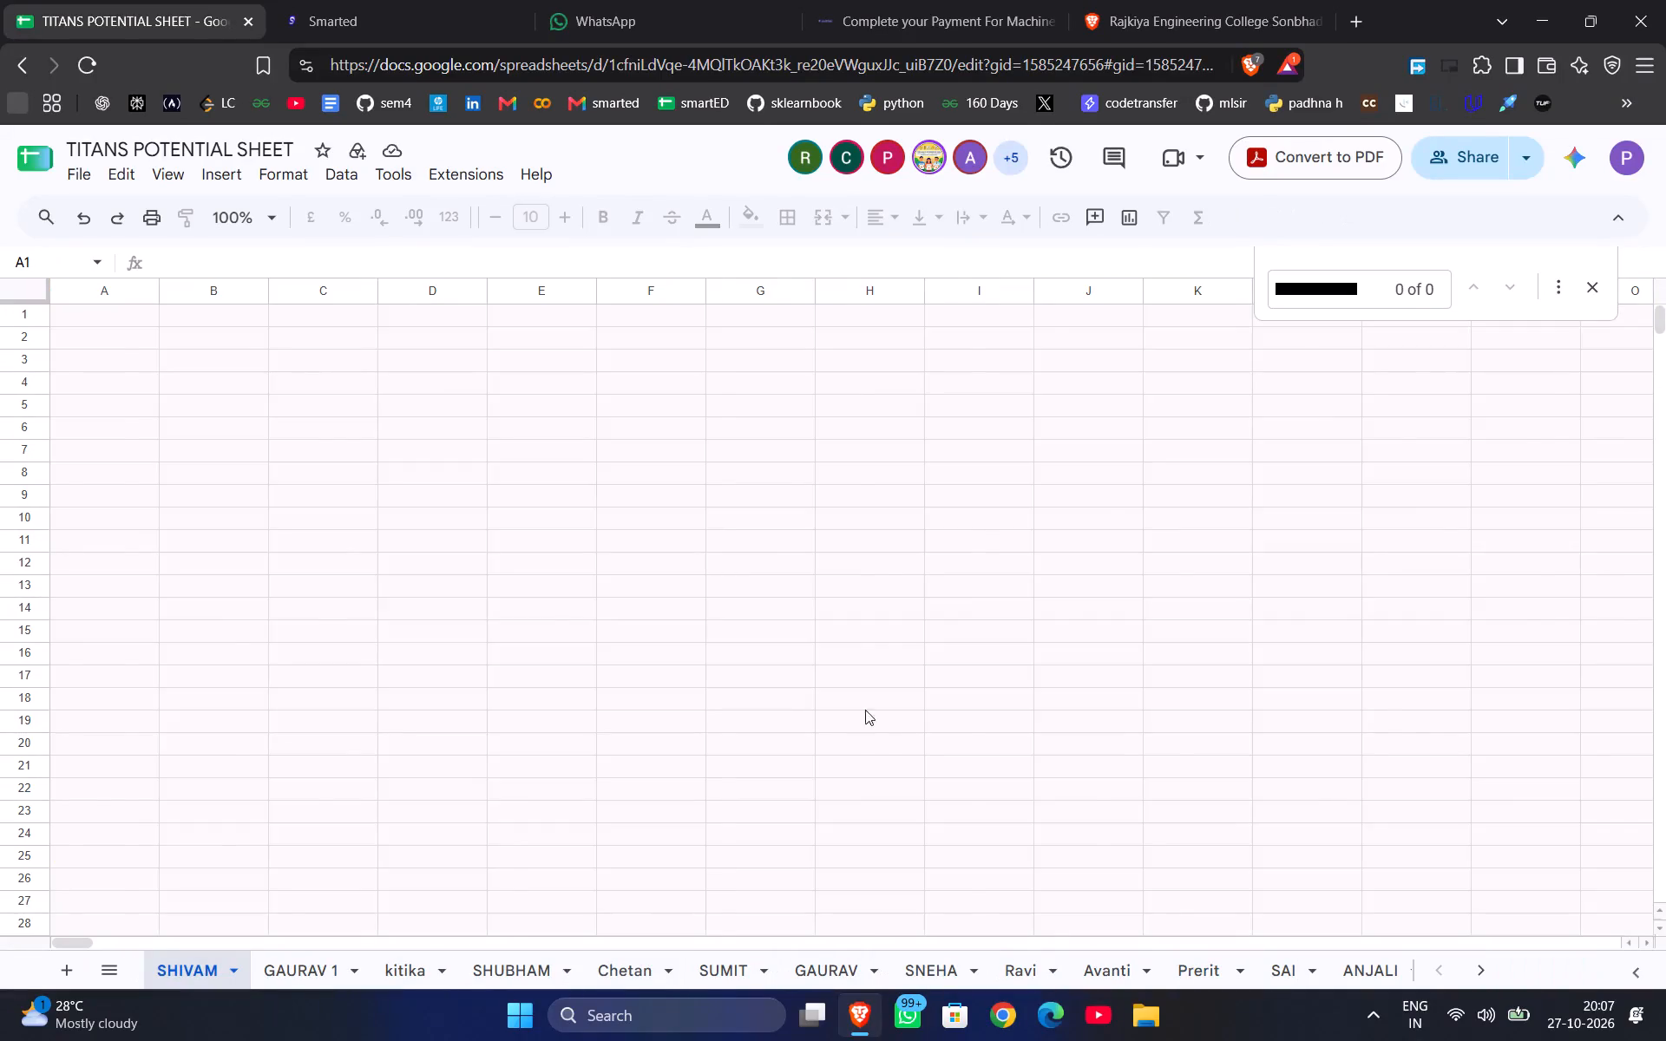
scroll(976, 650, down, 1)
scroll(976, 650, left, 2)
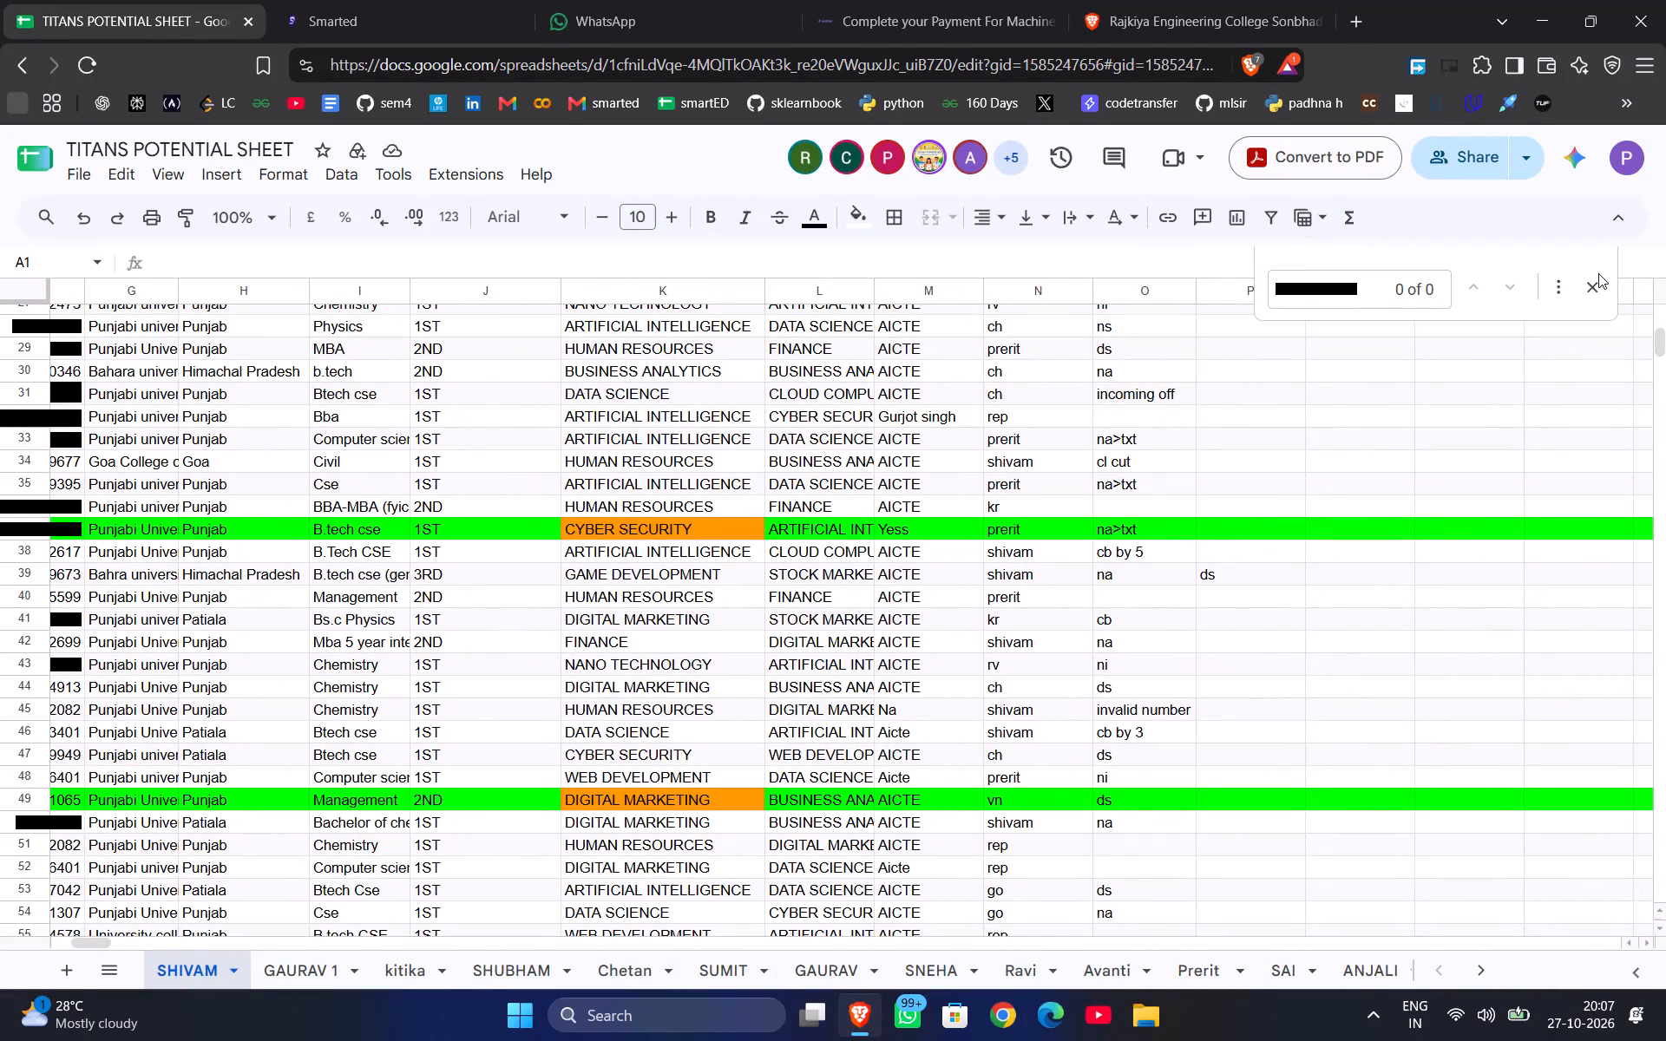
click(1596, 284)
Go down column N of the SHIVAM sheet to the most recent leads at the end of the list.
scroll(1224, 475, down, 1)
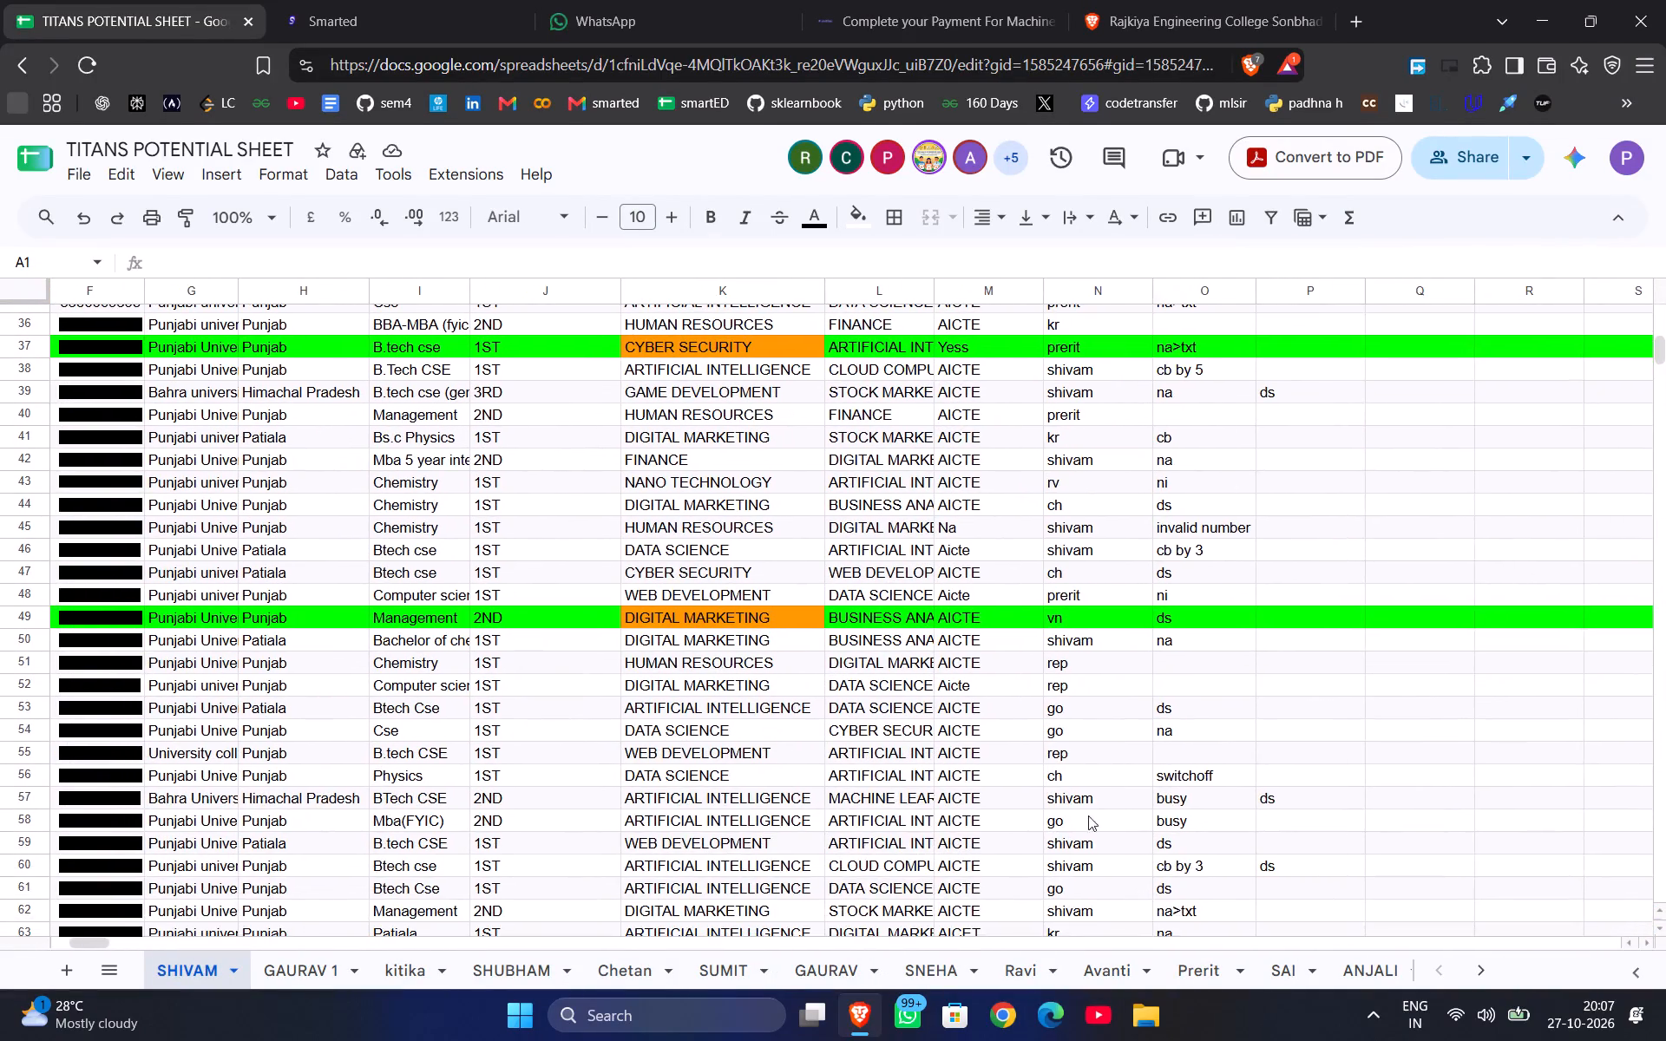
click(1087, 820)
key(ctrl+Down)
key(ctrl+Down)
key(ctrl+Down)
key(ctrl+Down)
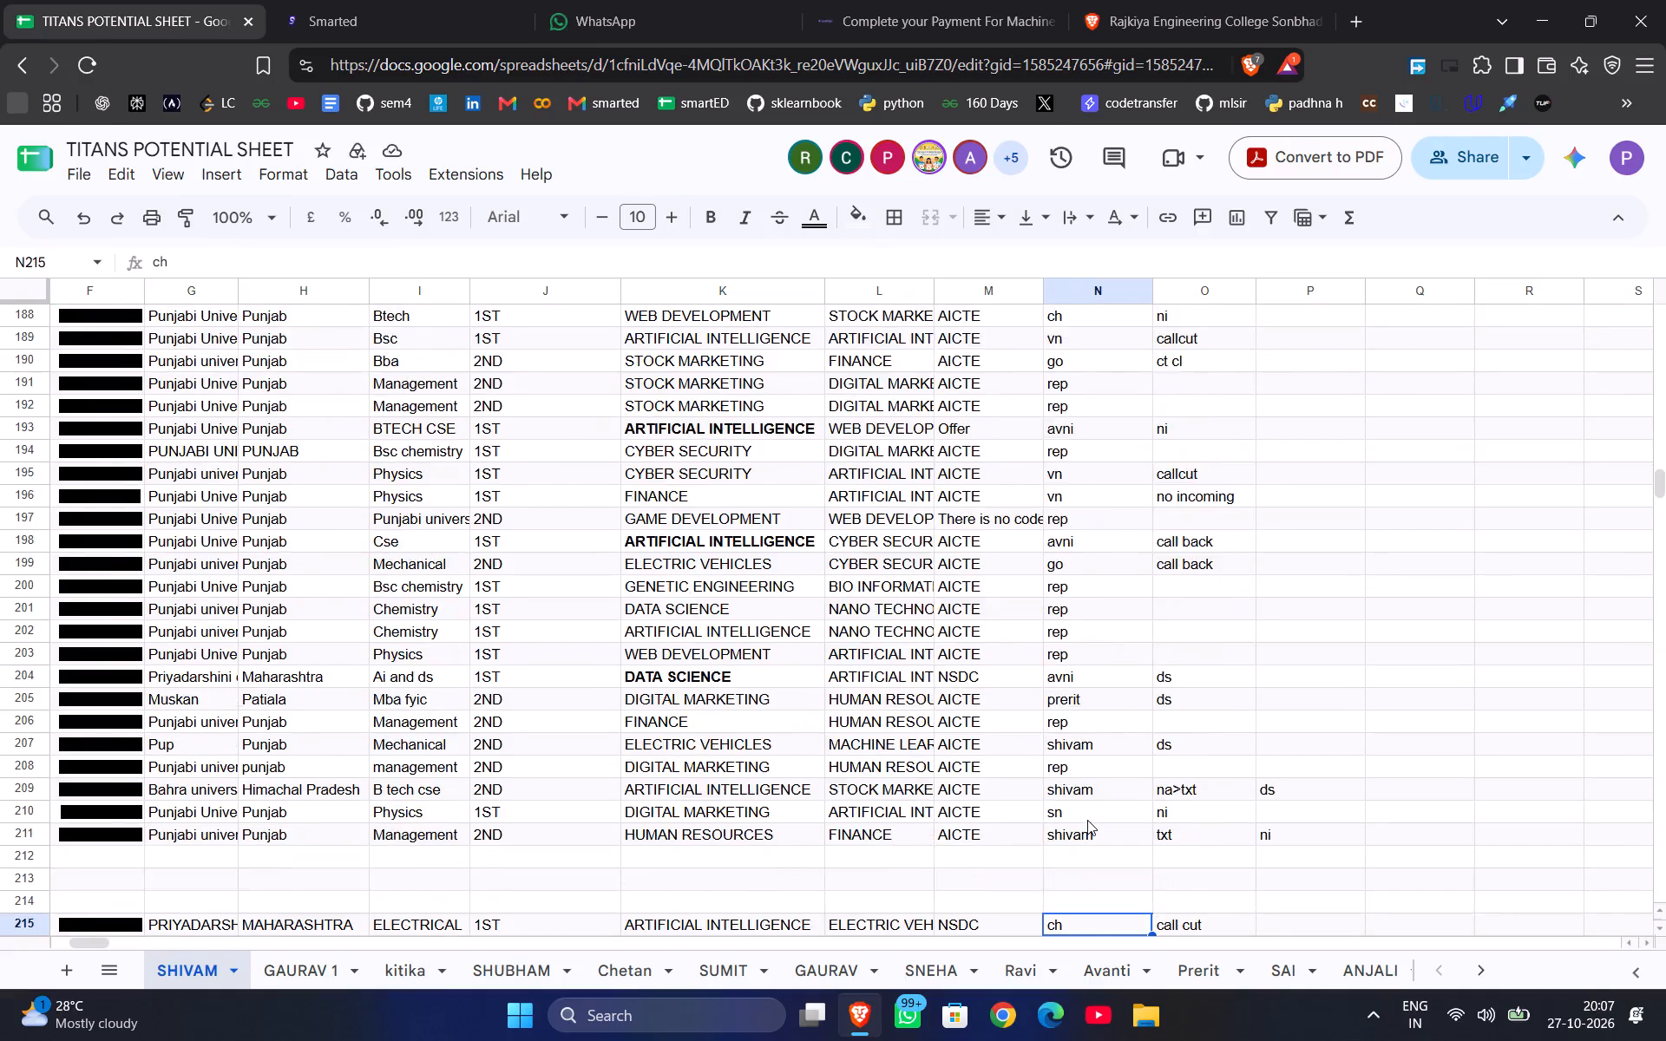
key(ctrl+Down)
key(ctrl+Down)
key(ctrl+Down)
key(ctrl+Down)
key(ctrl+Down)
key(ctrl+Down)
key(ctrl+Down)
key(ctrl+Down)
key(ctrl+Down)
key(ctrl+Down)
key(ctrl+Down)
key(ctrl+Down)
key(ctrl+Down)
key(ctrl+Down)
key(ctrl+Down)
key(ctrl+Down)
key(ctrl+Down)
key(ctrl+Down)
key(ctrl+Down)
key(ctrl+Down)
key(ctrl+Down)
key(ctrl+Down)
key(ctrl+Down)
key(ctrl+Down)
key(ctrl+Down)
key(ctrl+Down)
key(ctrl+Down)
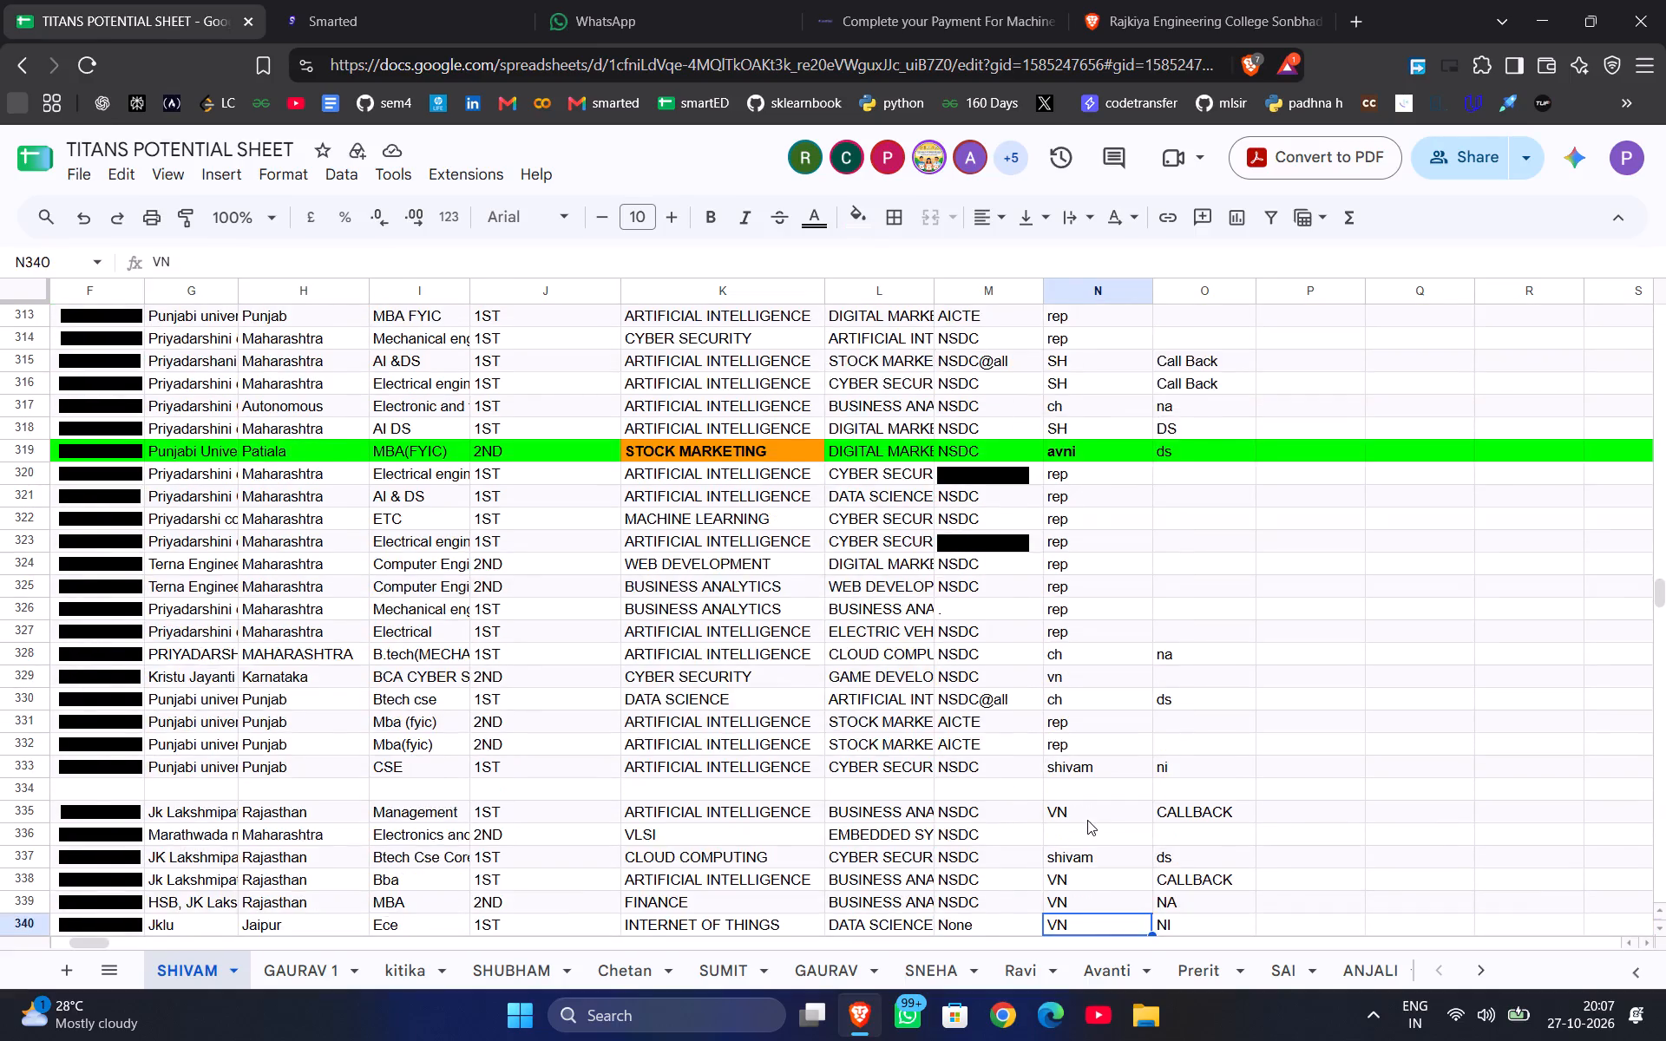
key(ctrl+Down)
key(ctrl+Down)
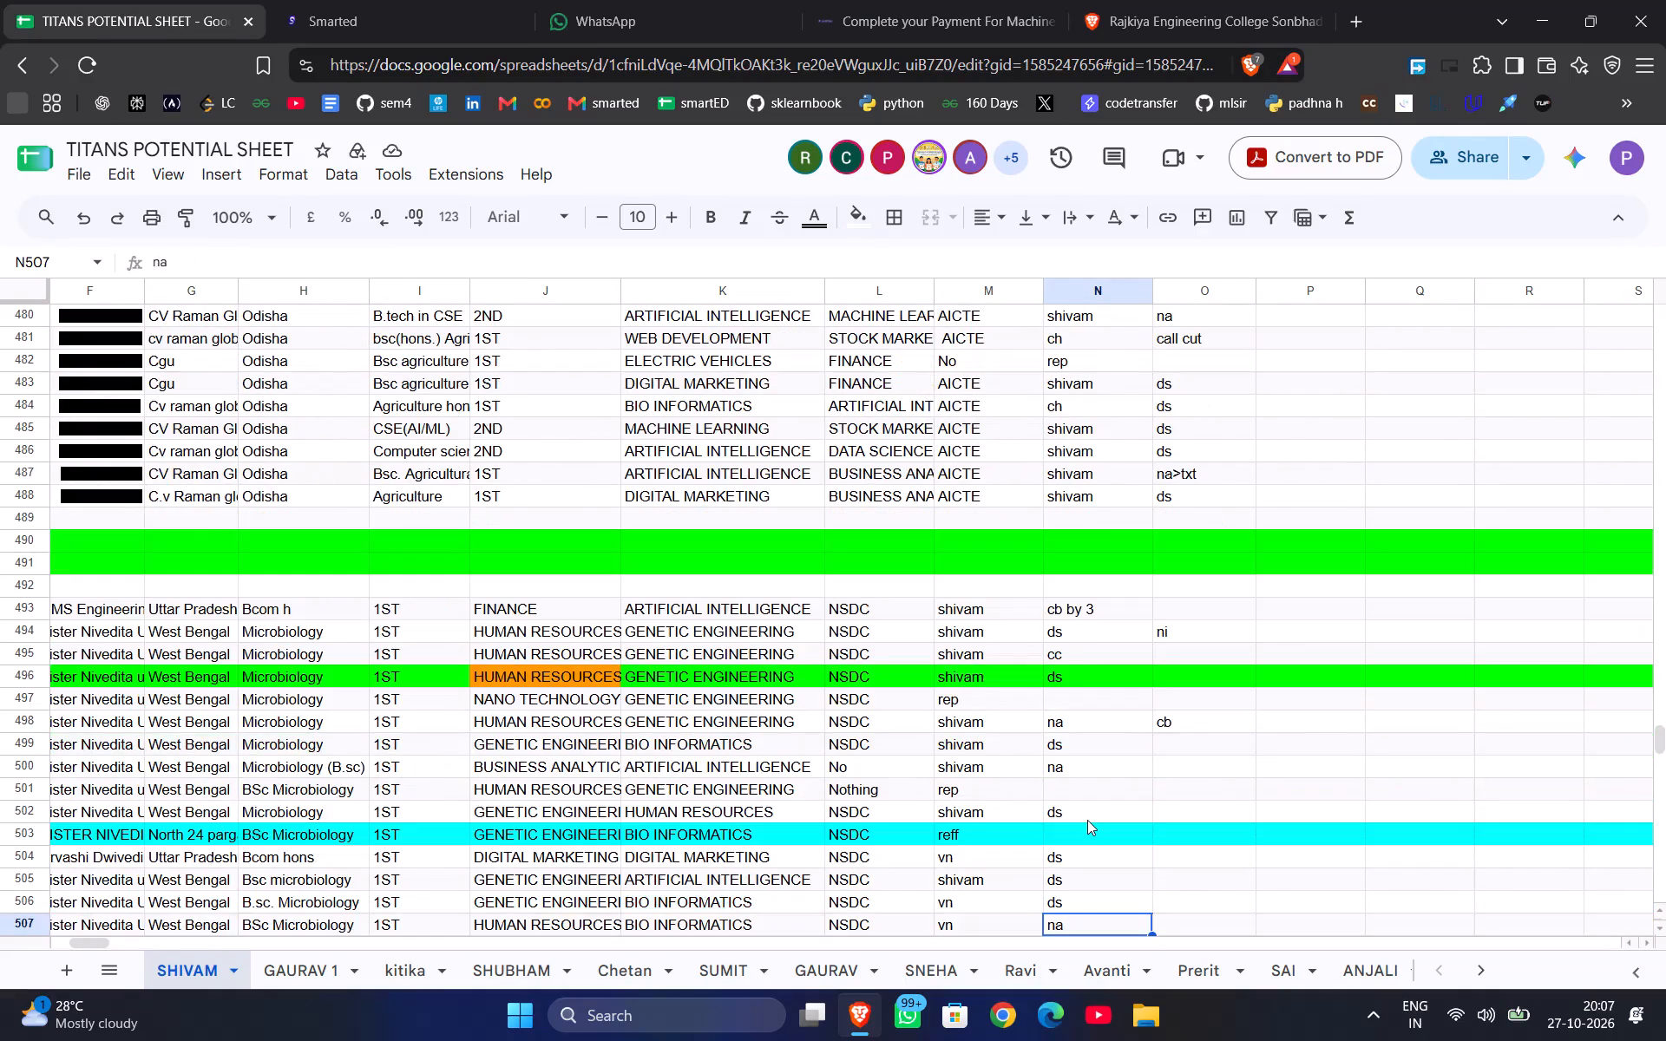
key(ctrl+Down)
key(ctrl+Down)
key(ctrl+Down)
key(ctrl+Down)
key(ctrl+Down)
key(ctrl+Down)
key(ctrl+Down)
key(ctrl+Down)
key(ctrl+Down)
key(ctrl+Down)
key(ctrl+Down)
key(ctrl+Down)
key(ctrl+Down)
key(ctrl+Down)
key(ctrl+Down)
key(ctrl+Down)
key(ctrl+Down)
key(ctrl+Down)
key(ctrl+Down)
key(ctrl+Down)
key(ctrl+Down)
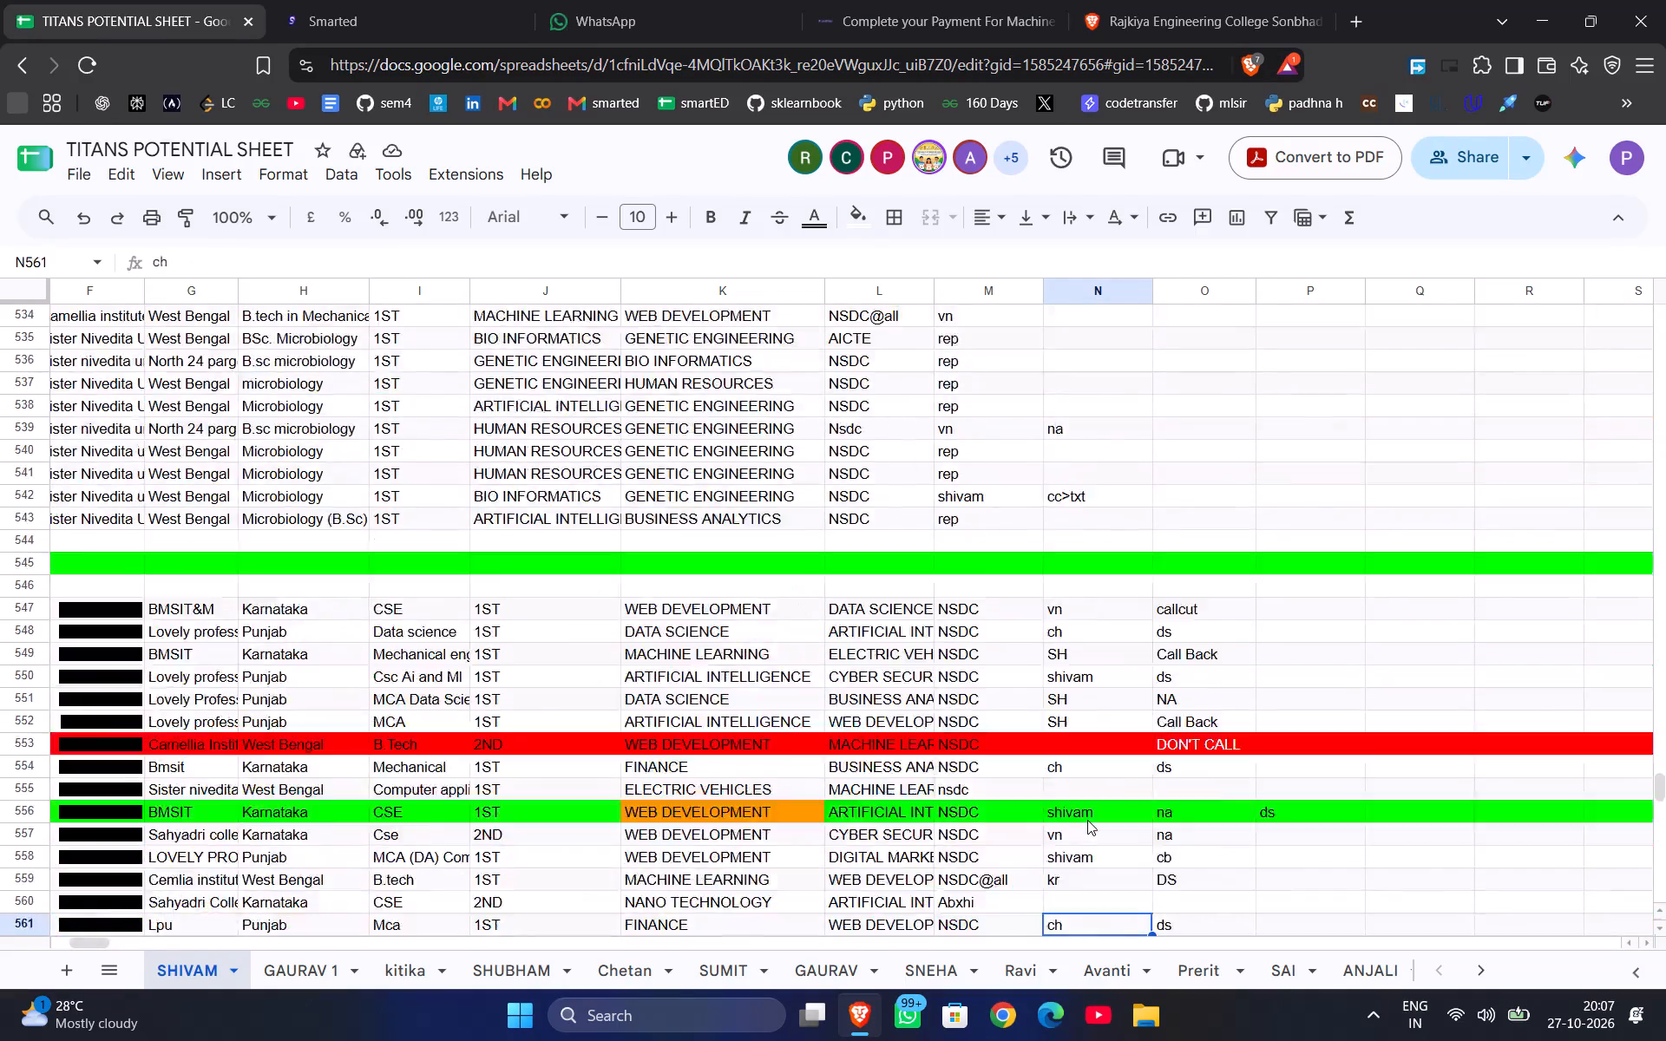
key(ctrl+Up)
scroll(1087, 820, up, 6)
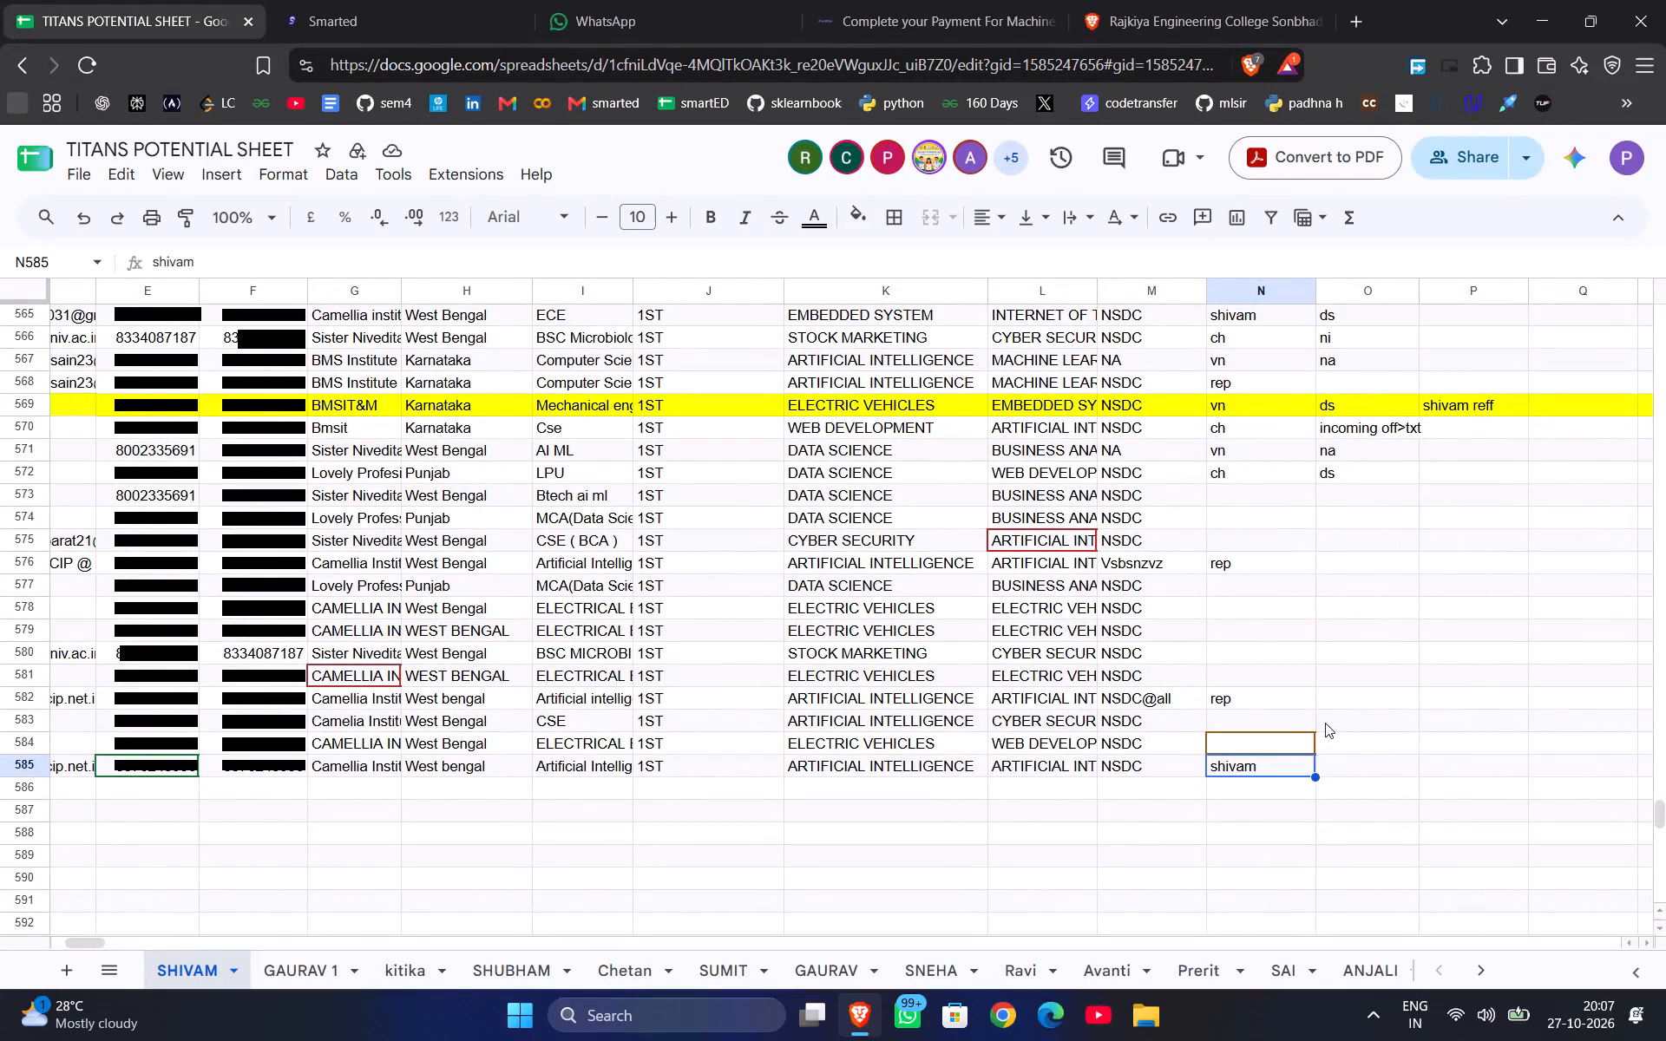
Check the handler column upward from row 583 and select the blank cell N573 below the last consecutive assigned leads.
click(1324, 732)
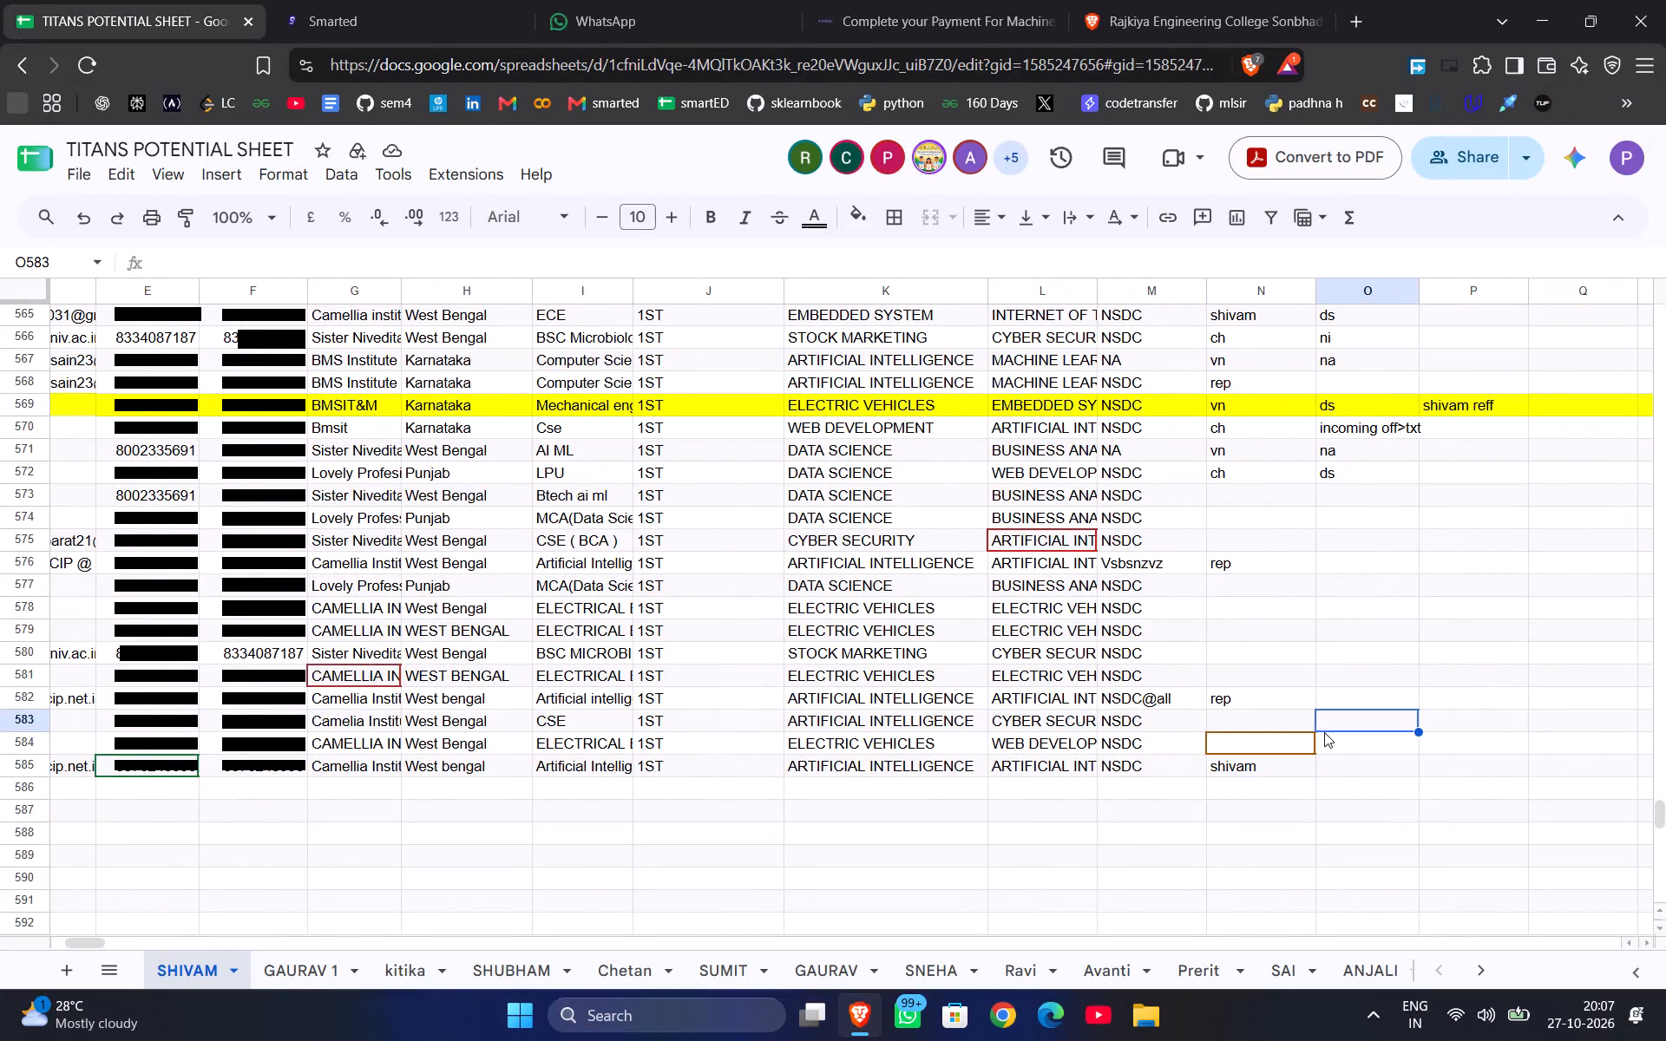
key(Left)
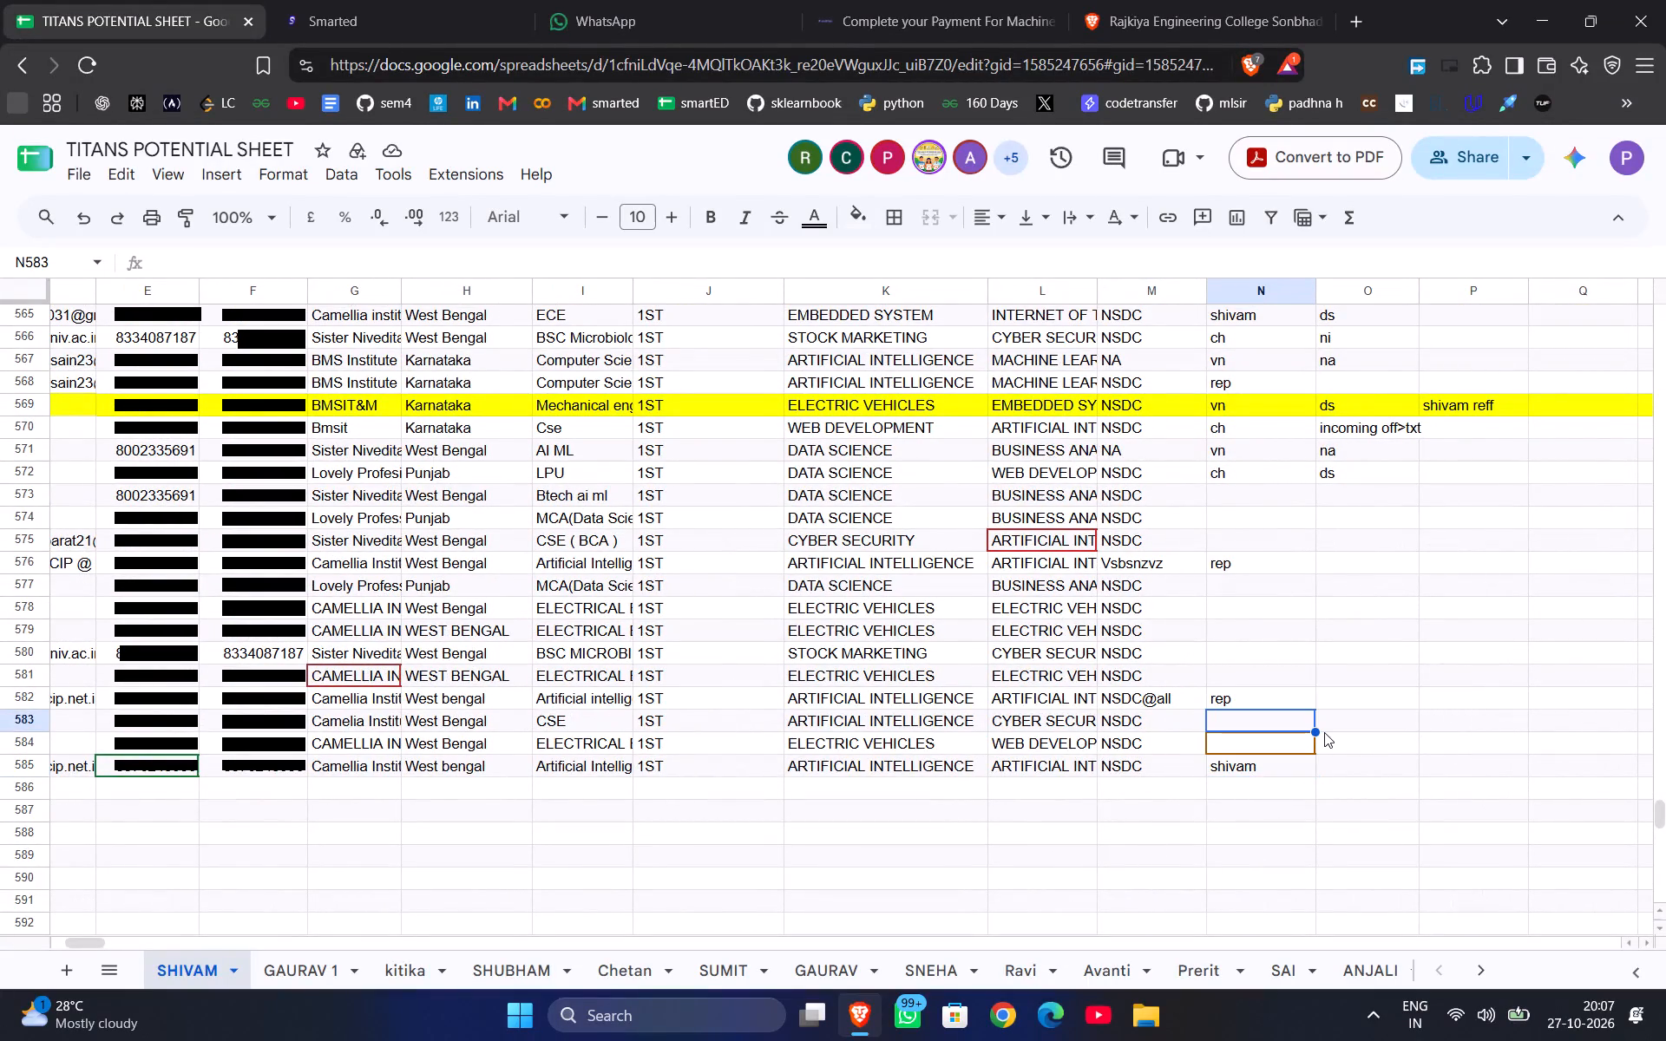
key(Up)
key(Up)
key(Up)
key(Up)
key(Up)
key(Up)
key(Up)
key(Up)
key(Up)
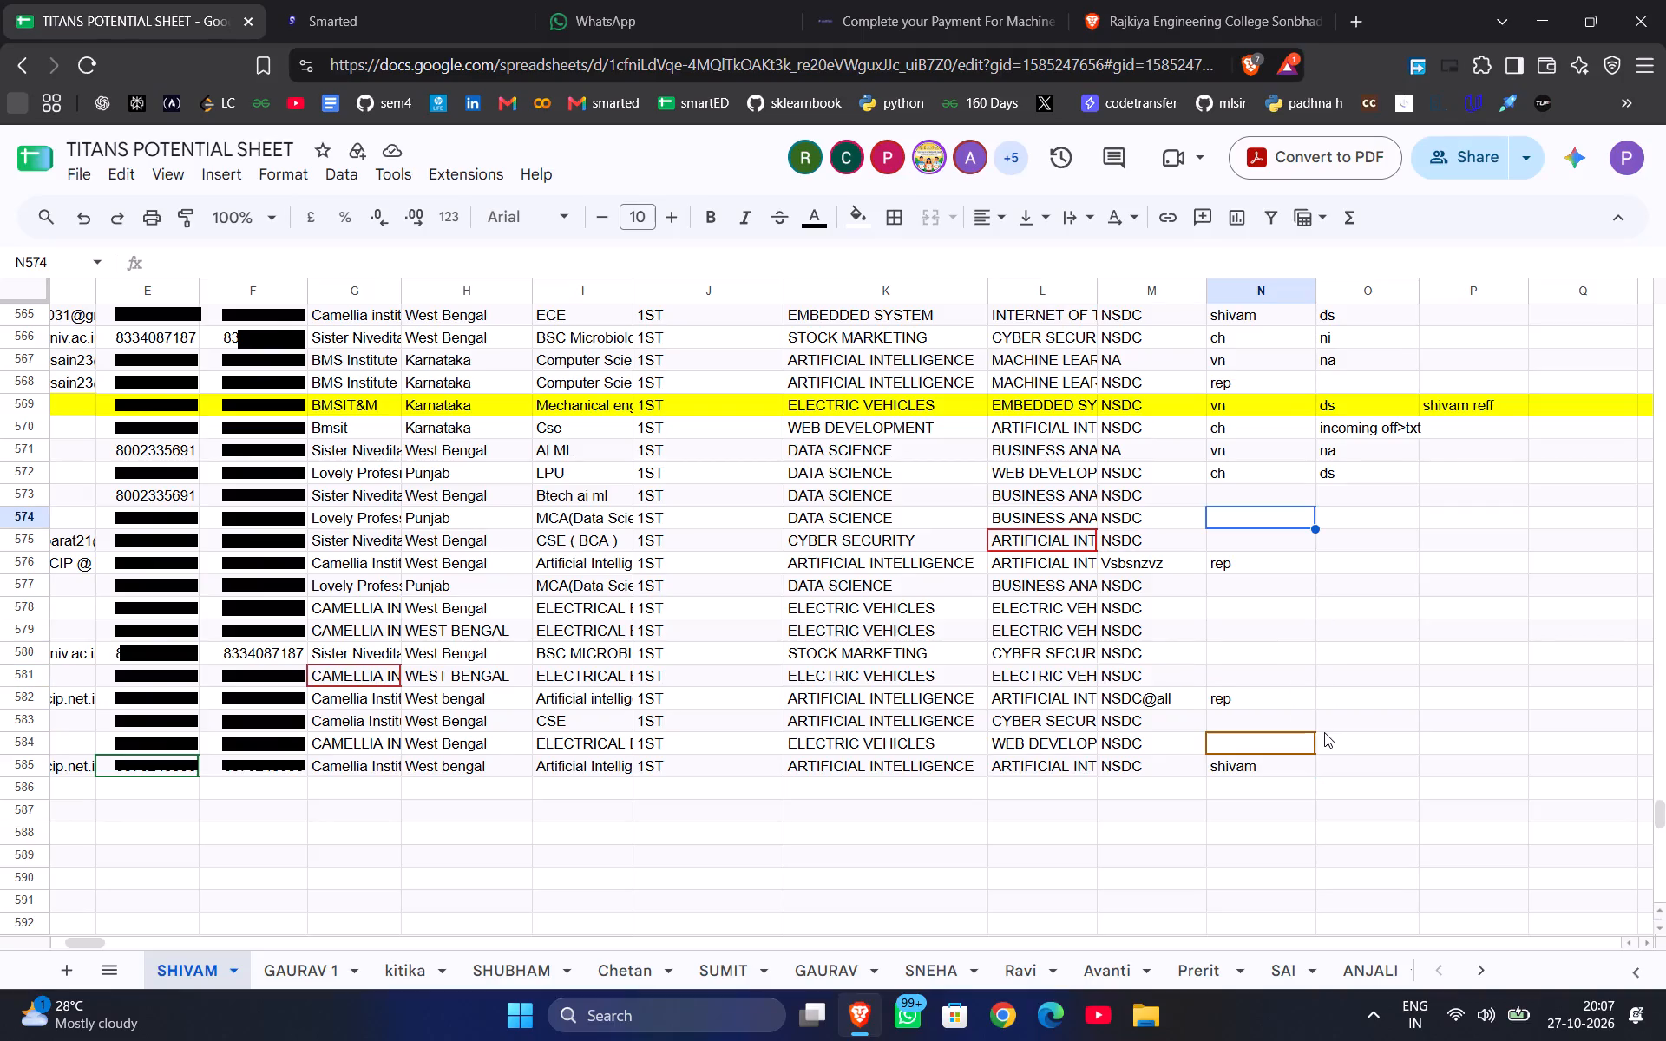
key(Up)
key(Up)
key(Down)
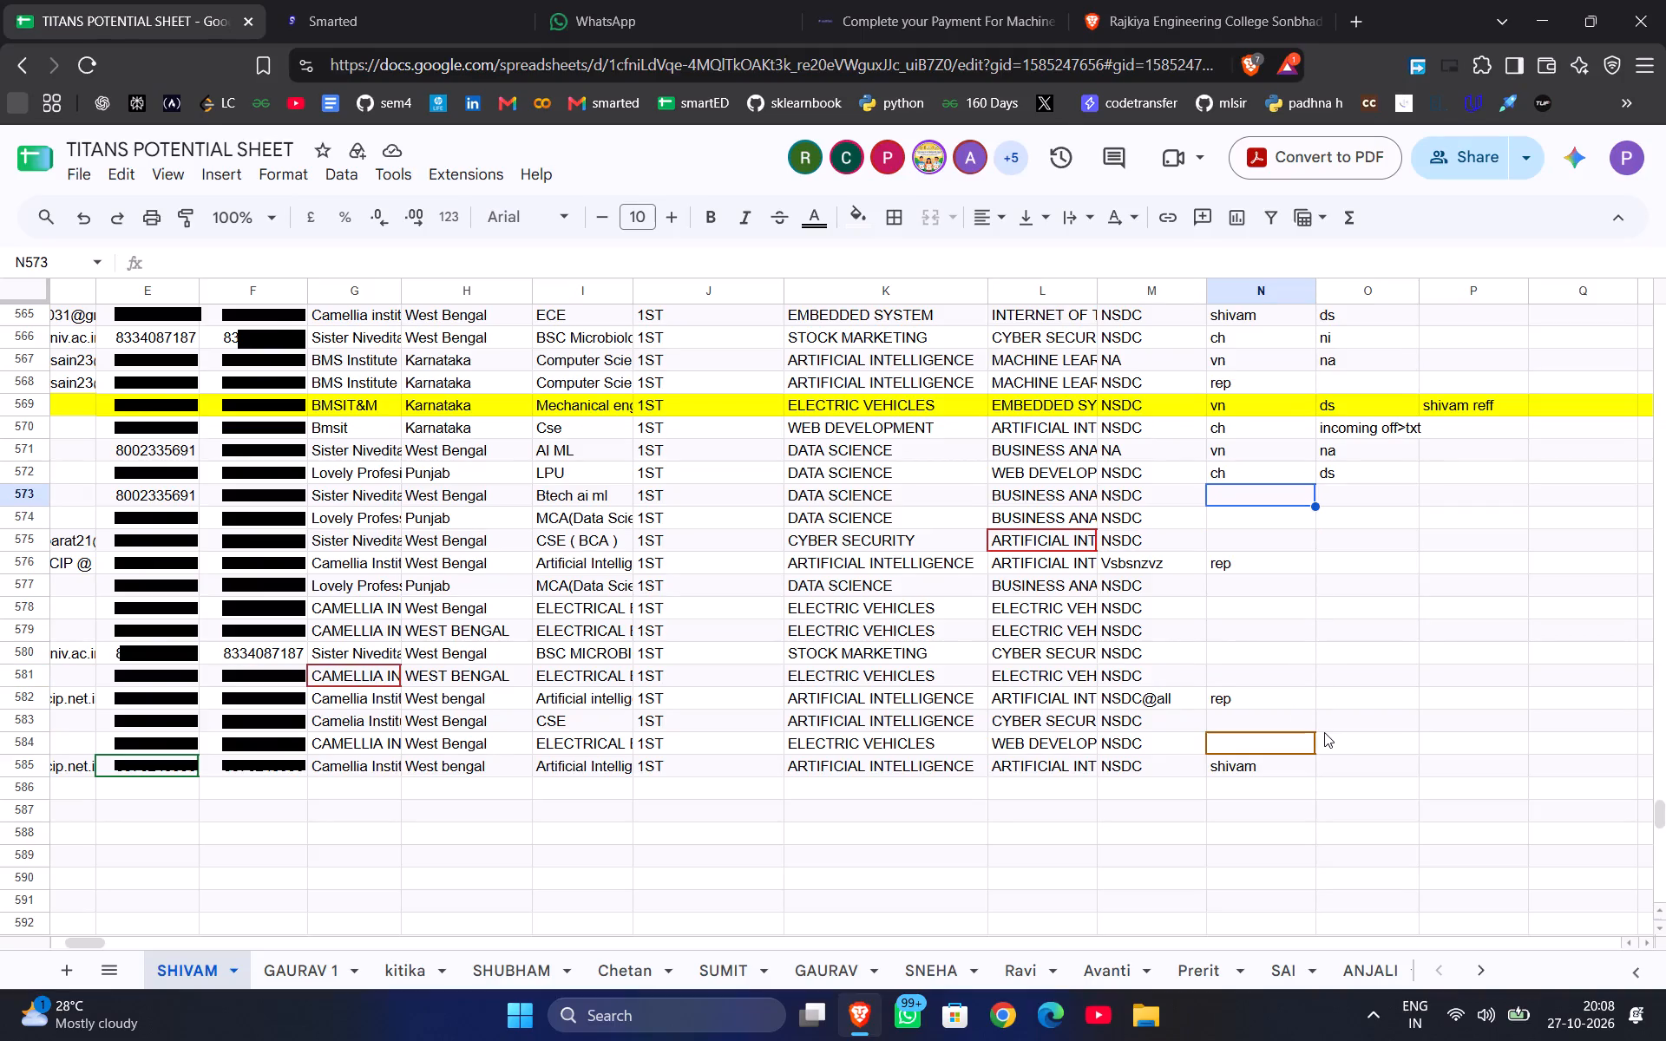
Examine the names, colleges, handlers and statuses of the leads around row 573 of the SHIVAM sheet.
scroll(1324, 732, up, 2)
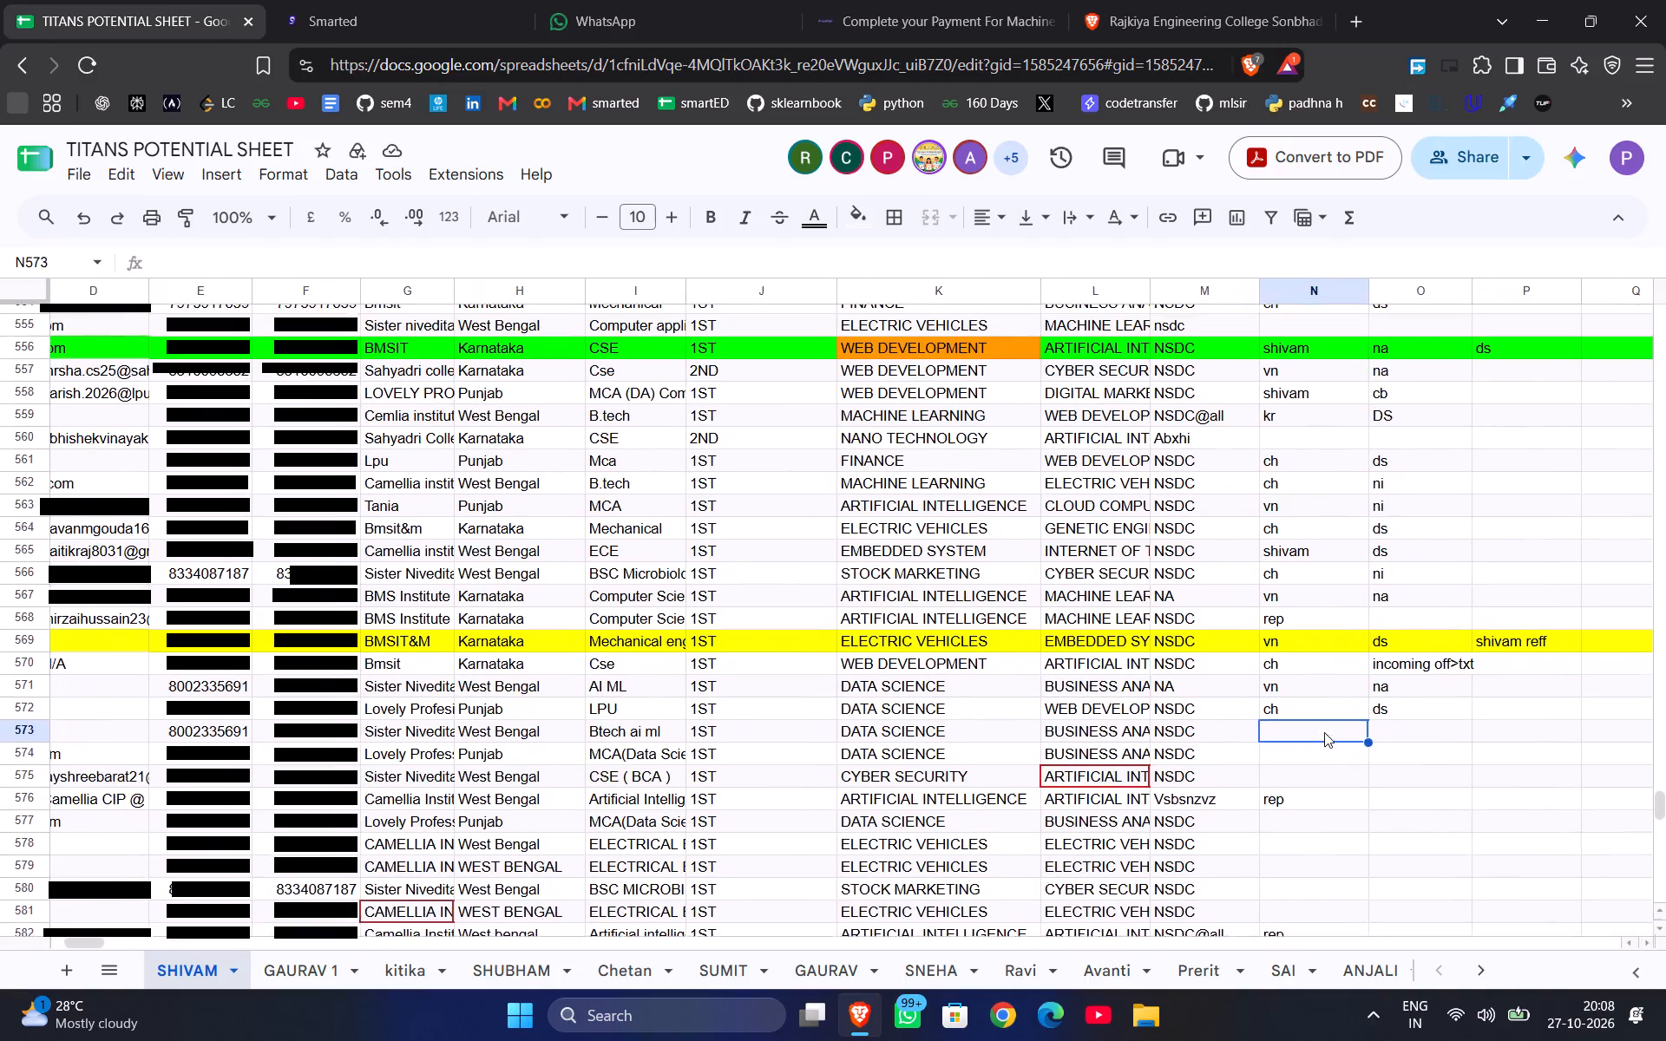
scroll(1324, 732, up, 2)
scroll(1324, 732, down, 5)
scroll(1324, 732, right, 5)
scroll(1324, 732, up, 2)
scroll(1324, 732, left, 3)
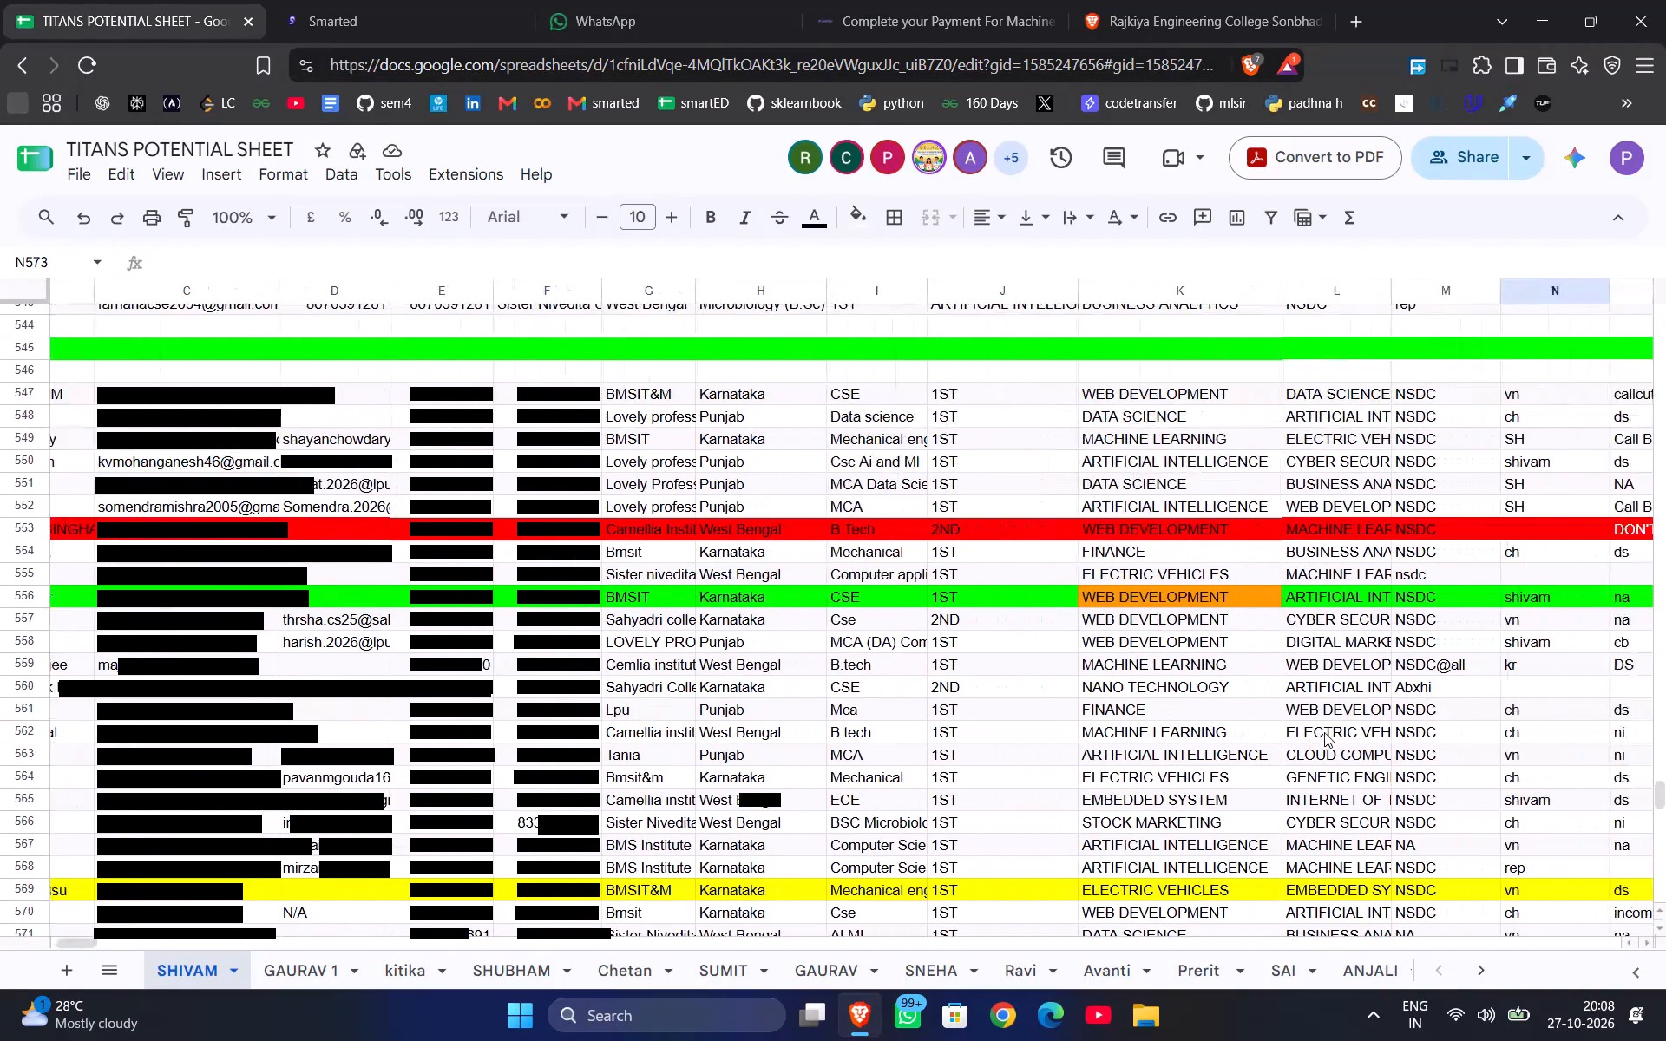
scroll(1324, 732, left, 2)
scroll(1324, 732, down, 2)
scroll(1324, 732, up, 1)
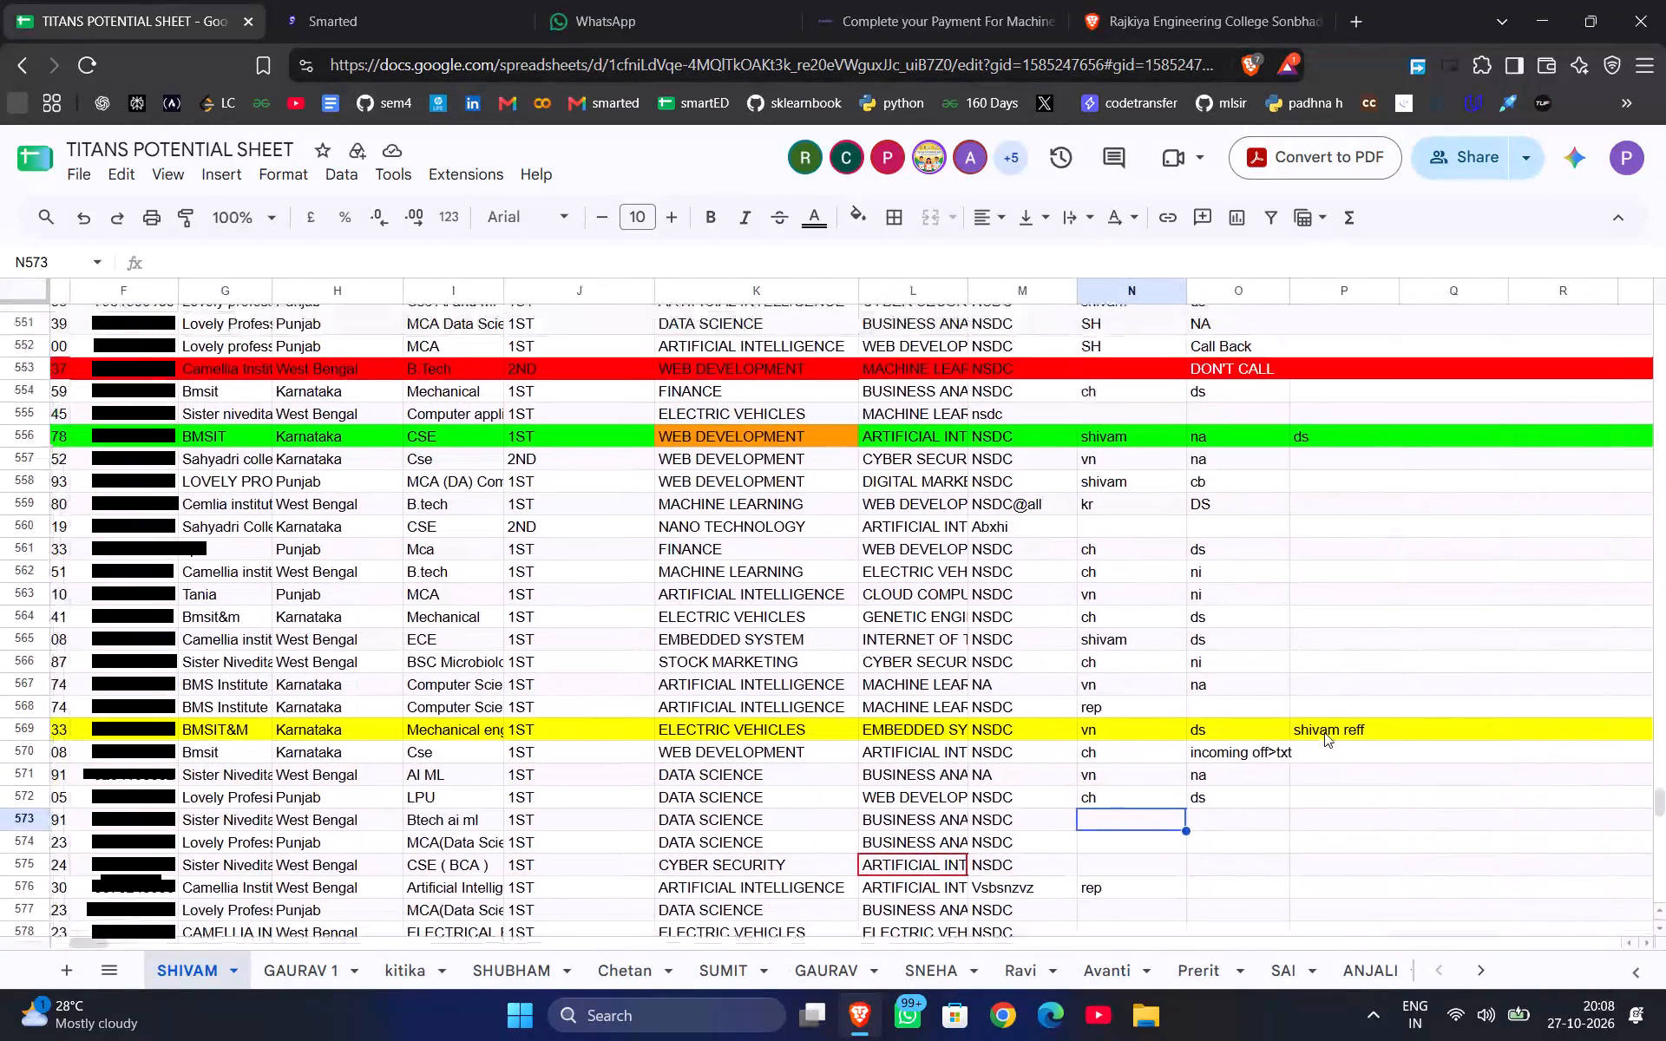
scroll(1324, 732, up, 1)
scroll(1324, 732, right, 5)
scroll(1324, 732, left, 1)
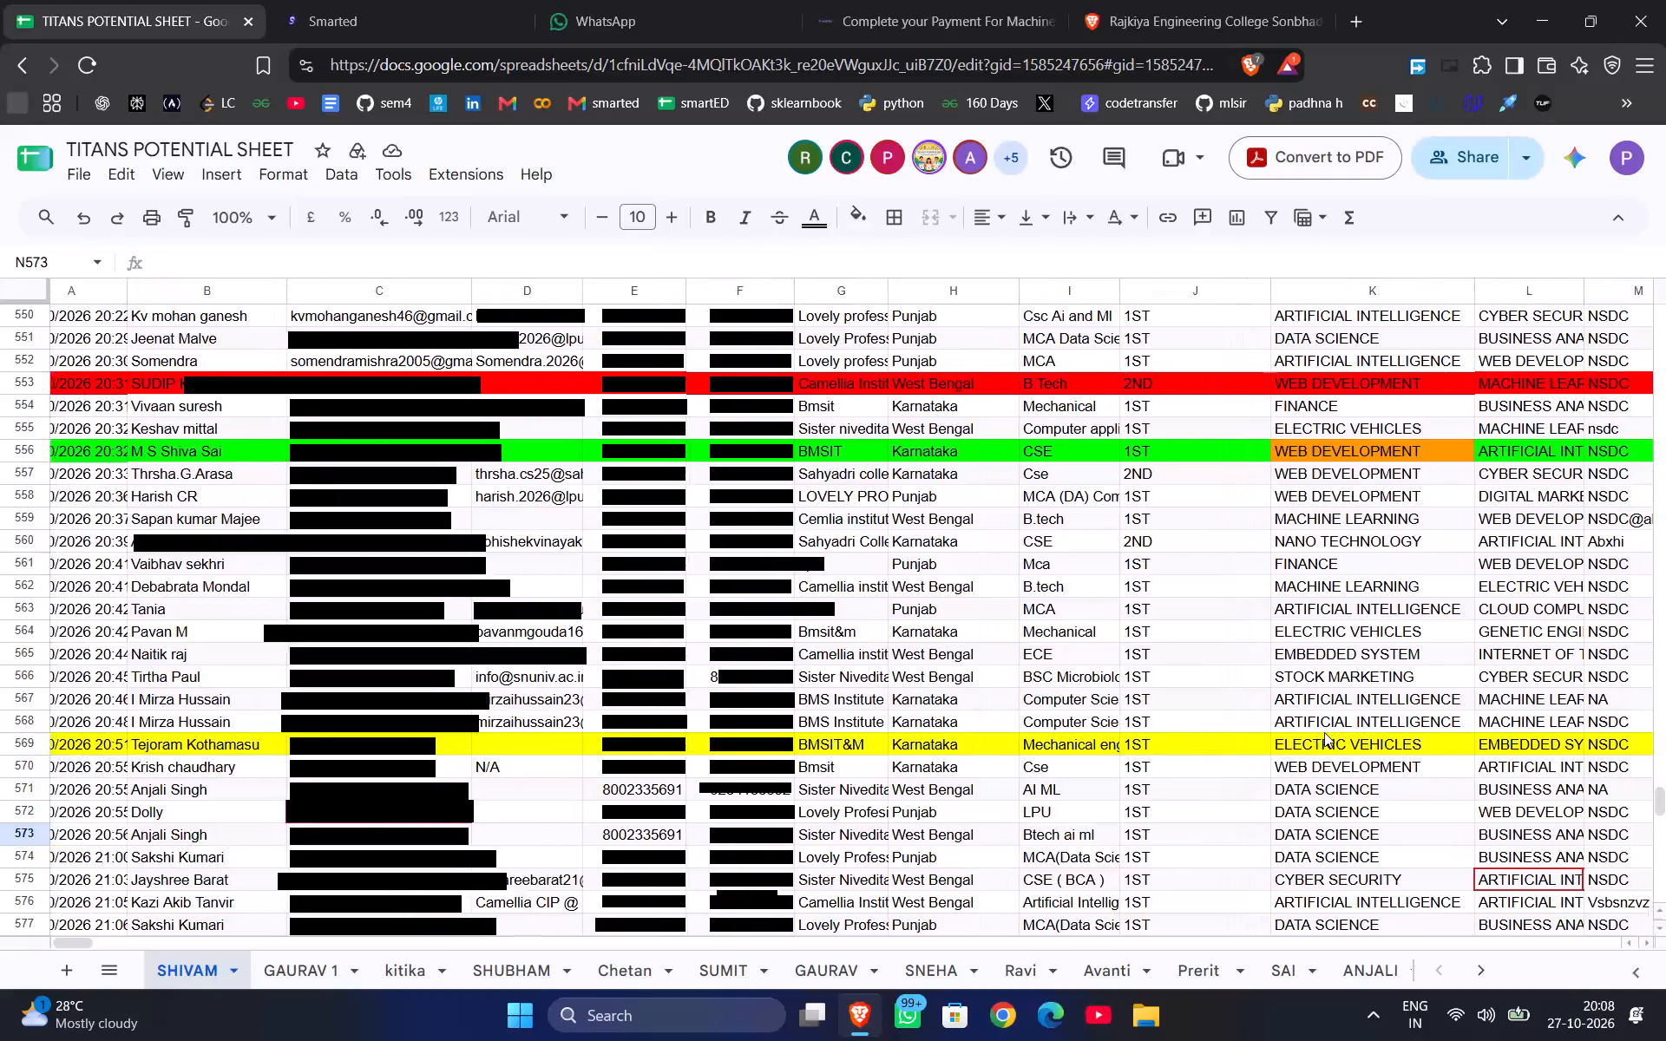
scroll(1324, 732, left, 4)
scroll(1324, 732, down, 1)
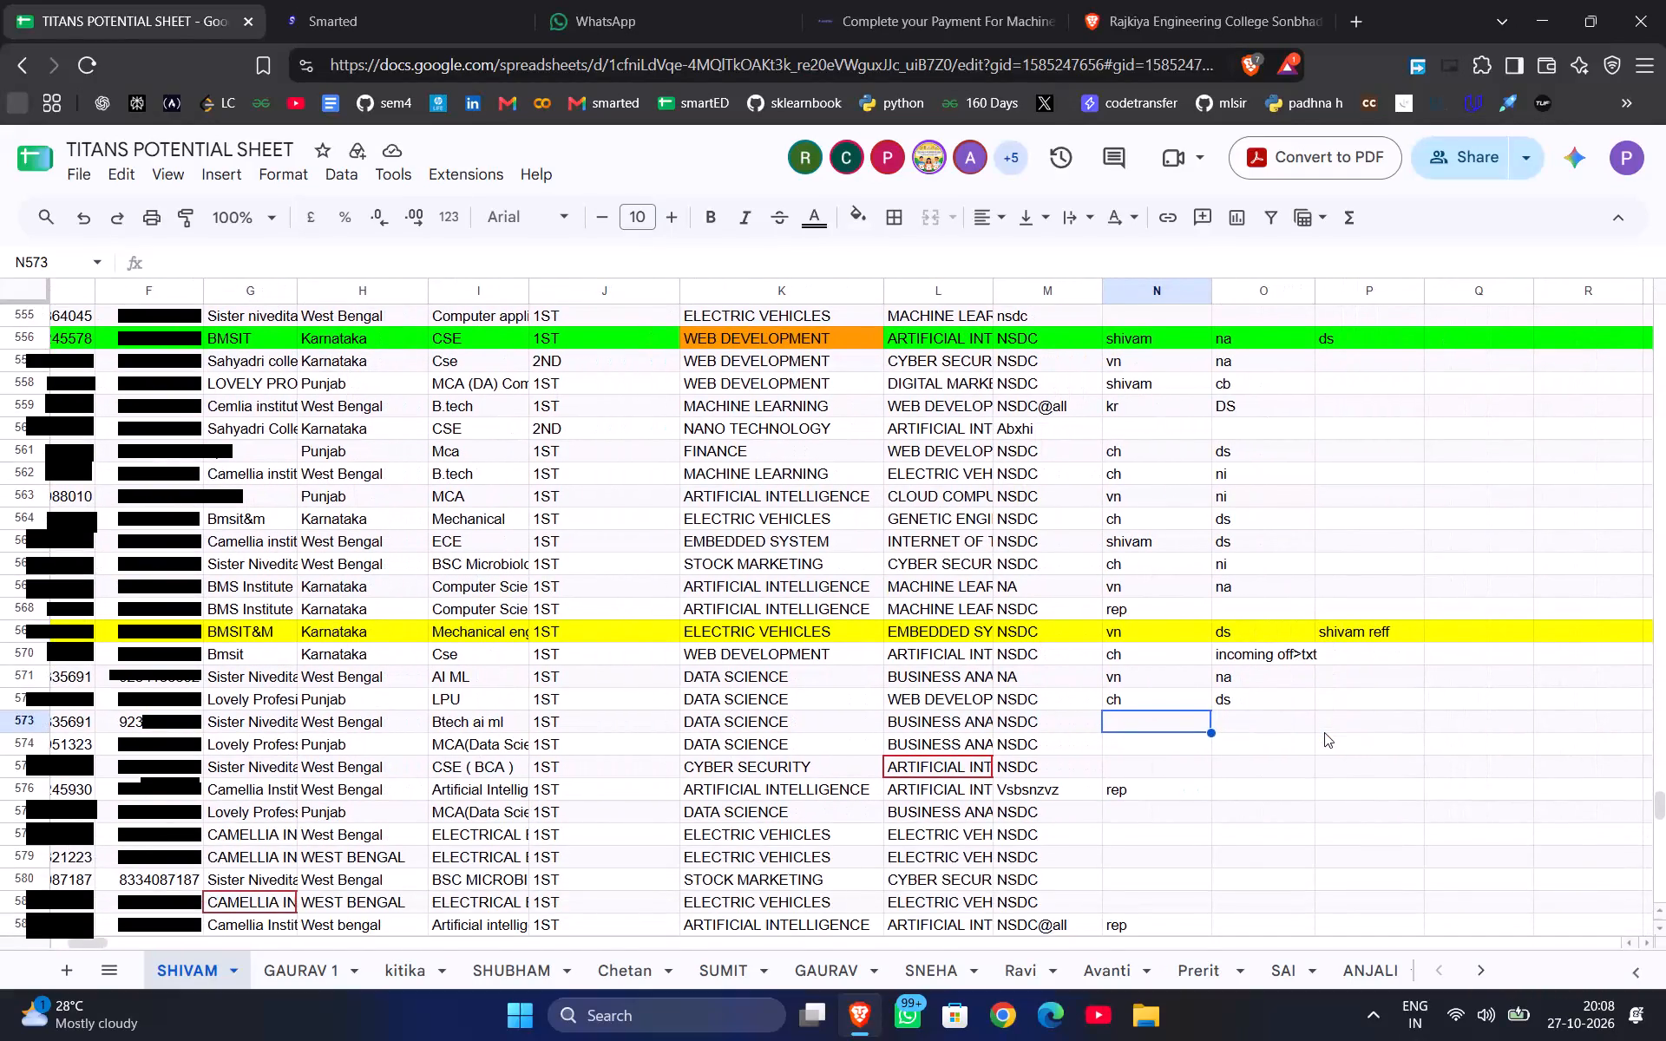
scroll(1324, 732, down, 1)
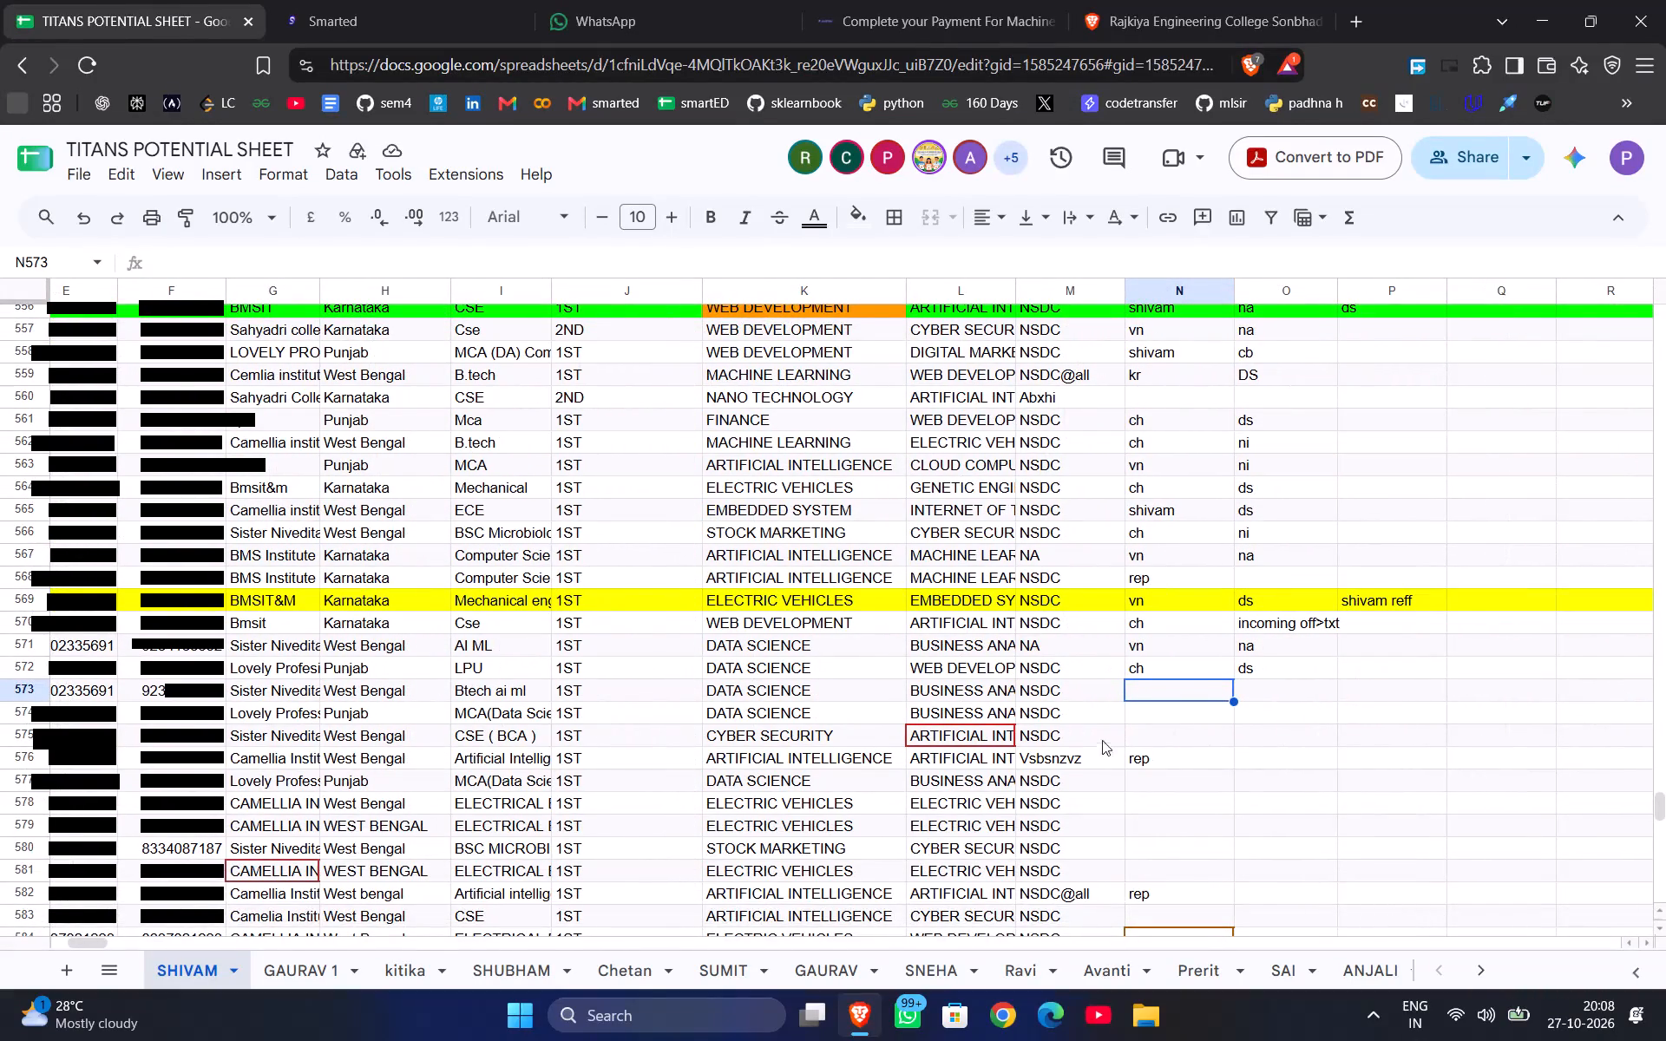
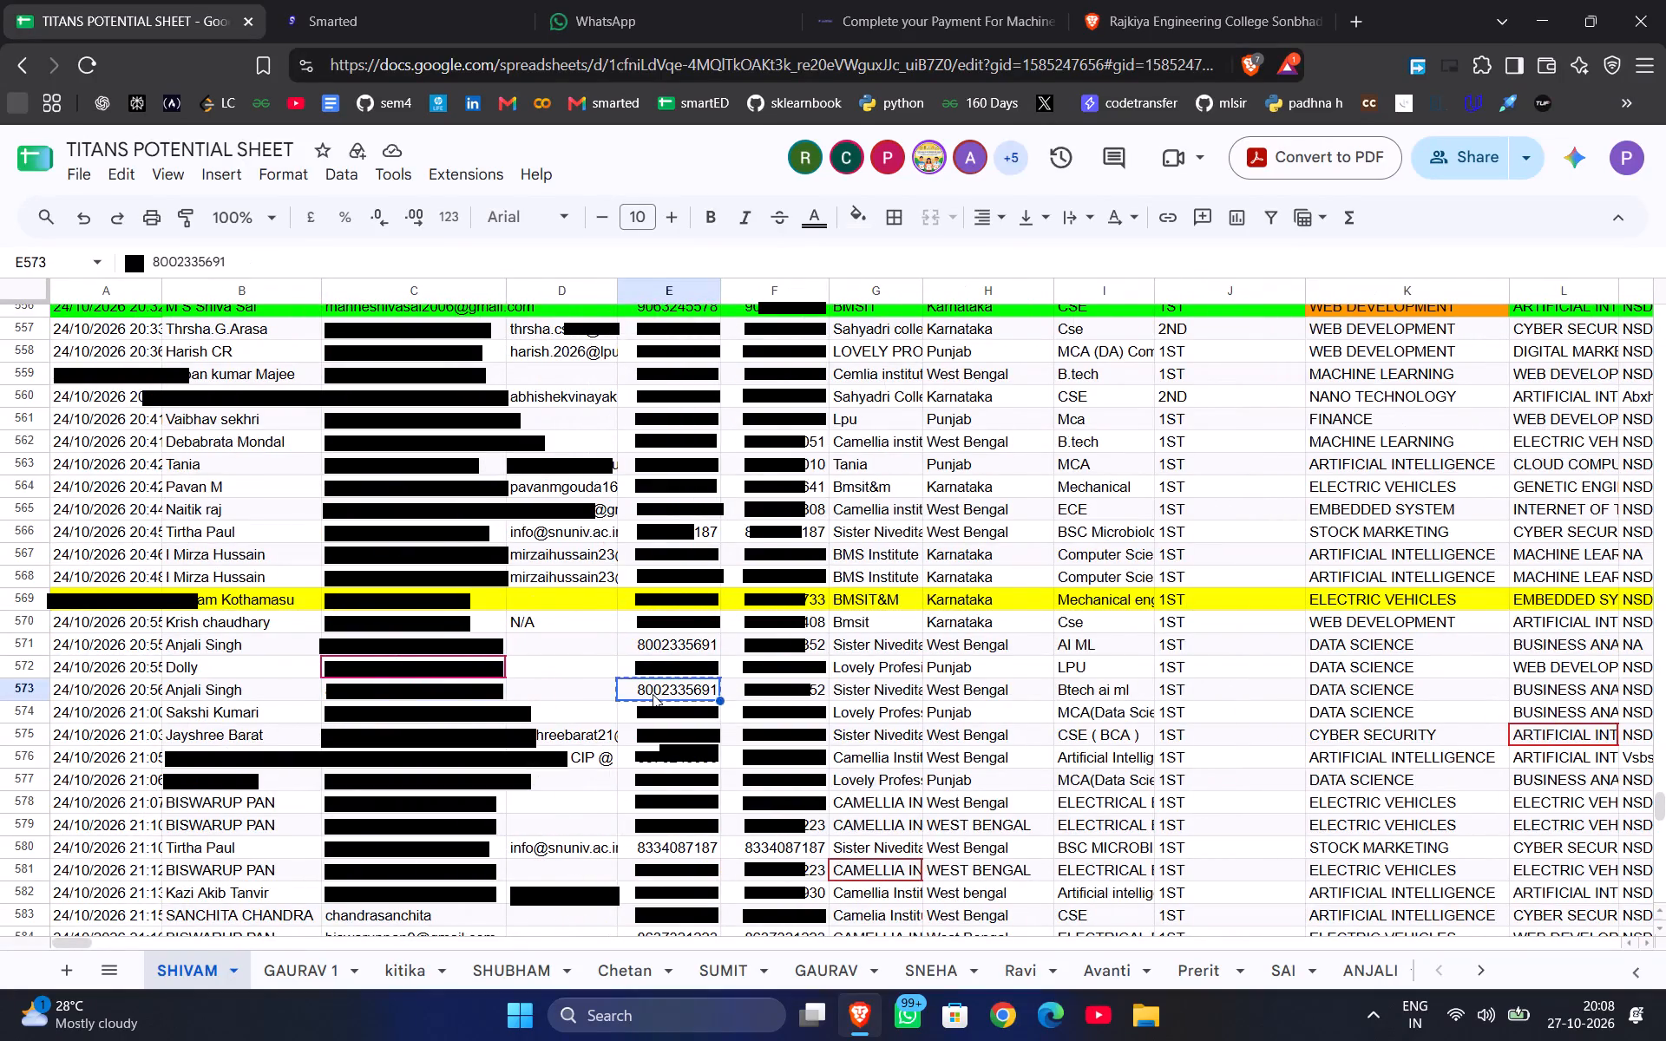
Search the sheet for the copied phone number of row 573 and enter rep in handler cell N573.
key(ctrl+f)
key(ctrl+v)
scroll(653, 694, left, 6)
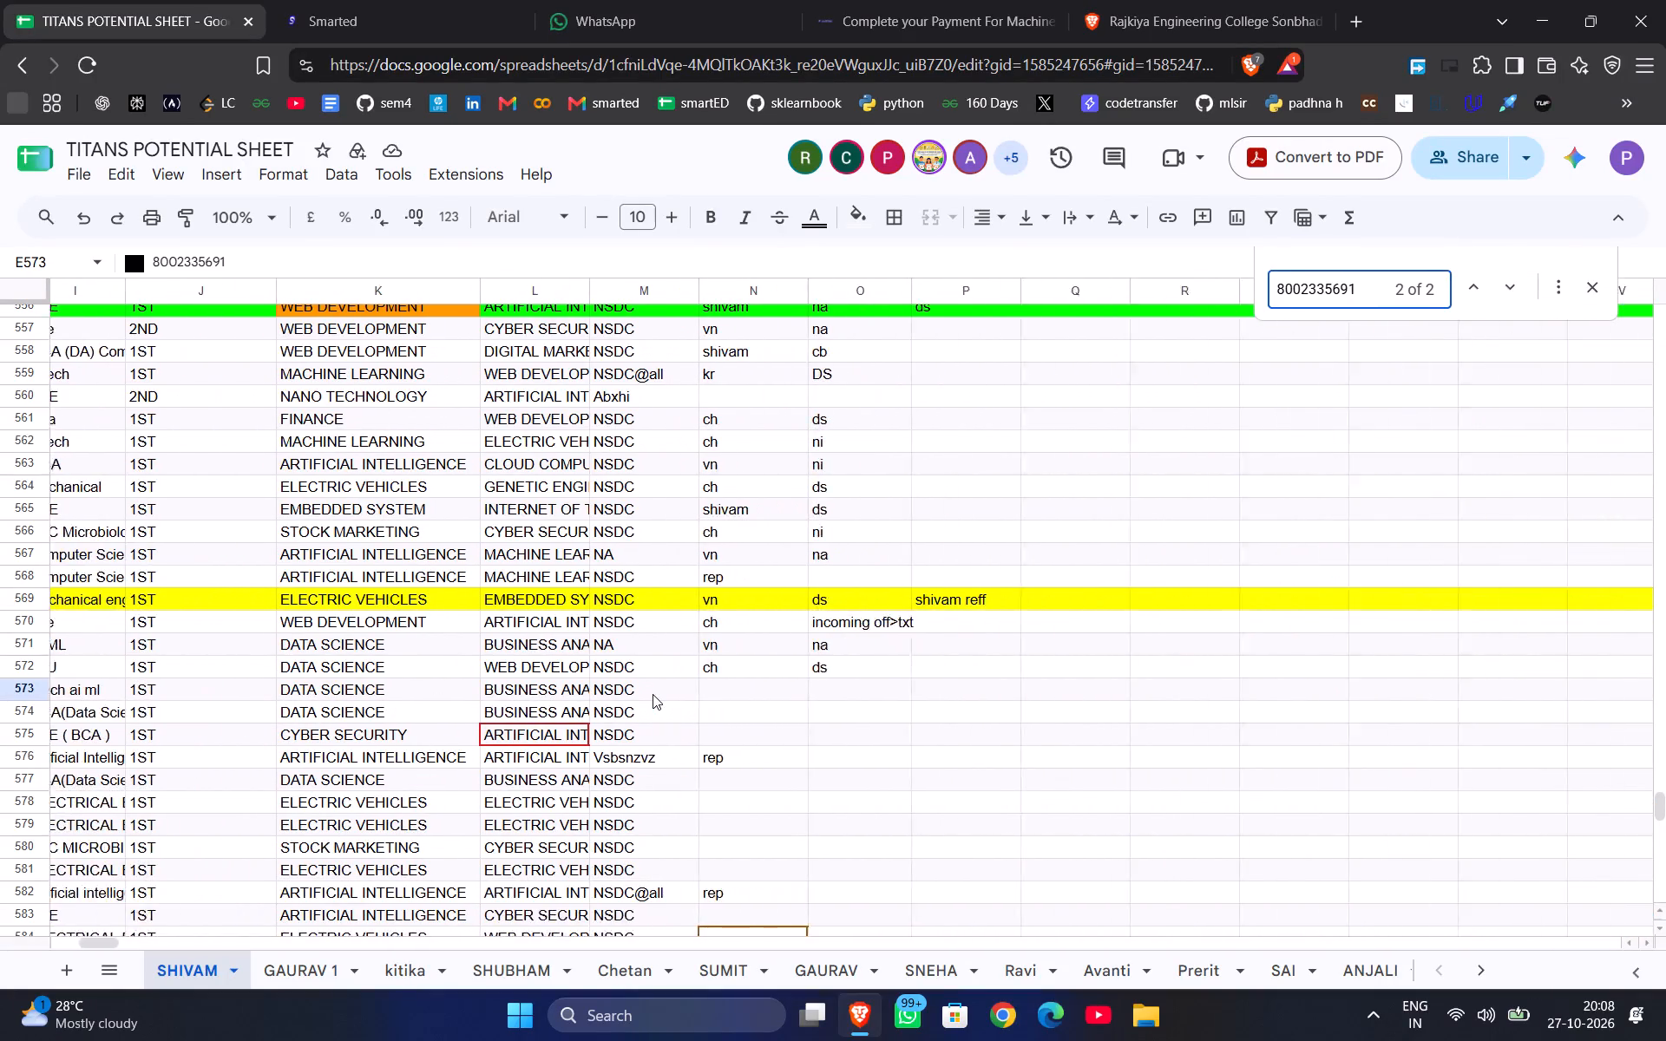
click(653, 694)
text(re)
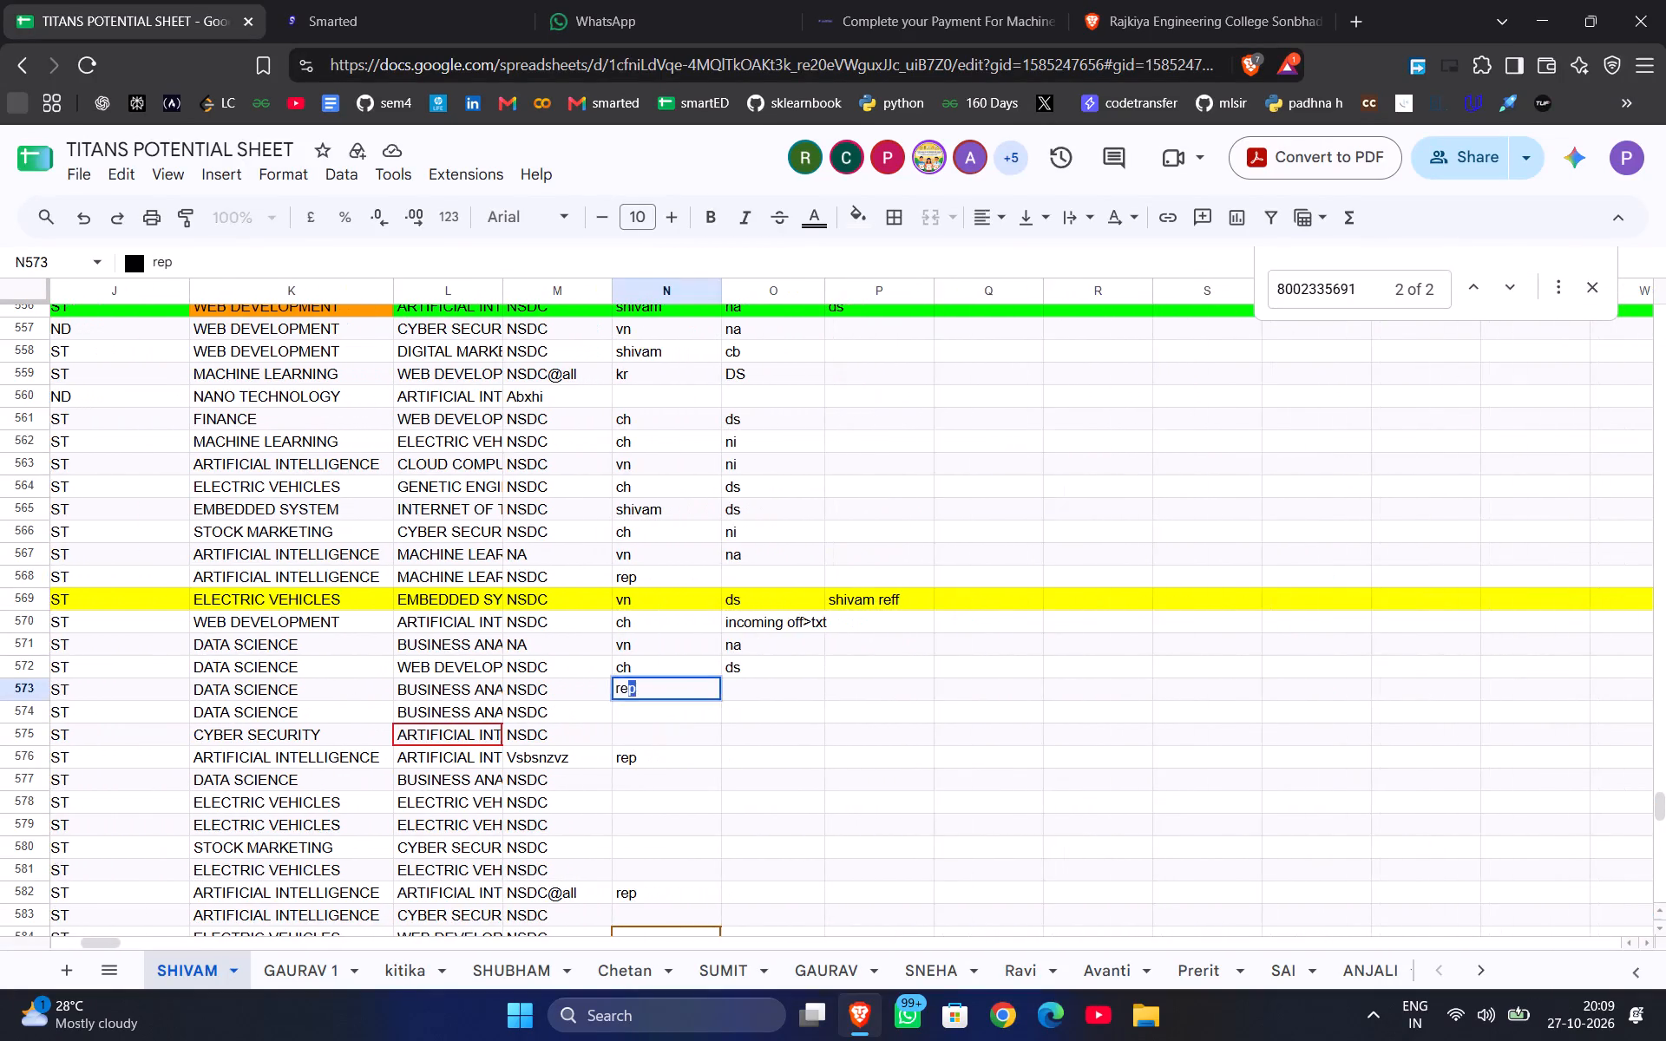
key(Return)
Search the sheet for the primary phone number in E574 and enter prerit as that lead's handler in N574.
scroll(653, 694, right, 8)
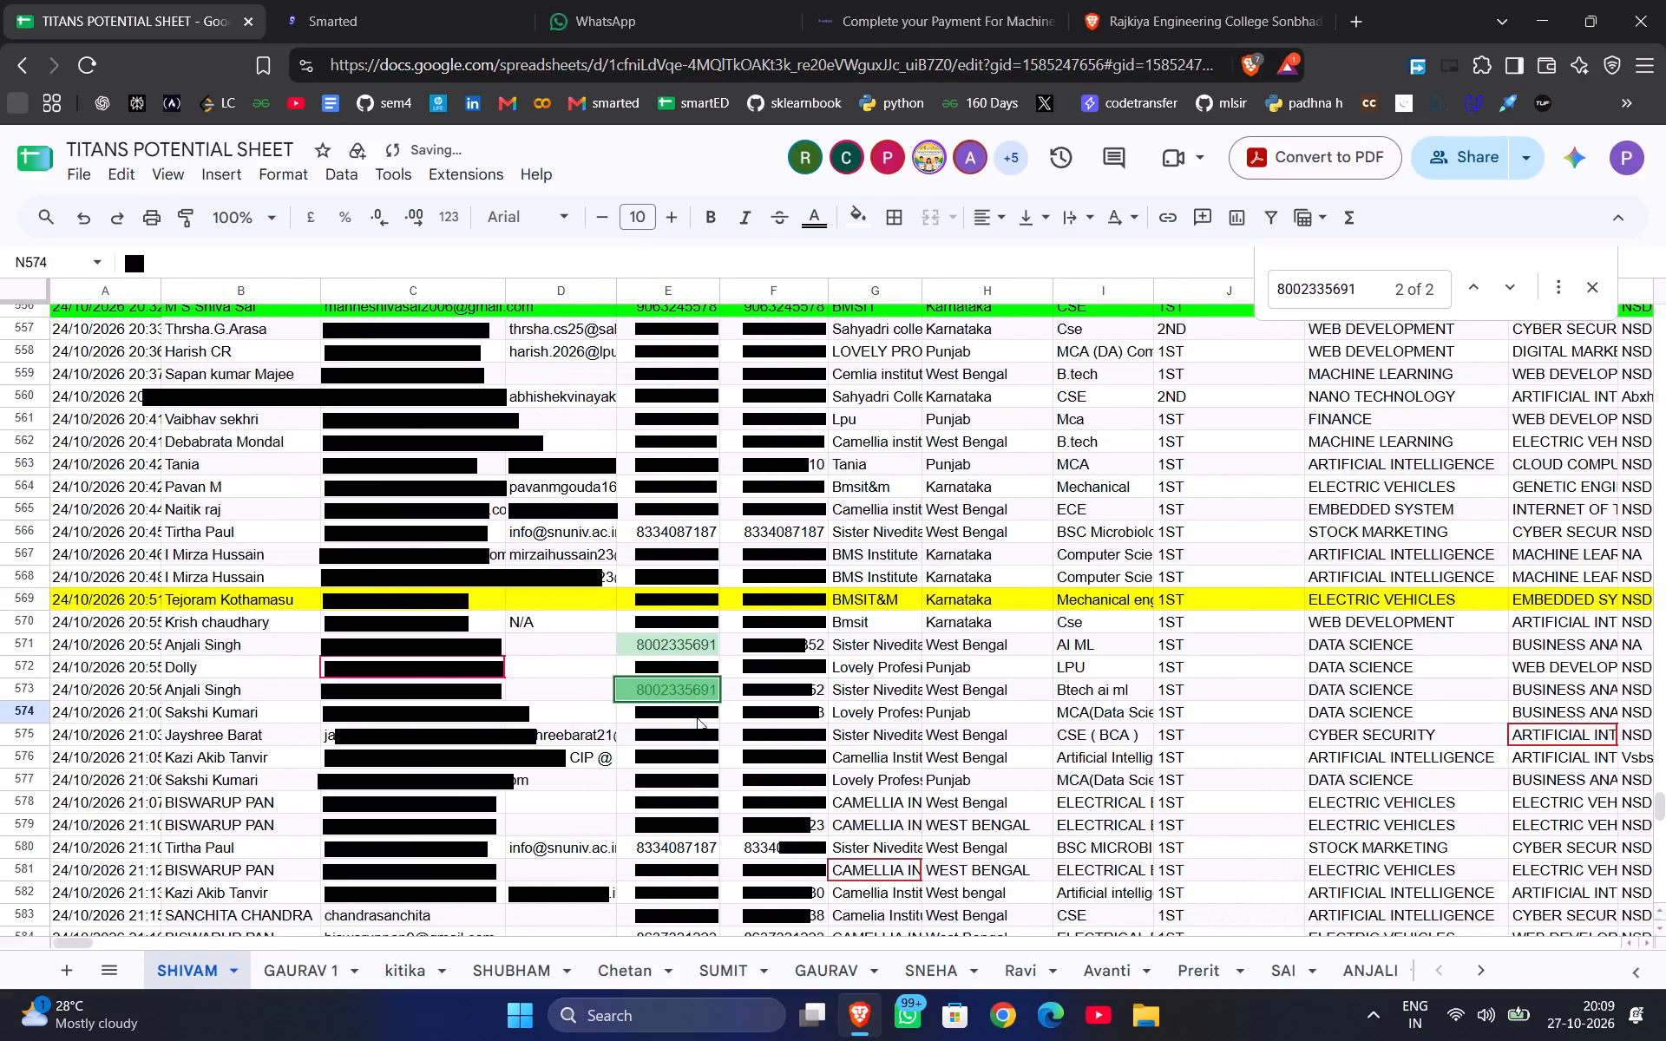
click(705, 709)
key(ctrl+c)
key(ctrl+f)
key(ctrl+v)
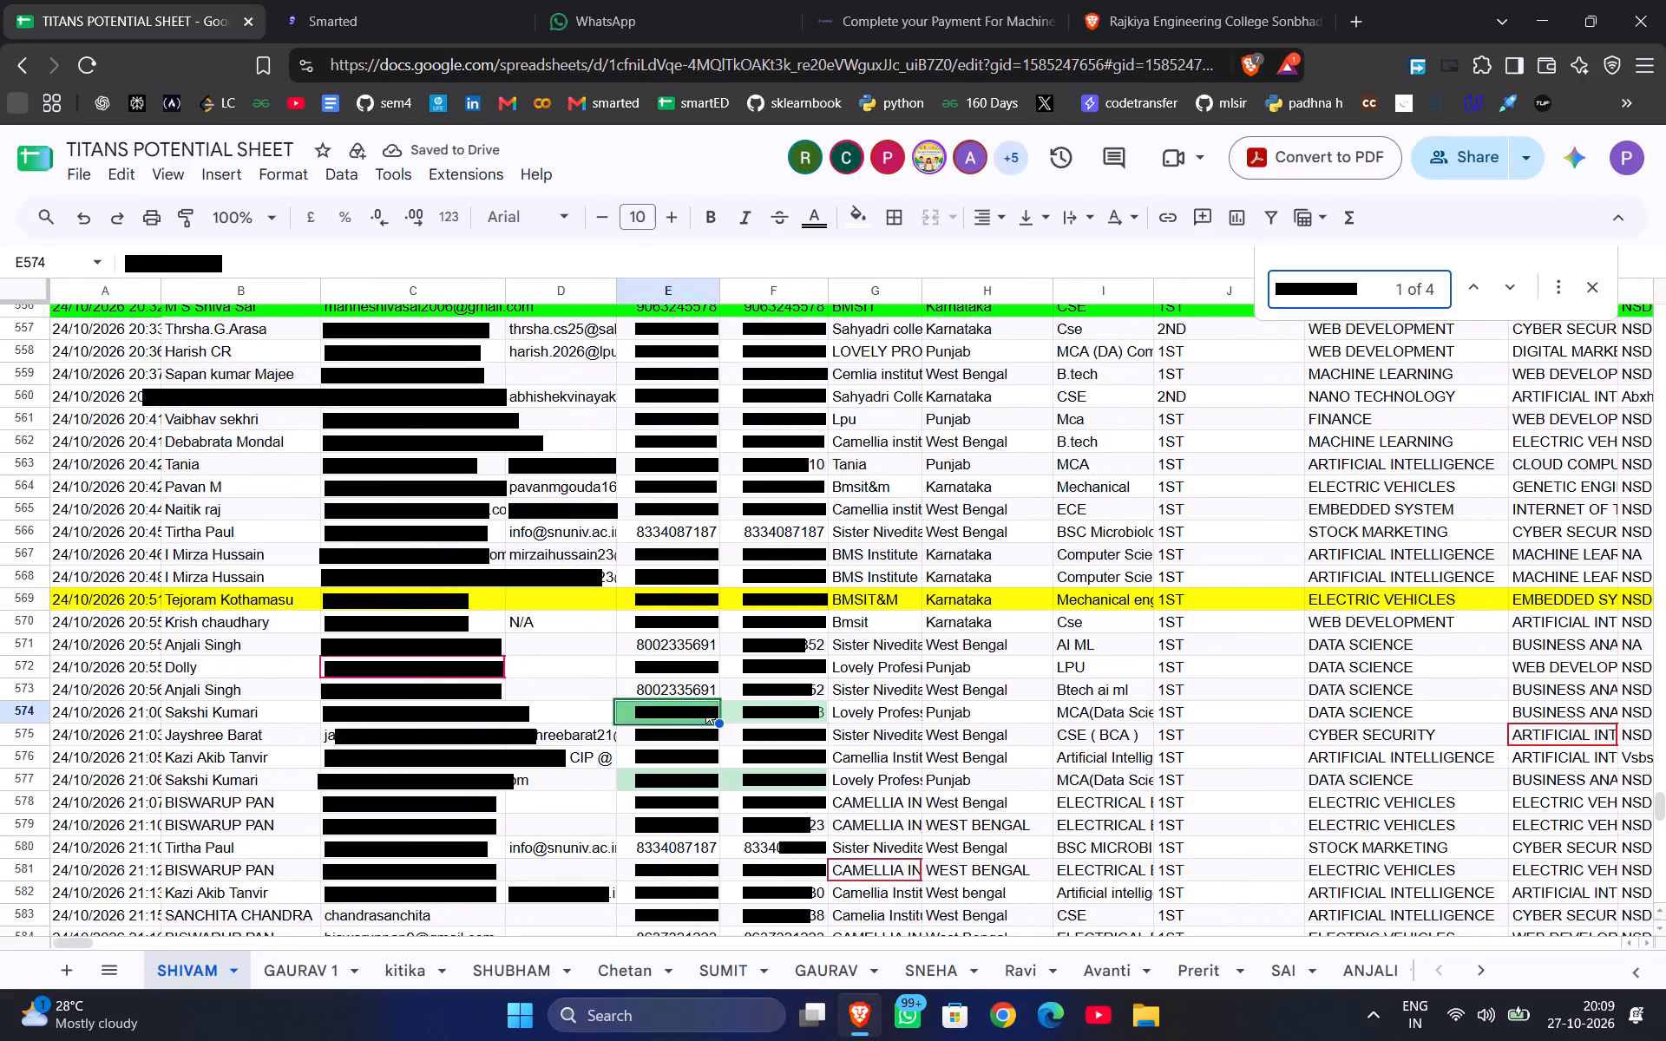
scroll(705, 709, left, 2)
click(1079, 716)
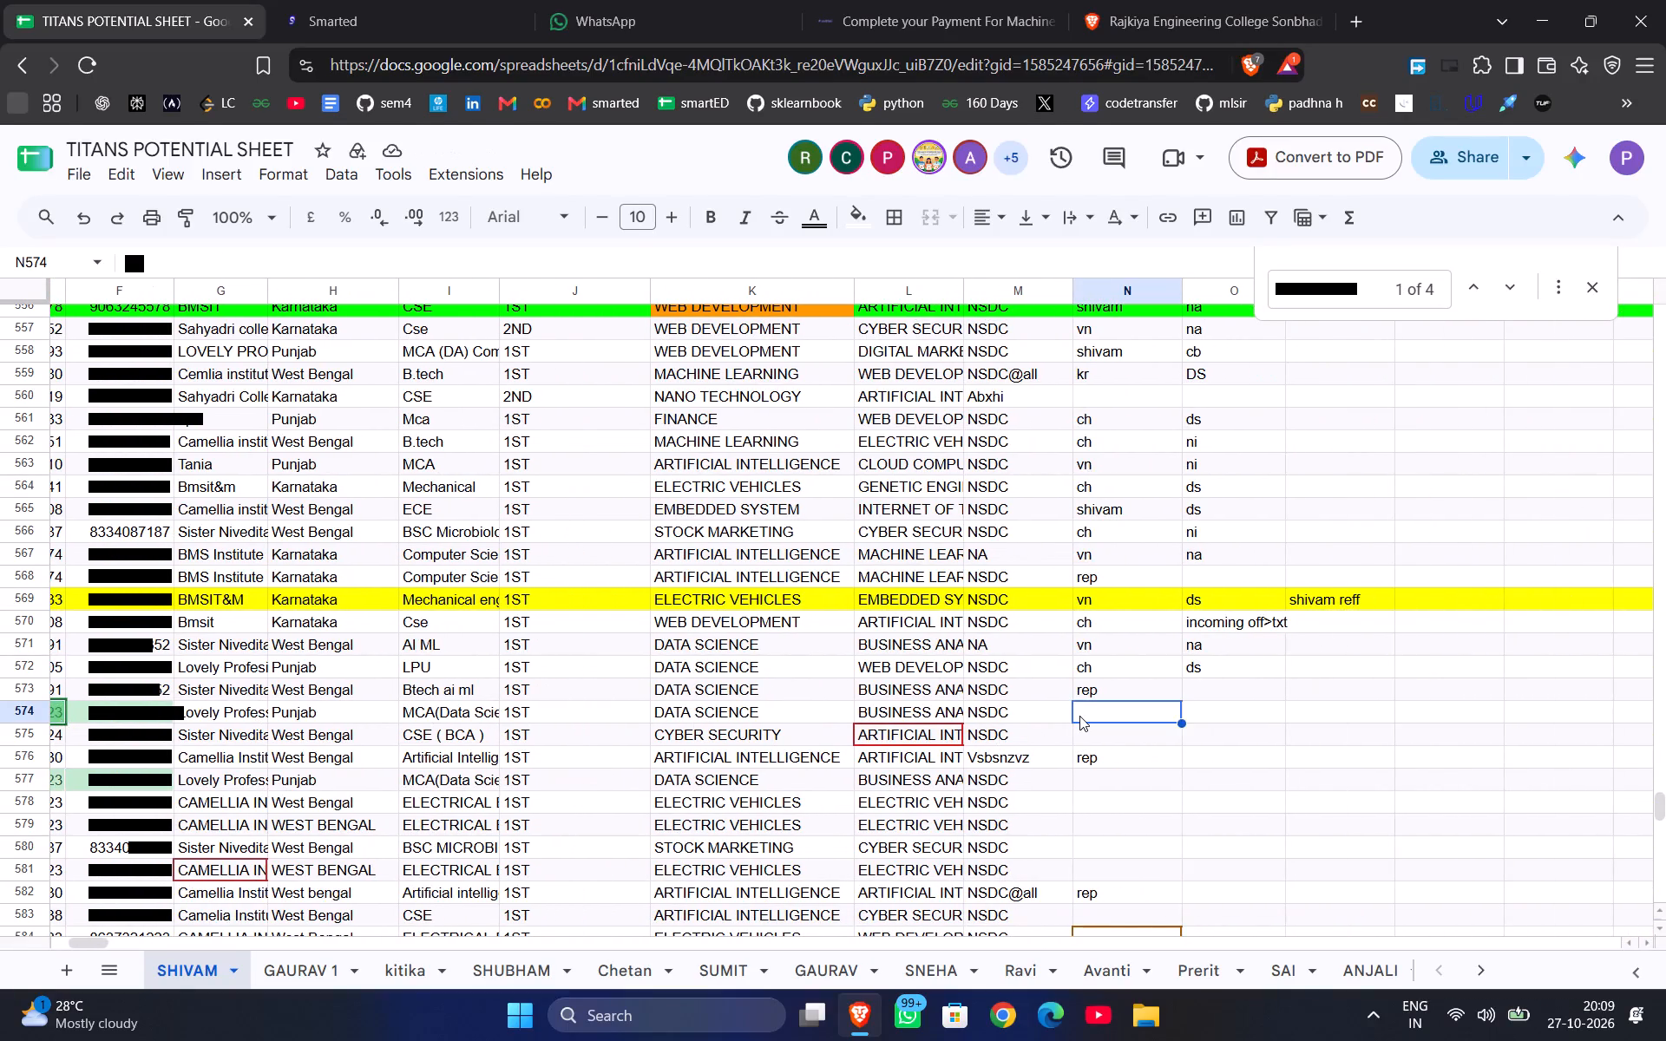
text(prerit)
key(Tab)
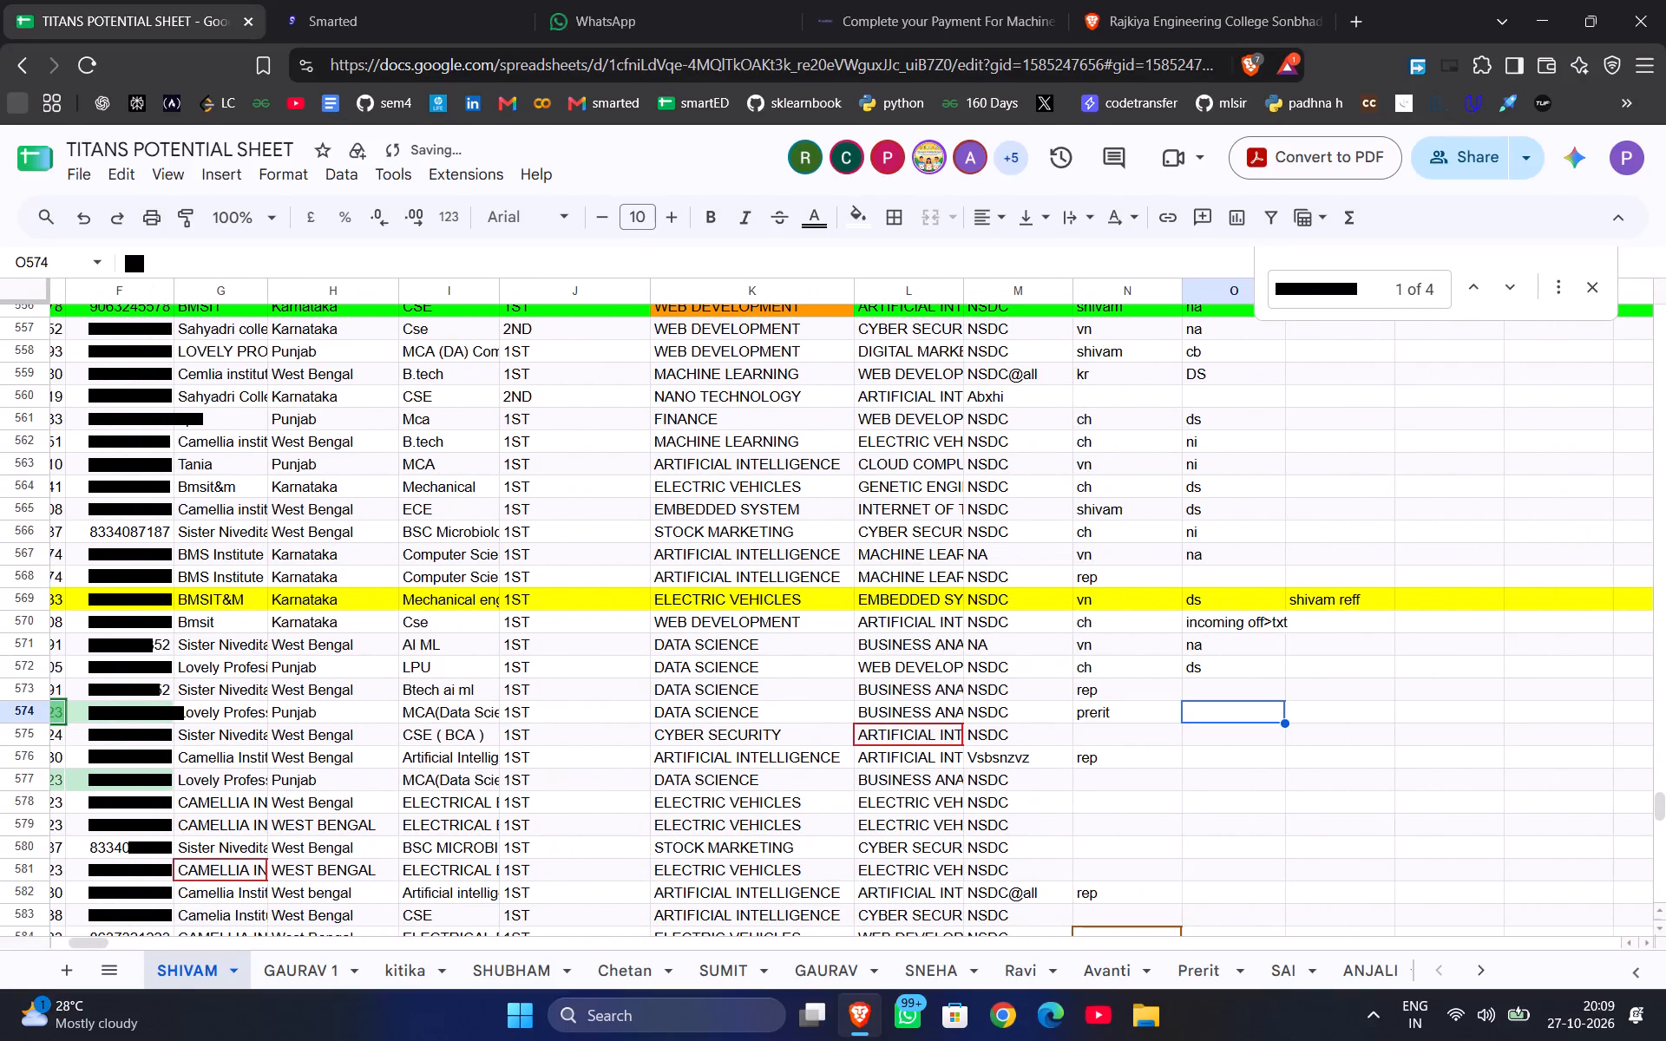
Enter reo in handler cell N577 for the duplicate entry of the row 574 lead.
key(Down)
key(Left)
key(Down)
key(Down)
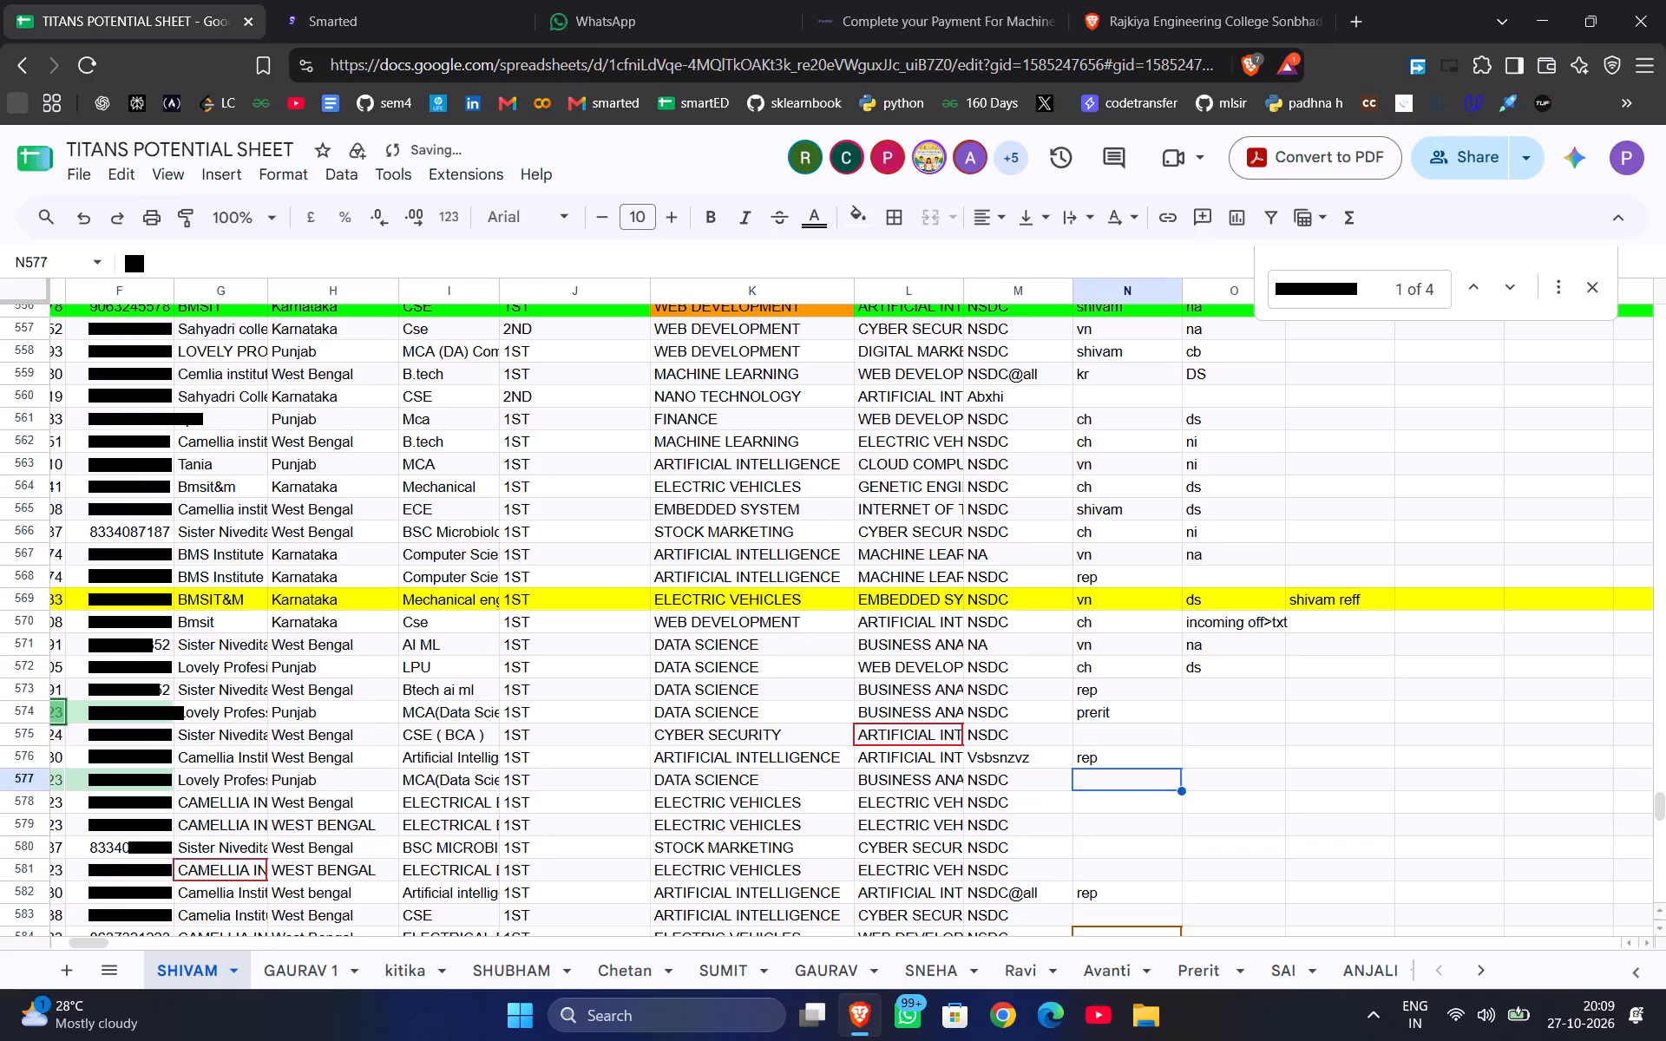
text(reo)
key(Up)
Return to the row 574 lead and copy the phone number text from inside cell E574.
key(Up)
key(Up)
key(Right)
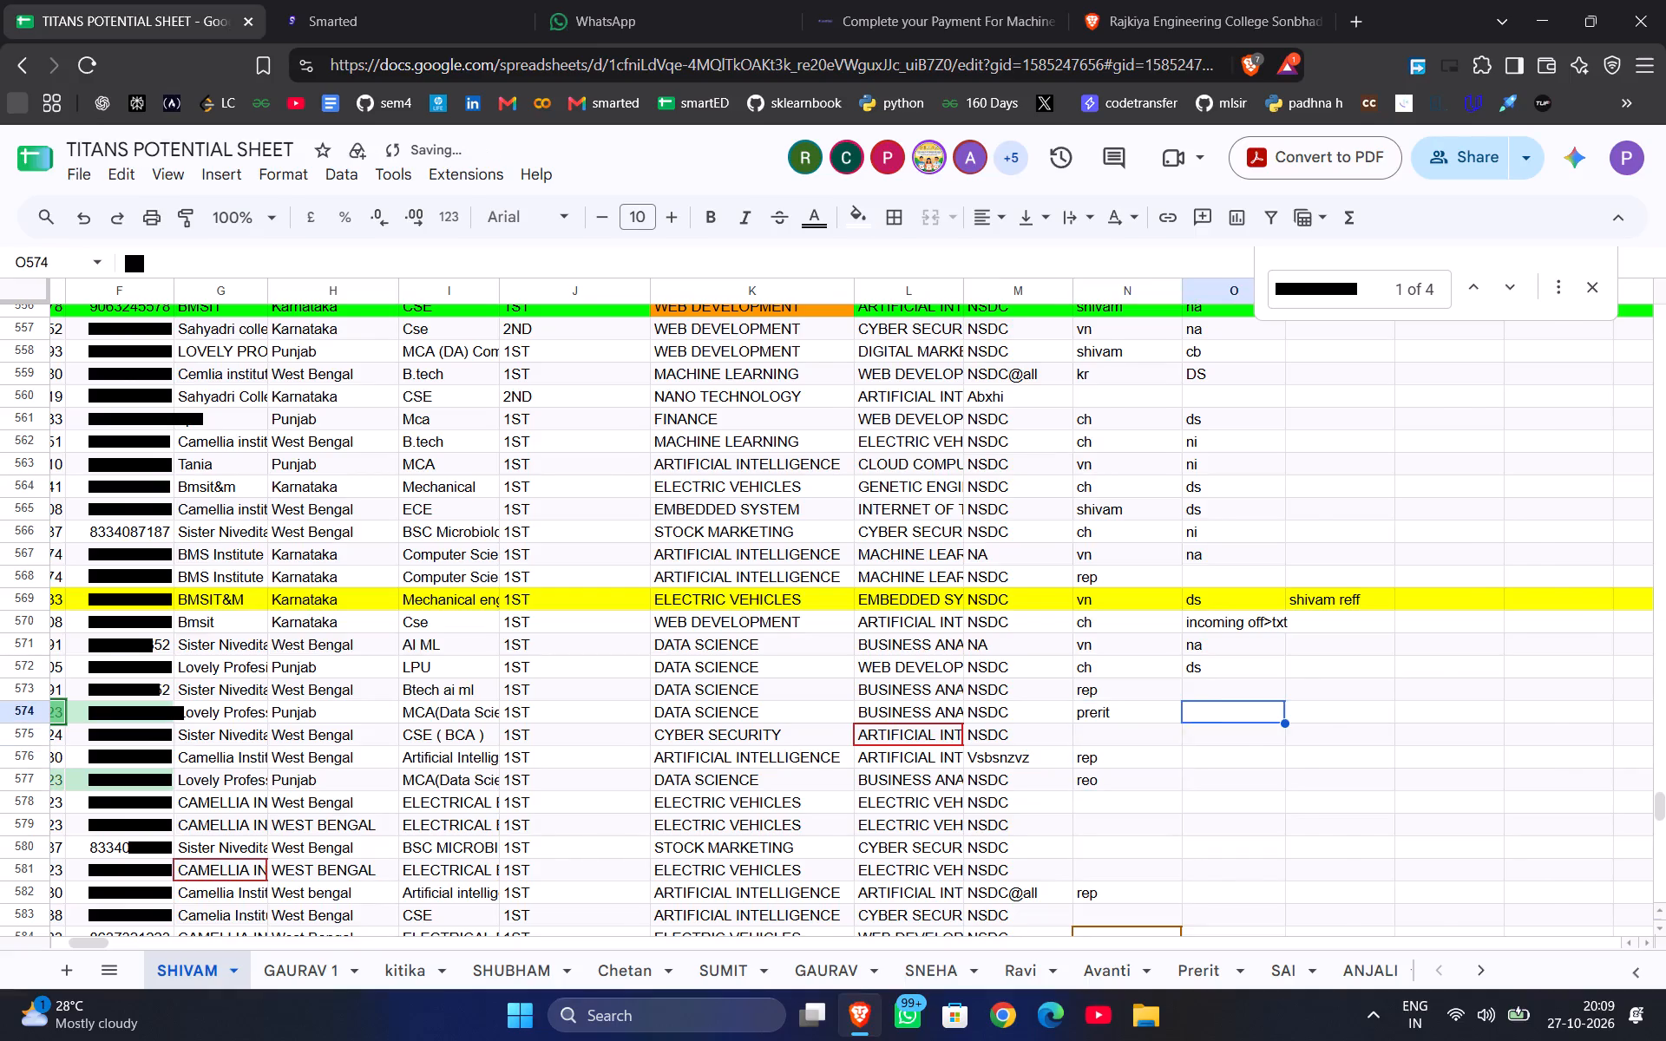
scroll(1079, 716, right, 7)
triple_click(633, 712)
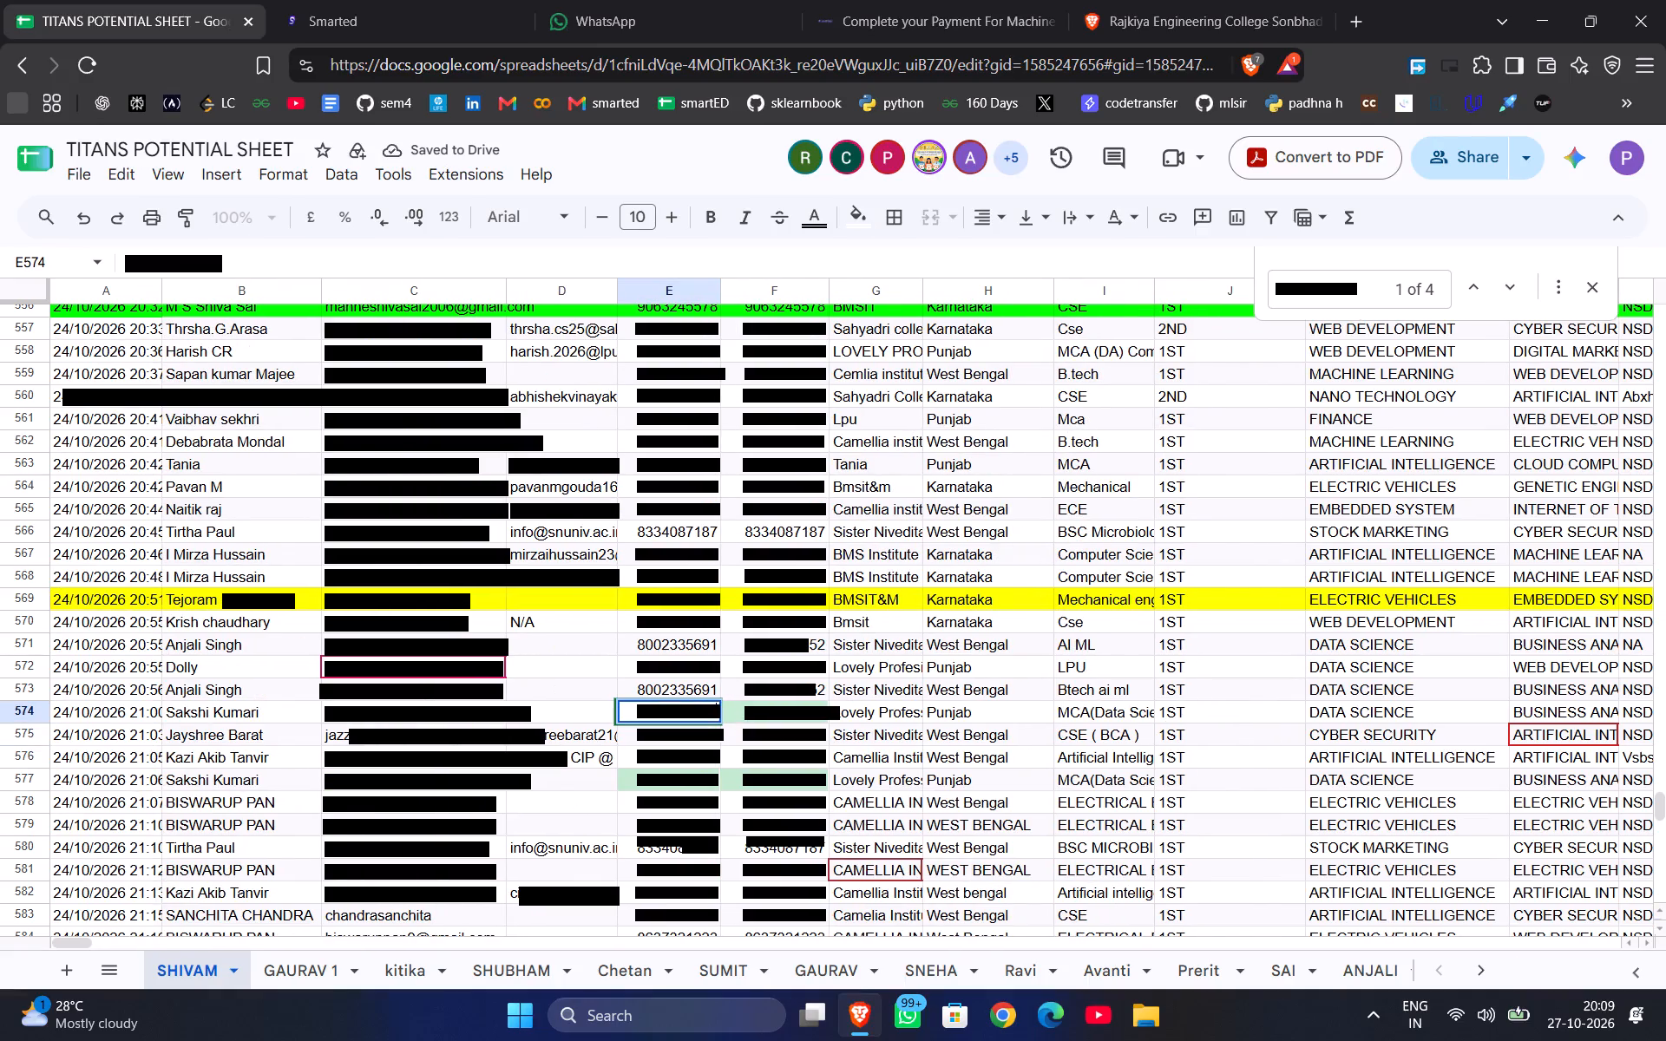
key(ctrl+c)
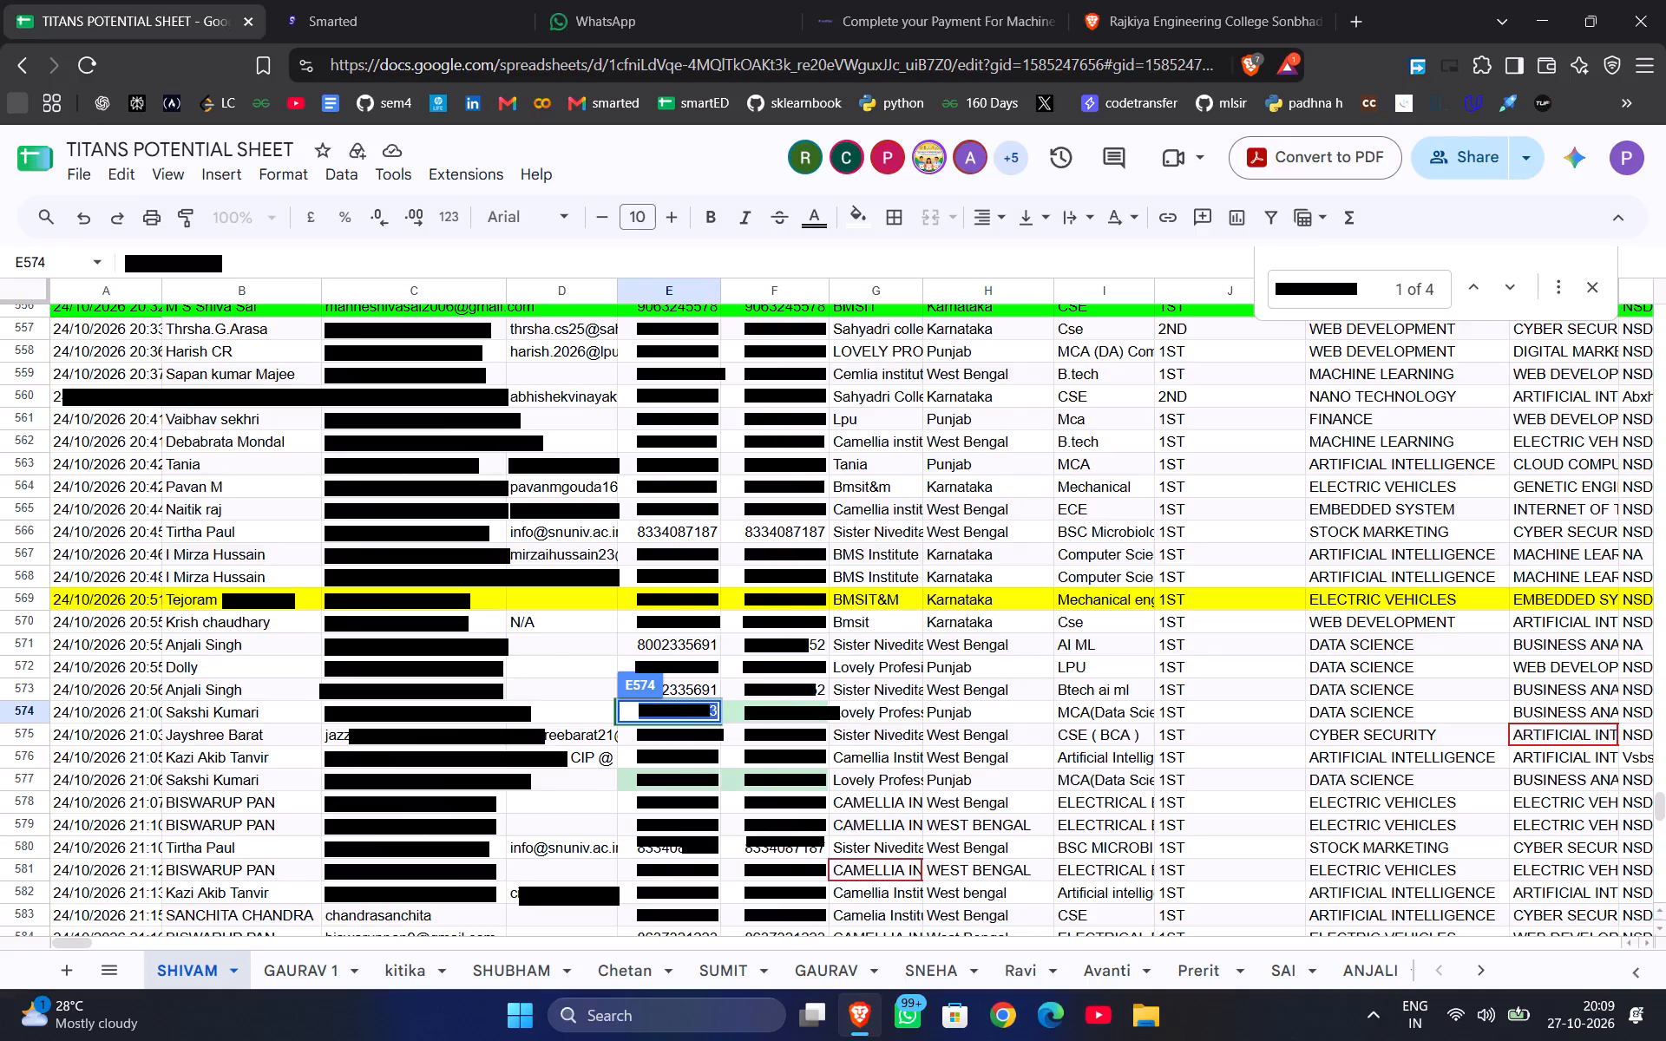
Enter the status na>txt in cell O574 for the row 574 lead handled by prerit.
click(899, 712)
scroll(899, 712, left, 7)
scroll(899, 712, right, 2)
click(933, 731)
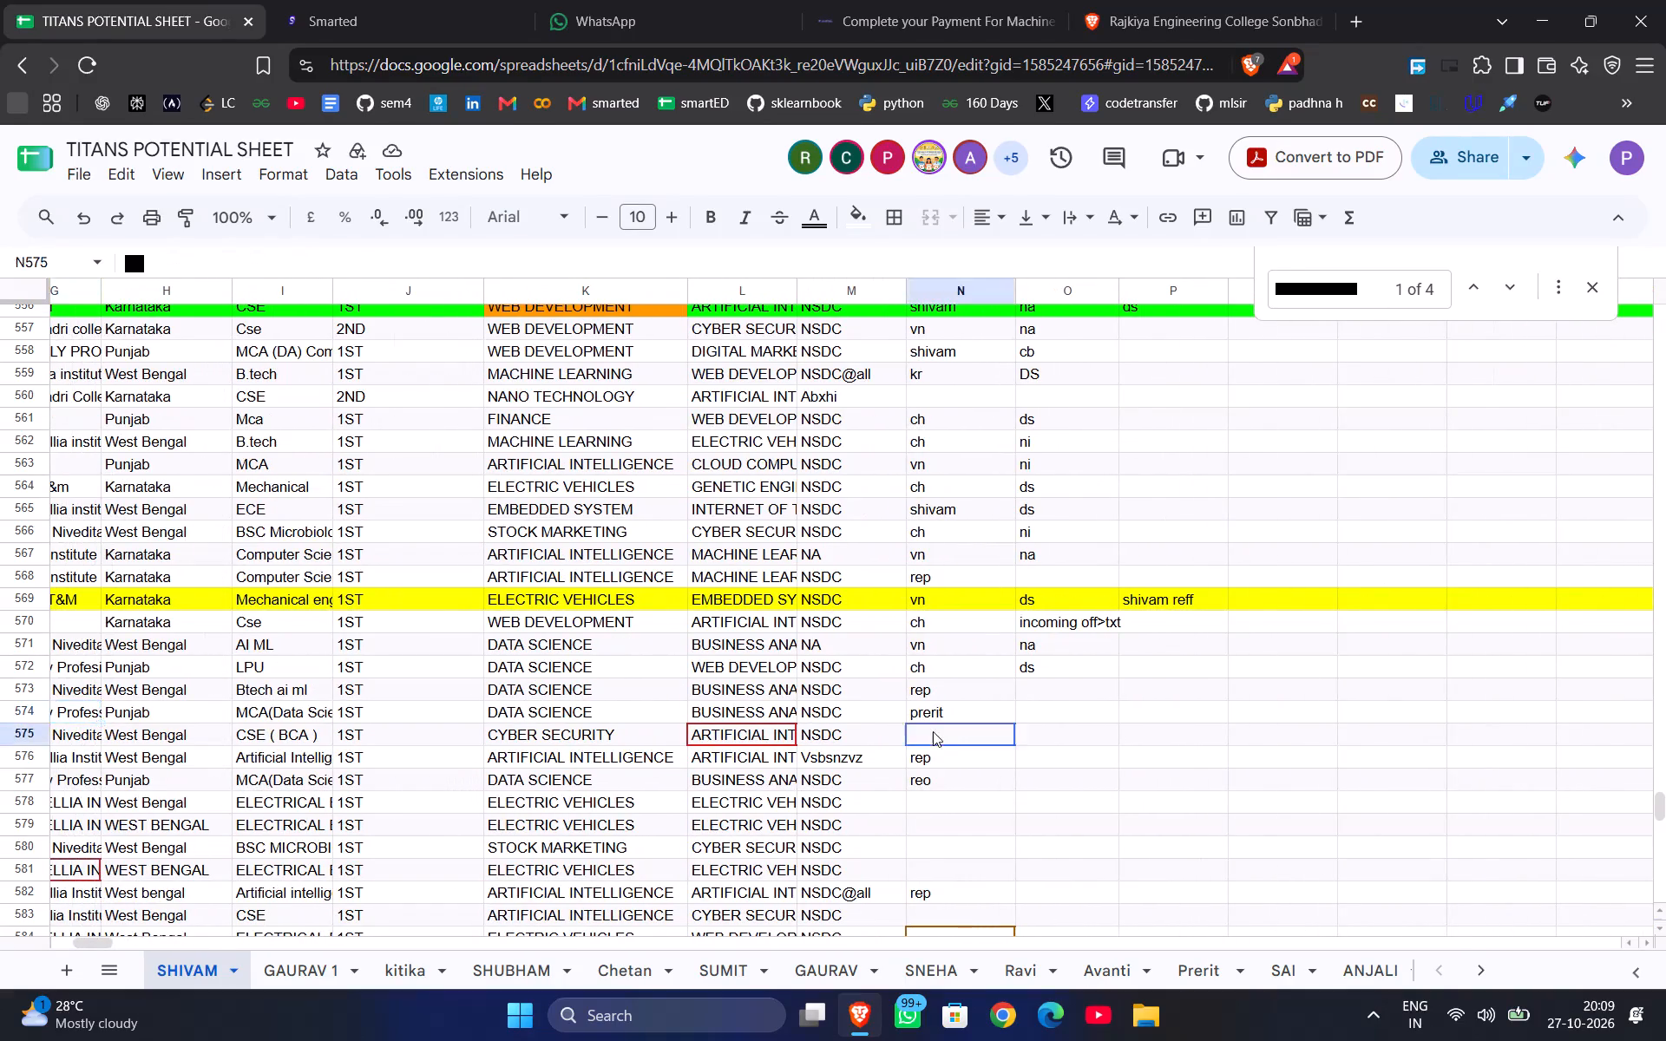
click(1040, 722)
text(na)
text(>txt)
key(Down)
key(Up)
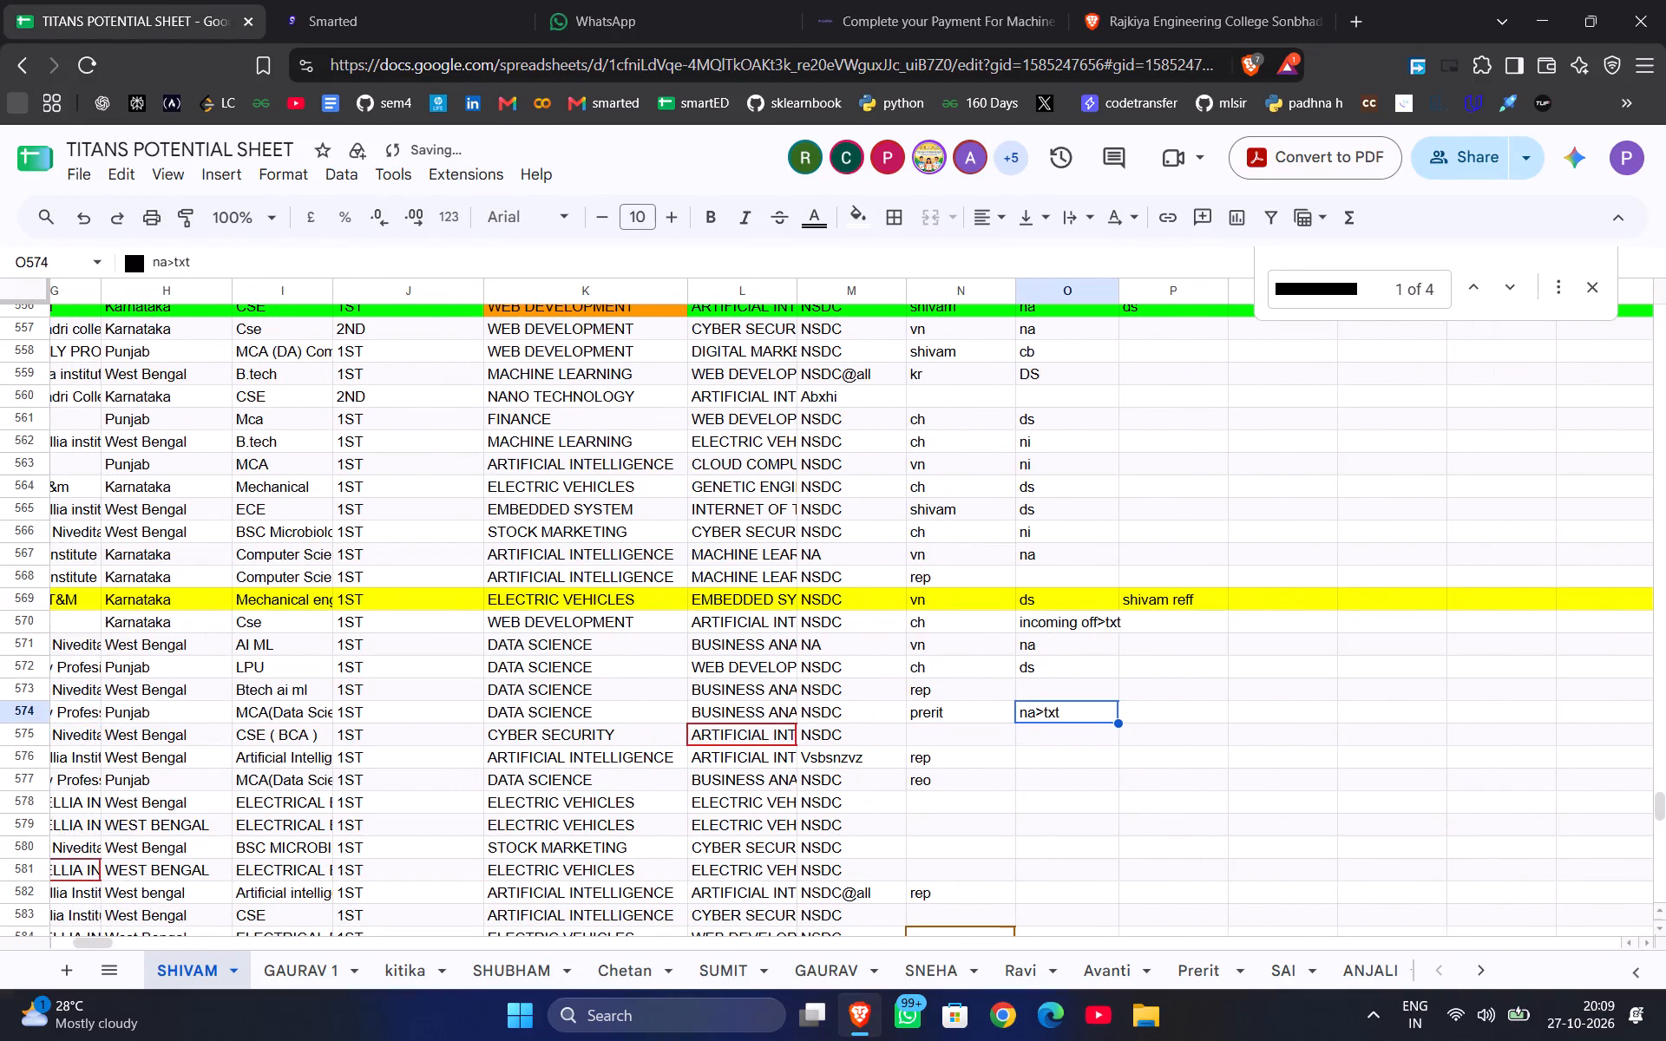
Go back to the primary phone number of the row 574 lead in cell E574 and select it.
scroll(1040, 722, right, 8)
triple_click(670, 711)
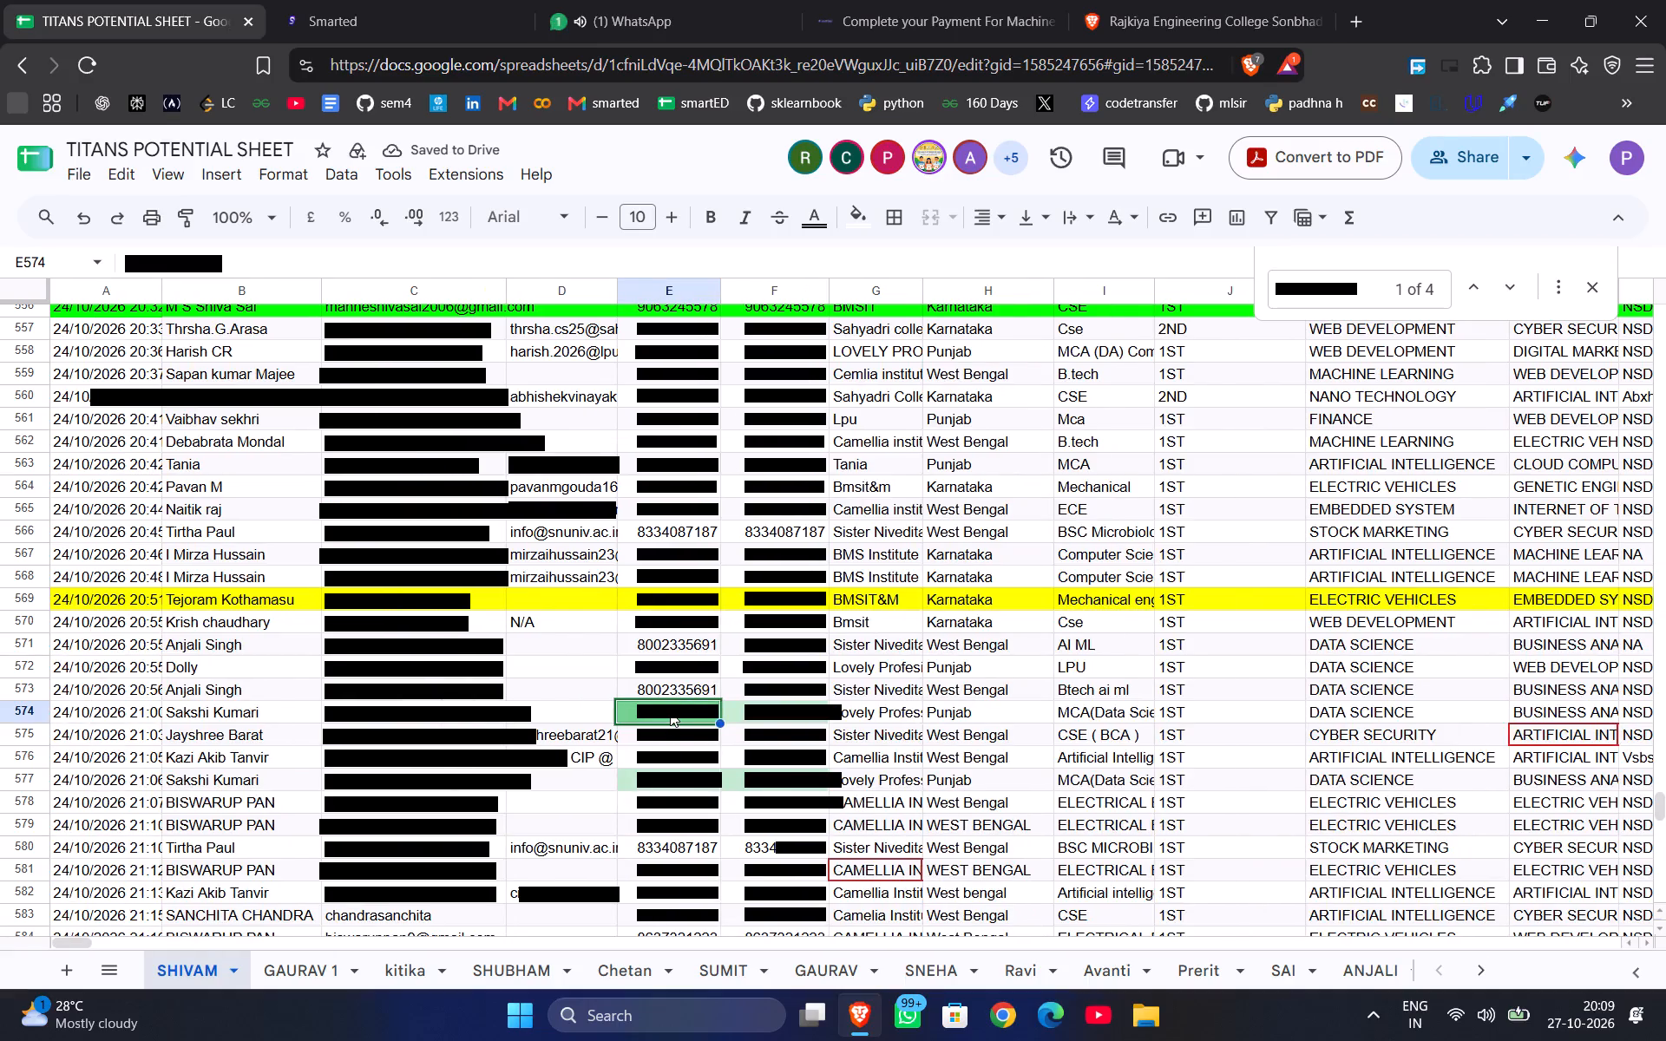
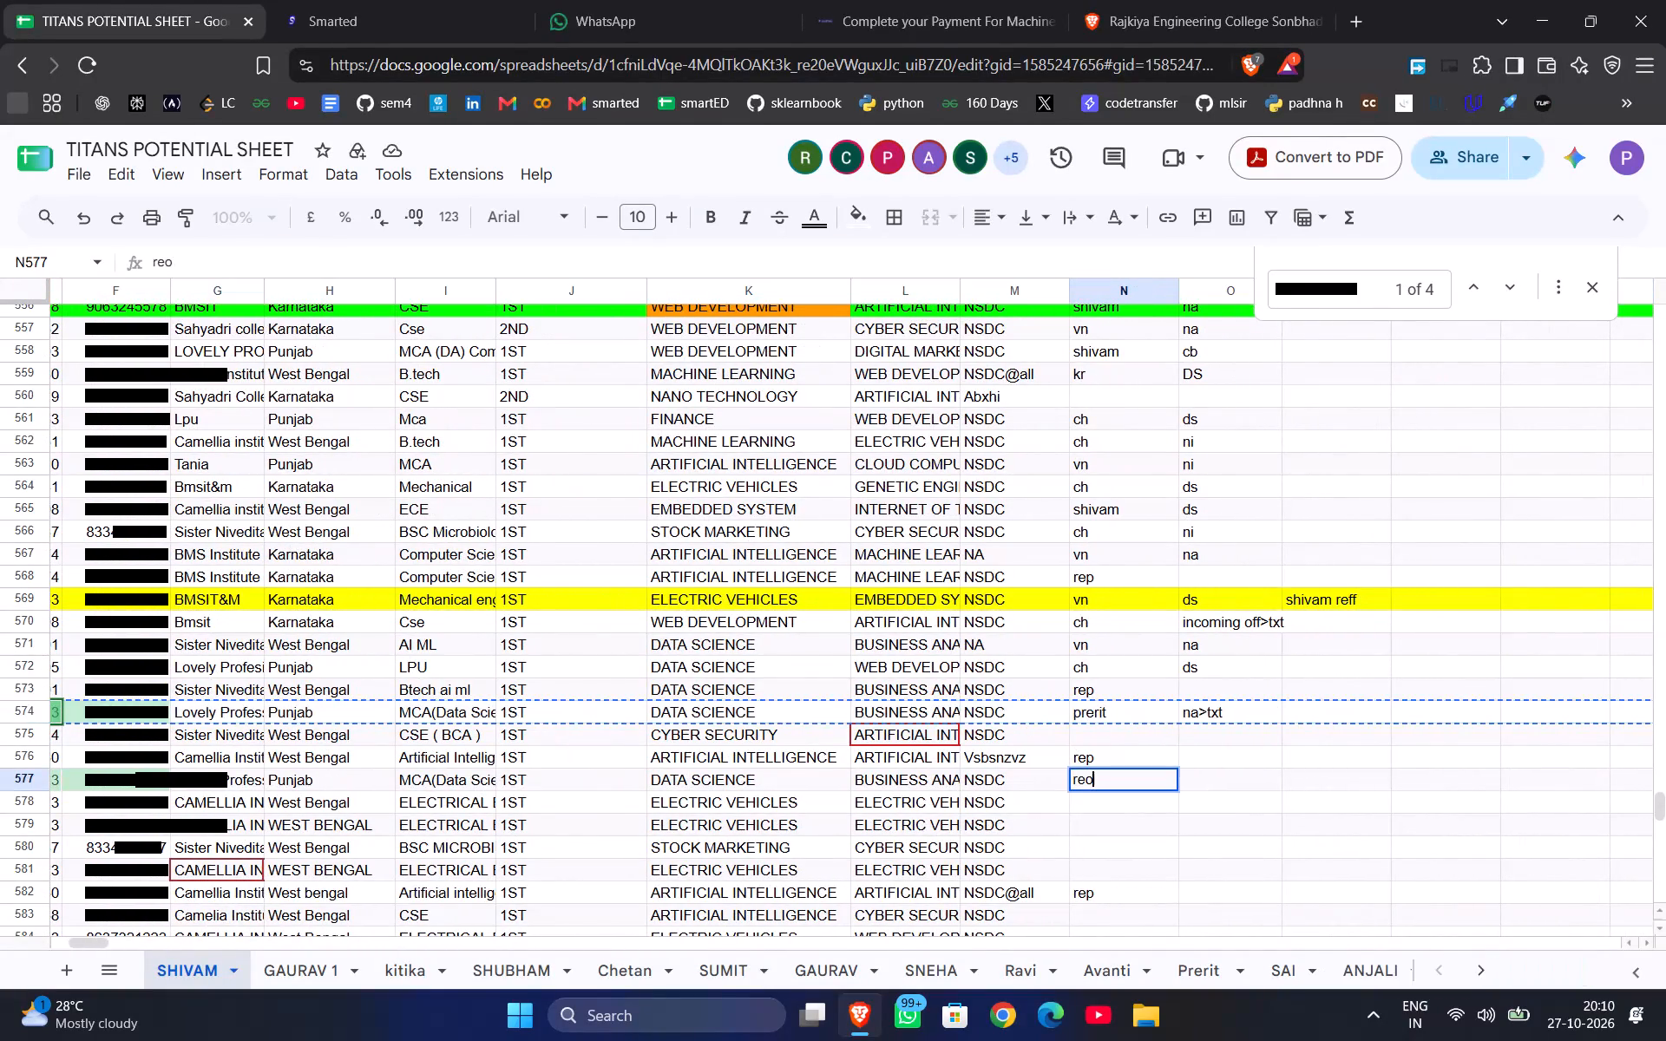
Correct the entry in handler cell N577 to rep.
key(BackSpace)
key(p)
key(Return)
Search the sheet for the primary phone number in E575 and enter the handler name starting with p in N575.
key(Up)
key(Up)
key(Up)
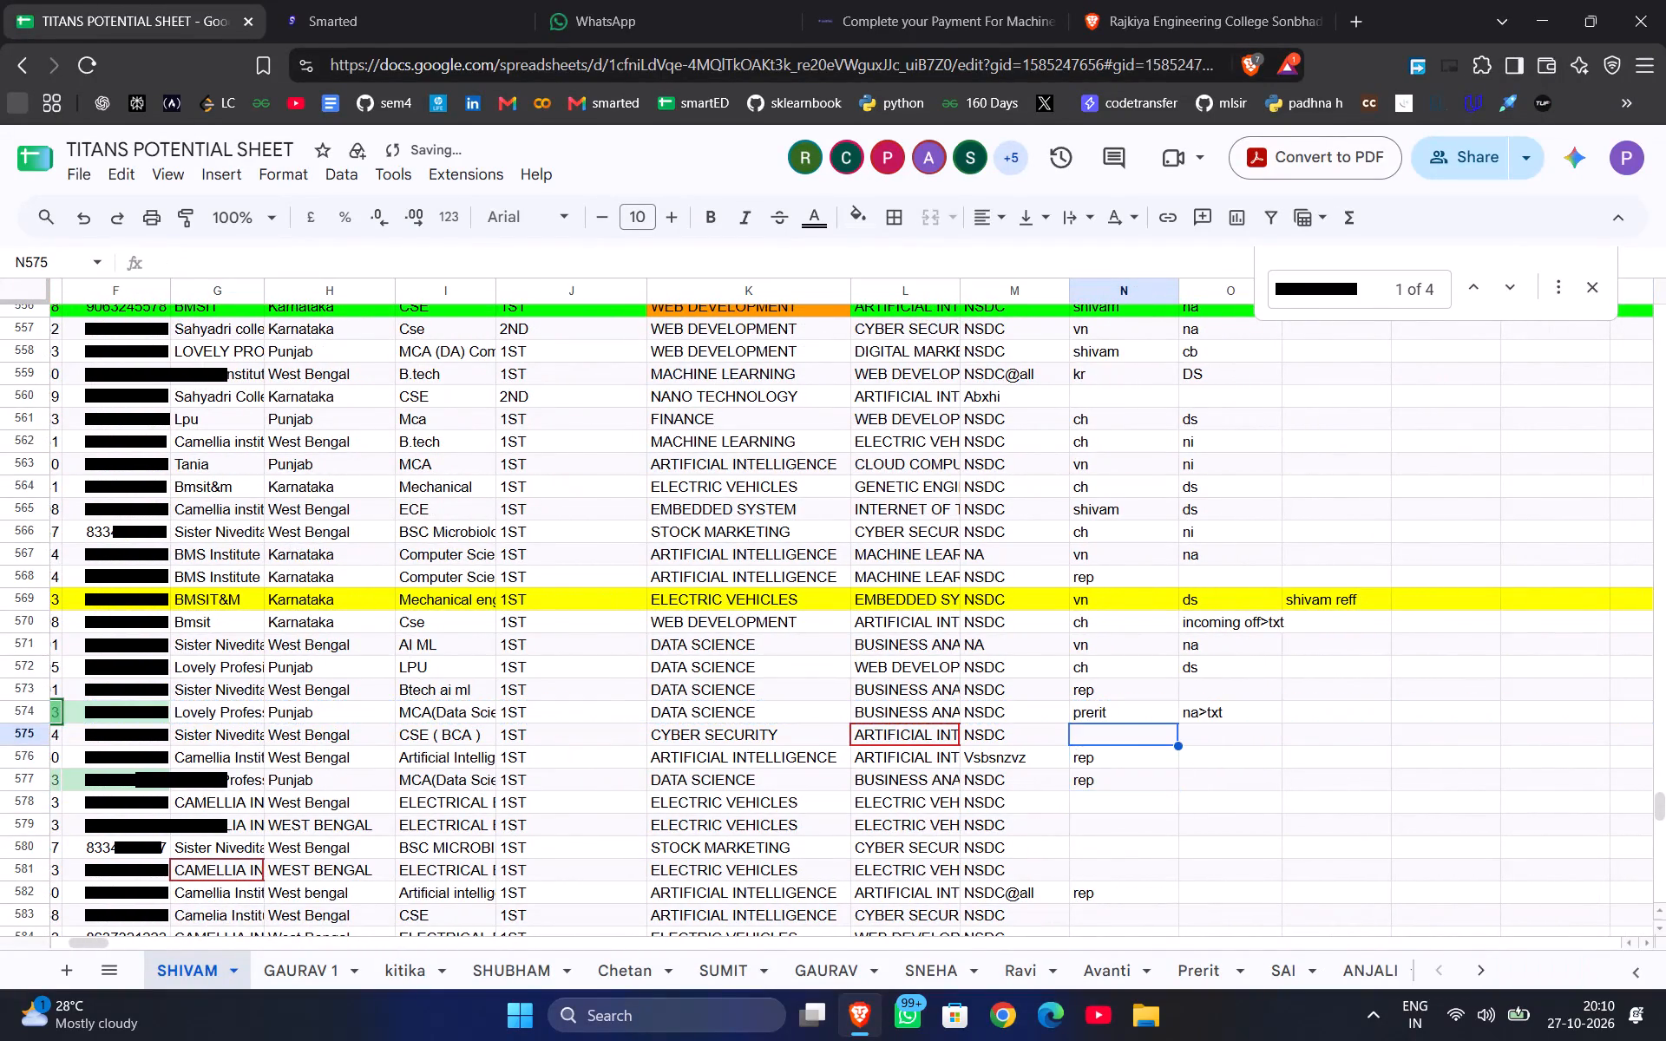
scroll(1117, 776, right, 4)
click(701, 738)
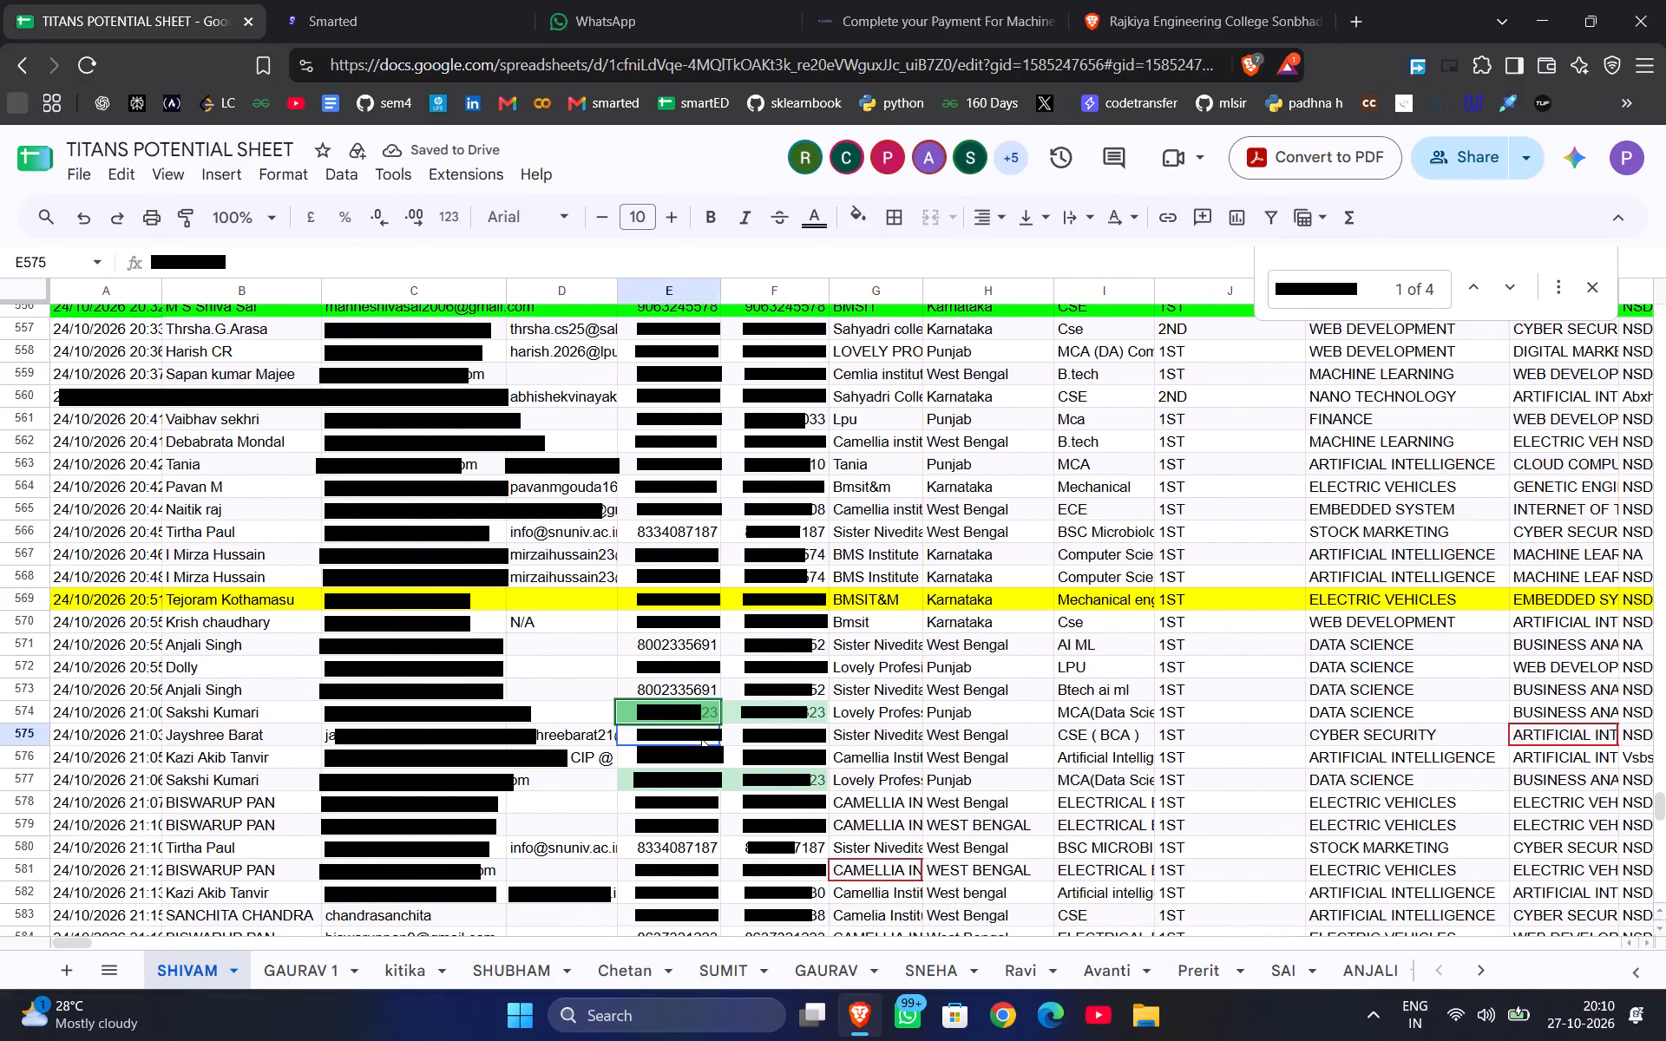
key(ctrl+c)
key(ctrl+f)
key(ctrl+v)
scroll(701, 738, left, 7)
scroll(701, 738, right, 1)
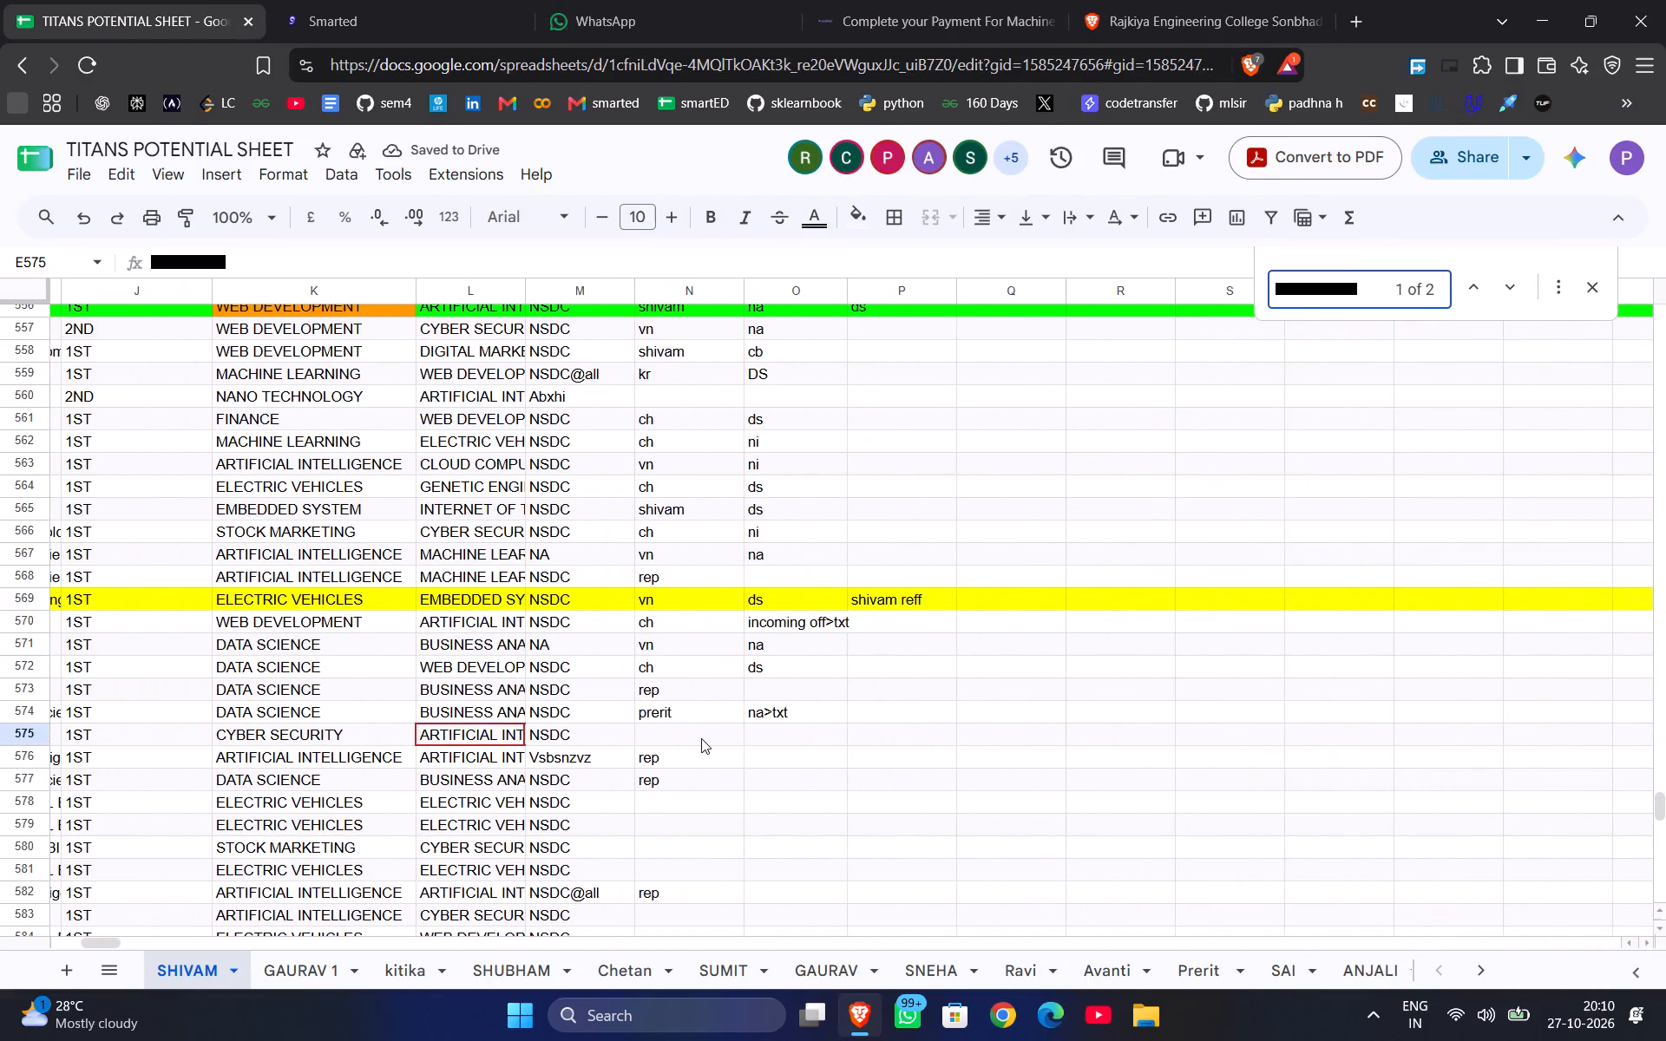
click(701, 738)
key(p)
key(Tab)
Return to the row 575 lead's primary contact number and copy the number text from inside cell E575.
scroll(701, 738, right, 9)
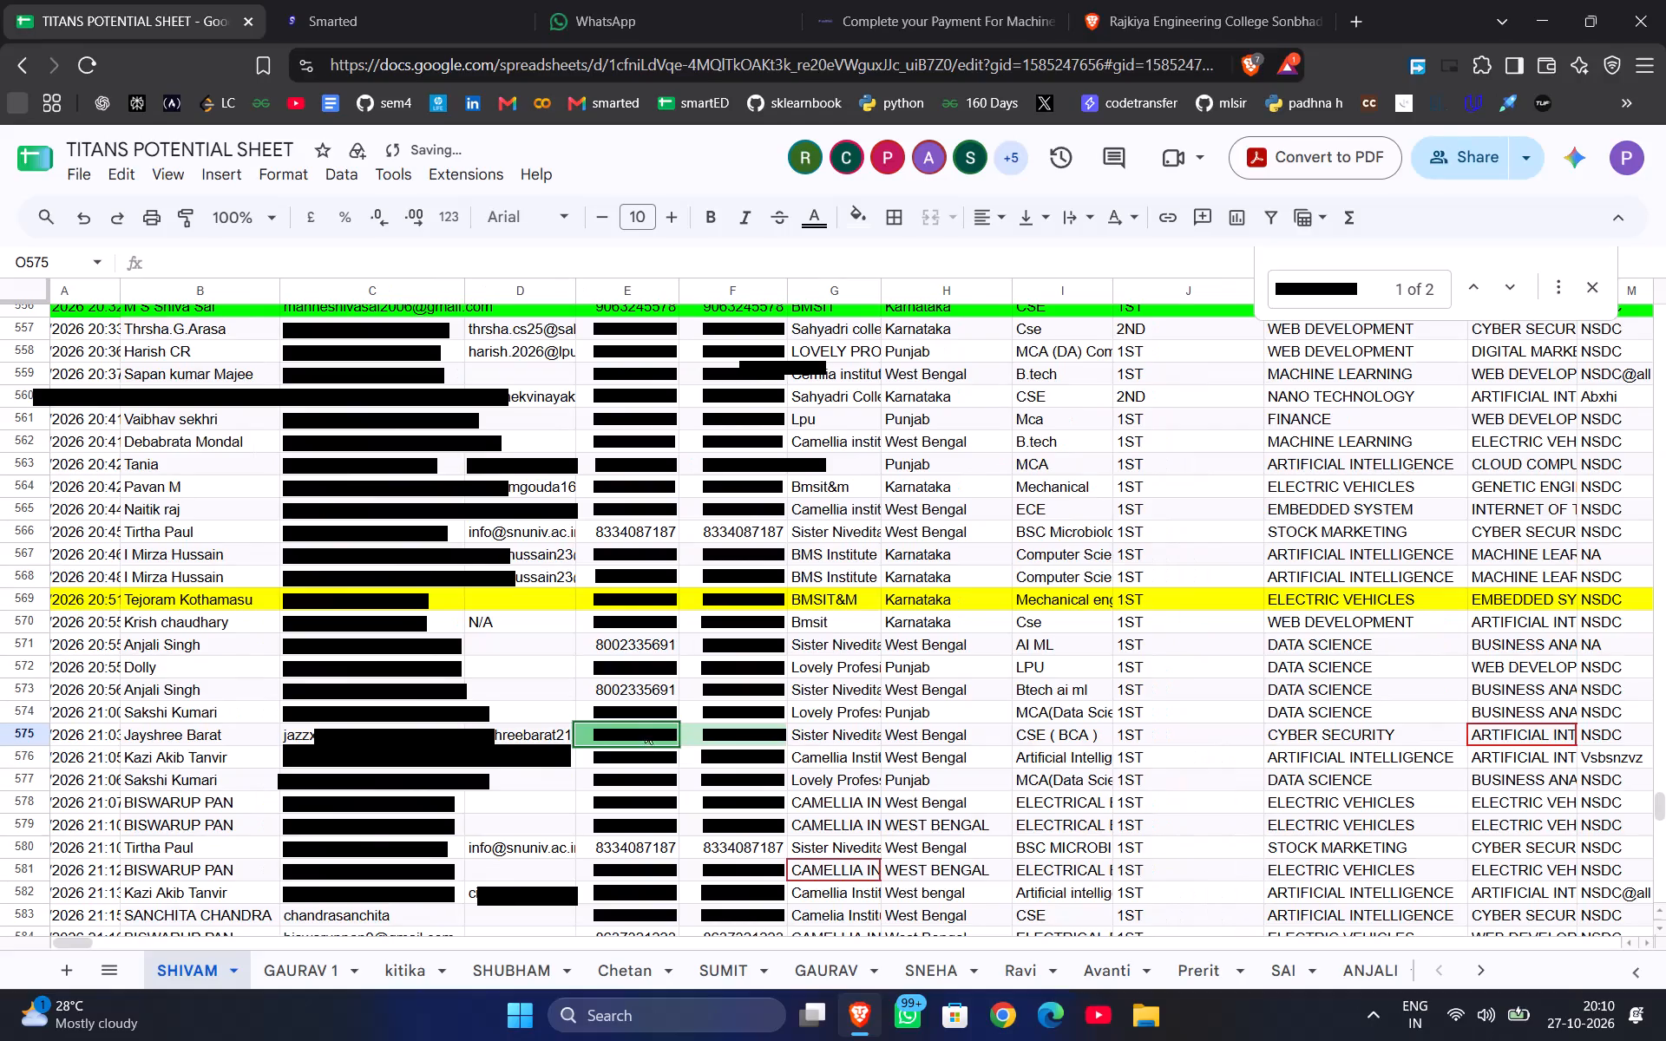
triple_click(648, 737)
key(ctrl+c)
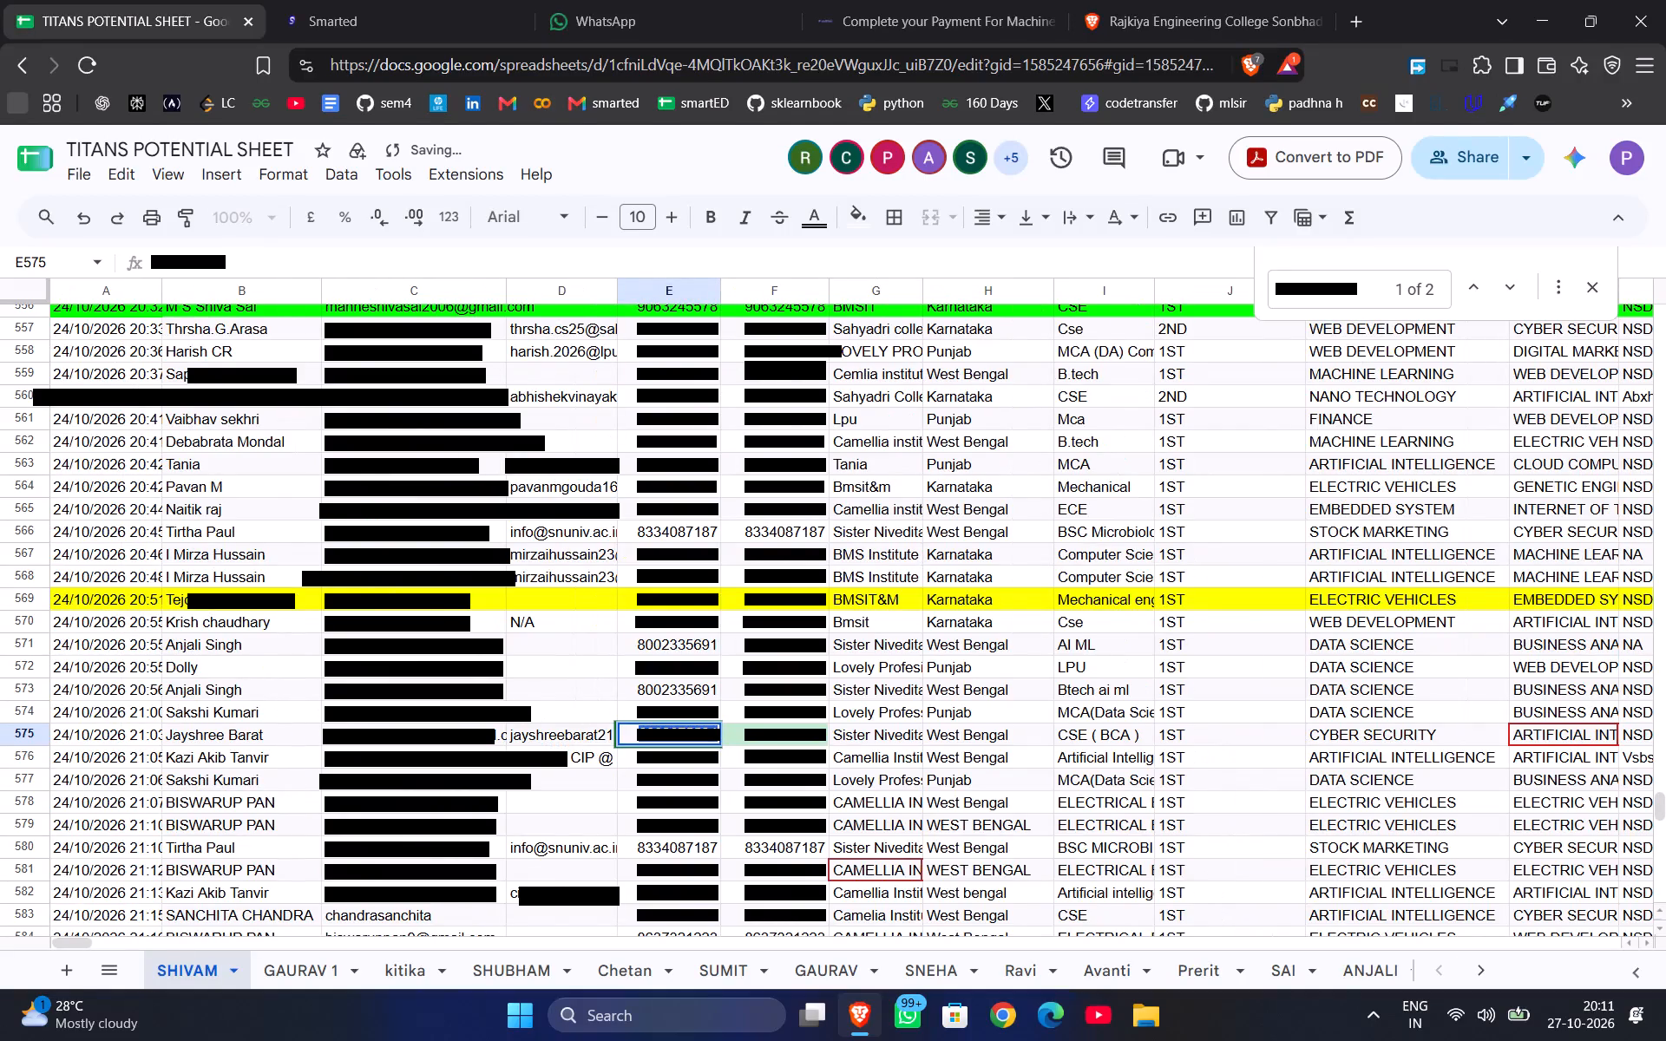
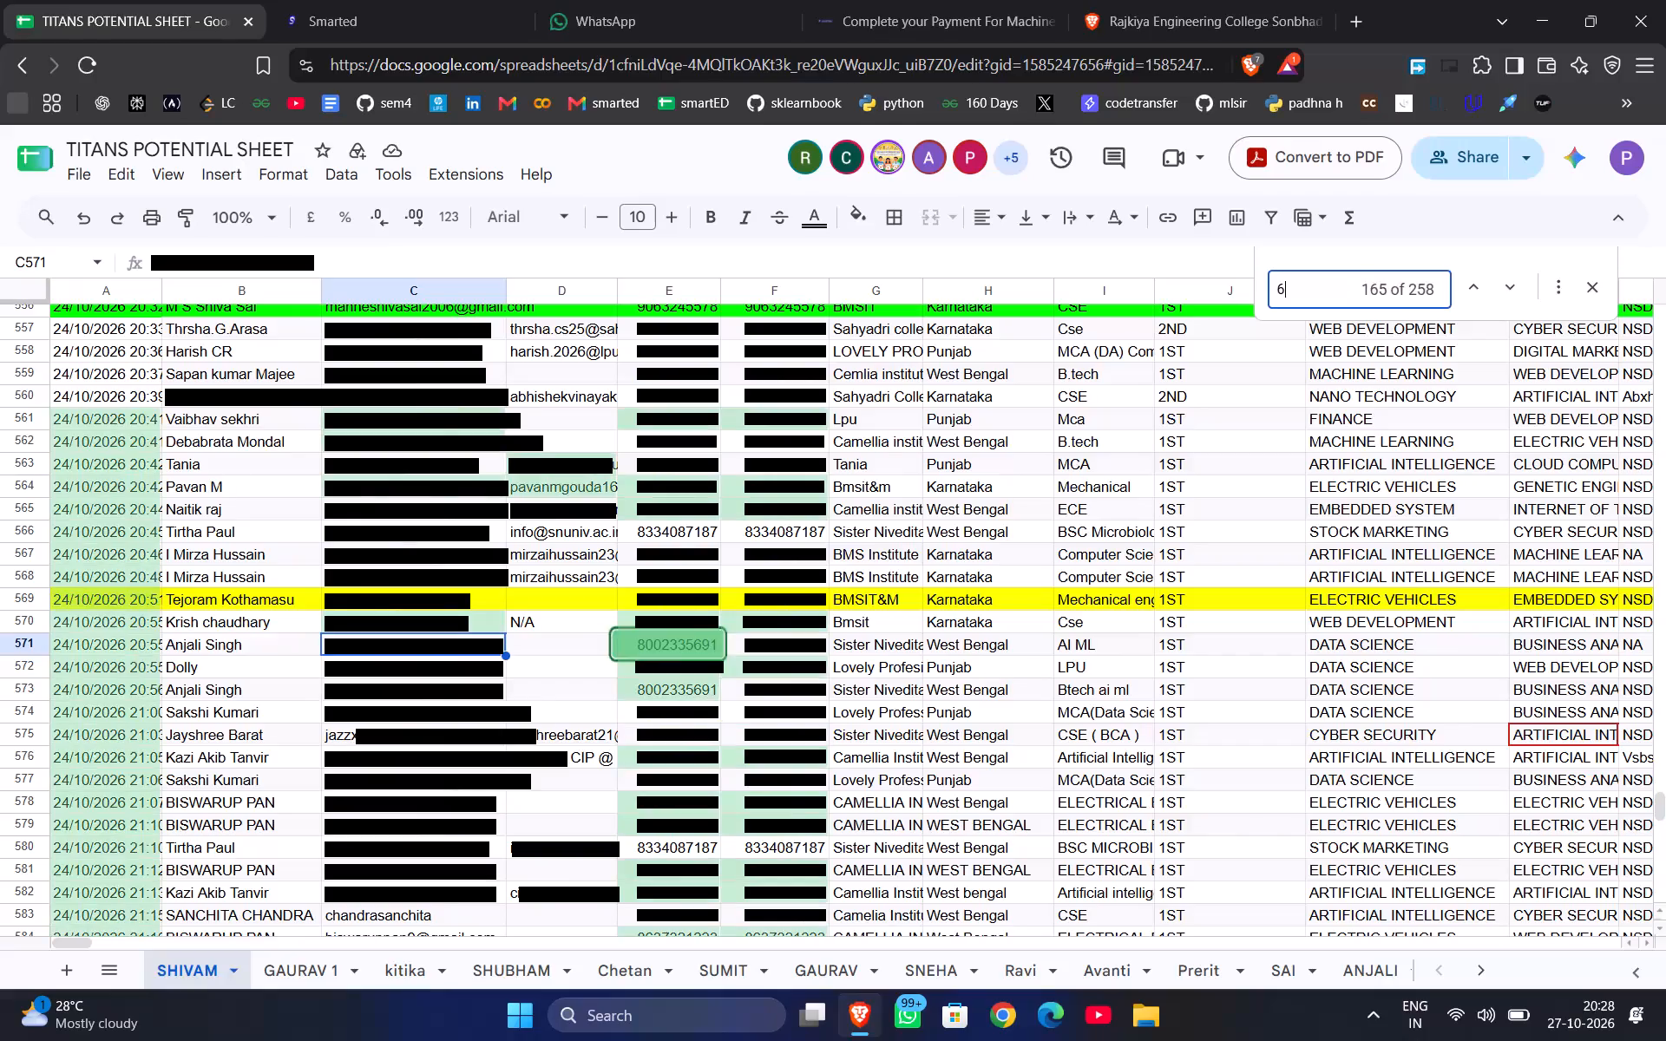
Search the SHIVAM sheet for the lead's partial phone number.
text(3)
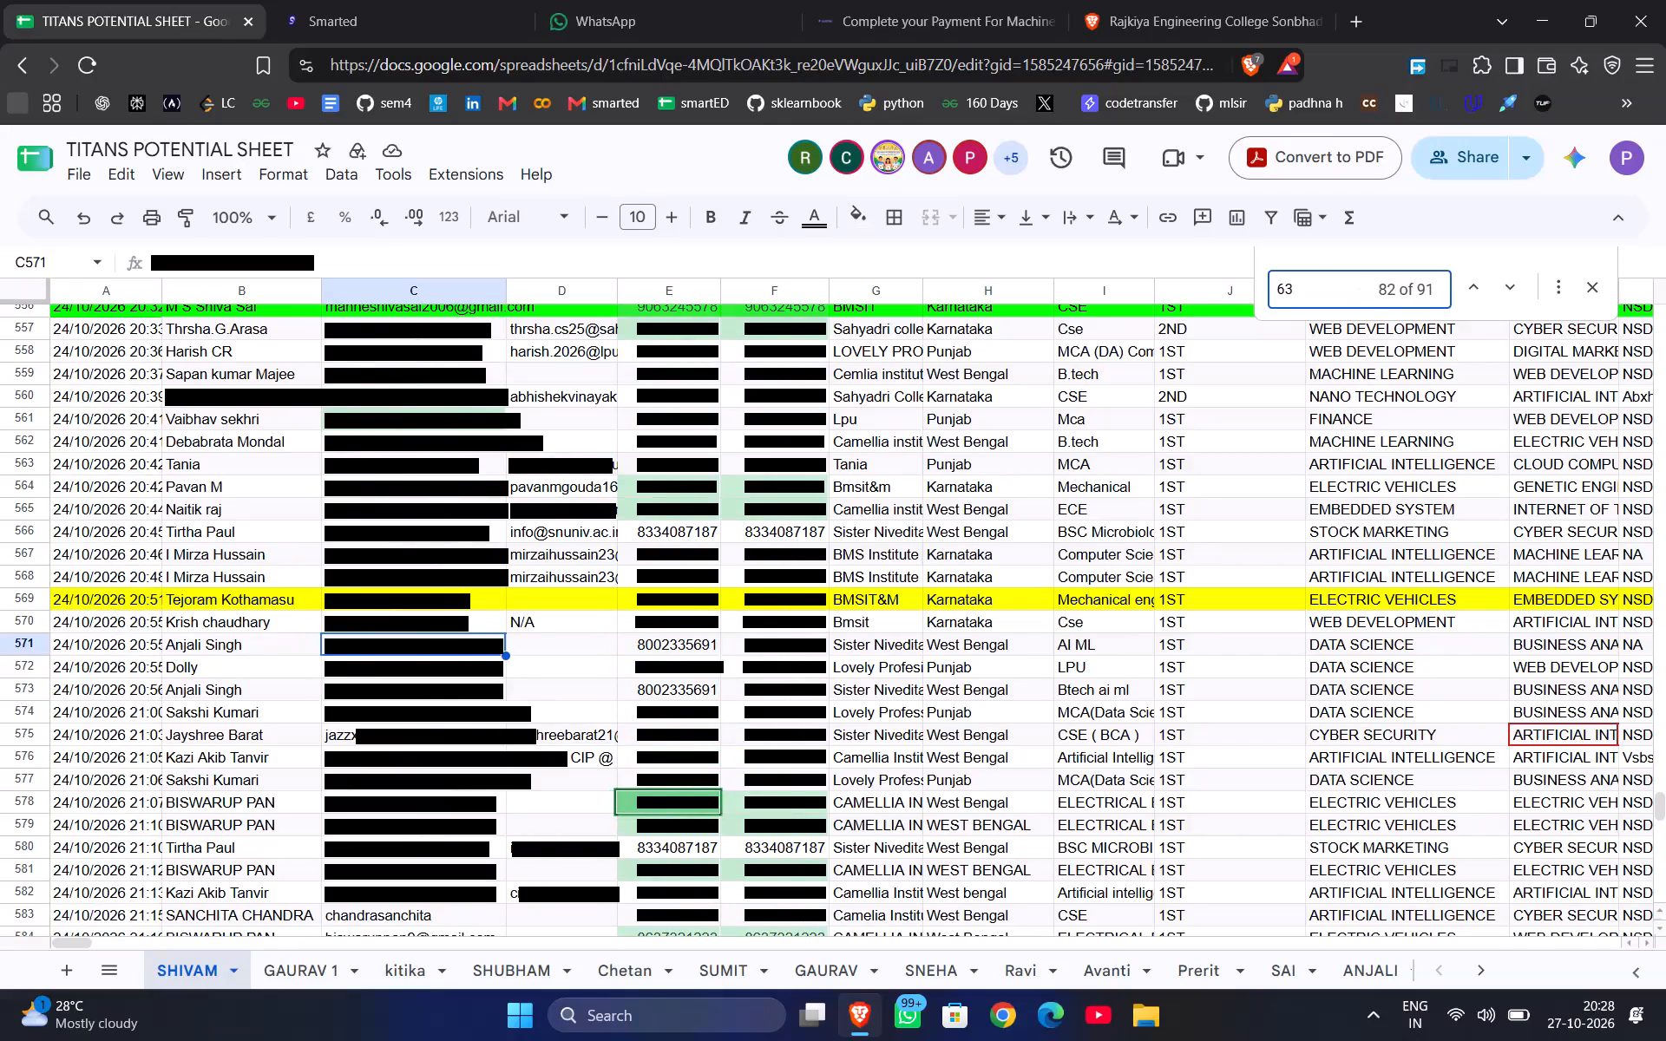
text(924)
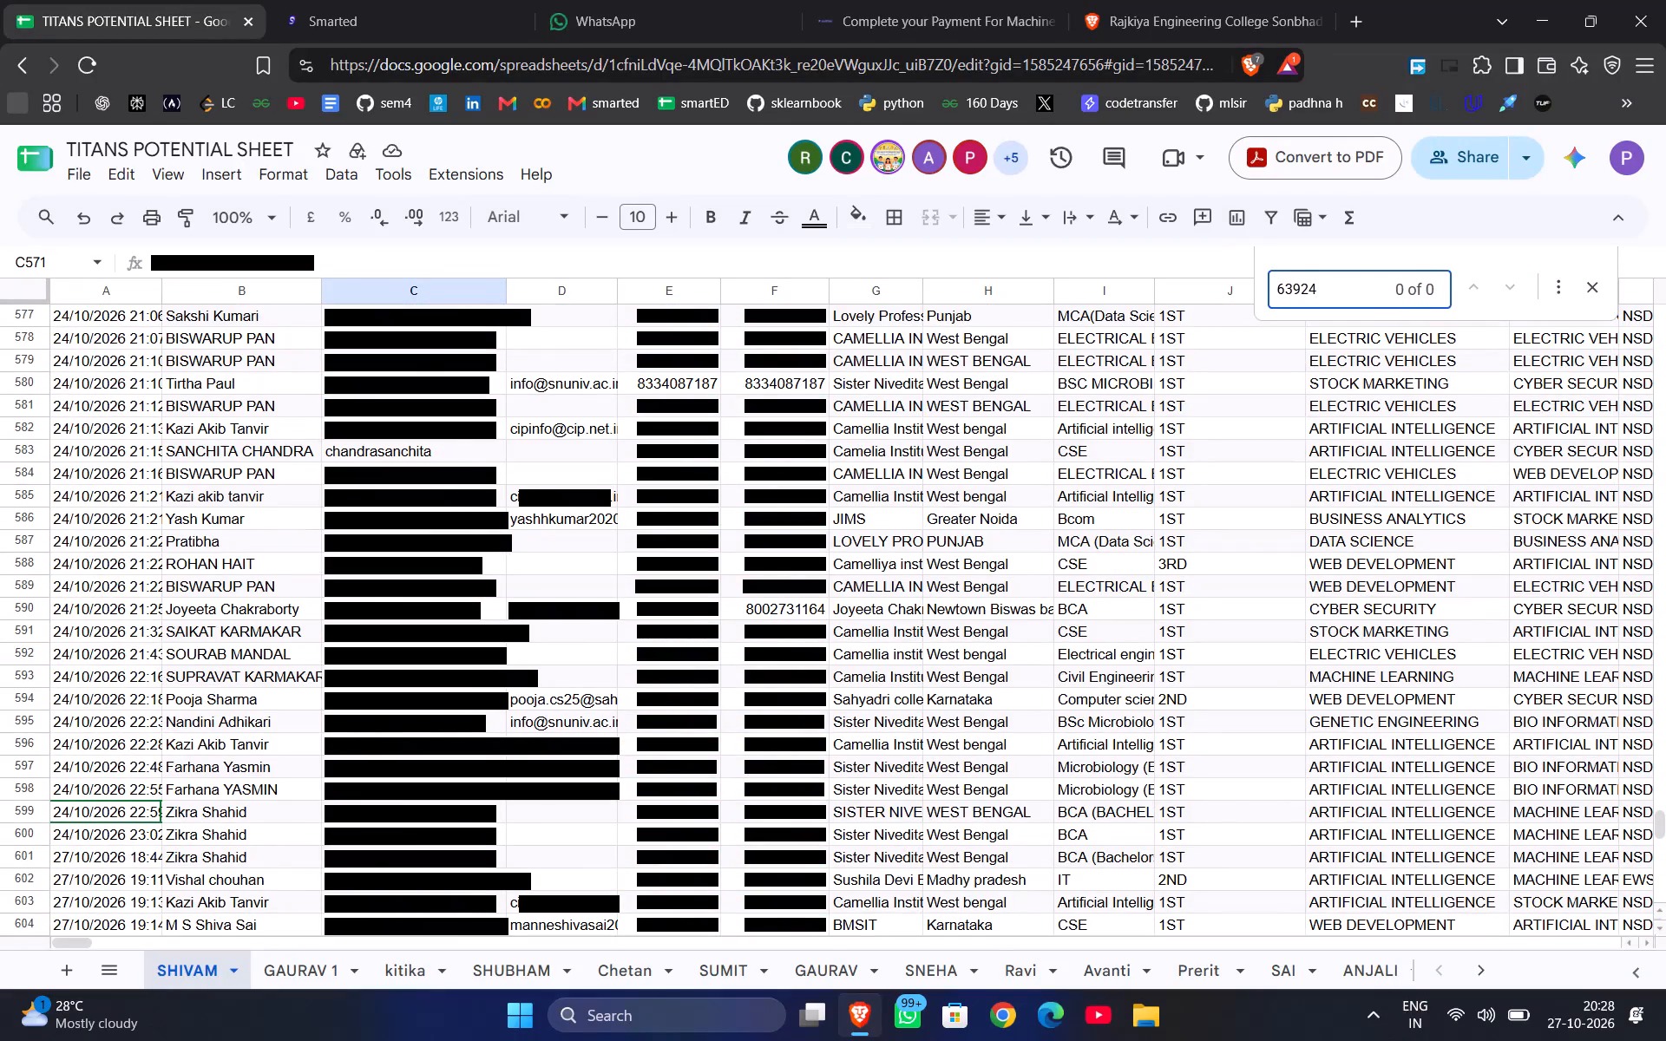
Copy the partial phone number, look it up in the Prerit sheet, and select row 137 to review that lead's details.
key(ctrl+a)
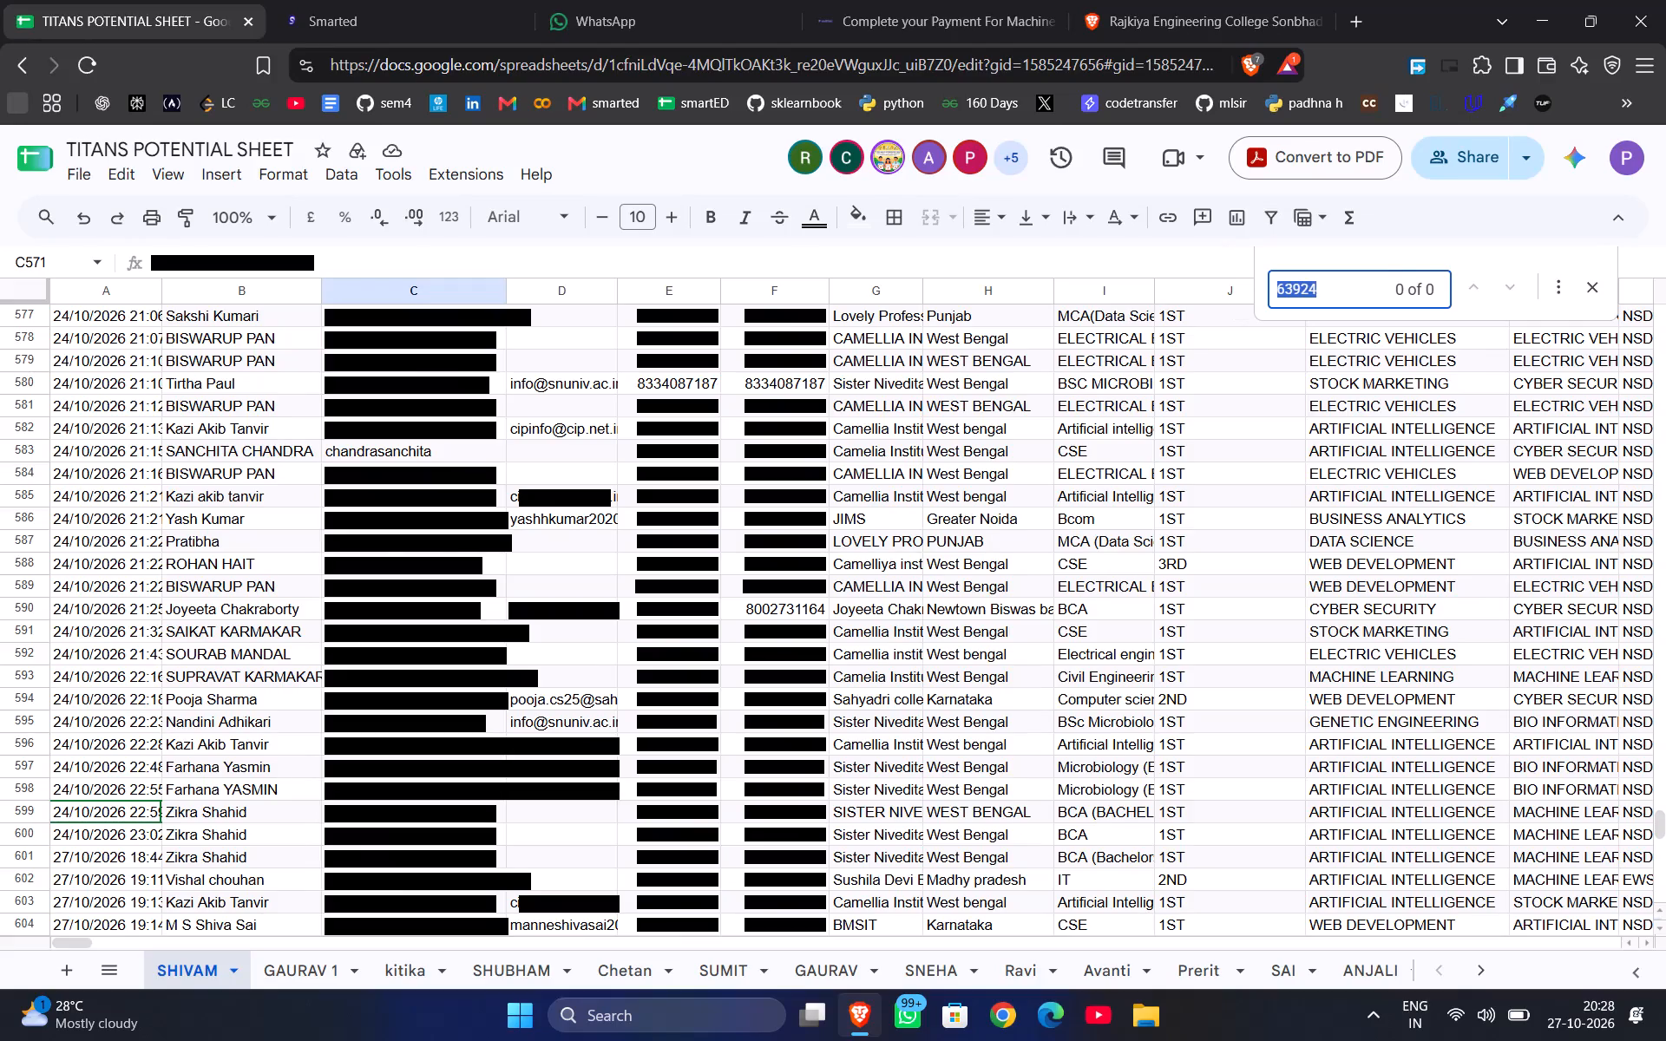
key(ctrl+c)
click(1184, 979)
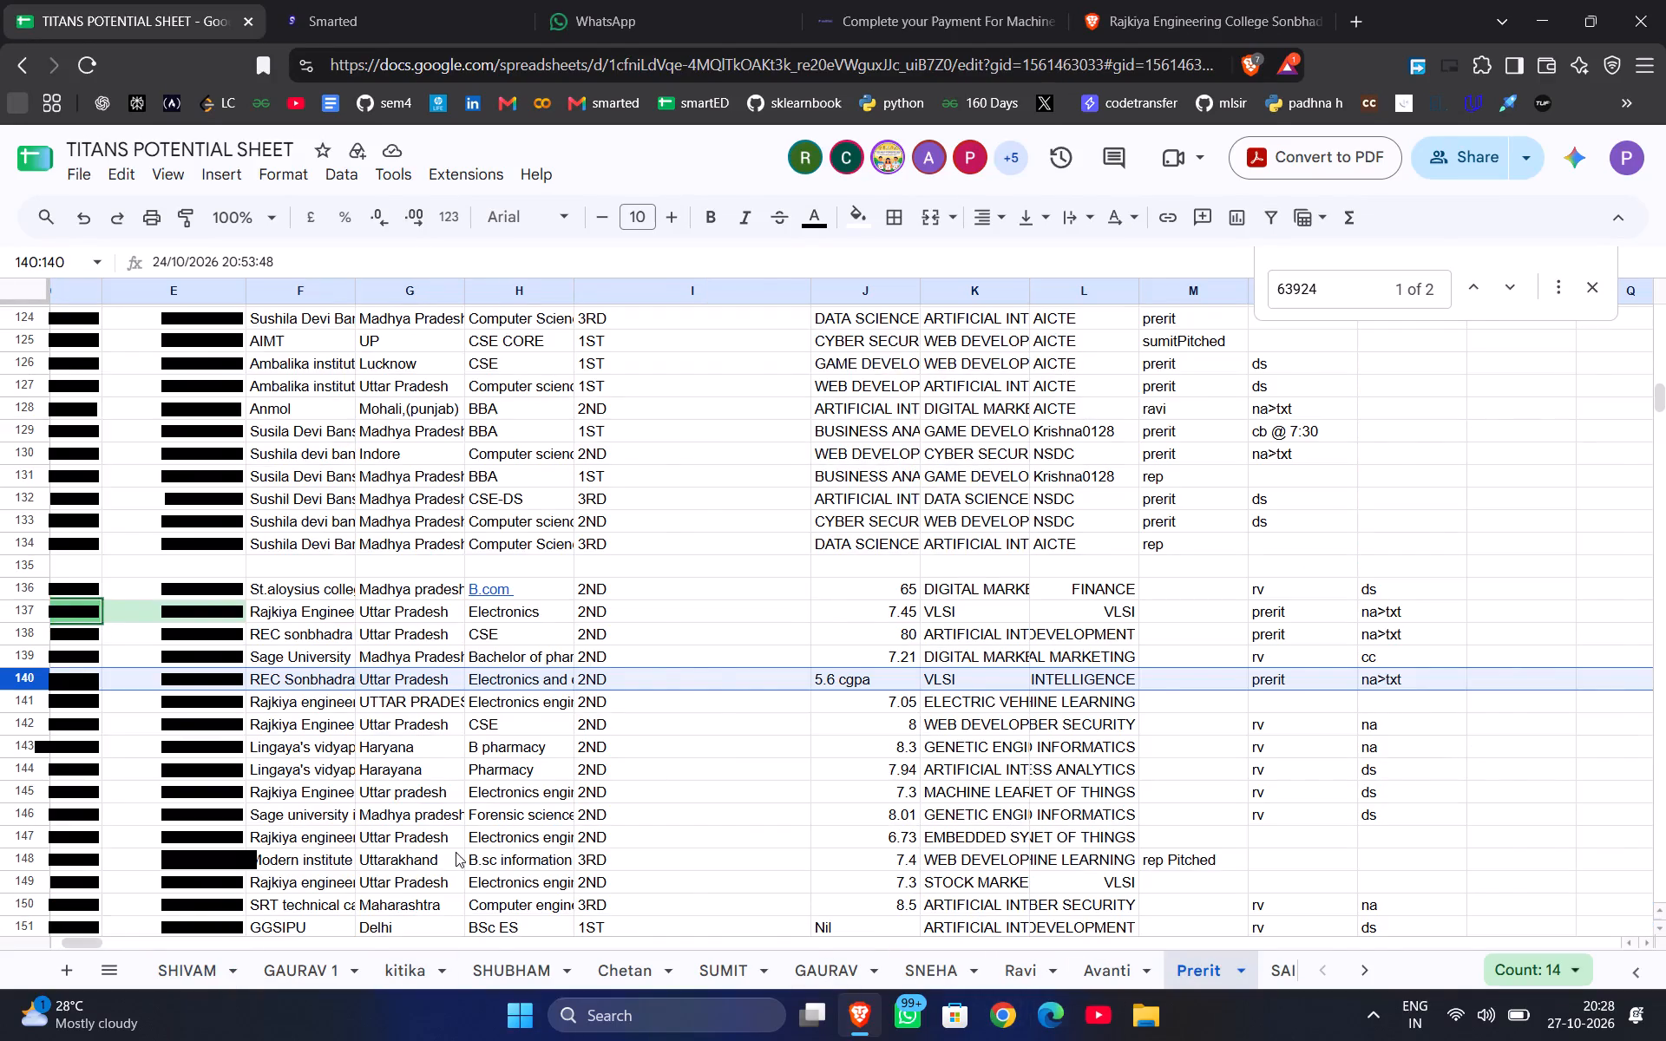
scroll(456, 852, right, 3)
scroll(456, 852, left, 4)
scroll(456, 852, right, 4)
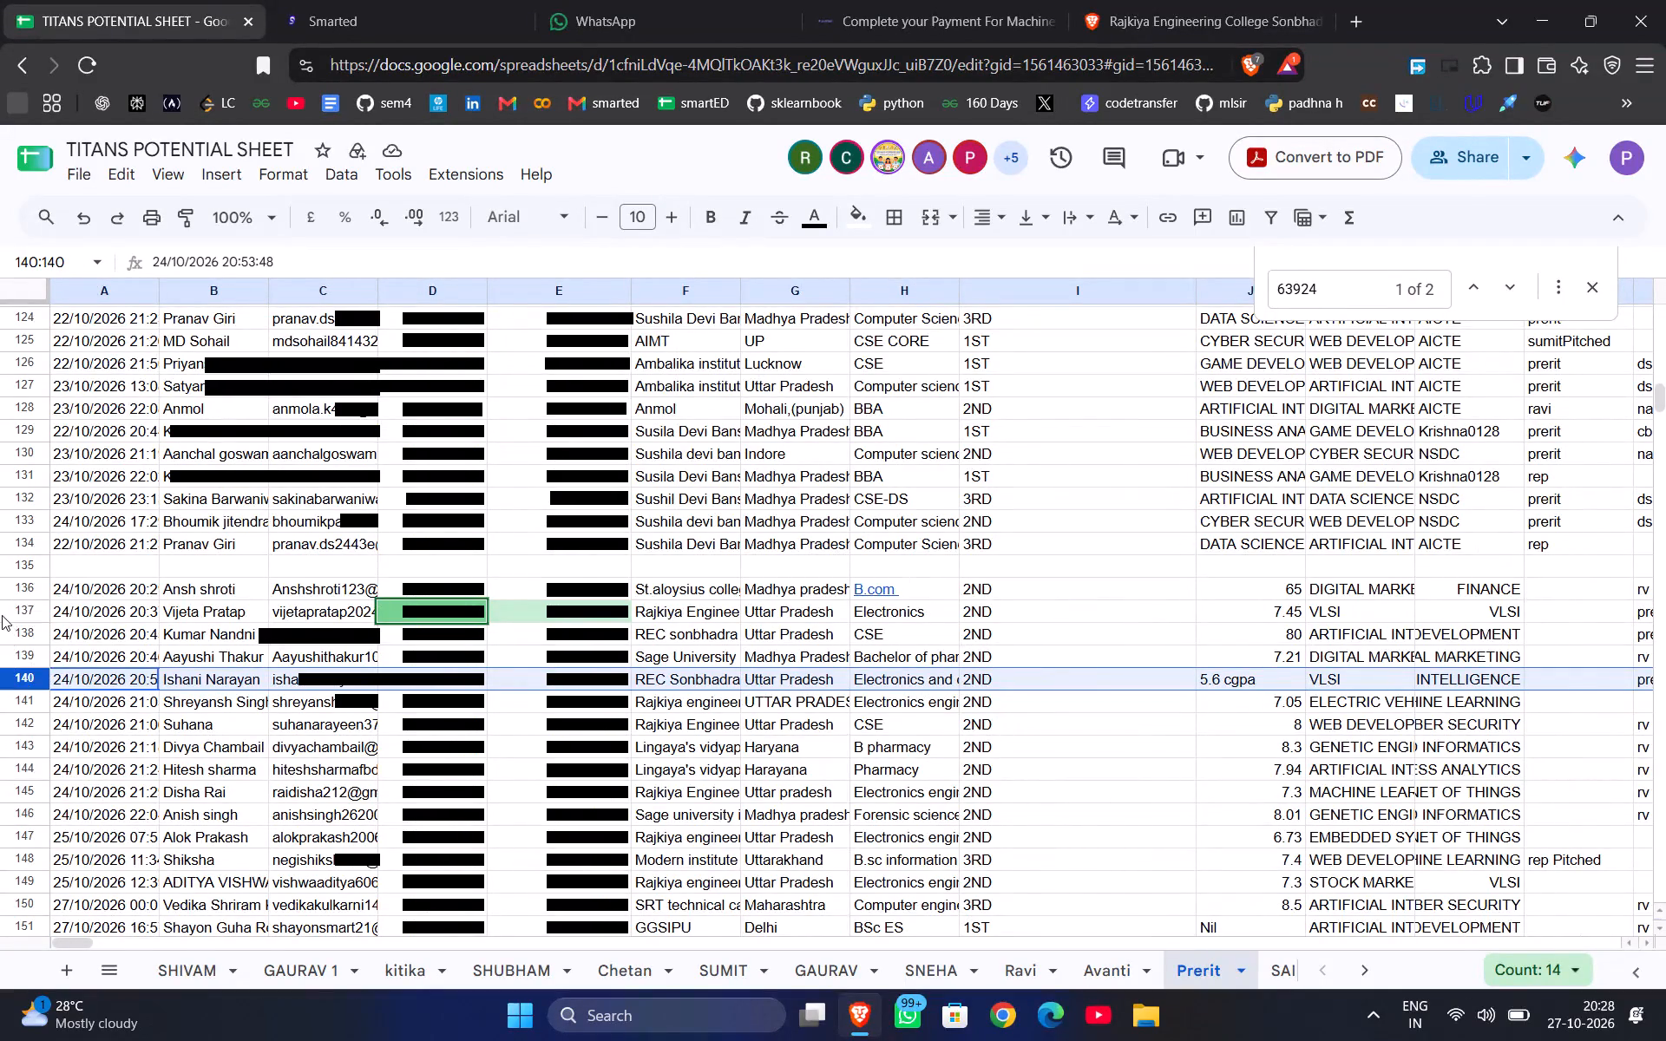
click(2, 615)
scroll(2, 615, left, 2)
scroll(2, 615, right, 4)
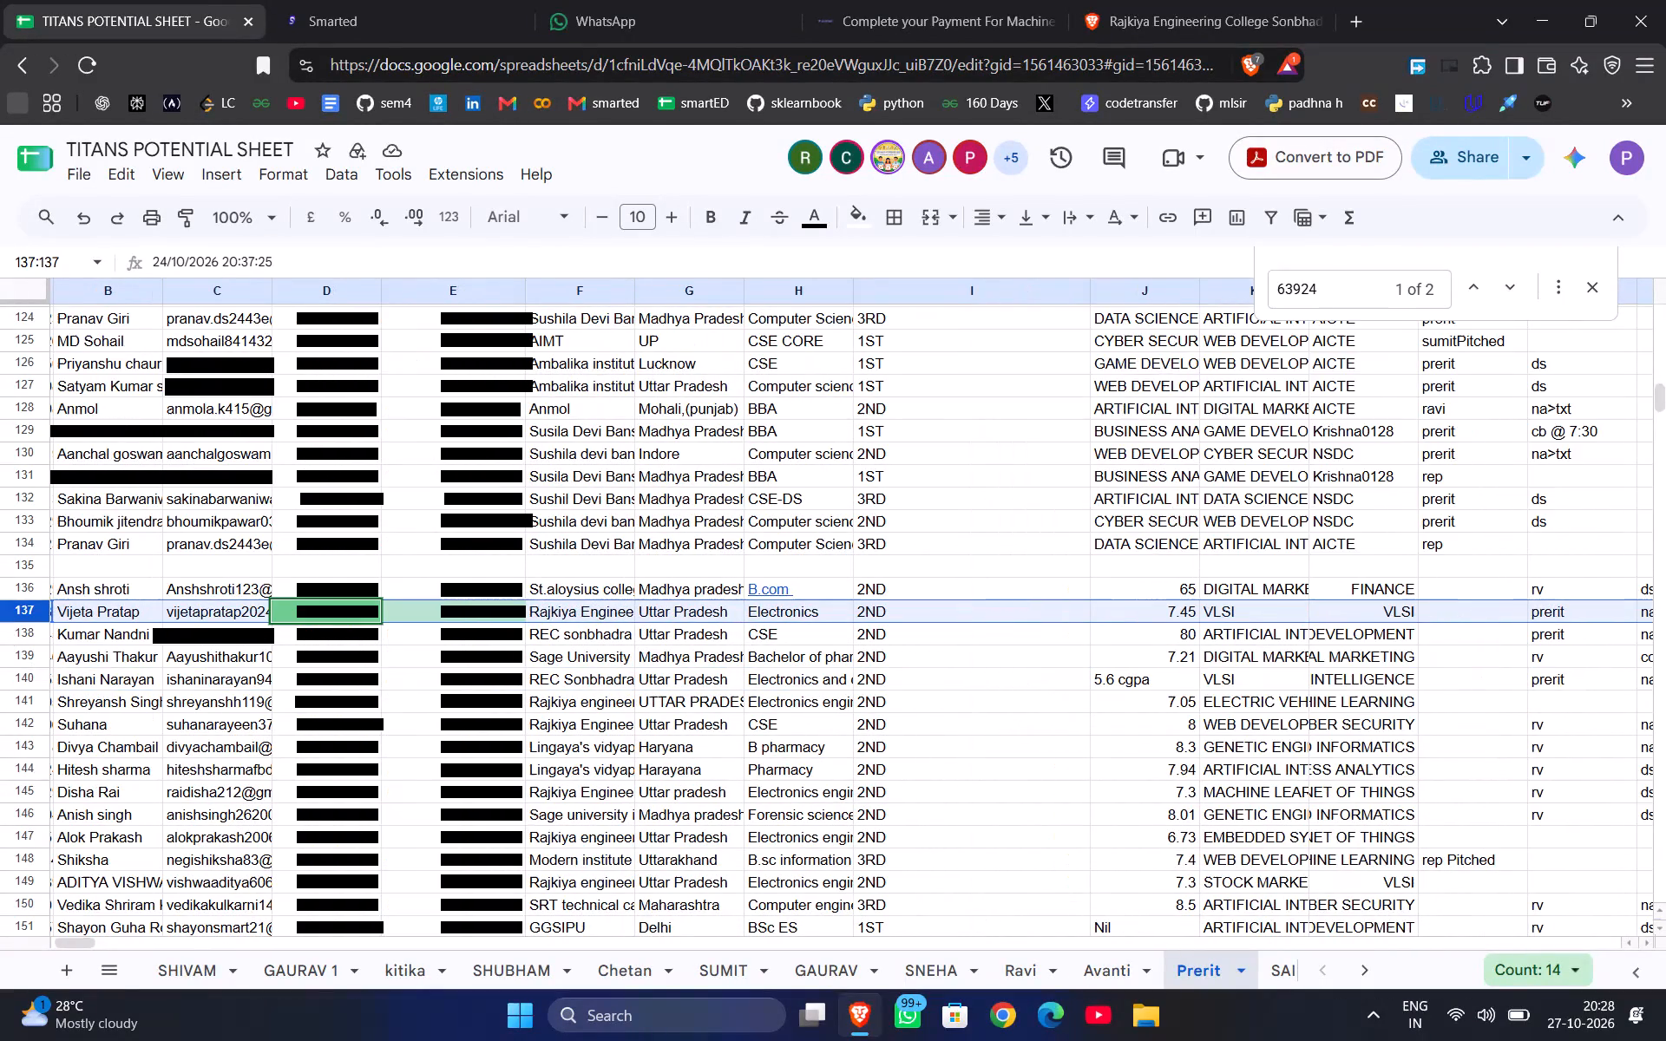